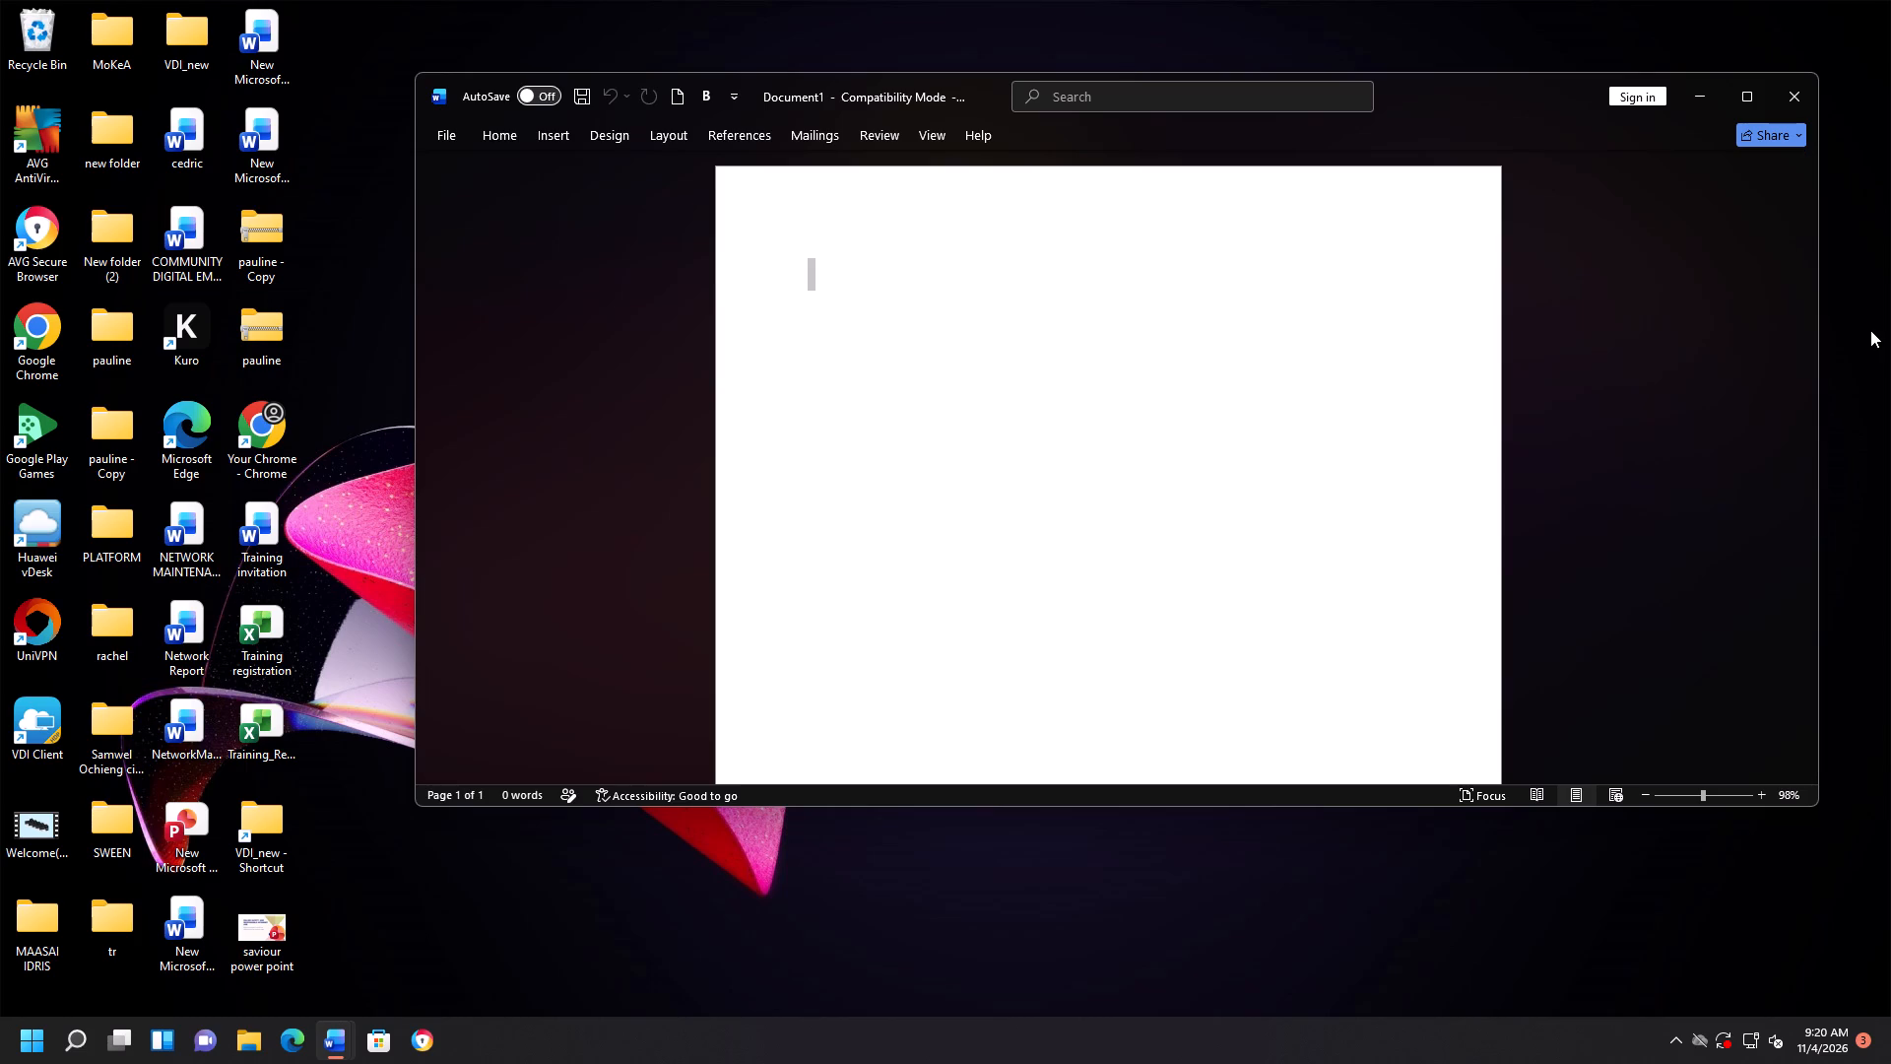
Write the title "NETWORK INSTALLATION REPORT" on the first line of the blank document.
{"action": "key", "text": "n"}
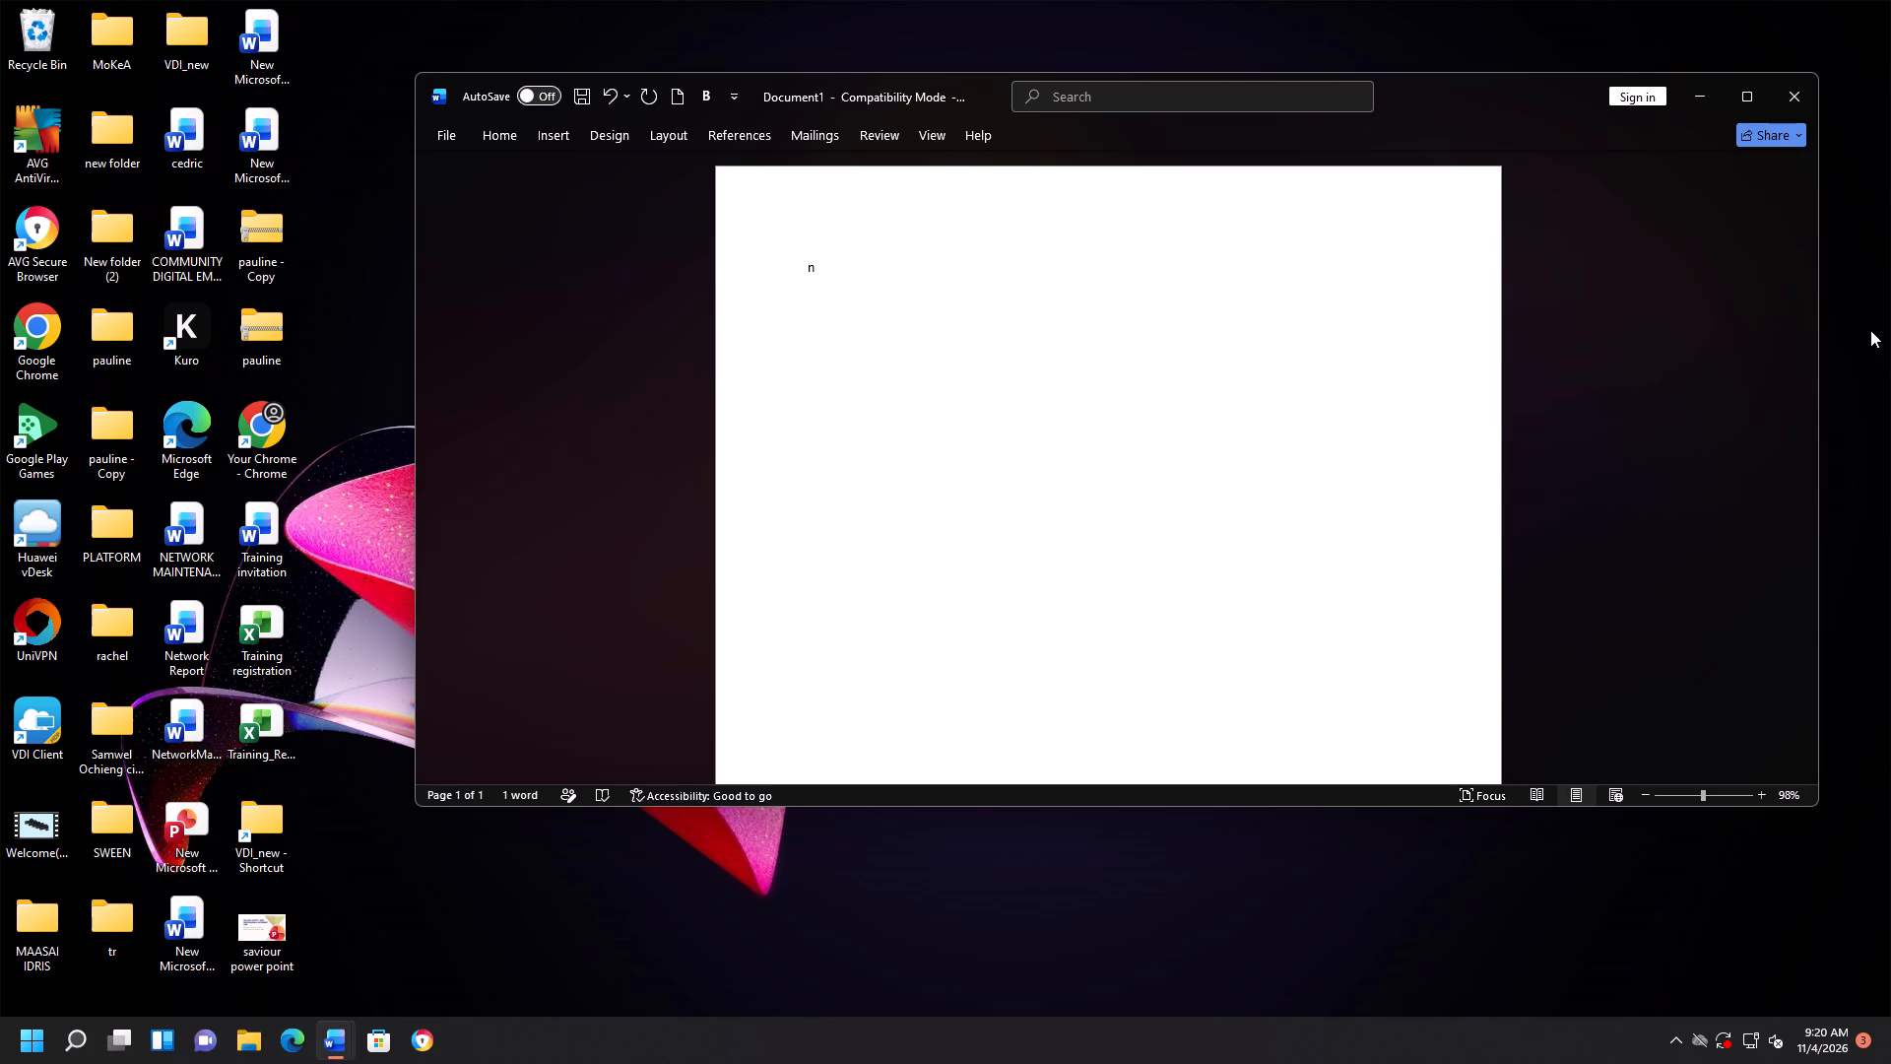
{"action": "key", "text": "BackSpace"}
{"action": "type", "text": "NETW"}
{"action": "type", "text": "ORK INSWTALLATION RE"}
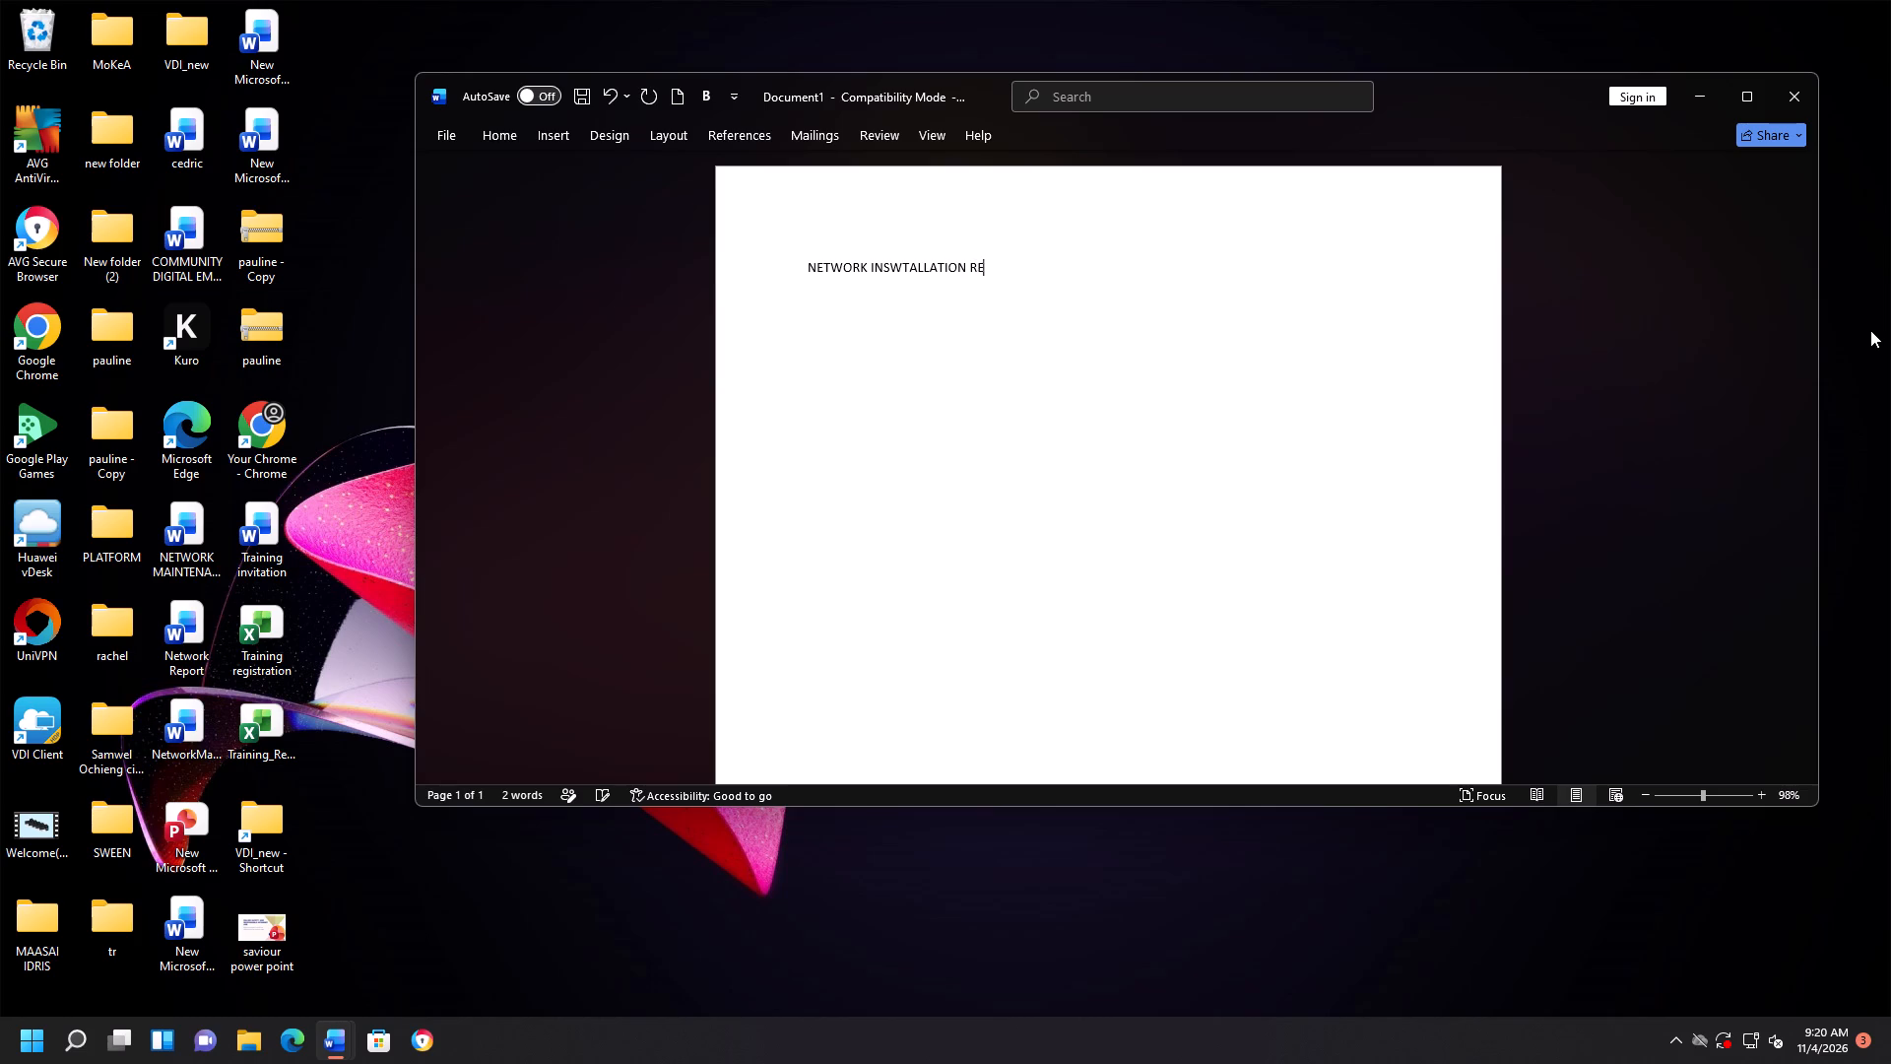
{"action": "type", "text": "PO"}
{"action": "type", "text": "RT"}
{"action": "left_click", "coordinate": [902, 266]}
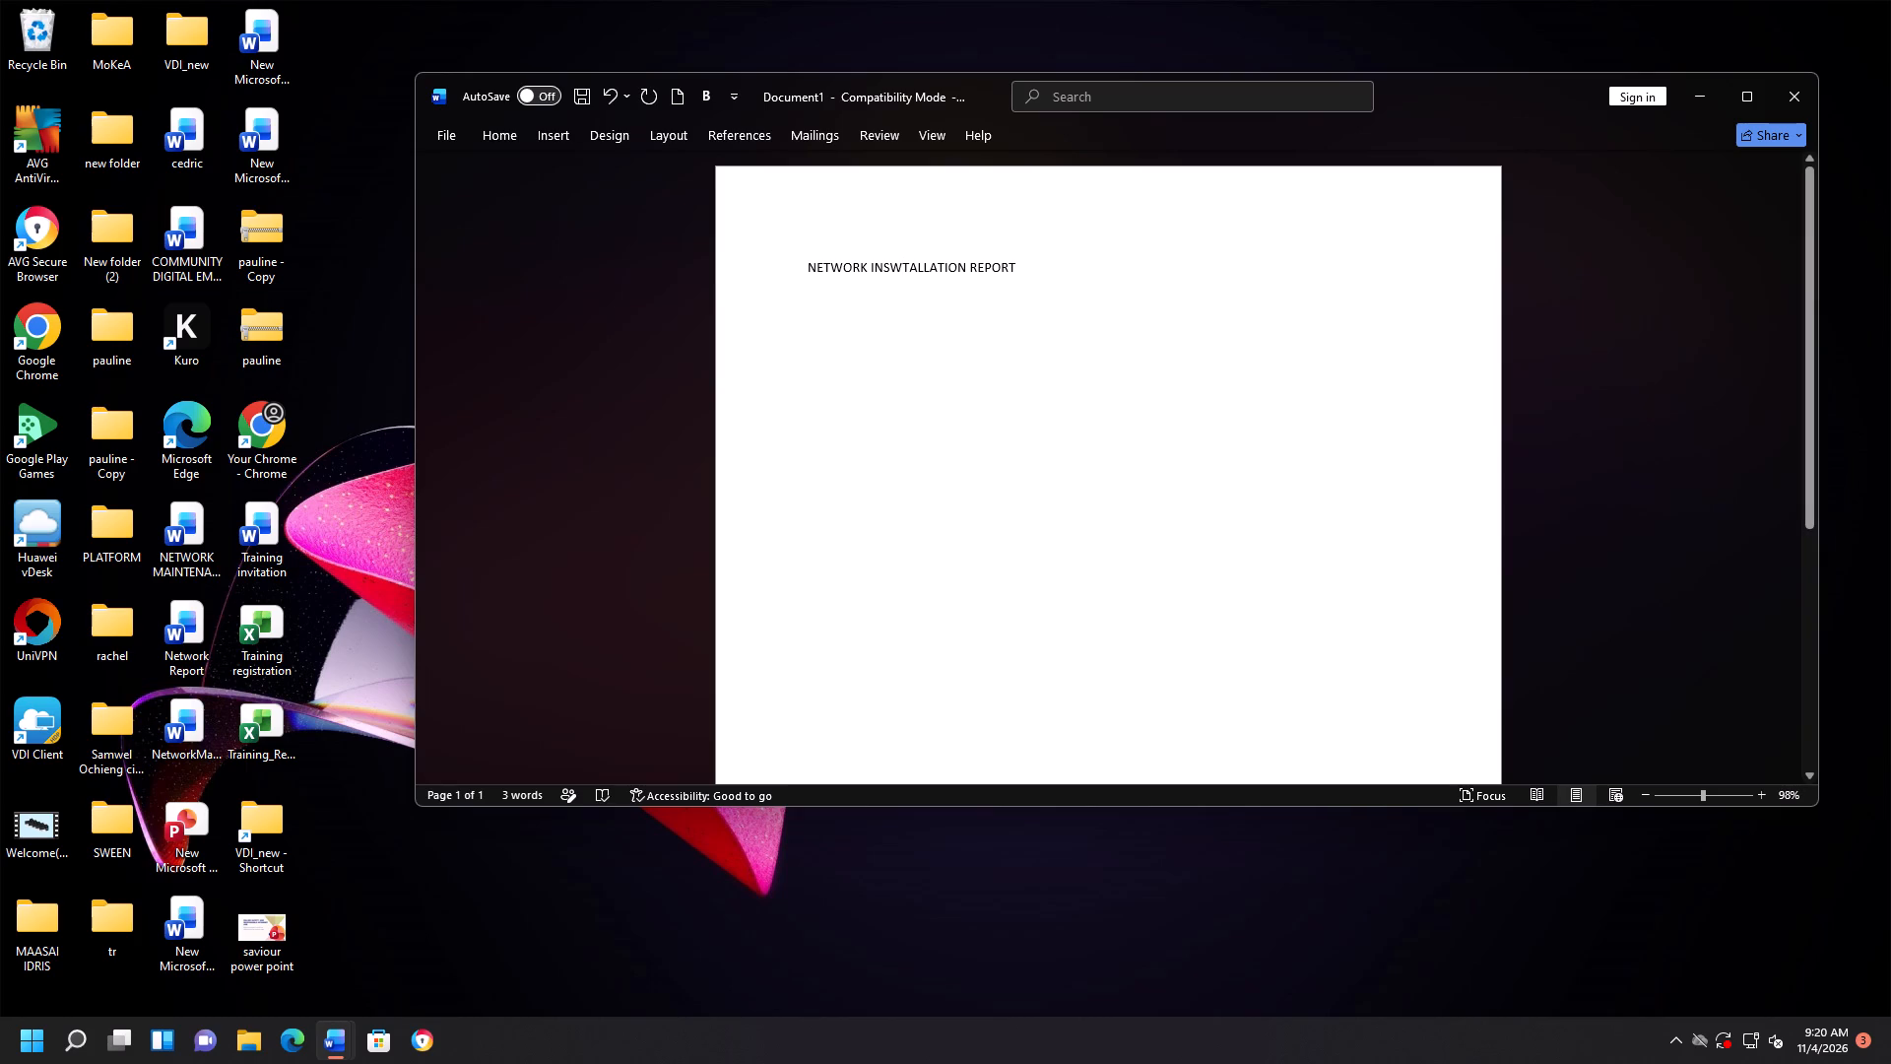
{"action": "key", "text": "BackSpace"}
Make the title "NETWORK INSTALLATION REPORT" bold and centre it on the page.
{"action": "left_click_drag", "start_coordinate": [1018, 270], "coordinate": [930, 275]}
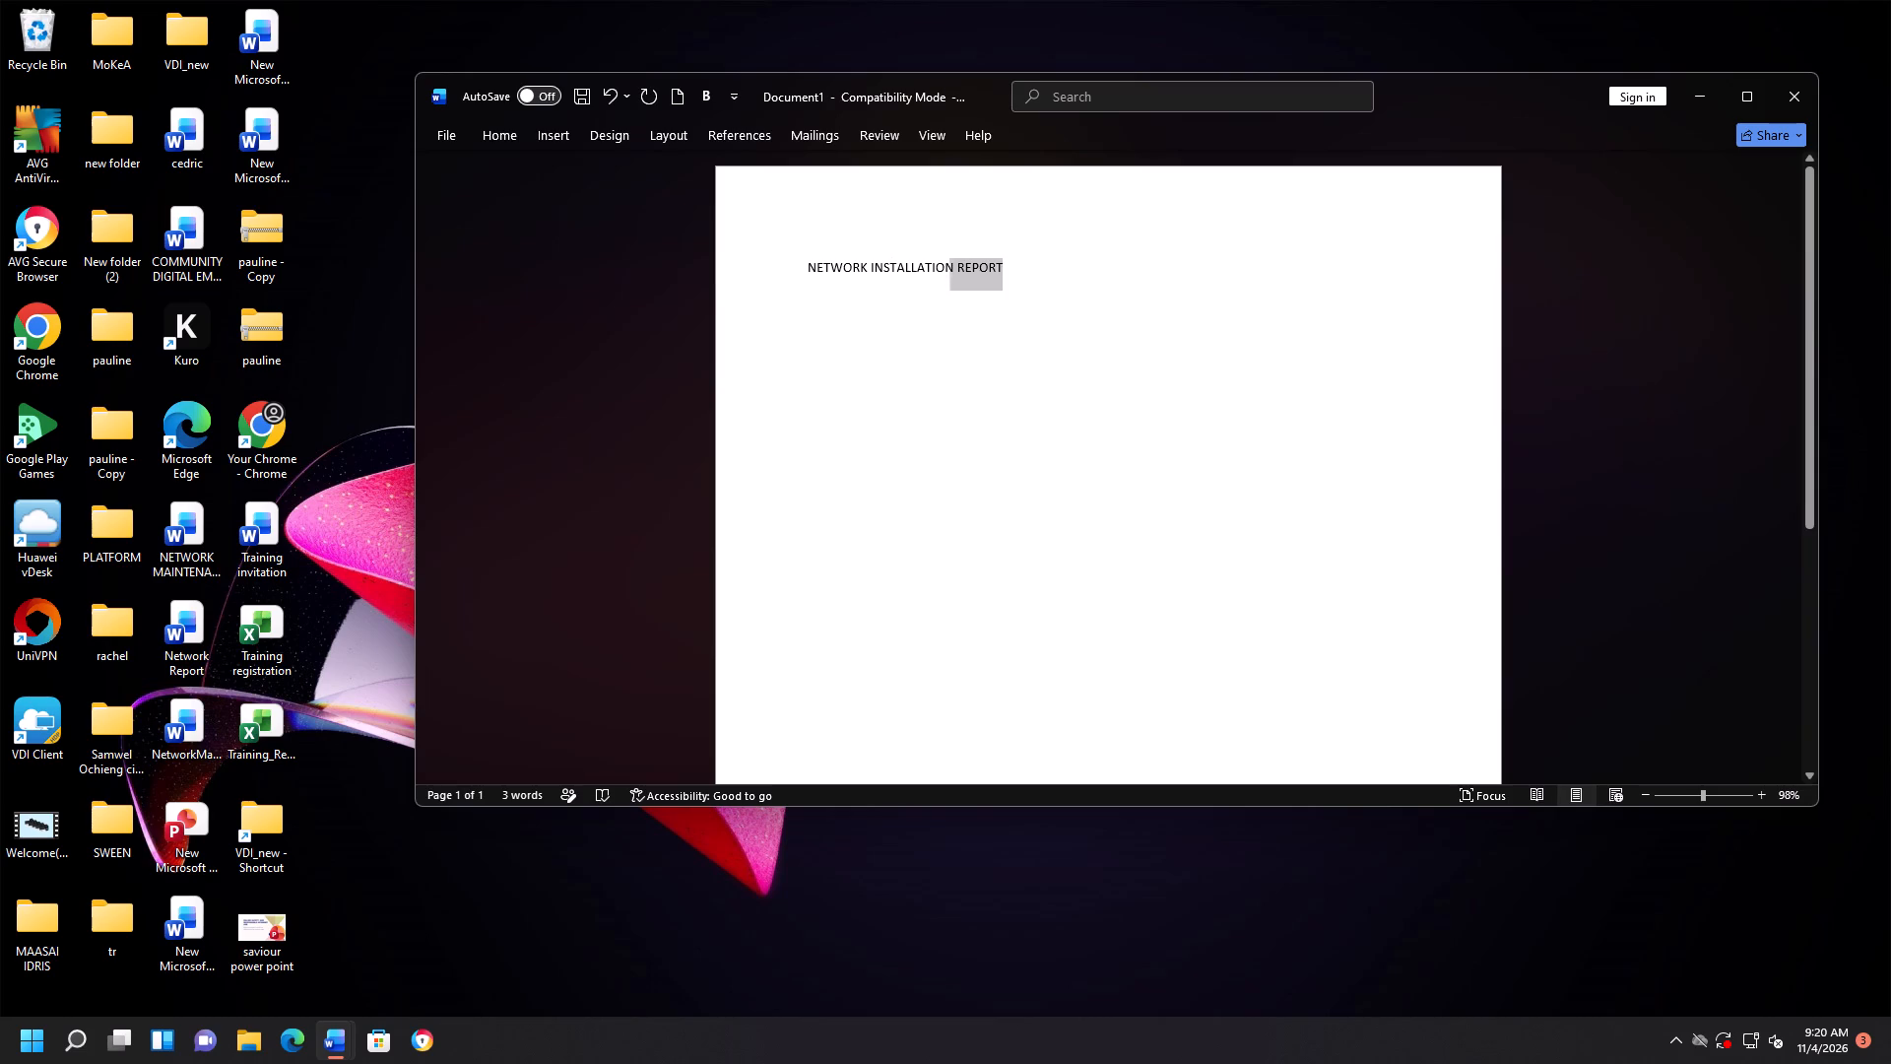
{"action": "left_click_drag", "start_coordinate": [930, 275], "coordinate": [835, 281]}
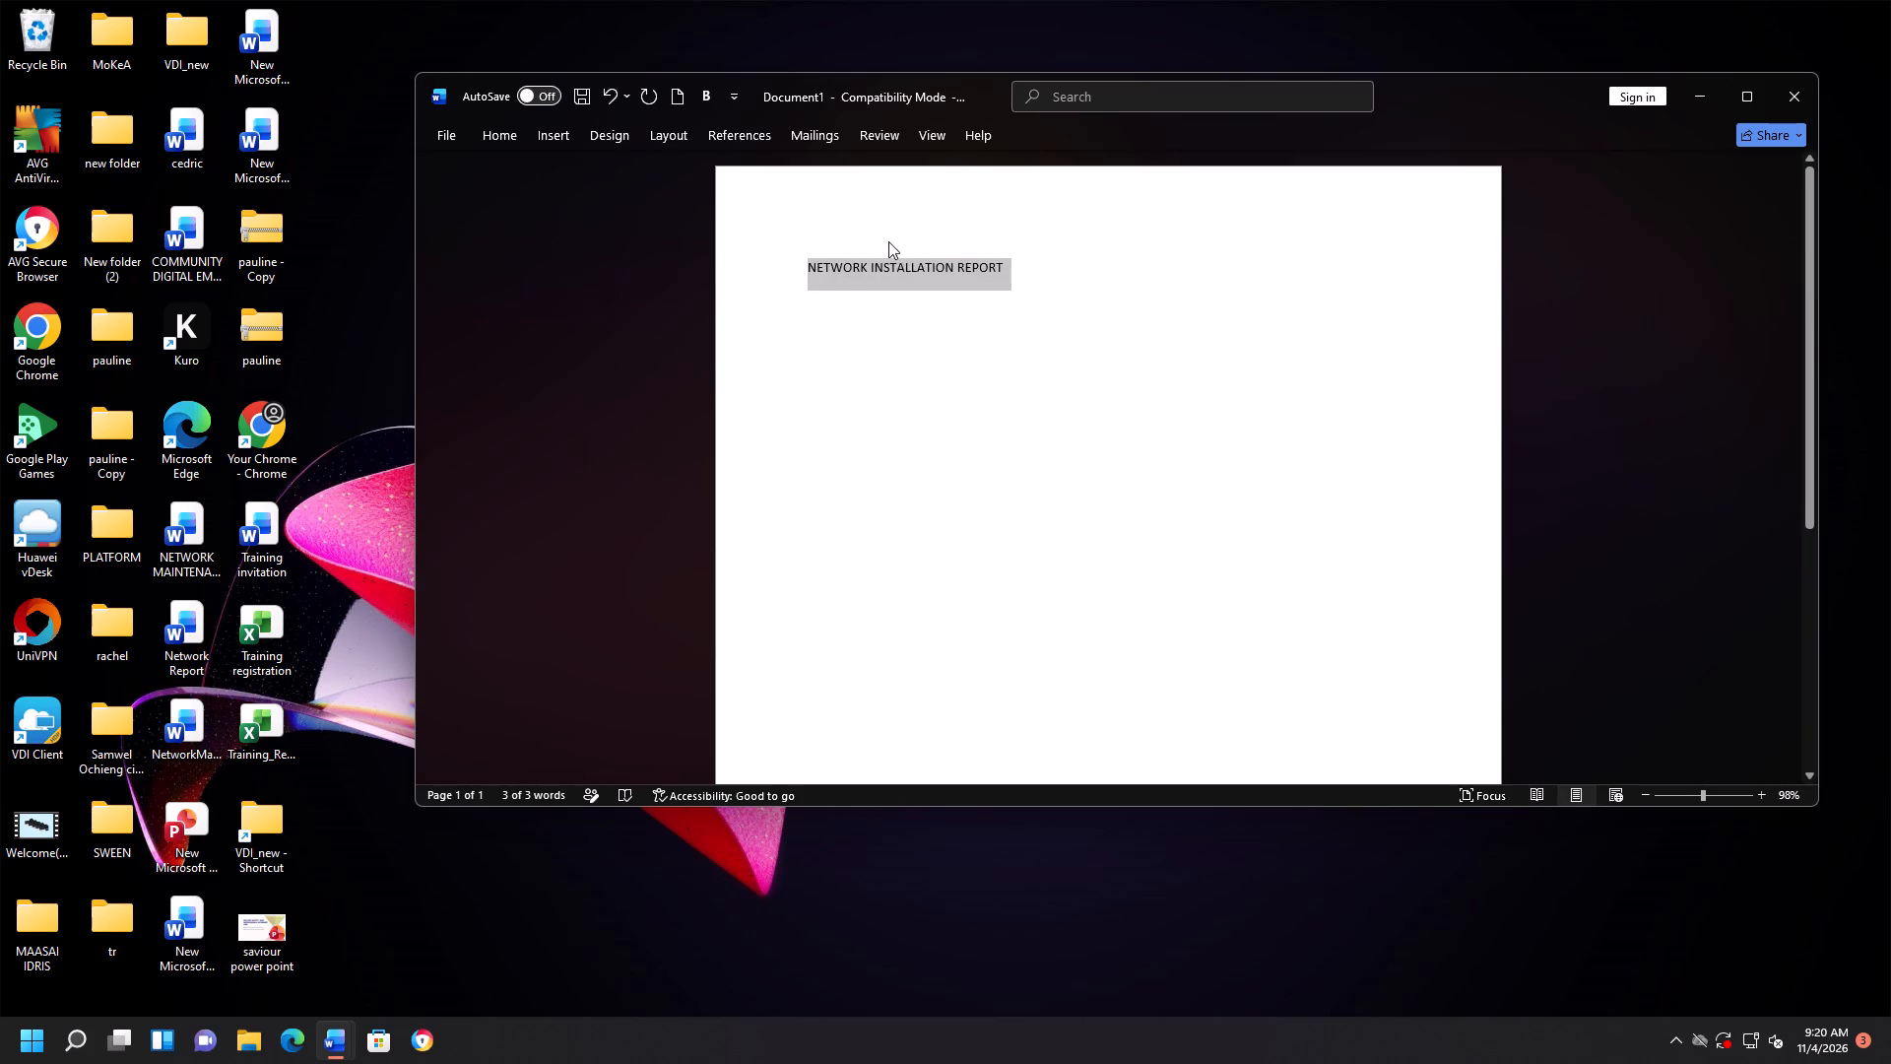
{"action": "right_click", "coordinate": [863, 287]}
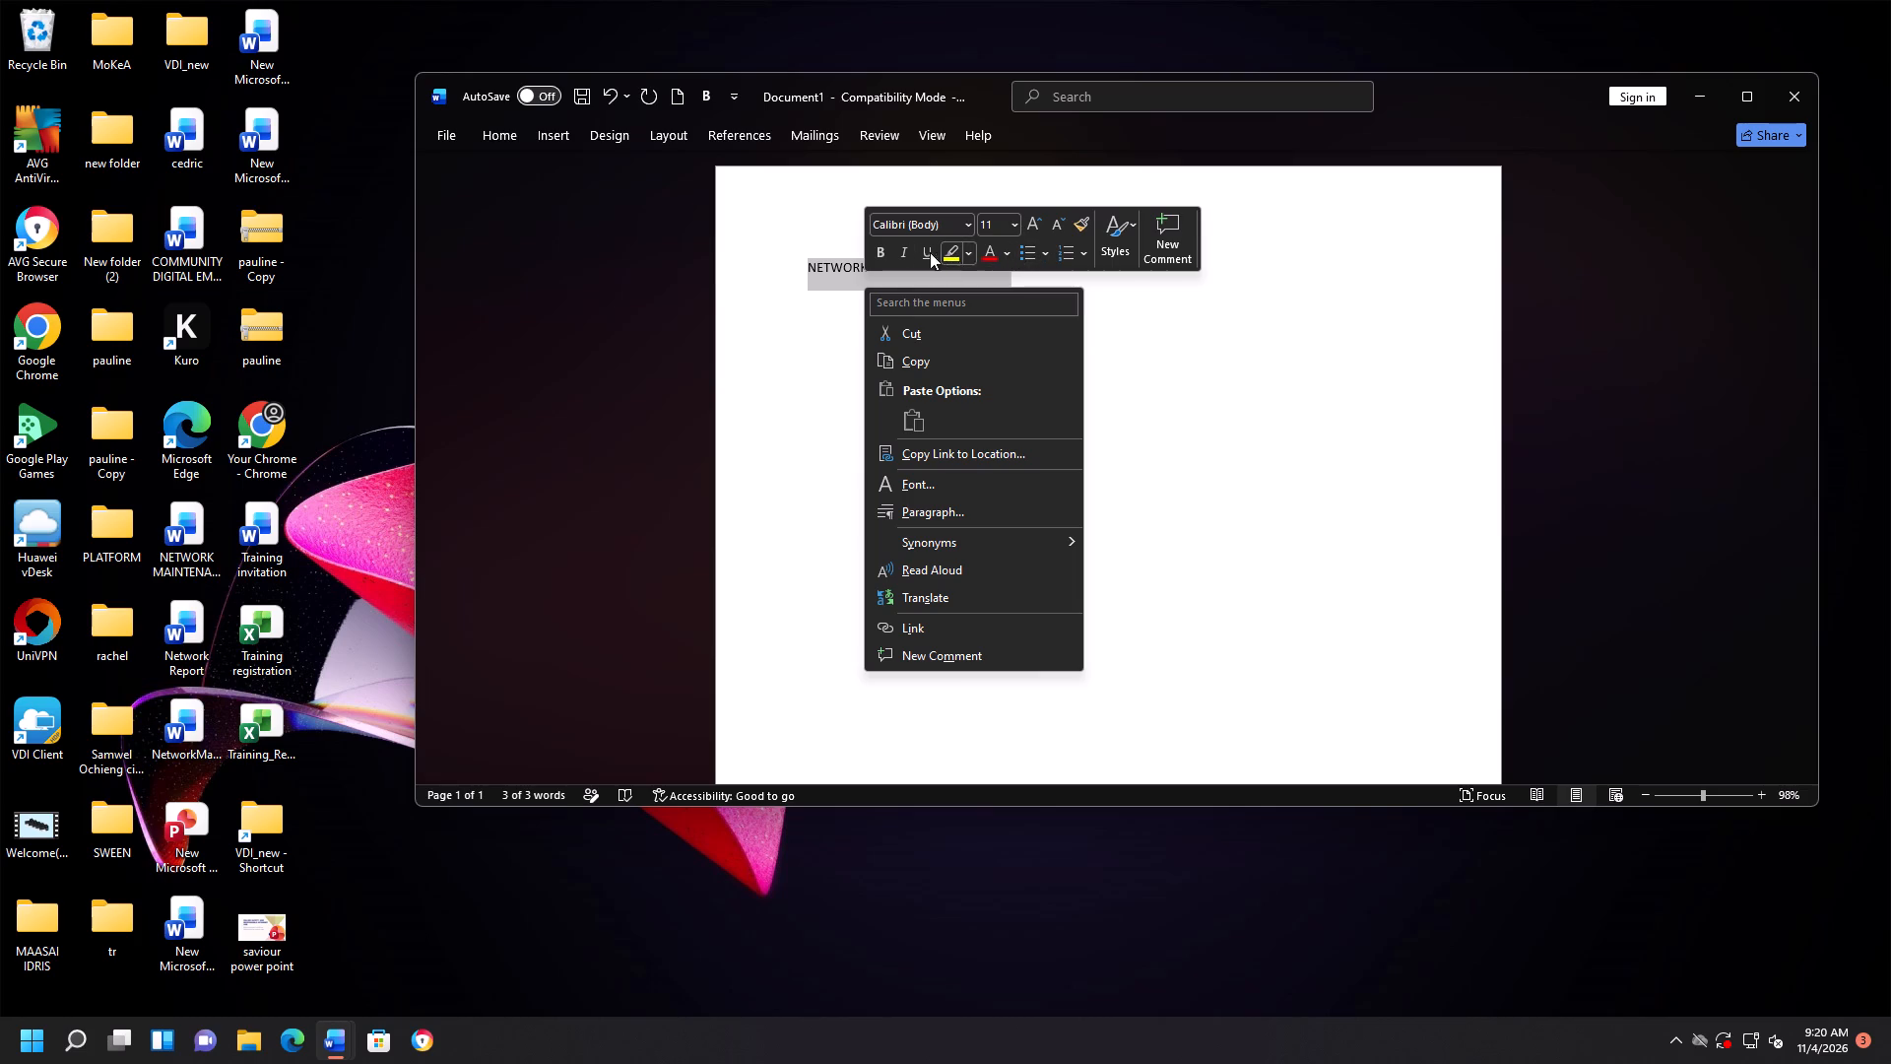
{"action": "left_click", "coordinate": [878, 246]}
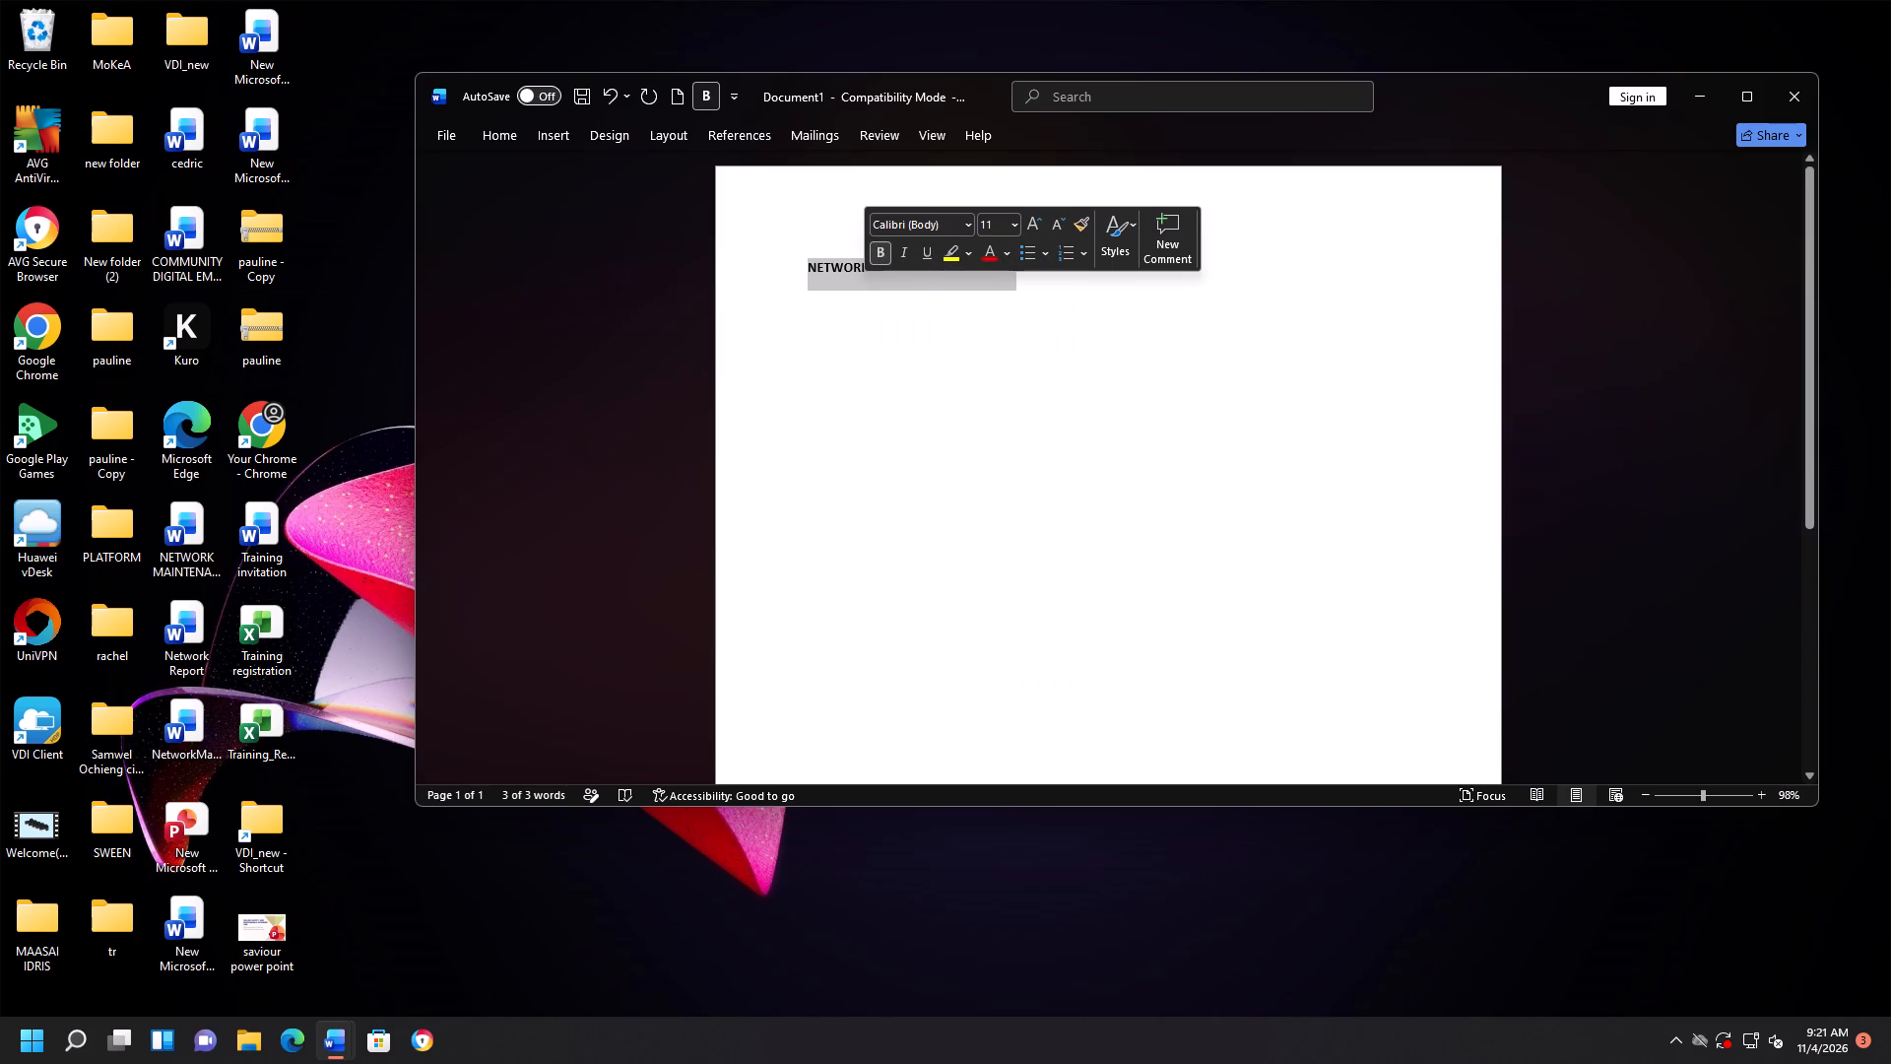
{"action": "left_click", "coordinate": [498, 130]}
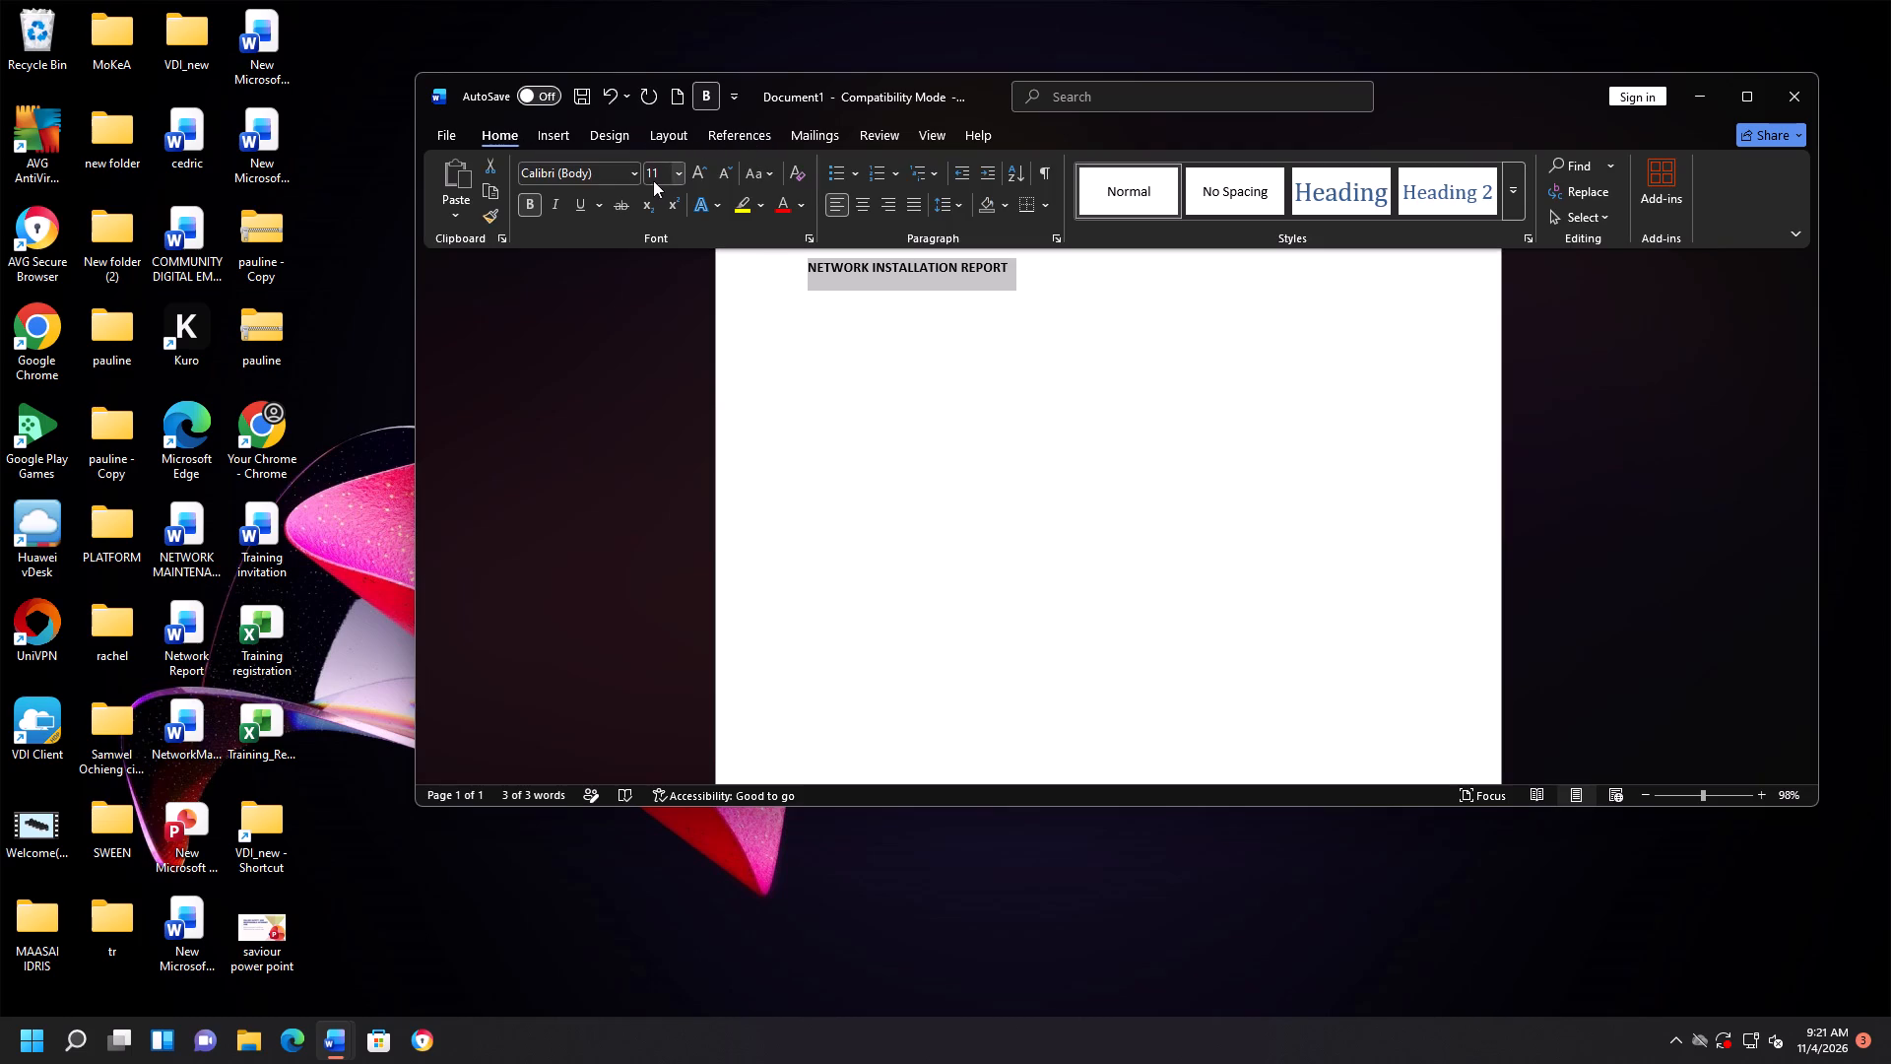
{"action": "left_click", "coordinate": [914, 197]}
{"action": "left_click", "coordinate": [856, 199]}
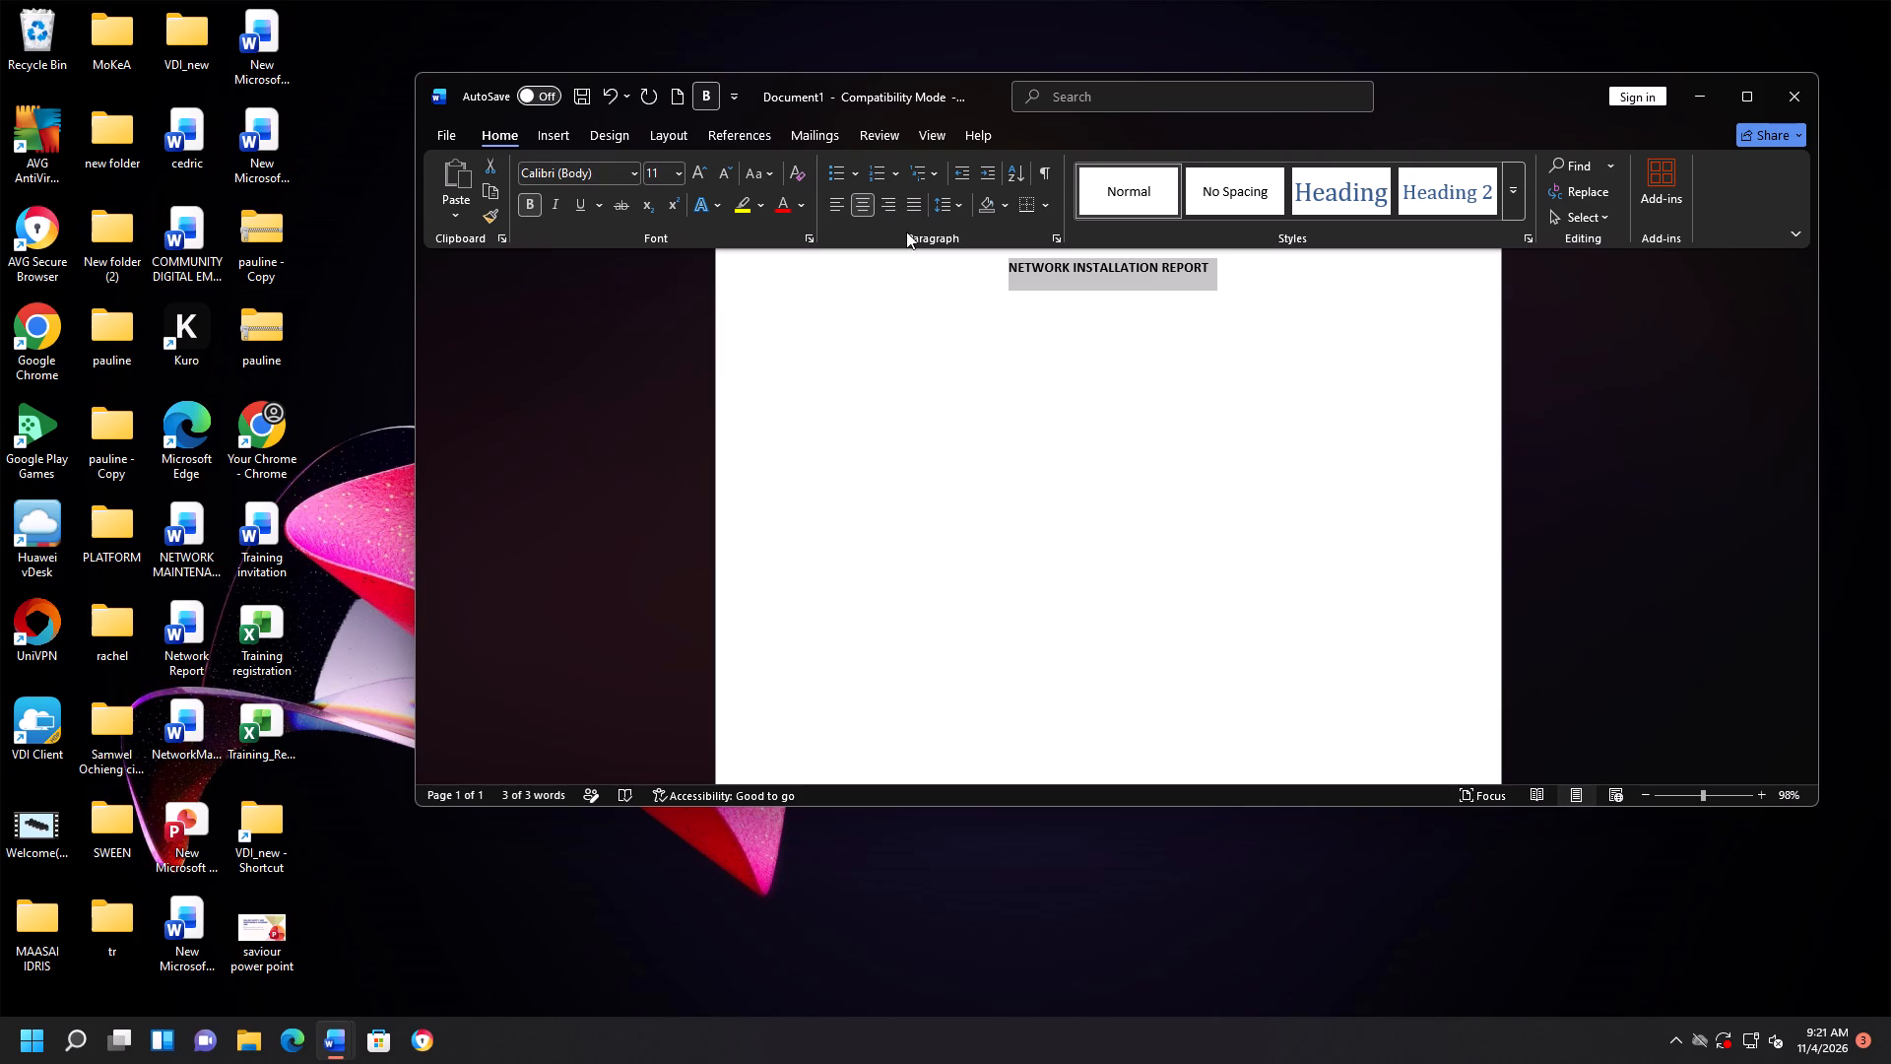
{"action": "left_click", "coordinate": [1229, 269]}
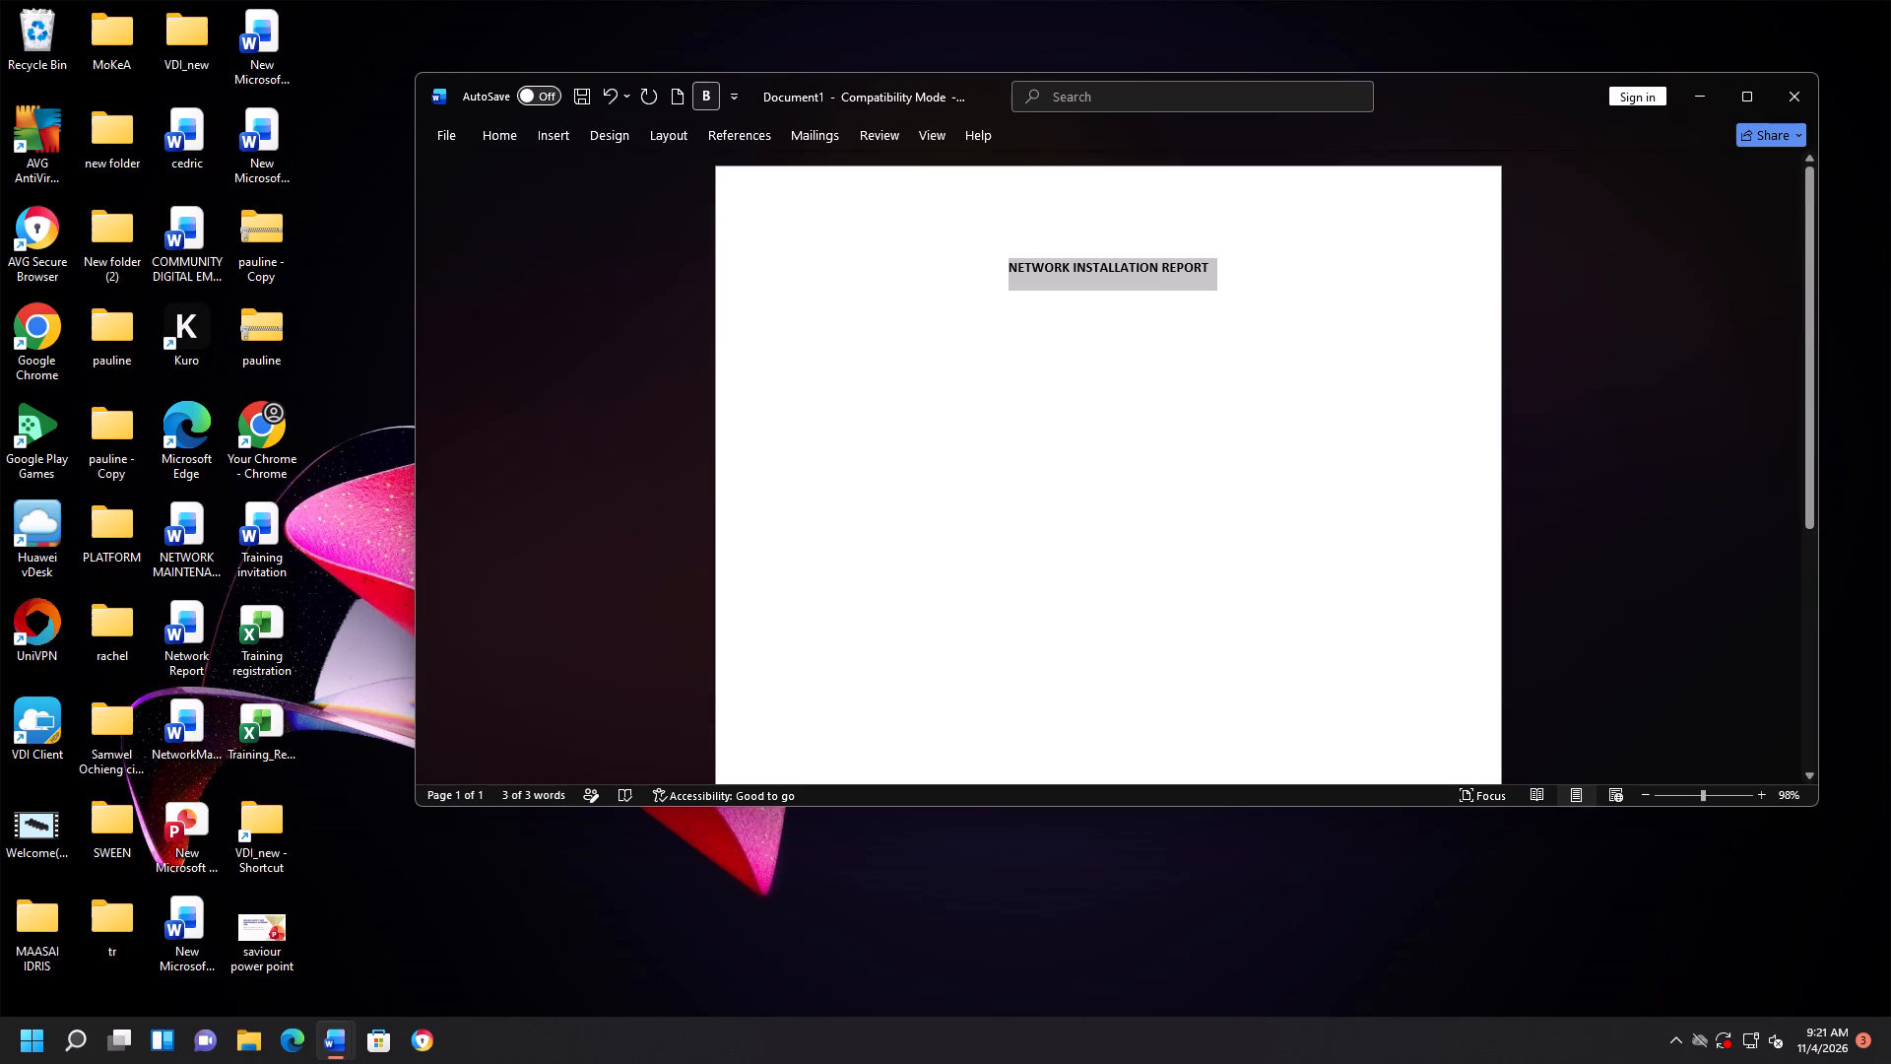
{"action": "left_click", "coordinate": [1229, 269]}
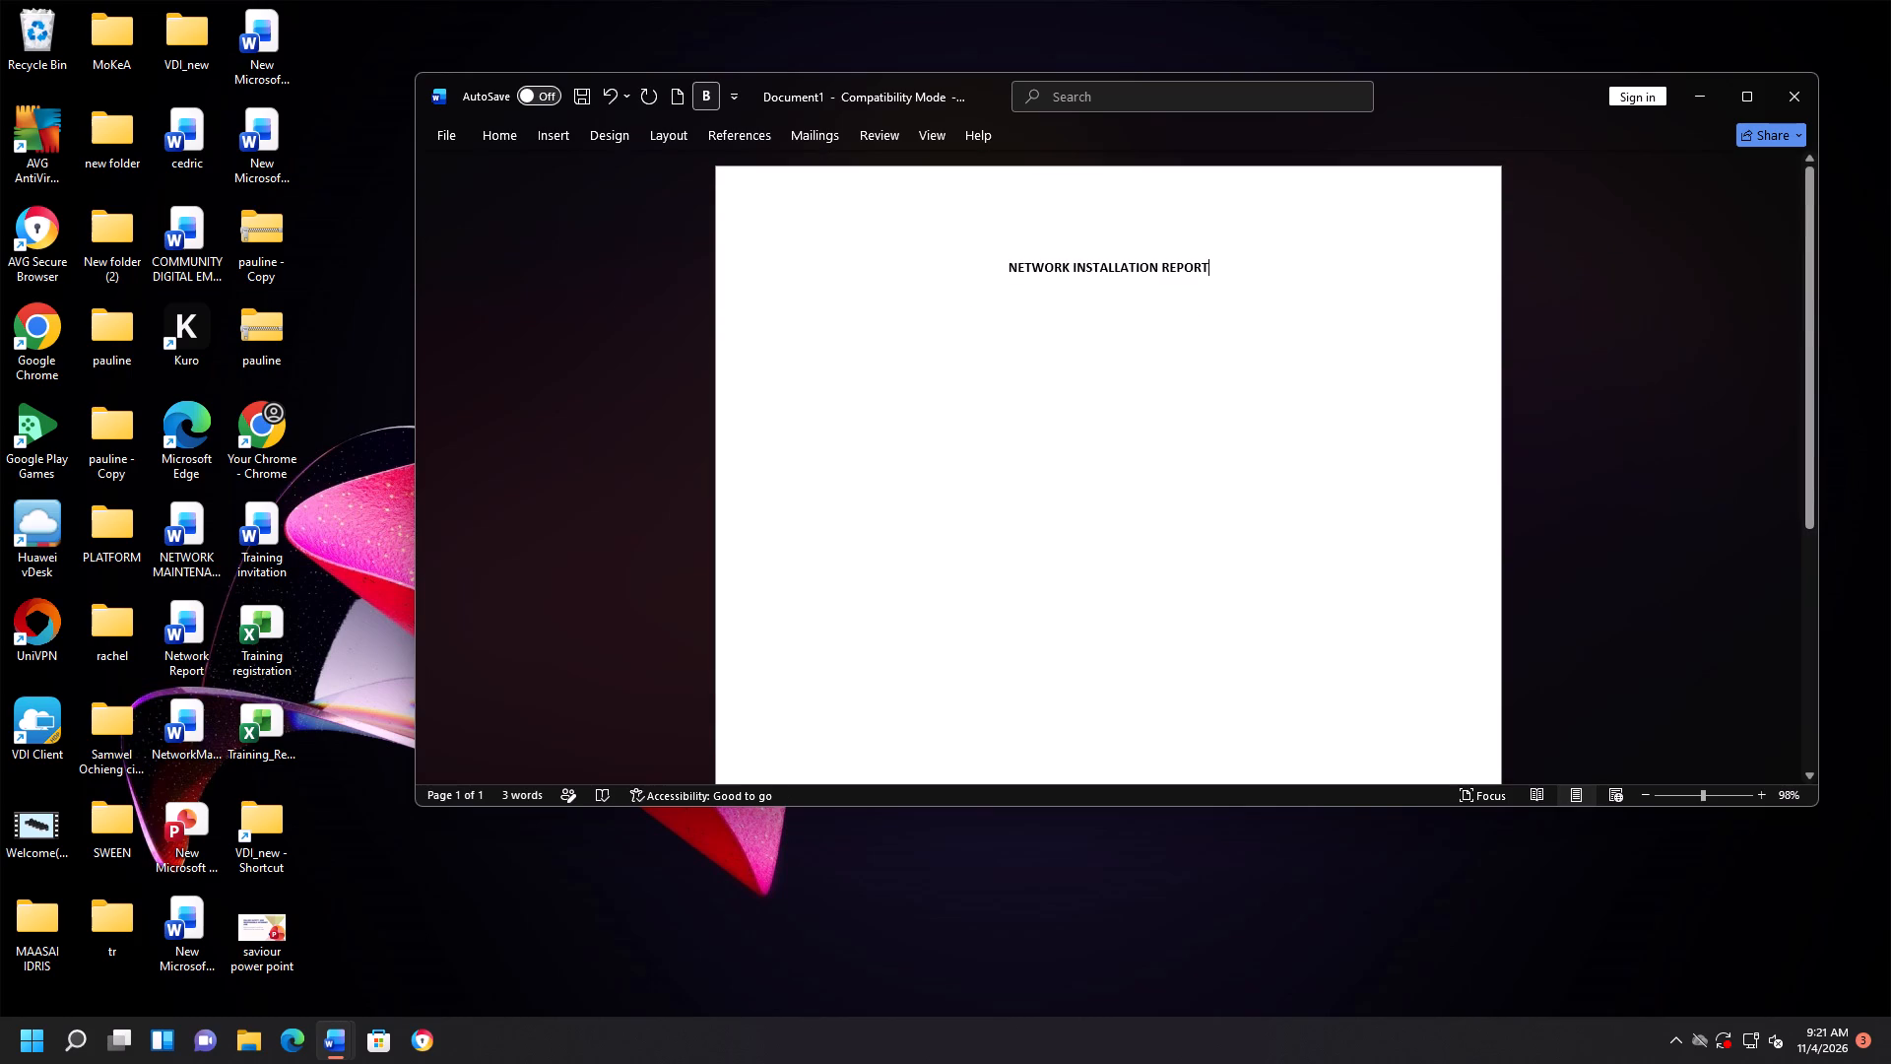
Start a new line directly below the title.
{"action": "key", "text": "Return"}
{"action": "left_click", "coordinate": [757, 307]}
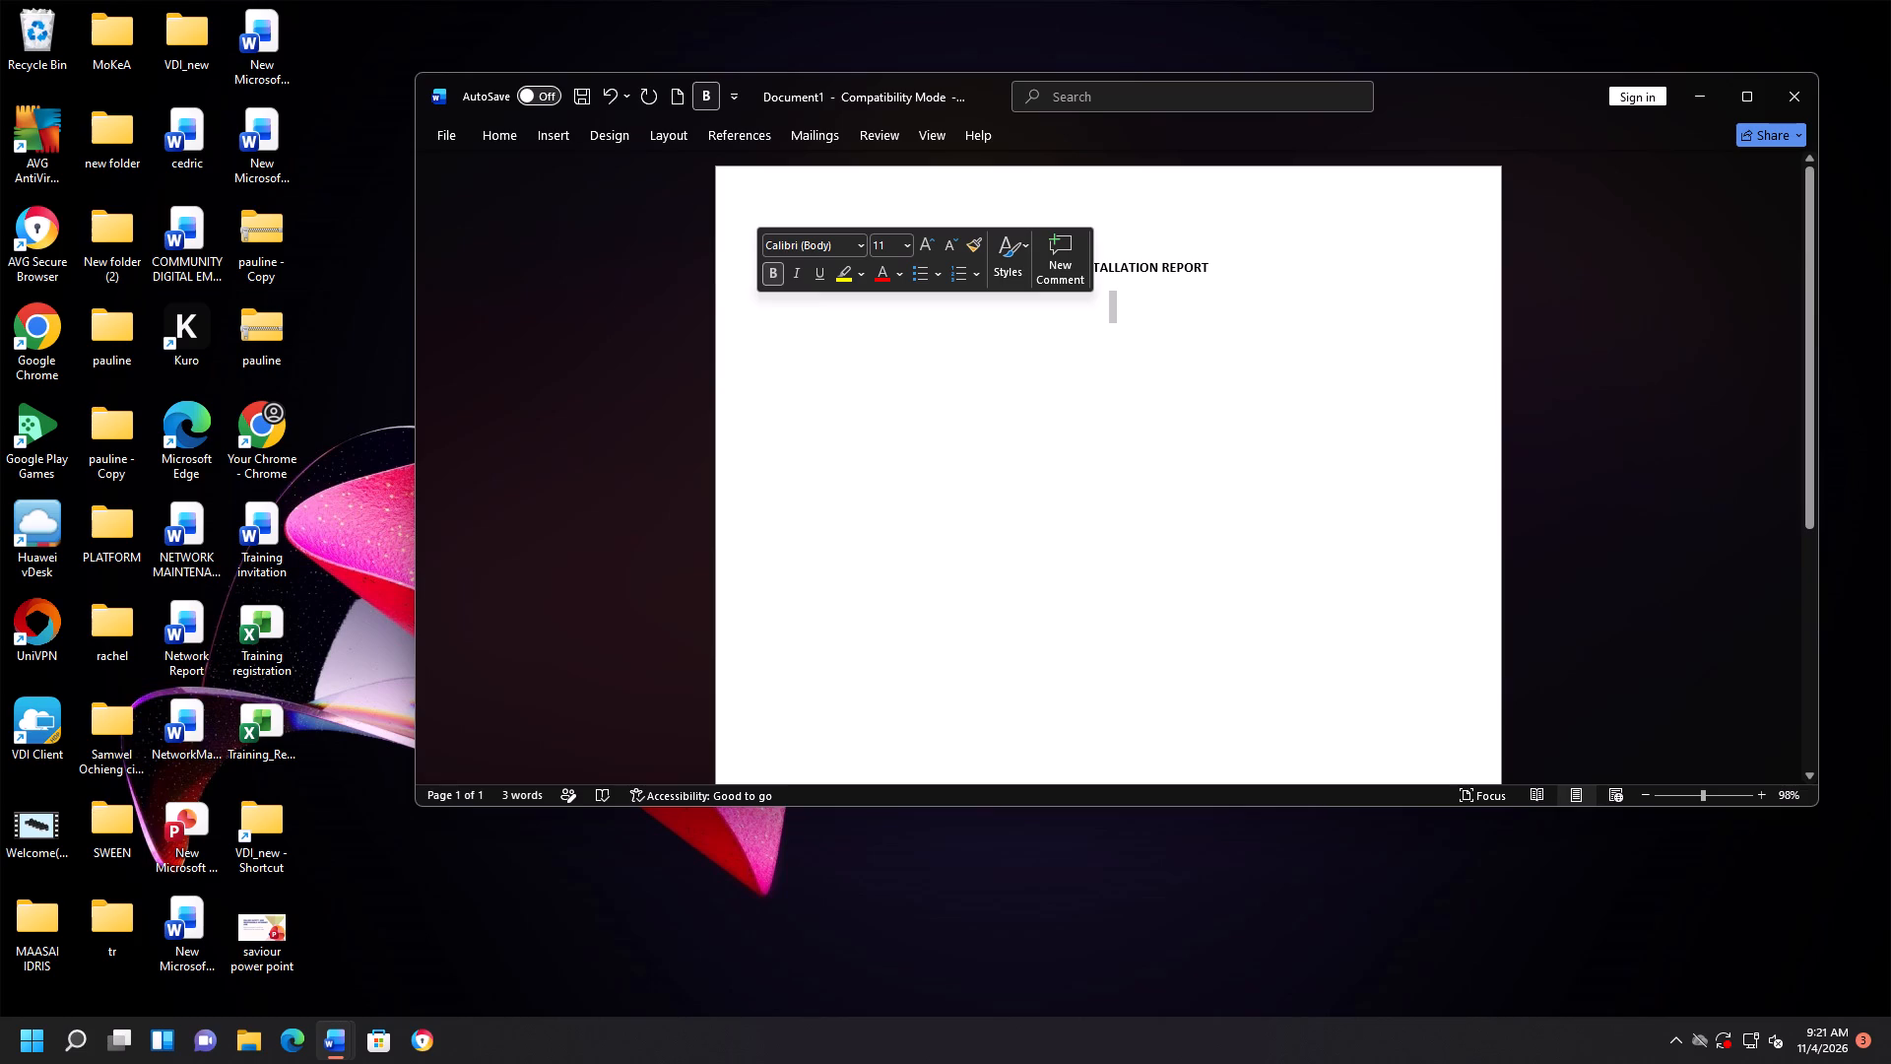
{"action": "left_click", "coordinate": [1215, 274]}
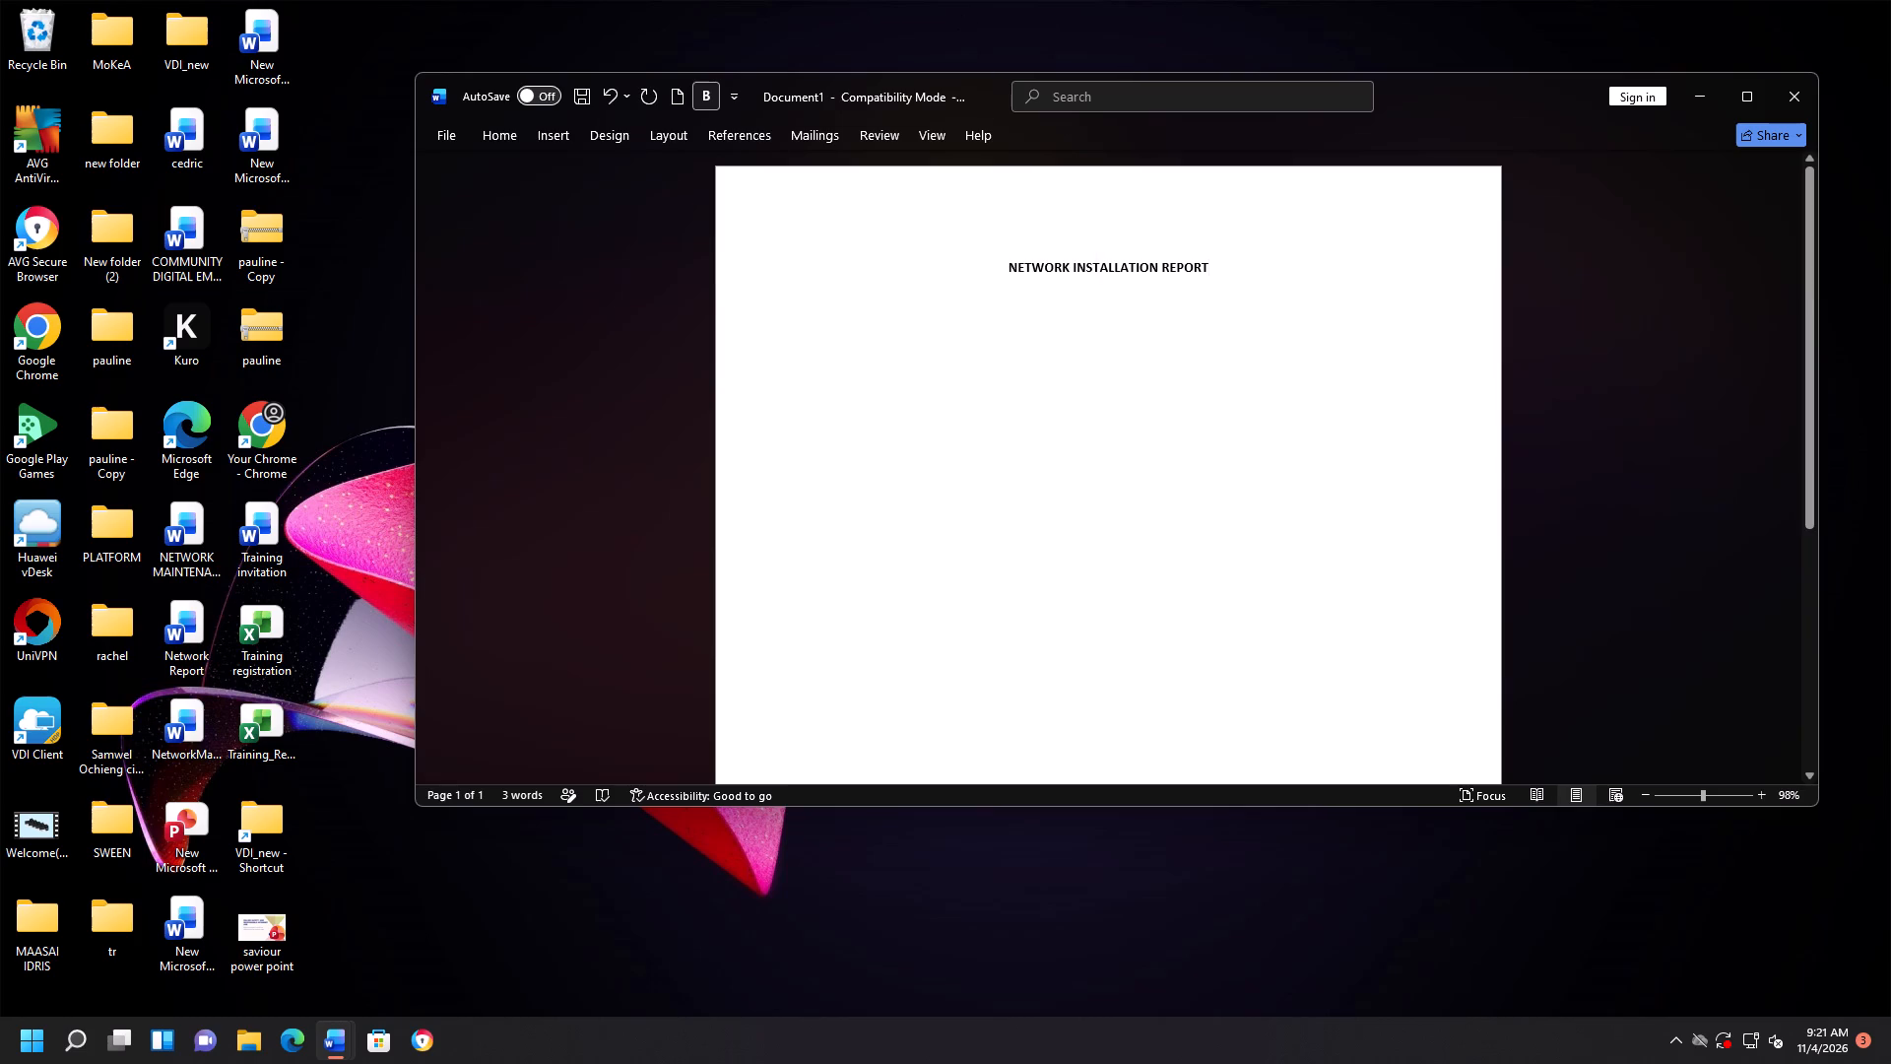
{"action": "double_click", "coordinate": [756, 306]}
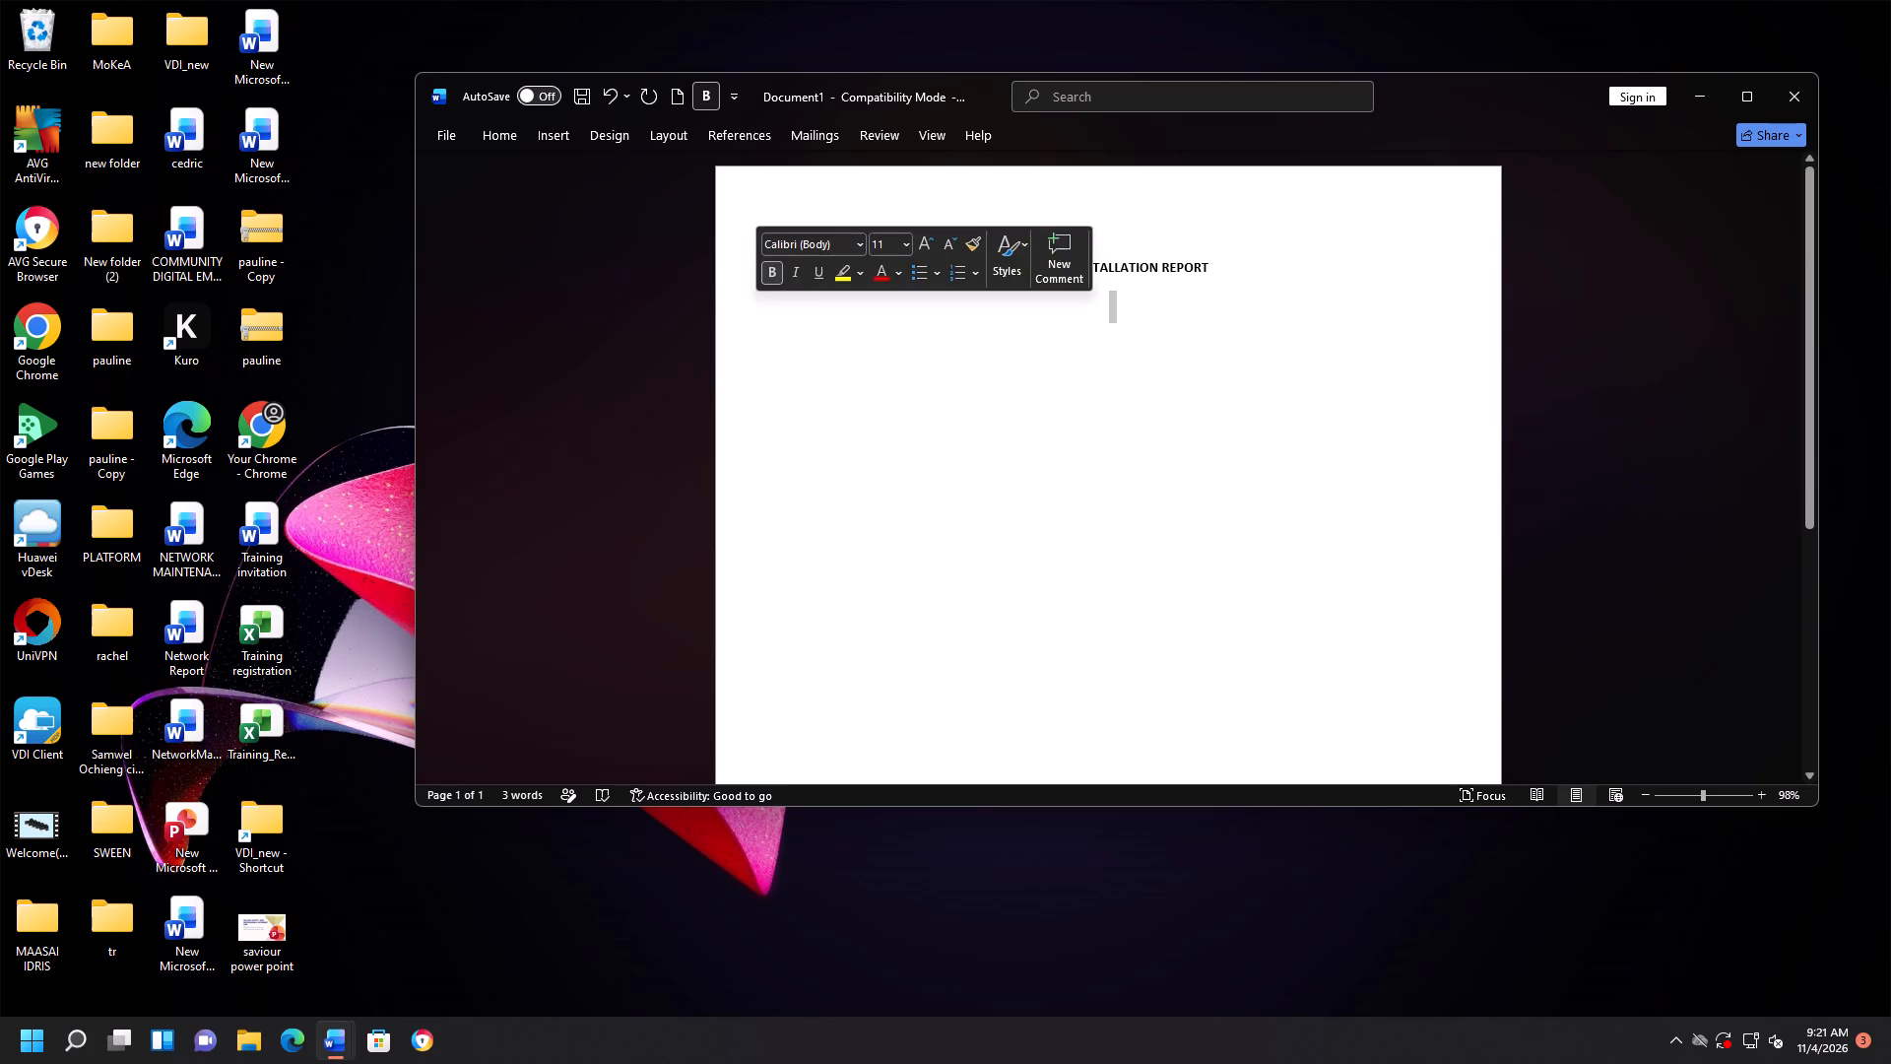
{"action": "left_click", "coordinate": [1226, 256]}
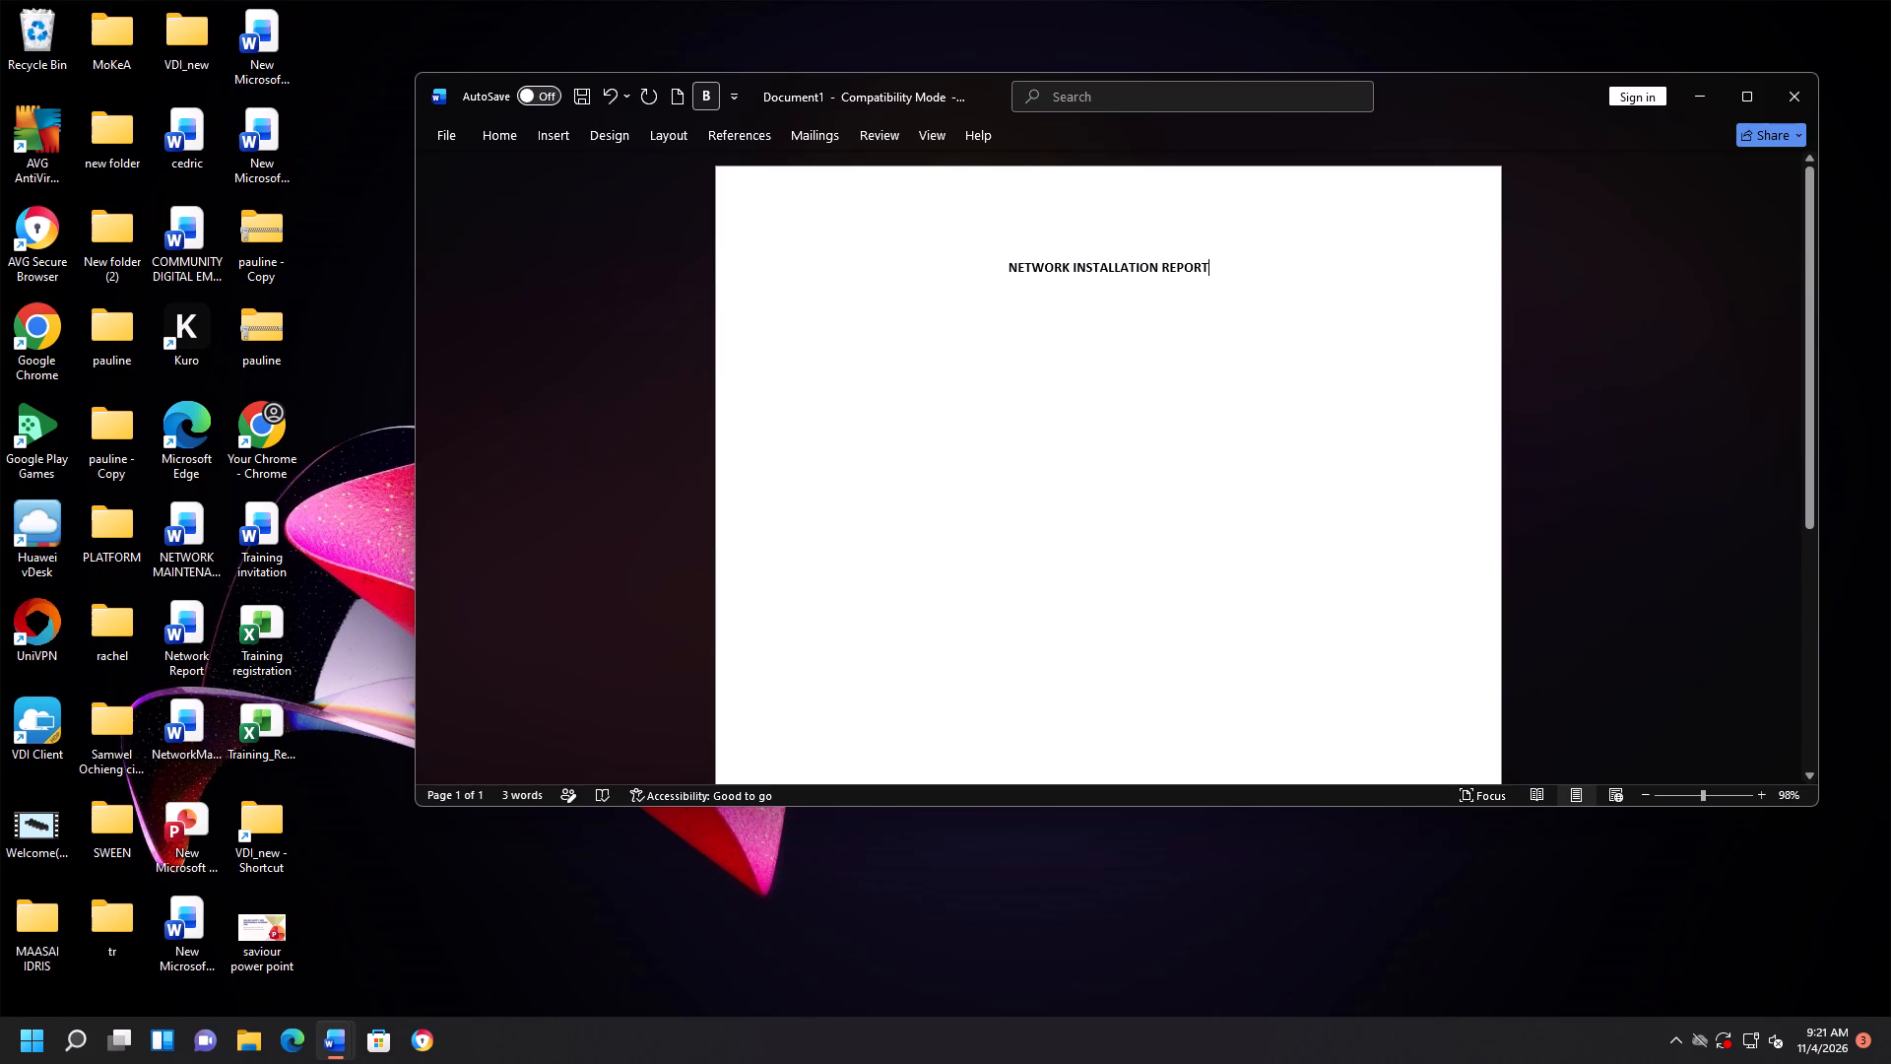
{"action": "key", "text": "Return"}
{"action": "key", "text": "Return"}
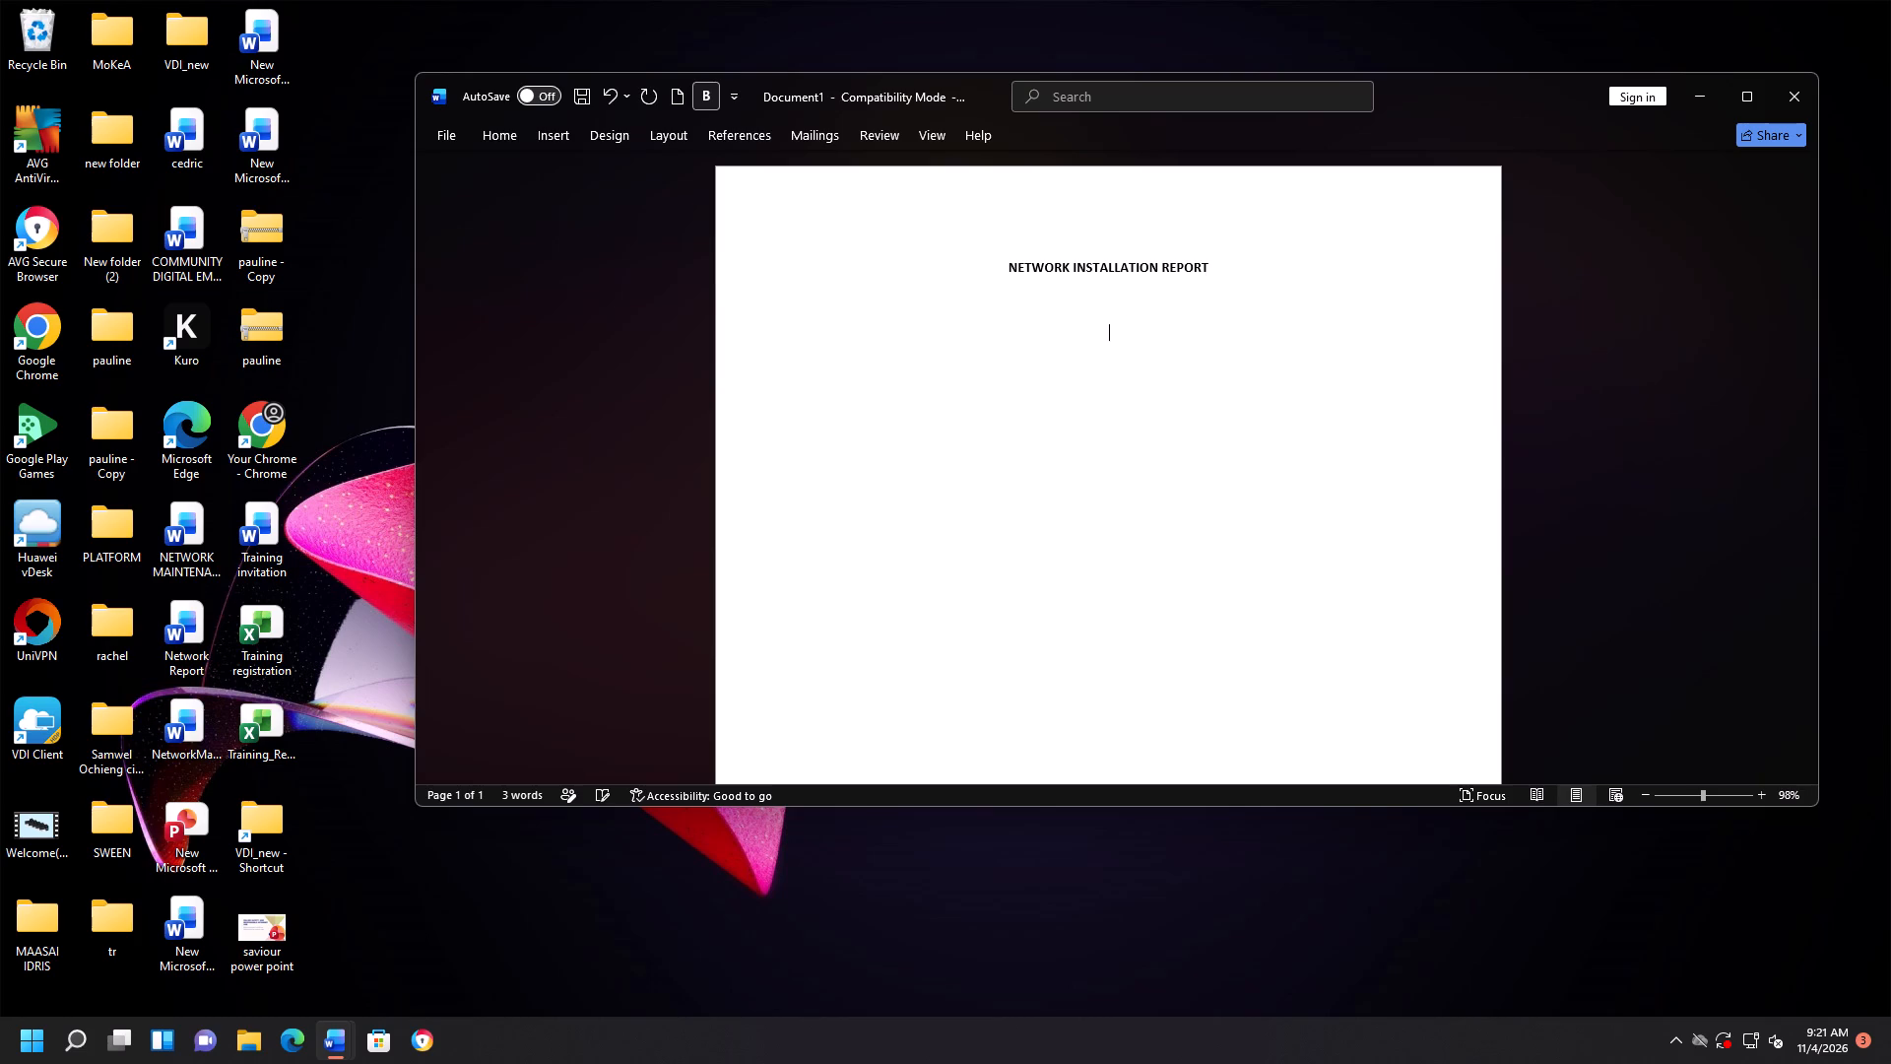
{"action": "key", "text": "BackSpace"}
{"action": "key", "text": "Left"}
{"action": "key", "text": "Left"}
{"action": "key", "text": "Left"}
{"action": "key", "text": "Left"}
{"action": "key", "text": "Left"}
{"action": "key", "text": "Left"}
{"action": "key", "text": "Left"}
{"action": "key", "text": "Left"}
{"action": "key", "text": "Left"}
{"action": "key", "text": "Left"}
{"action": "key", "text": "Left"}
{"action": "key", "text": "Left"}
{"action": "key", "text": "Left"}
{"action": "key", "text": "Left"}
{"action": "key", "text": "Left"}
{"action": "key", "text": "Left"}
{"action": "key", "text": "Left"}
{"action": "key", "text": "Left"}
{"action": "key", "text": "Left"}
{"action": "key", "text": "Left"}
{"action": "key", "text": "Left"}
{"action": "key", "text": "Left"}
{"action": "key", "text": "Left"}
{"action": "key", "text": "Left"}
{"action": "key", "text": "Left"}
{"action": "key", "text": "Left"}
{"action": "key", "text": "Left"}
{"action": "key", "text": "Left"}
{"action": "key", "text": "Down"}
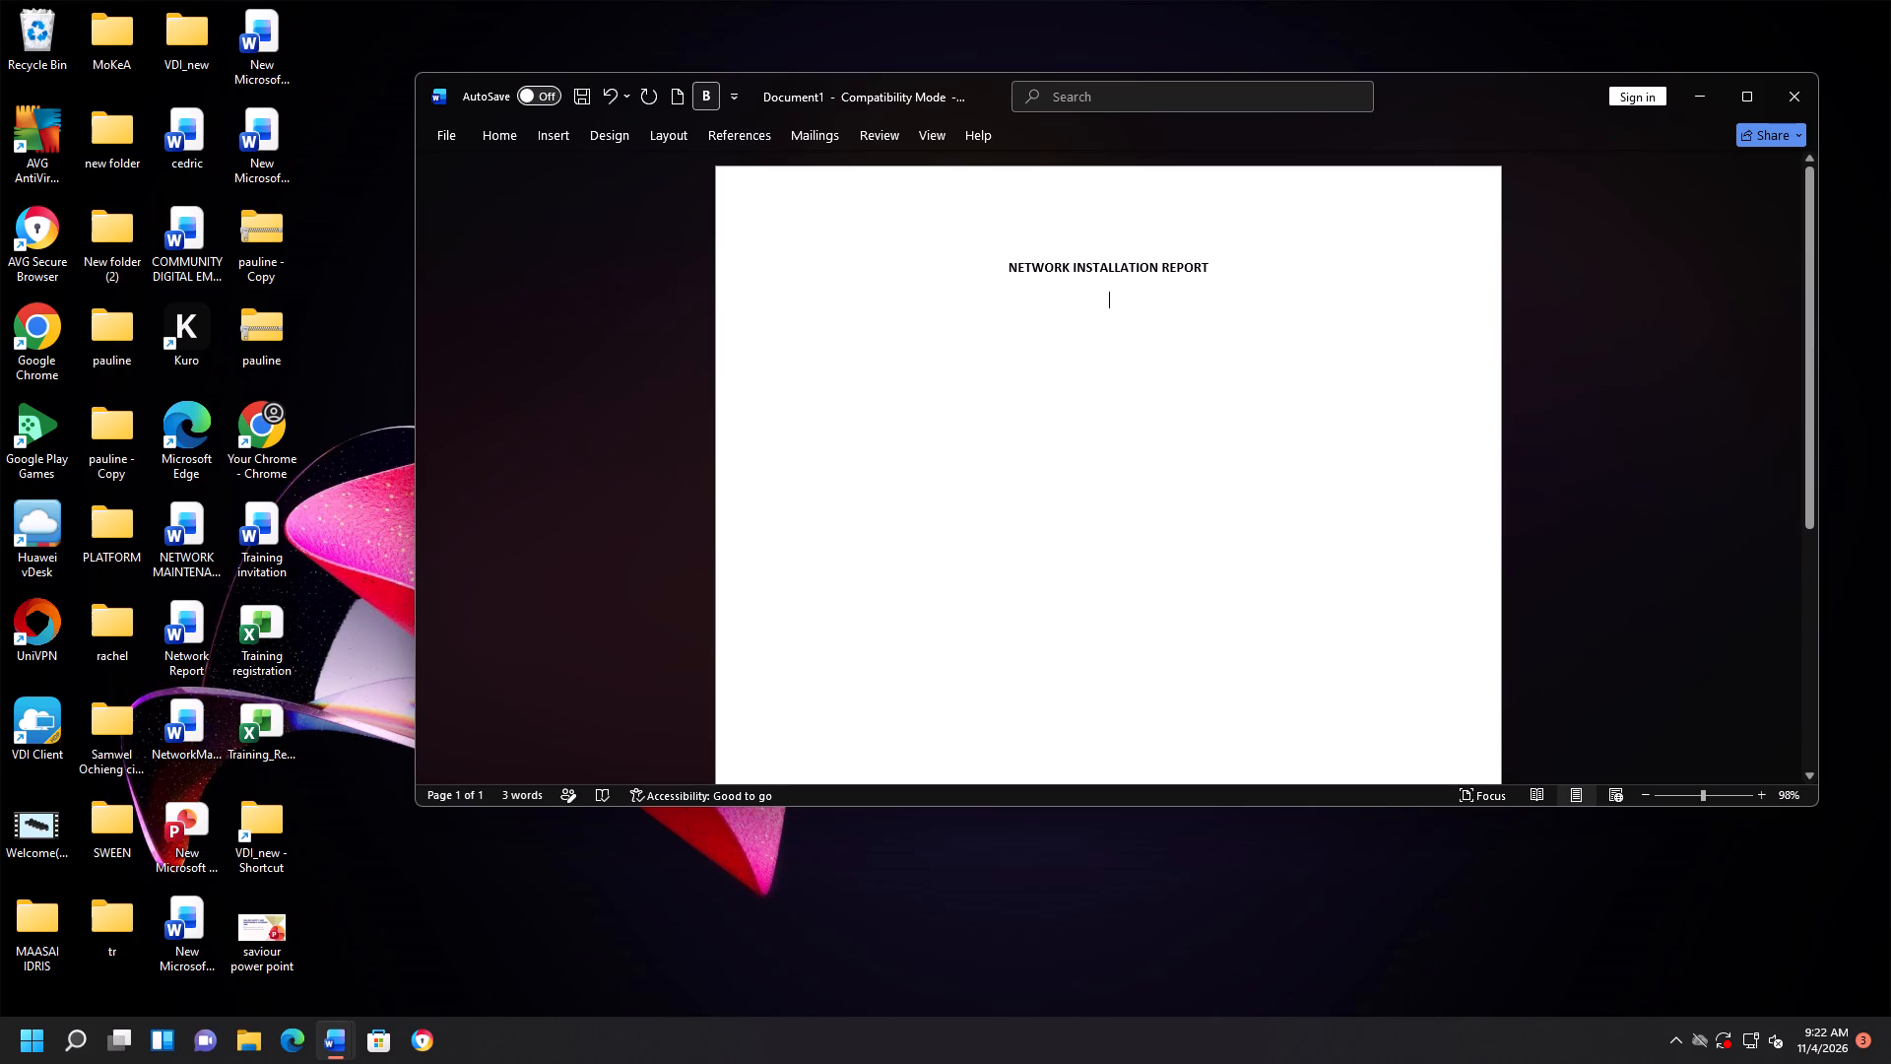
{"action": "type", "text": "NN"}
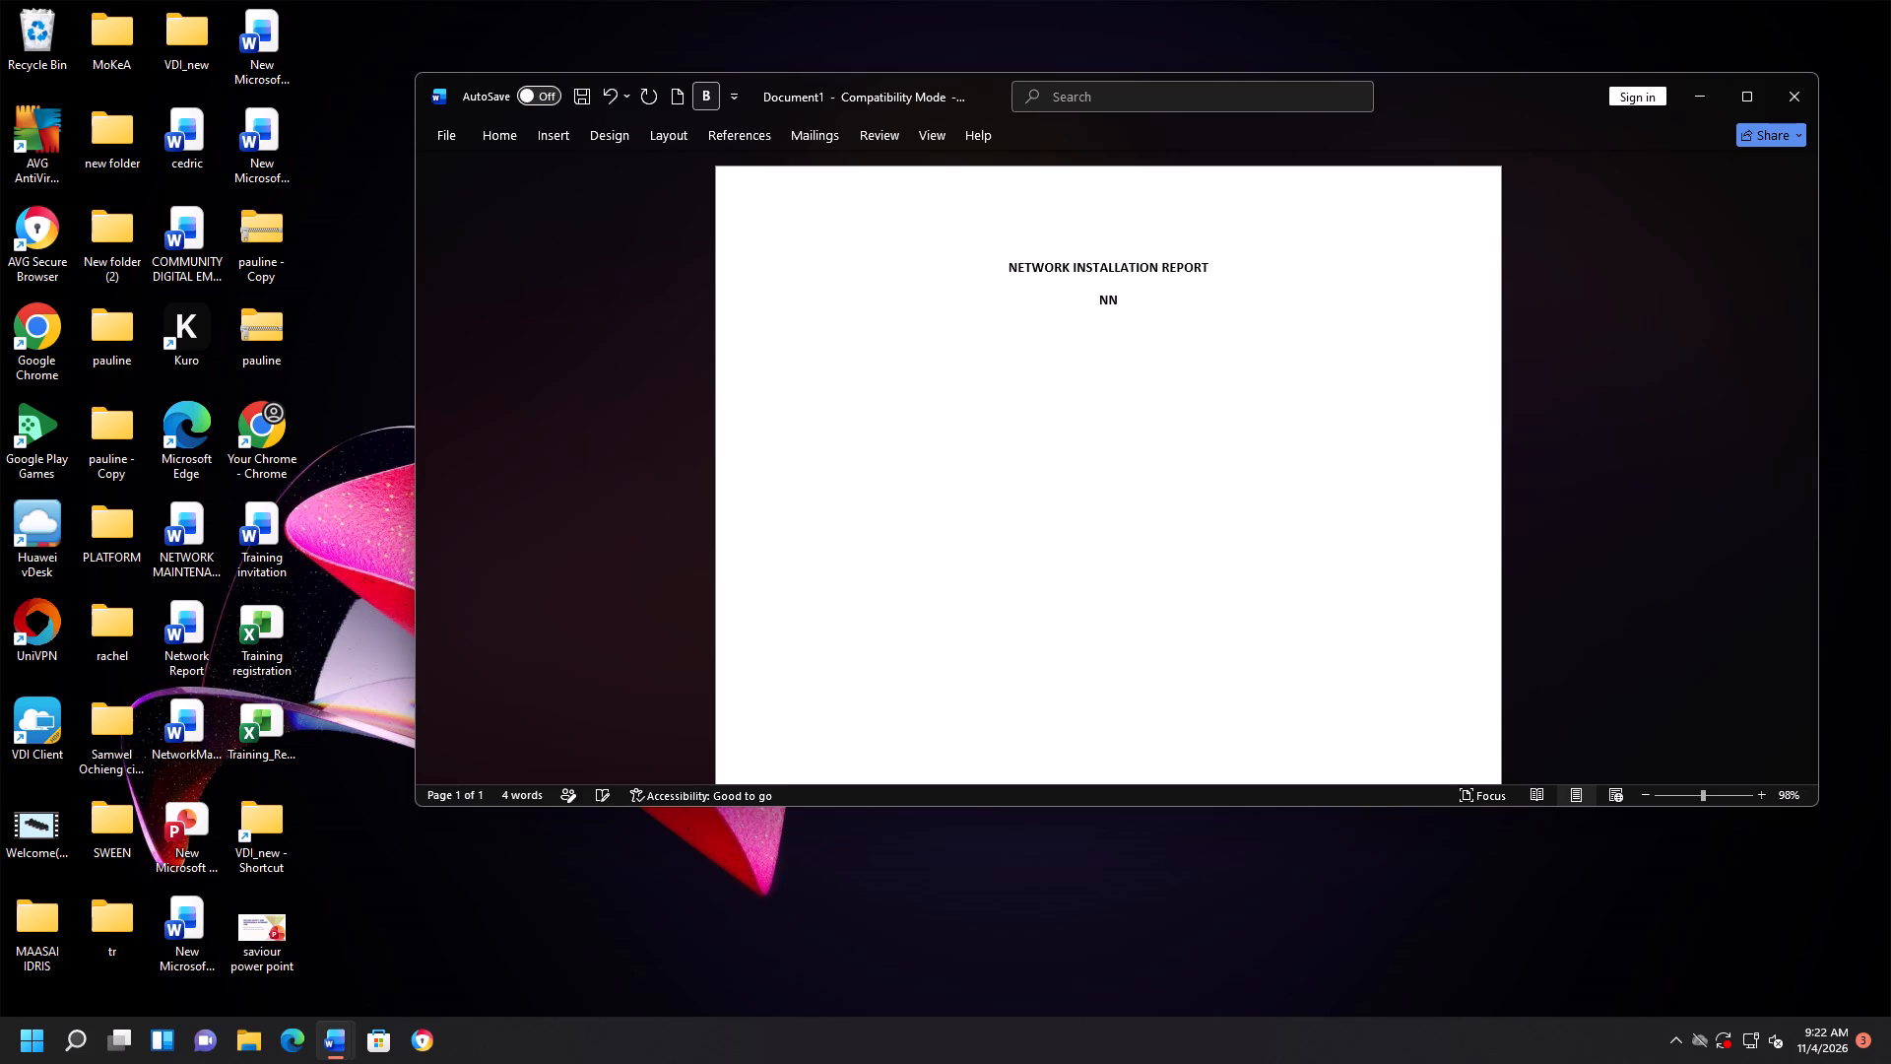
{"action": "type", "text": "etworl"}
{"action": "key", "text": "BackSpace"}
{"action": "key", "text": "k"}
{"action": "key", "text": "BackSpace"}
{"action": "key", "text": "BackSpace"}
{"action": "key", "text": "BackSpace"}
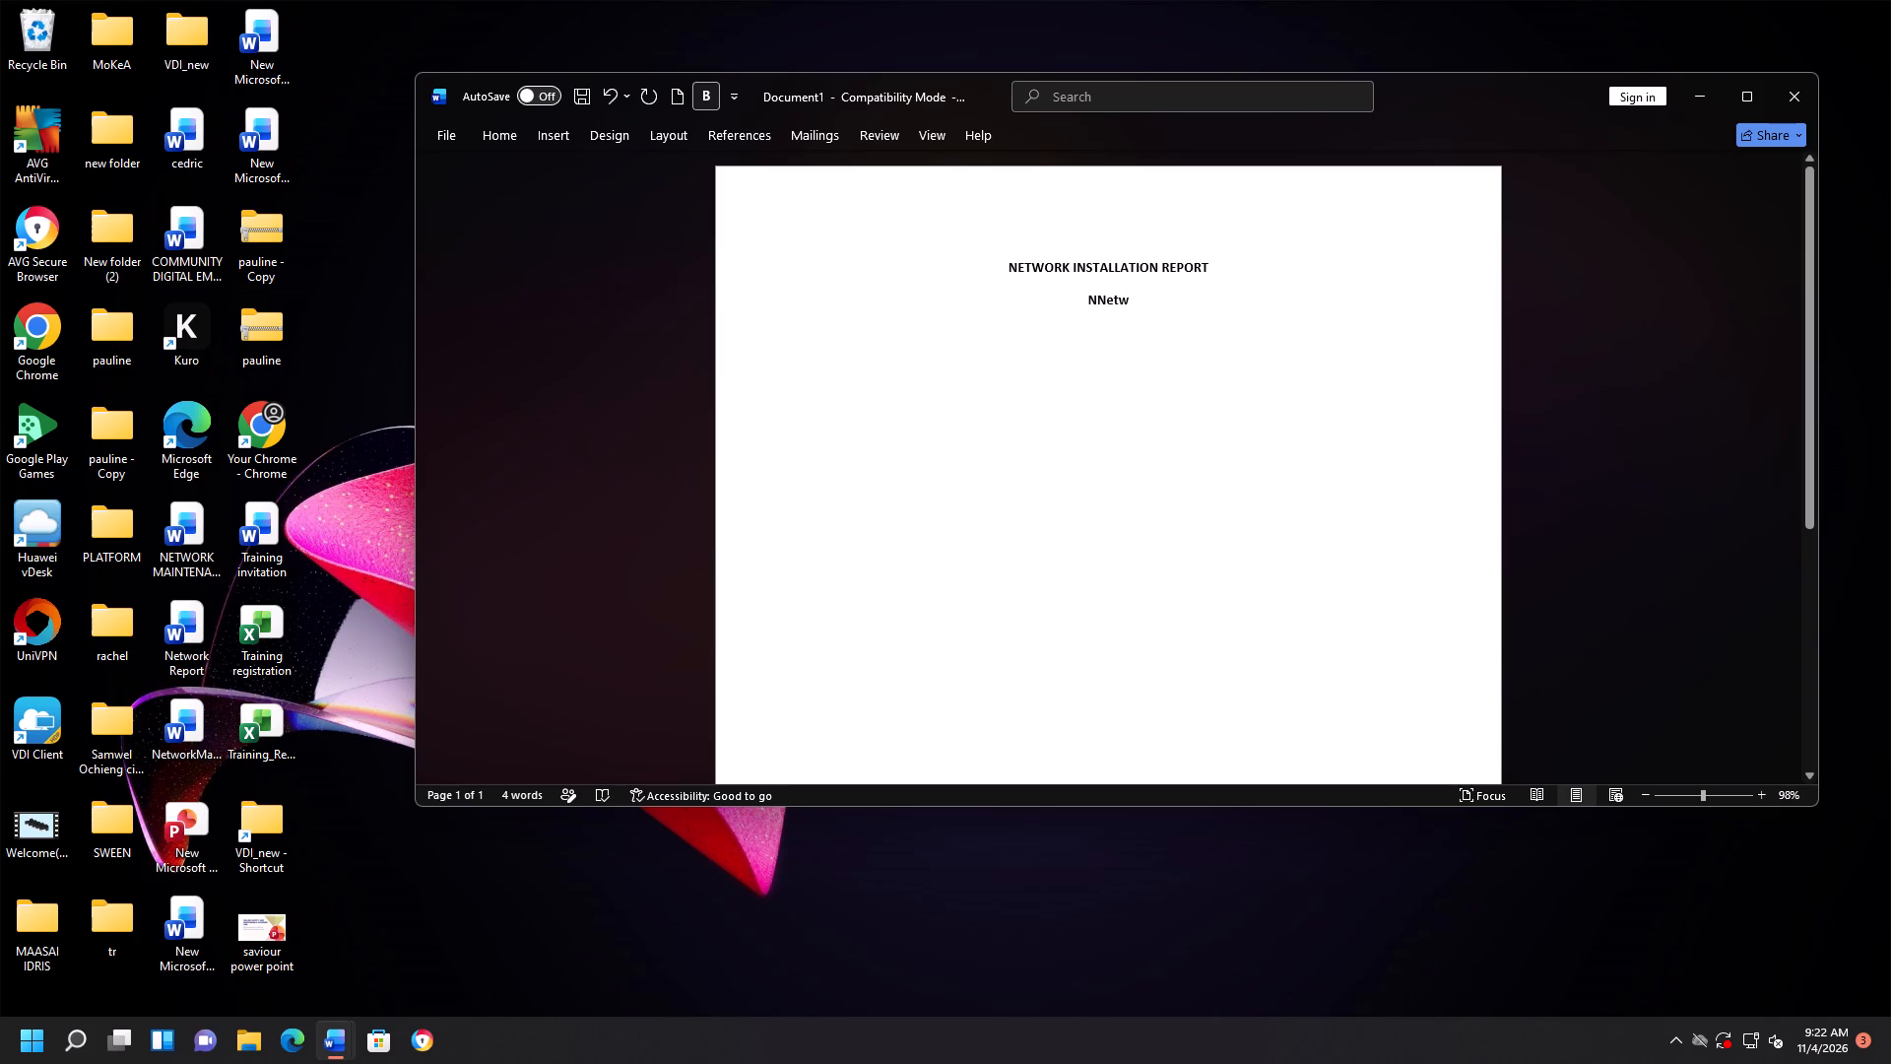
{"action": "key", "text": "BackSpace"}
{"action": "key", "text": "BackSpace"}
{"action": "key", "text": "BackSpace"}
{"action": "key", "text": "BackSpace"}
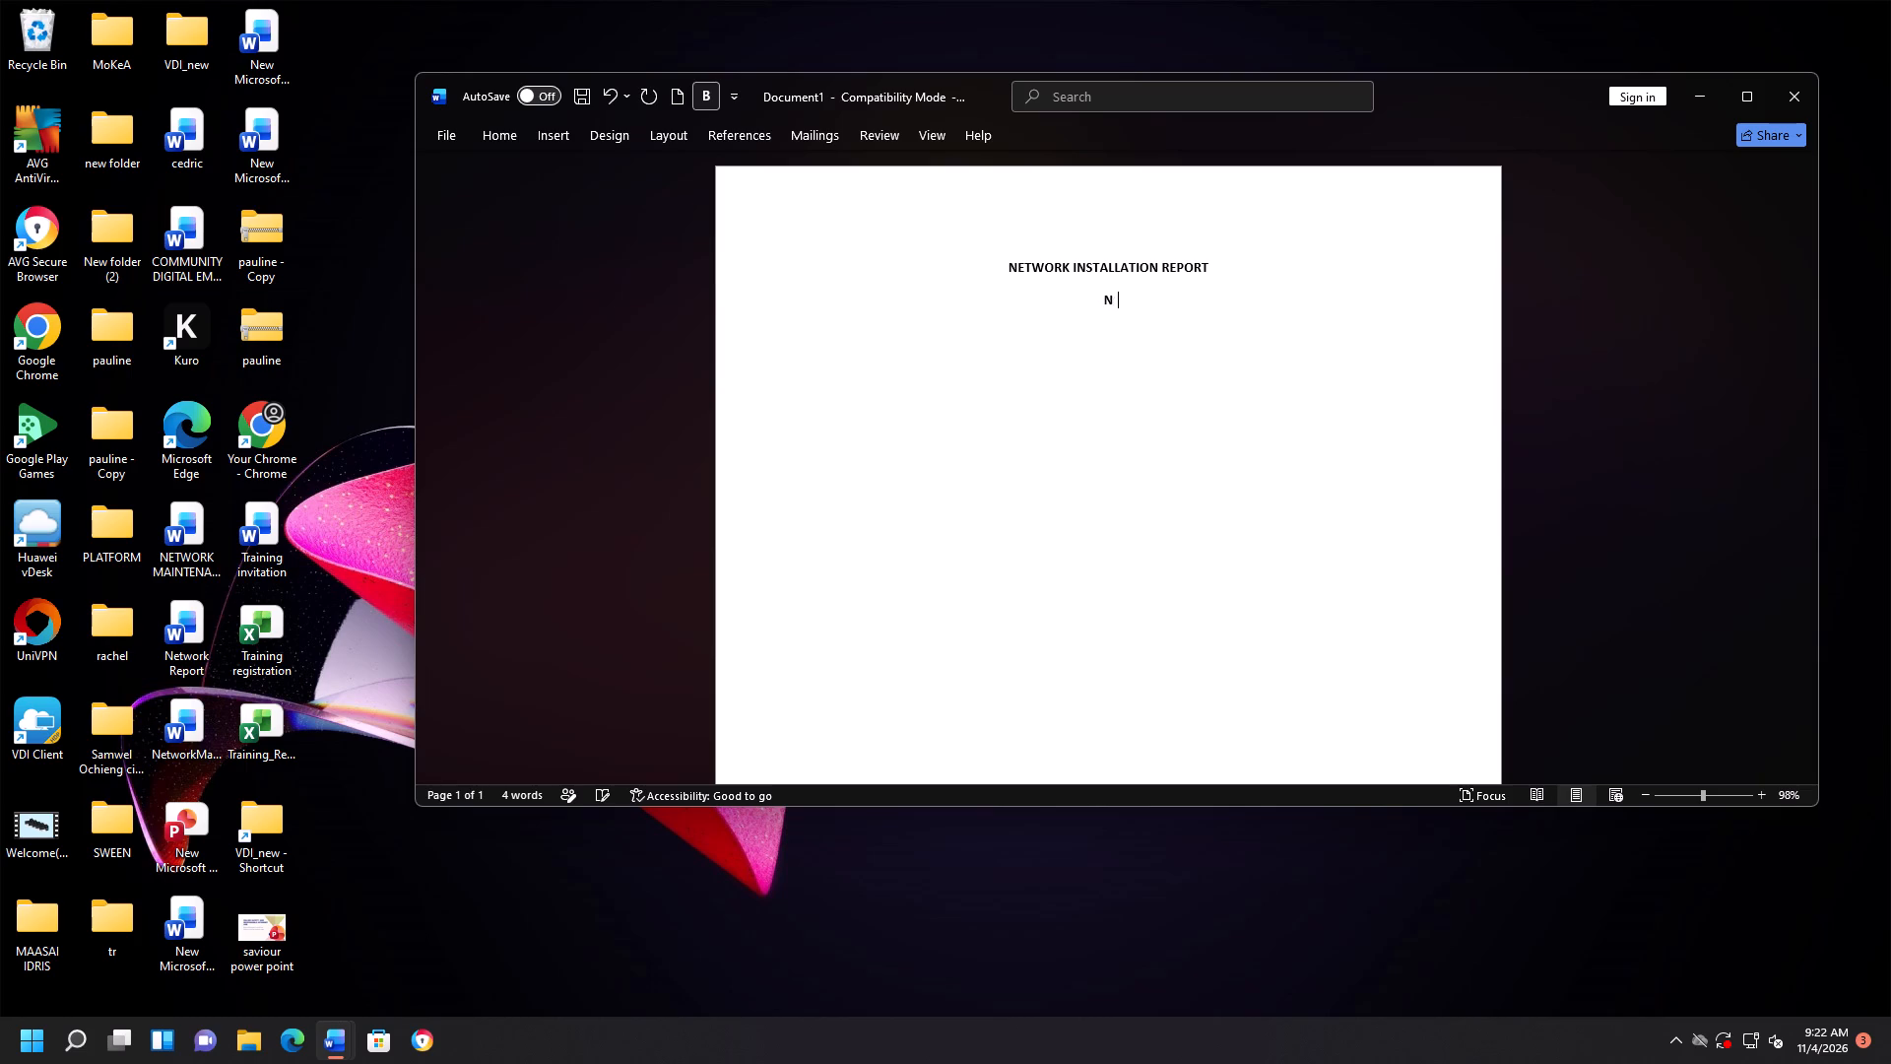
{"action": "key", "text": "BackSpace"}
Write the subheading "Network devices installed" on the line below the title.
{"action": "type", "text": "network"}
{"action": "key", "text": "space"}
{"action": "type", "text": "devices"}
{"action": "key", "text": "space"}
{"action": "type", "text": "installed"}
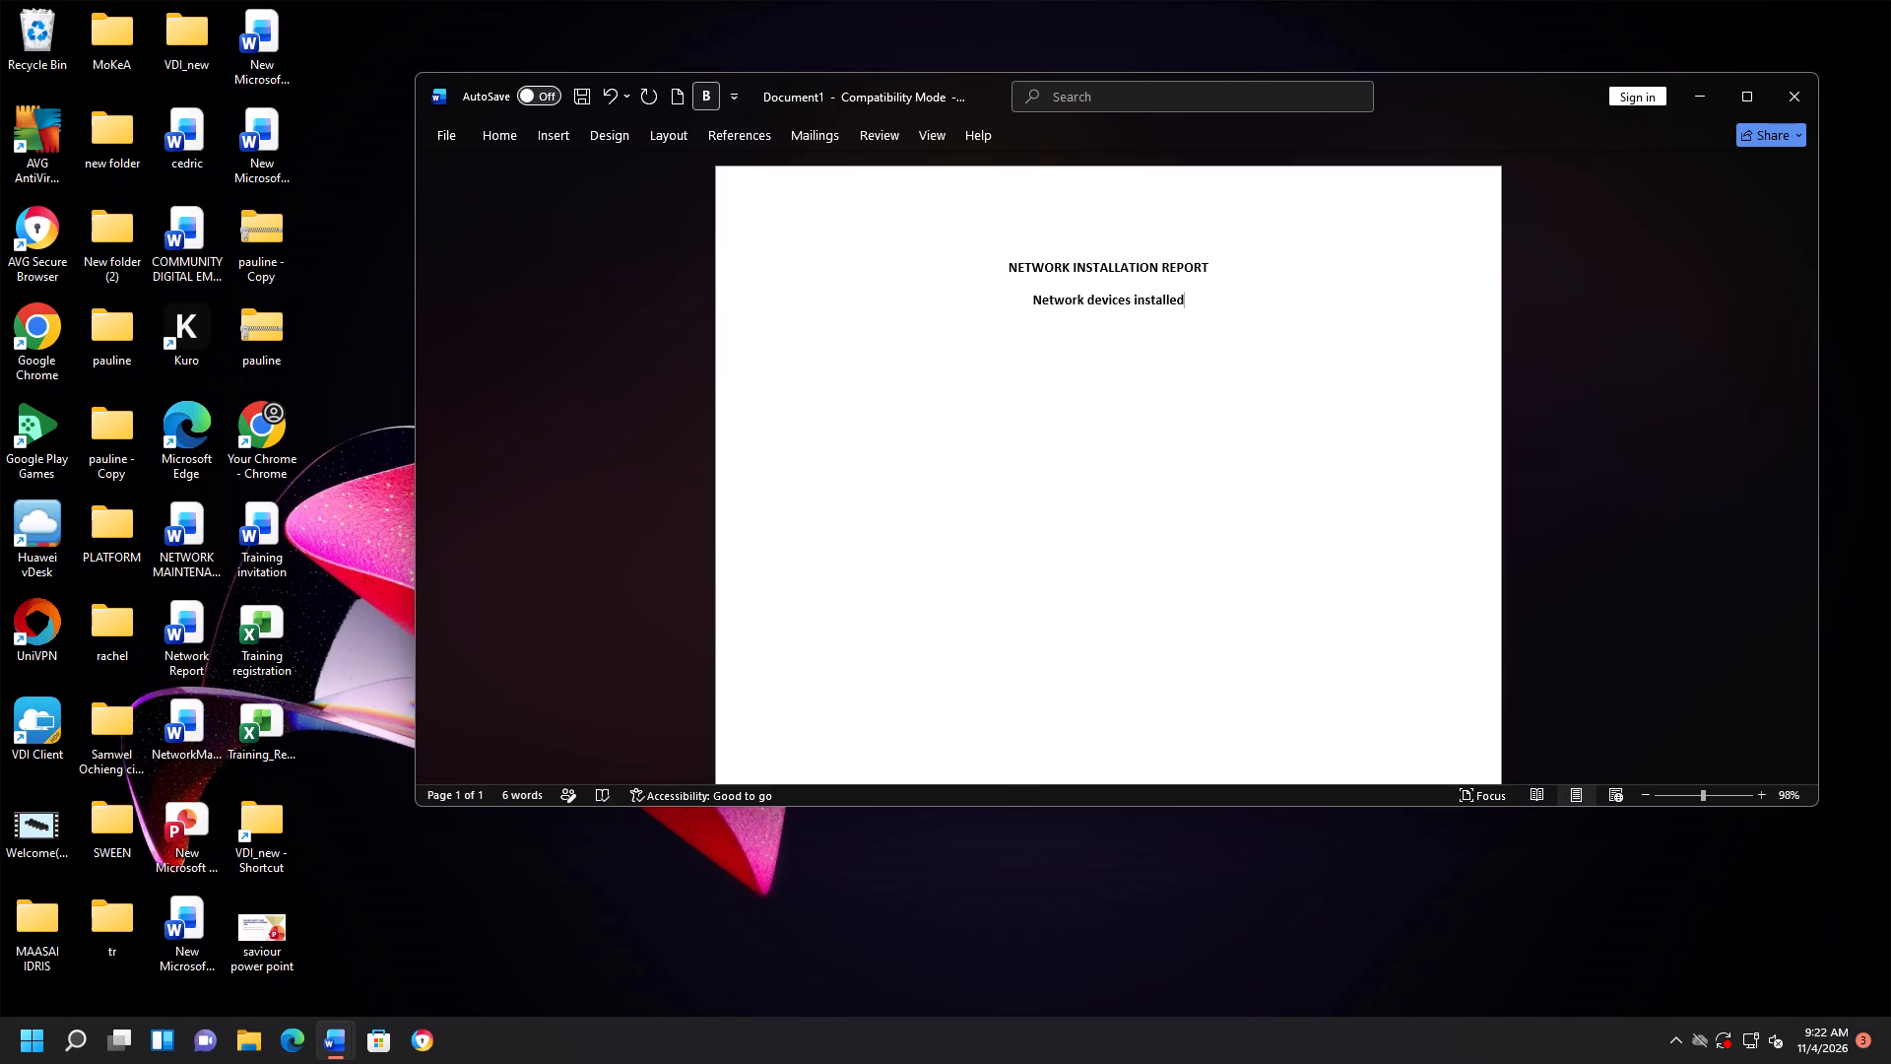
Left-align the subheading "Network devices installed" below the title.
{"action": "left_click_drag", "start_coordinate": [1198, 296], "coordinate": [1100, 297]}
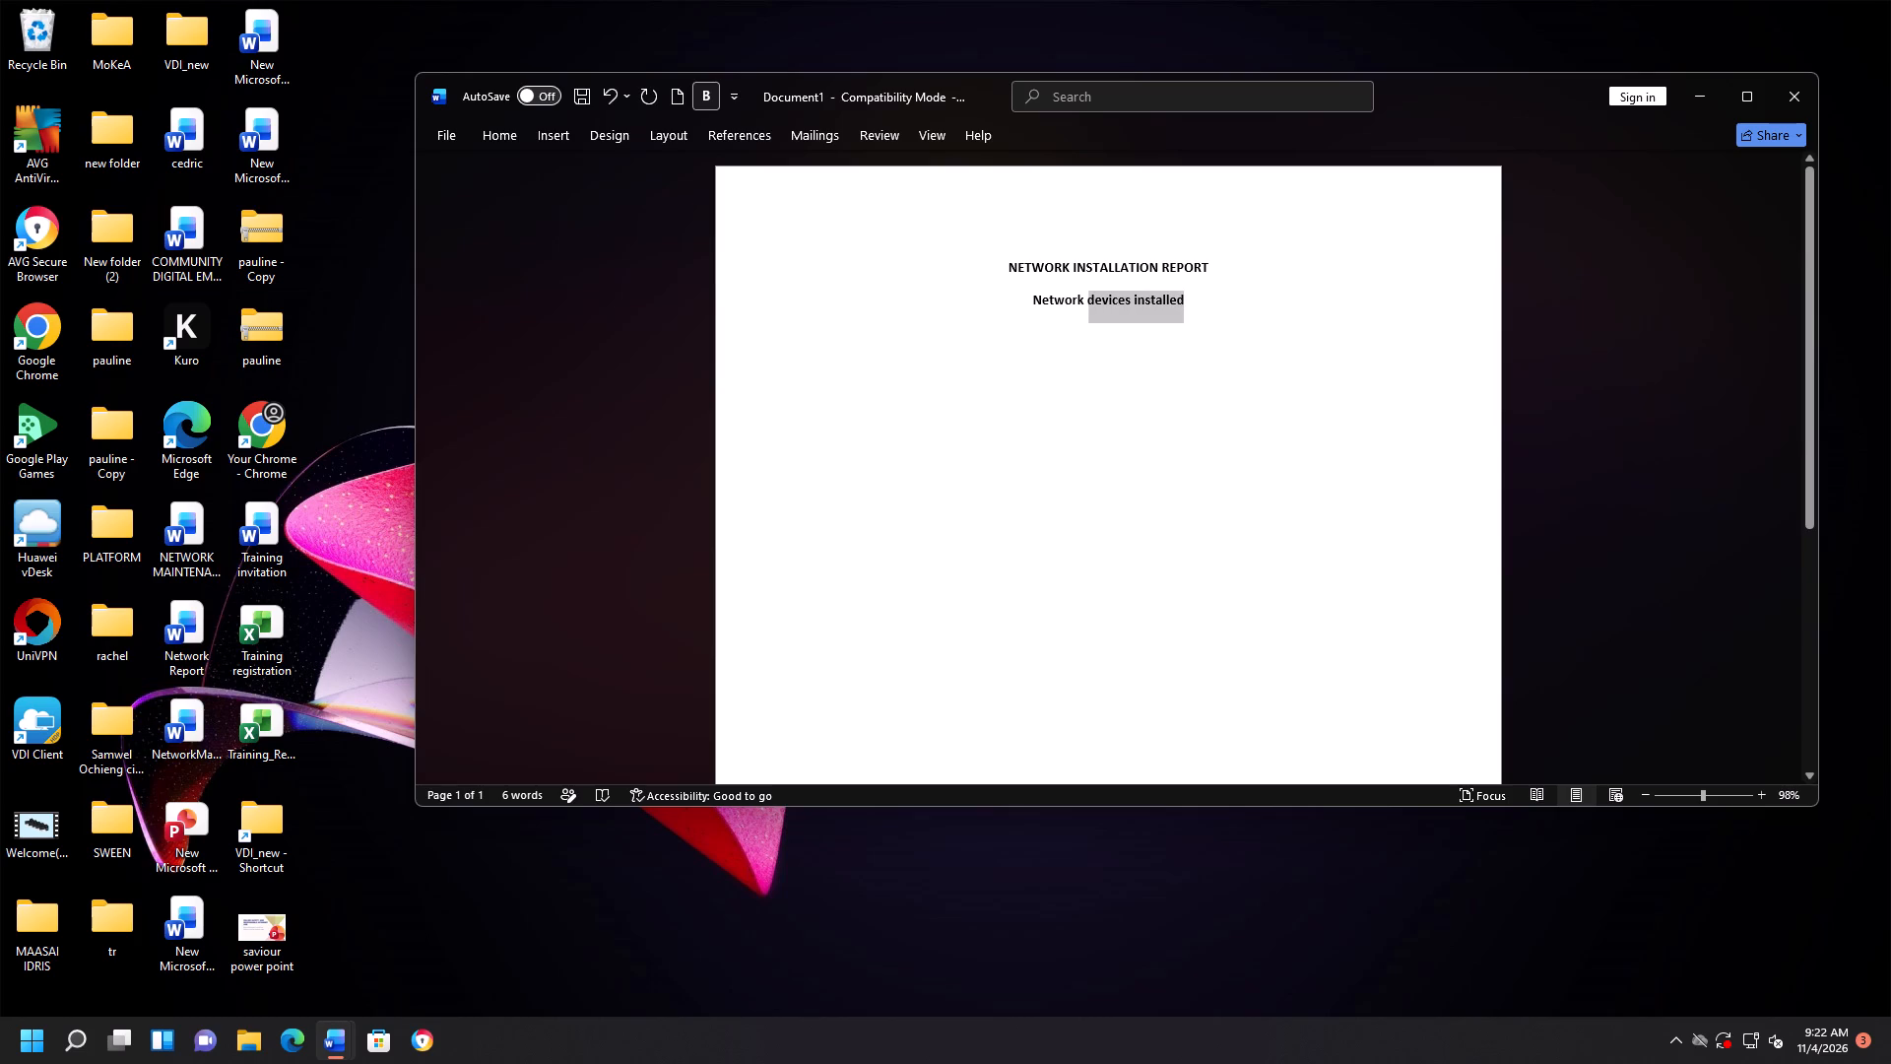
{"action": "left_click_drag", "start_coordinate": [1100, 297], "coordinate": [1046, 298]}
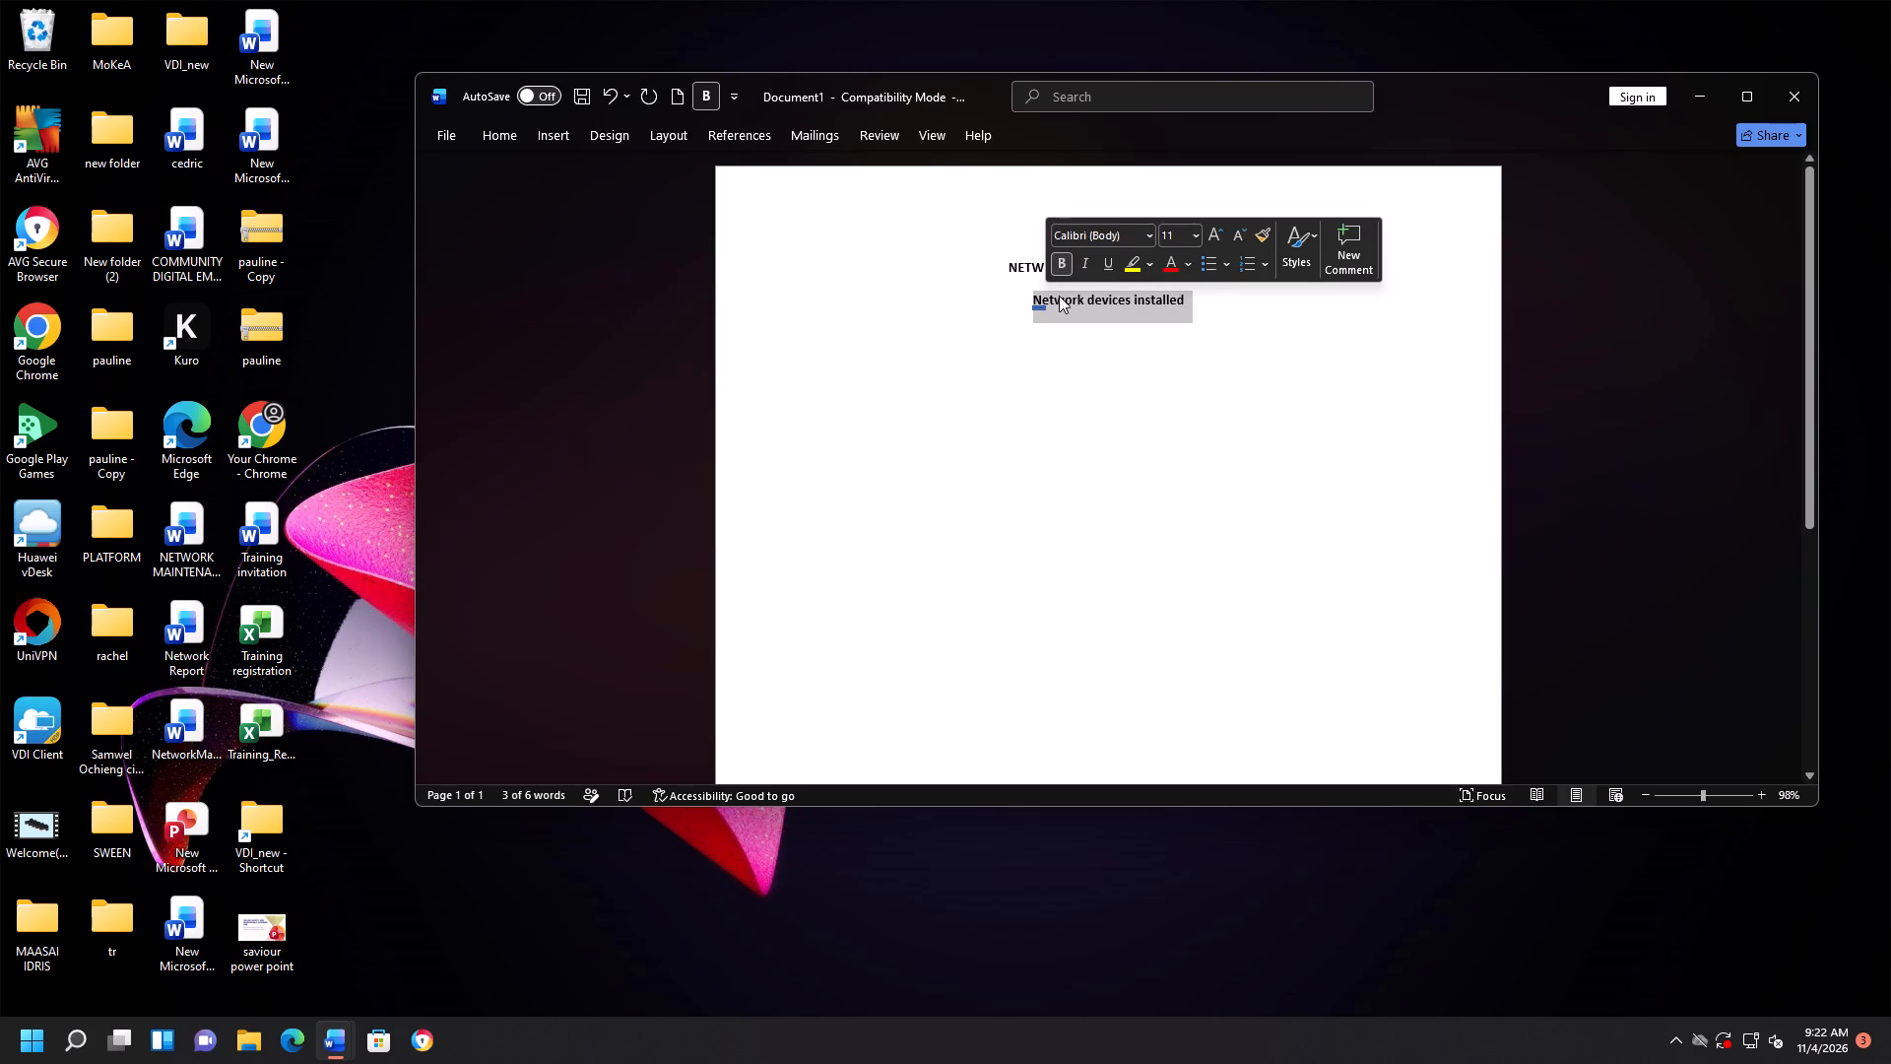
{"action": "left_click", "coordinate": [486, 140]}
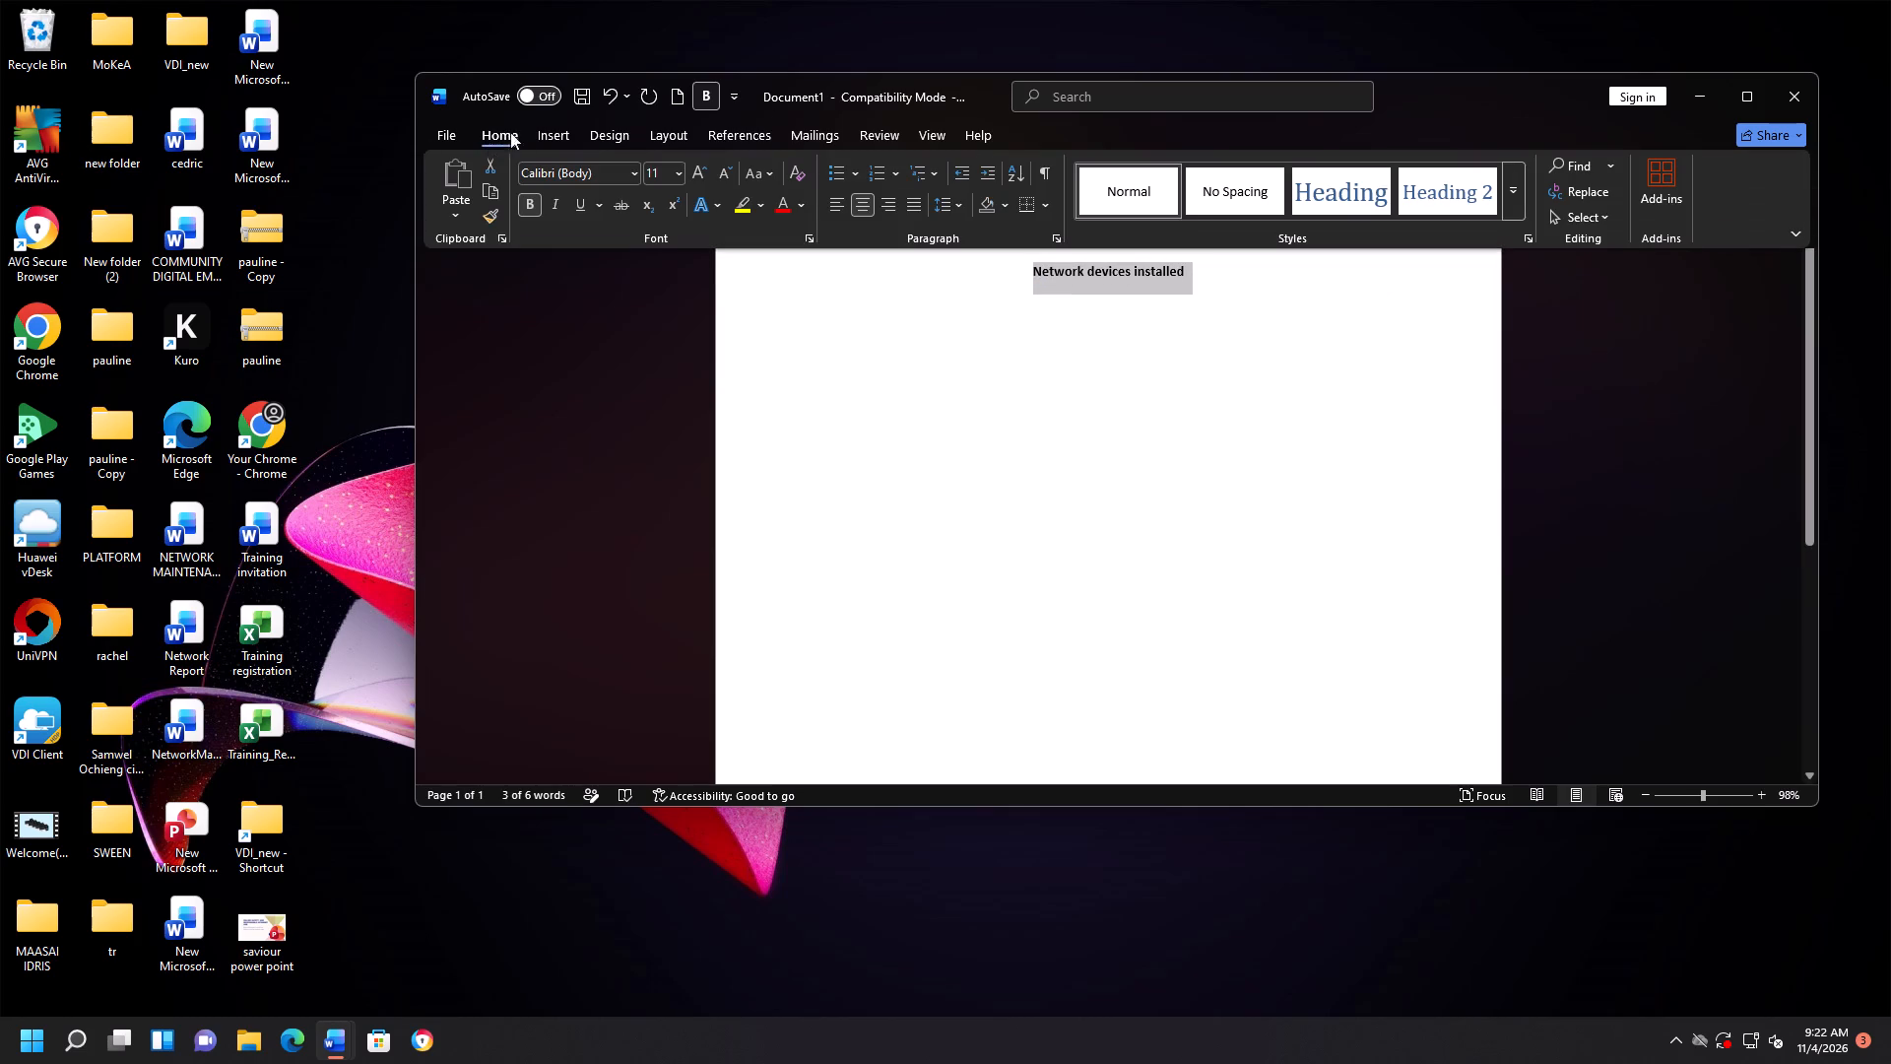
{"action": "left_click", "coordinate": [828, 202]}
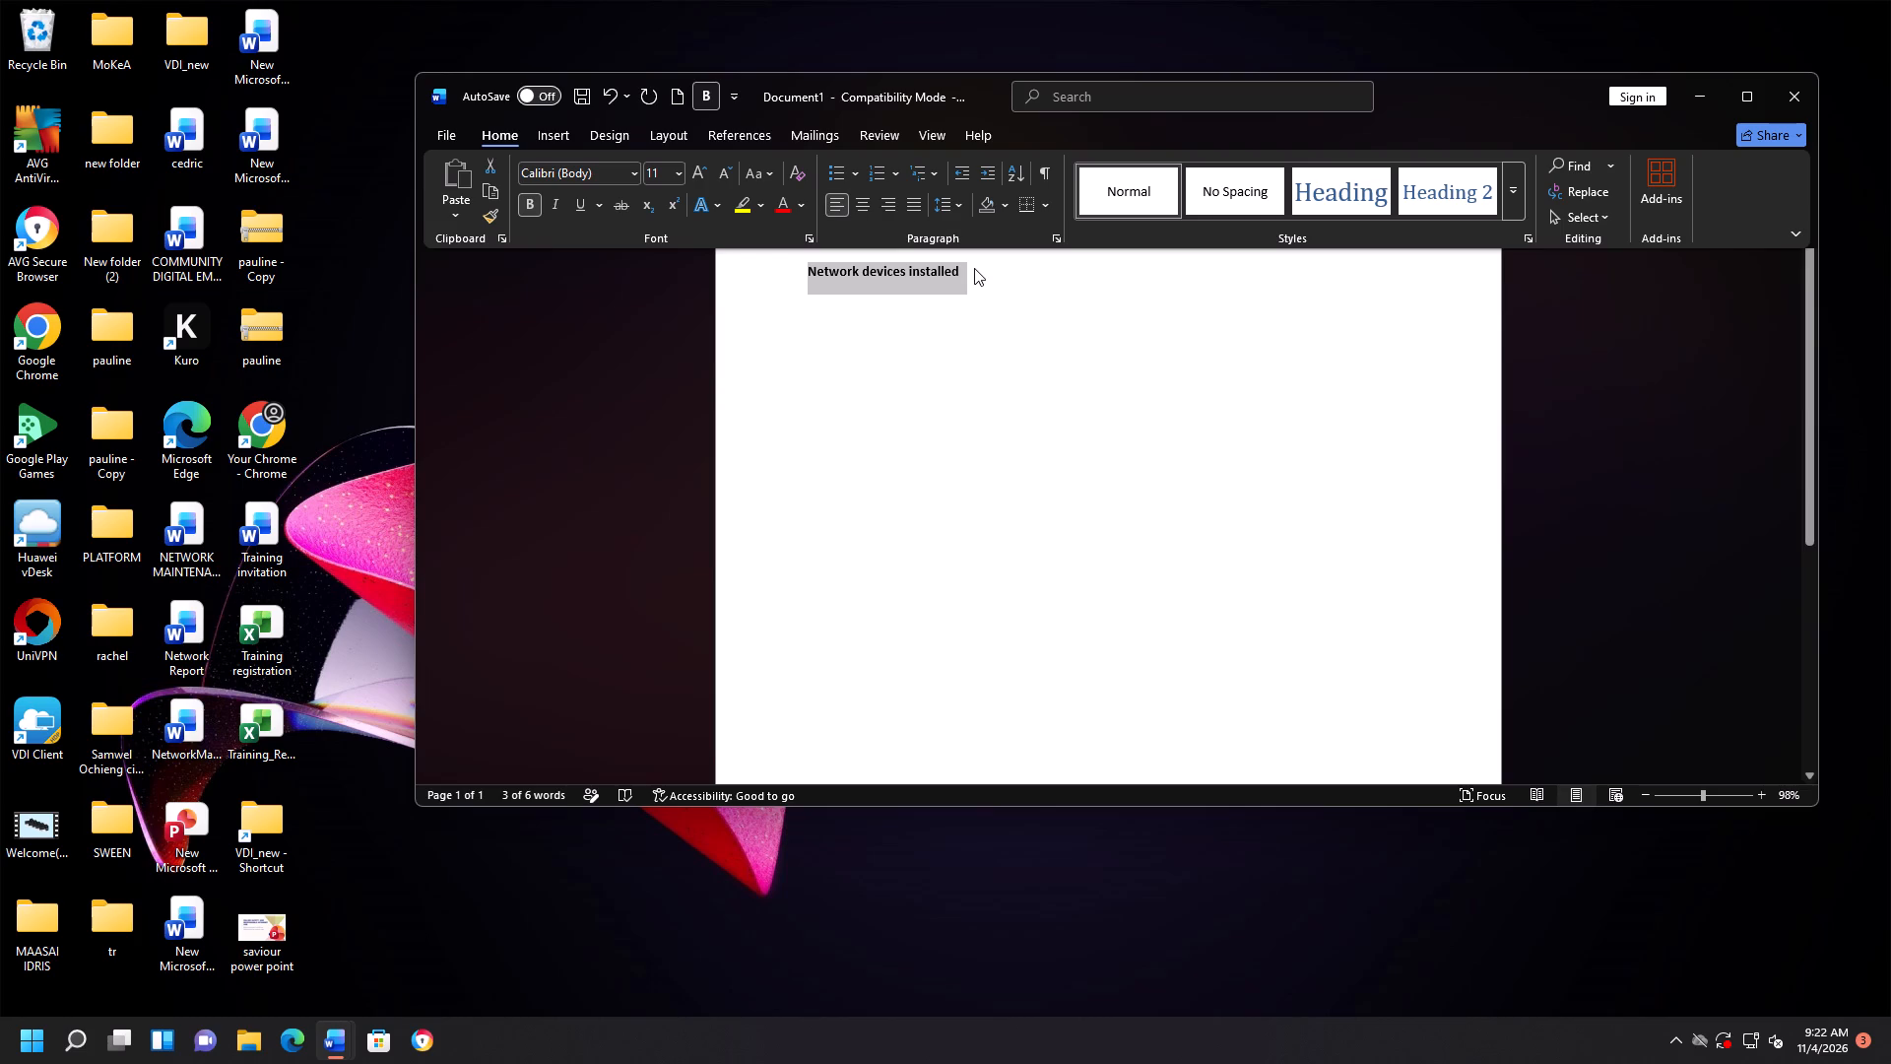
{"action": "left_click", "coordinate": [974, 268]}
{"action": "left_click", "coordinate": [988, 265]}
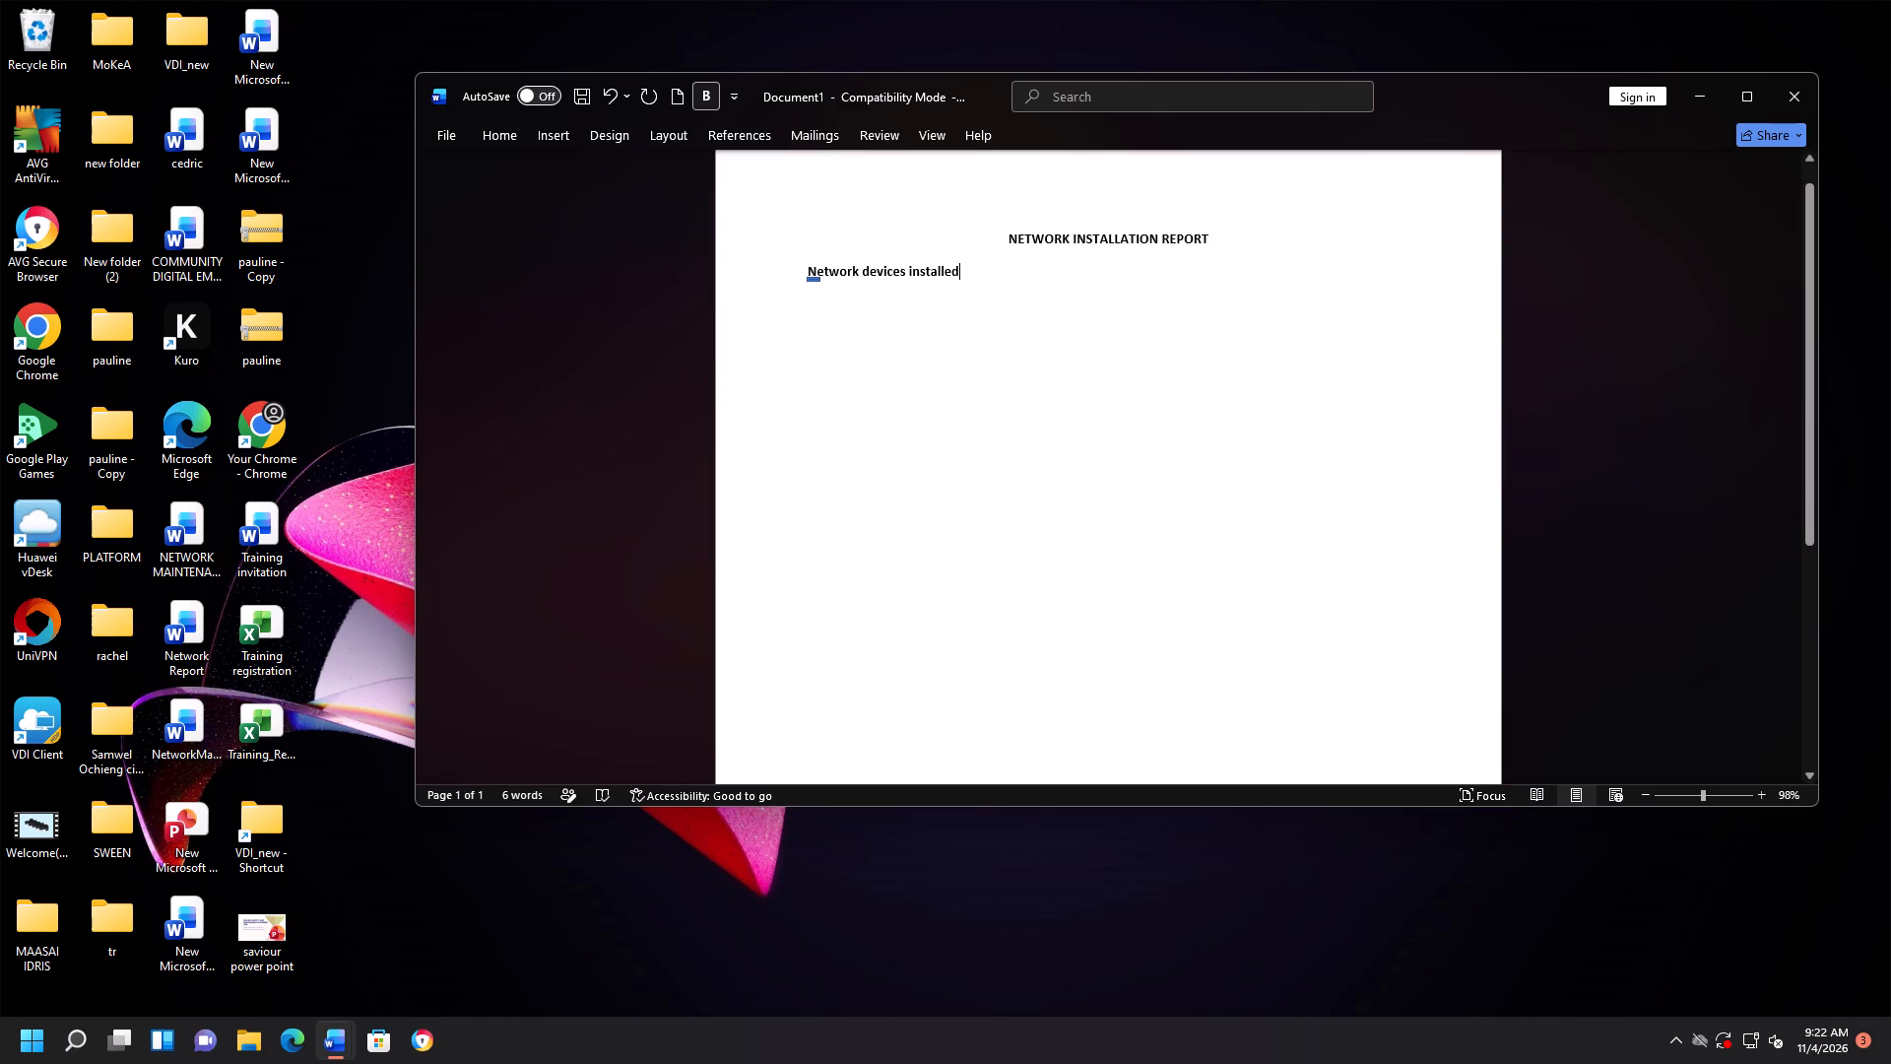
List "Router", "Network switch" and "Two desktop computer" on separate left-aligned lines below the subheading.
{"action": "key", "text": "Return"}
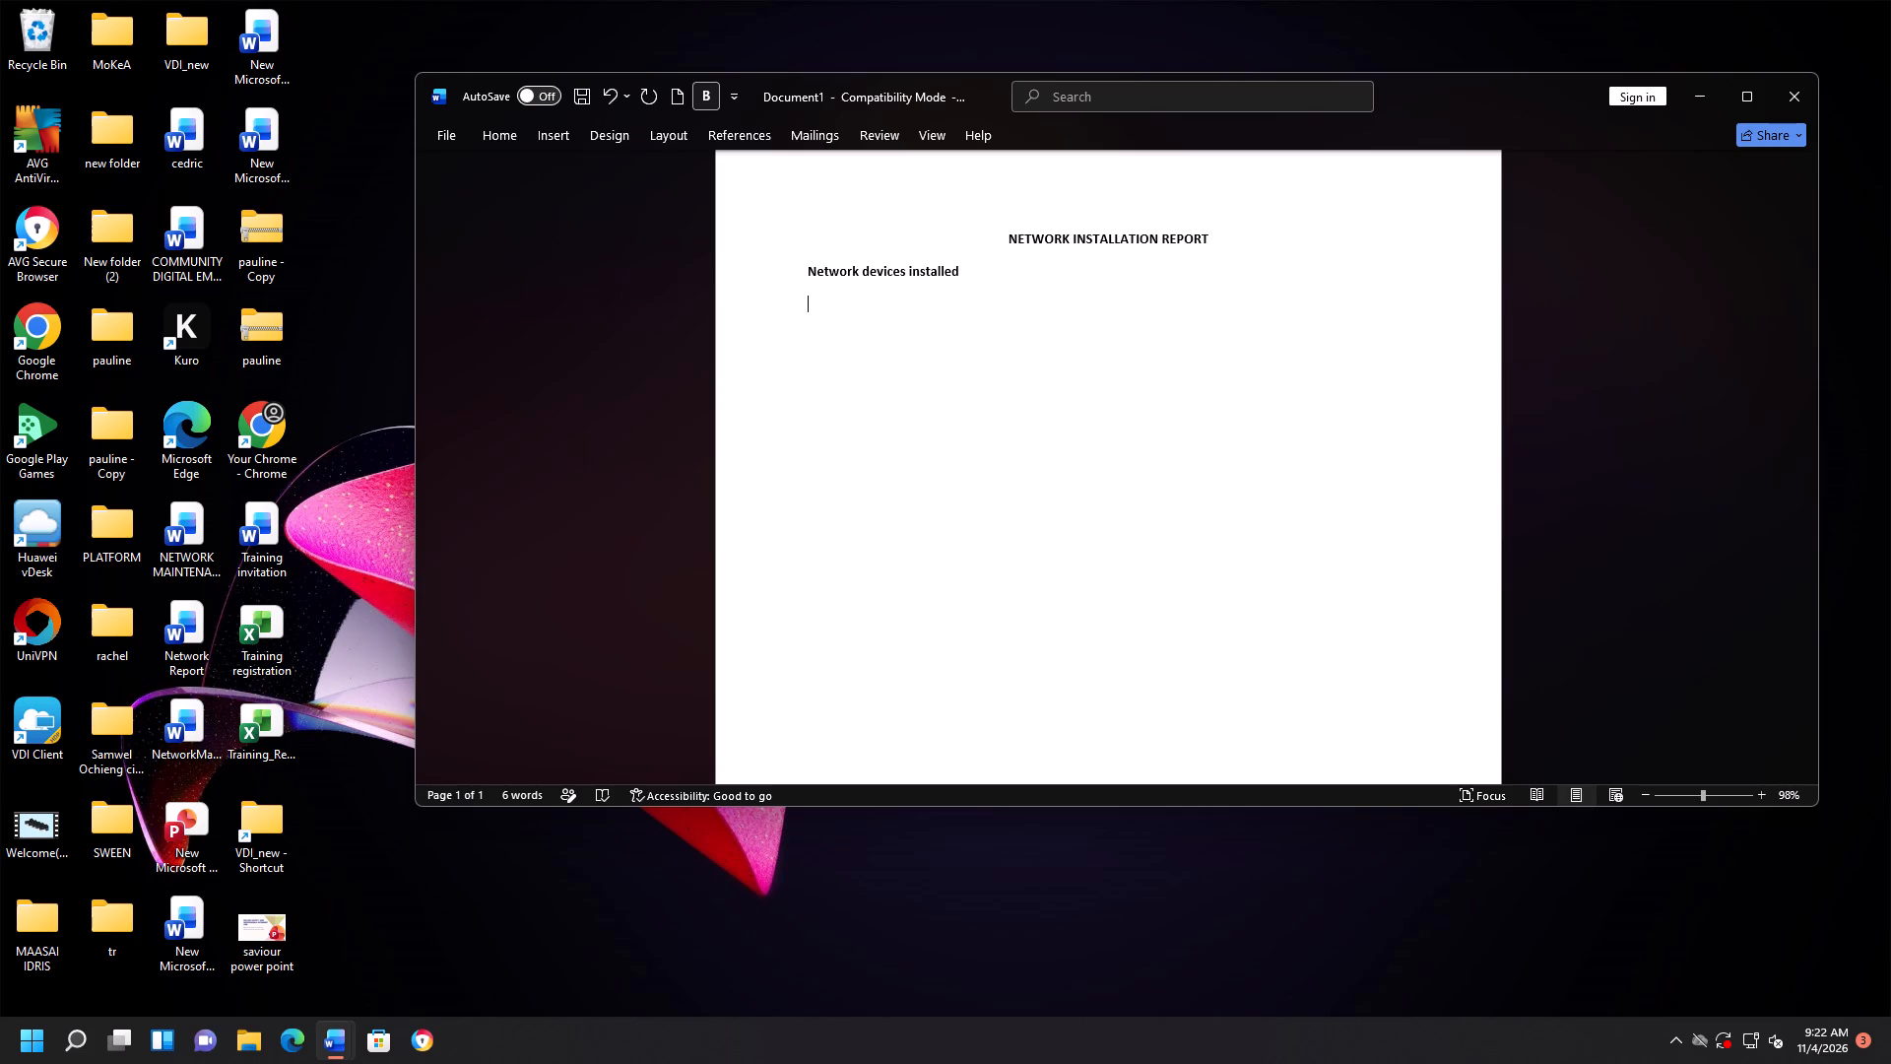
{"action": "key", "text": "r"}
{"action": "type", "text": "outer"}
{"action": "key", "text": "Return"}
{"action": "type", "text": "network s"}
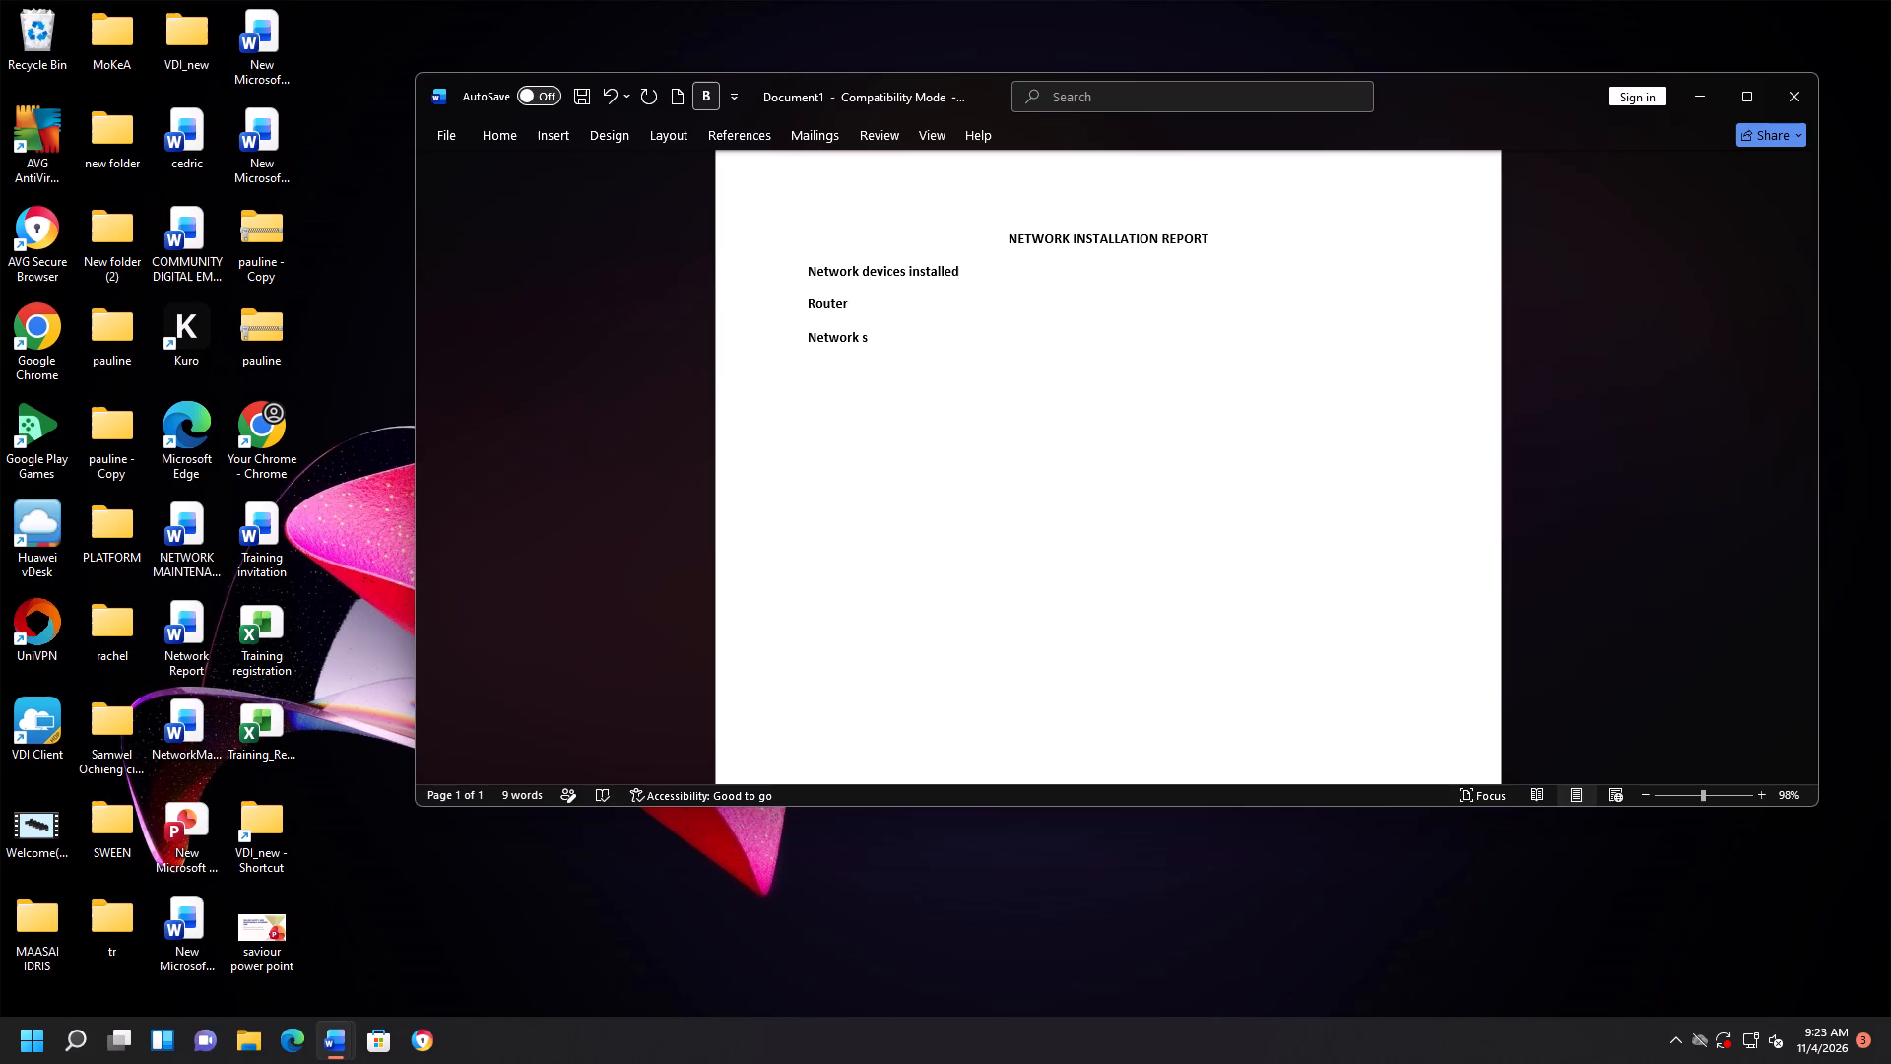
{"action": "type", "text": "witch"}
{"action": "key", "text": "Down"}
{"action": "key", "text": "Return"}
{"action": "key", "text": "BackSpace"}
{"action": "key", "text": "BackSpace"}
{"action": "type", "text": "two de"}
{"action": "type", "text": "sk"}
{"action": "type", "text": "top ncomputert"}
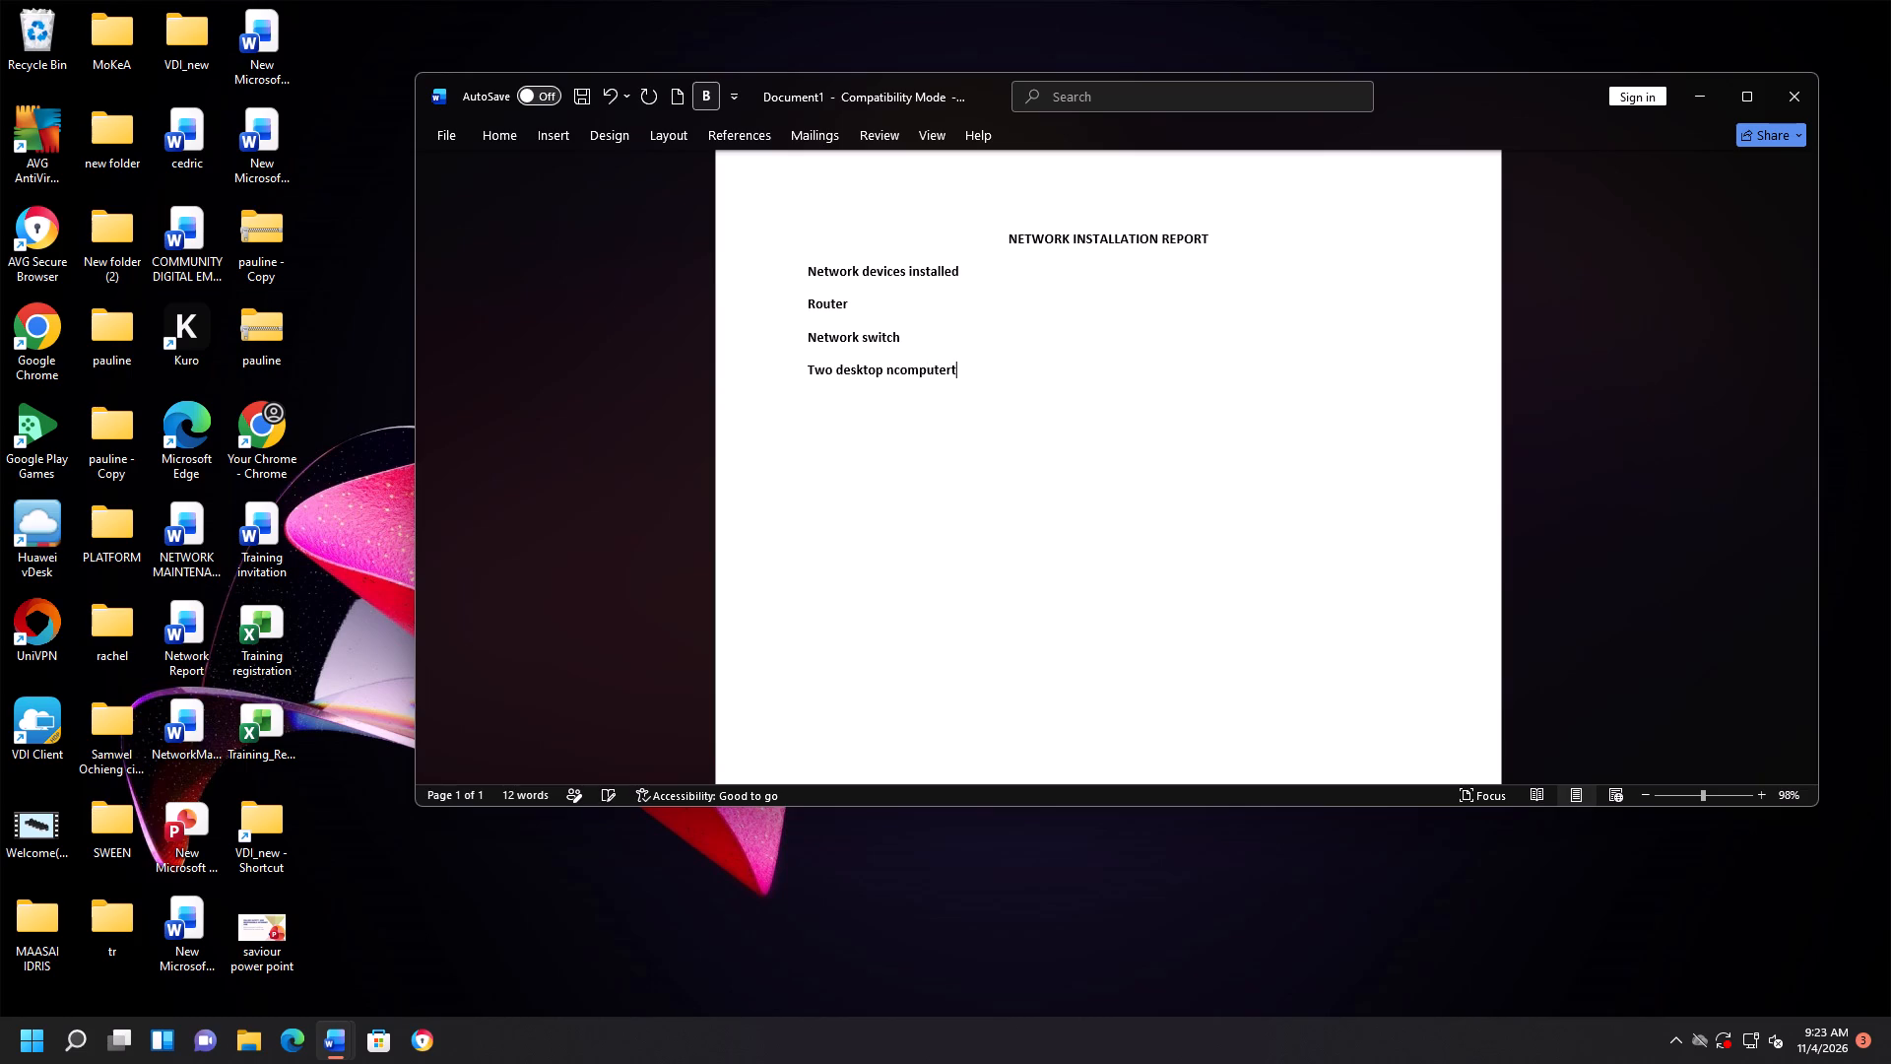
{"action": "key", "text": "BackSpace"}
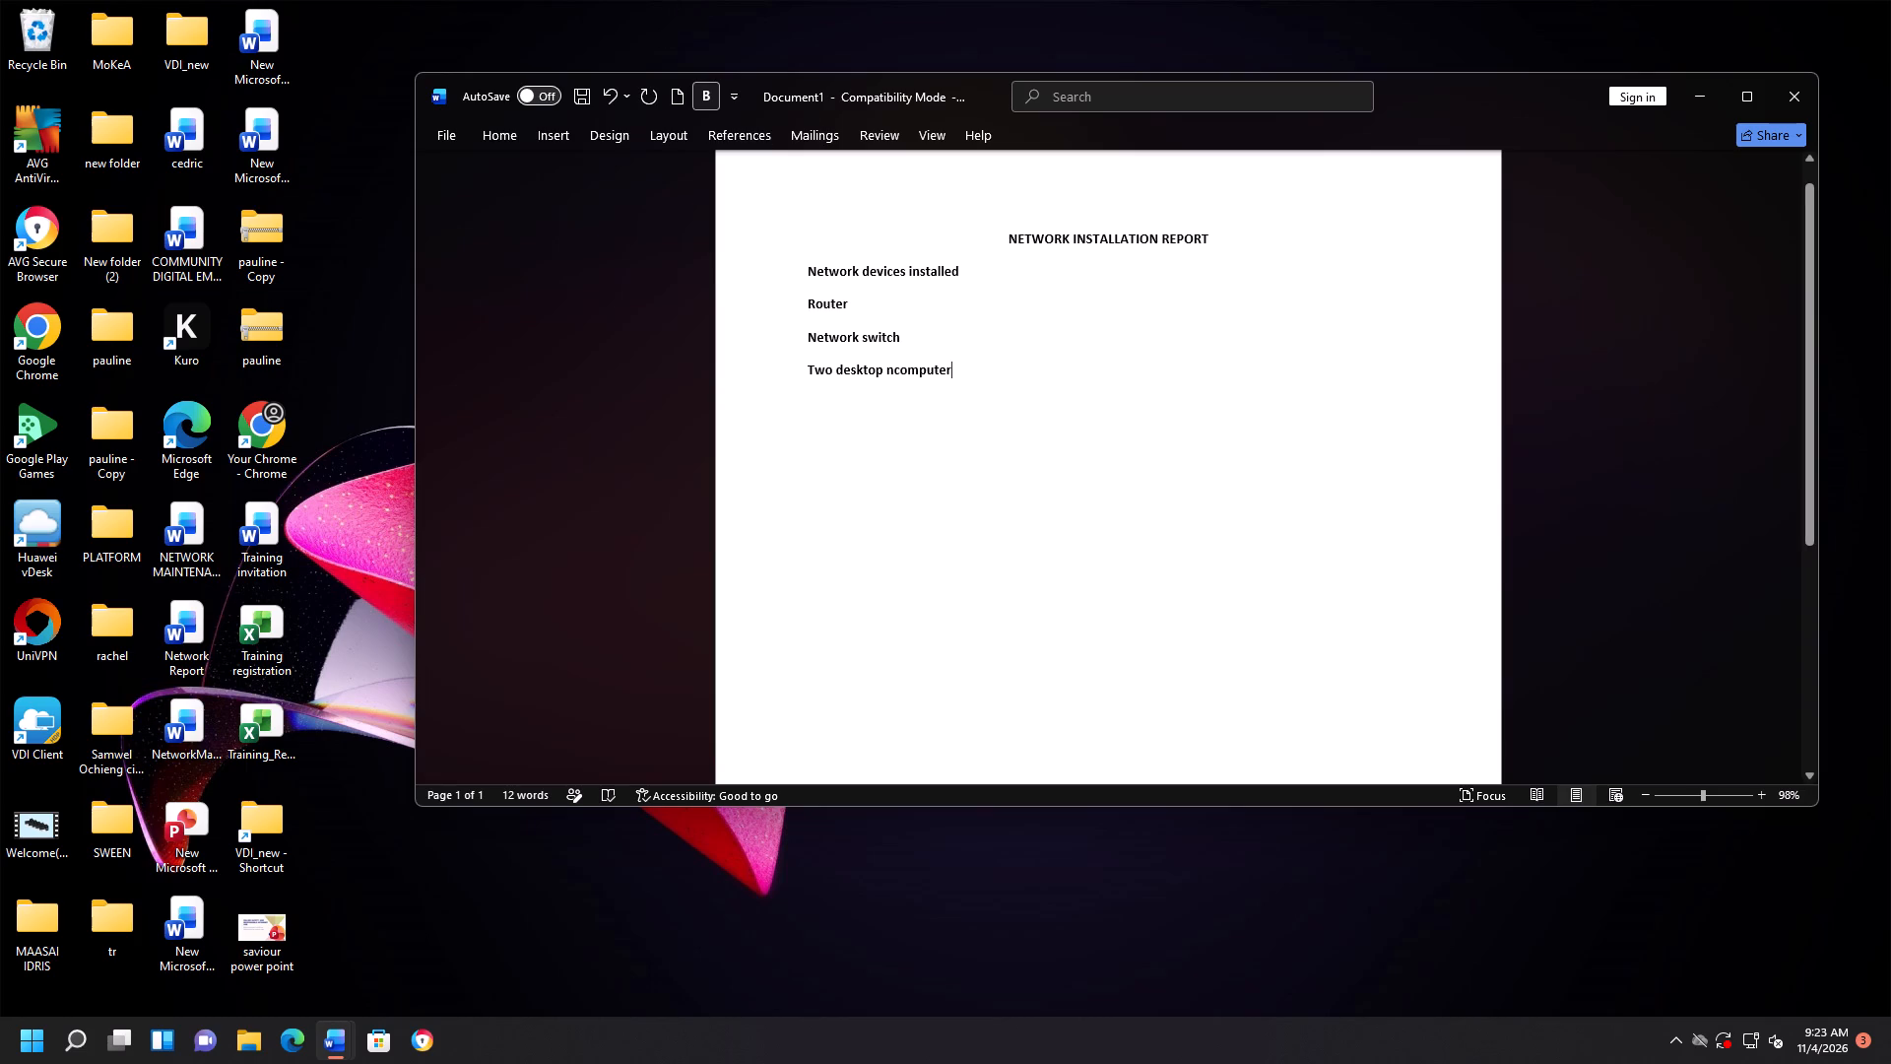
Remove the bold formatting from the three device lines below the subheading.
{"action": "left_click_drag", "start_coordinate": [805, 299], "coordinate": [910, 377]}
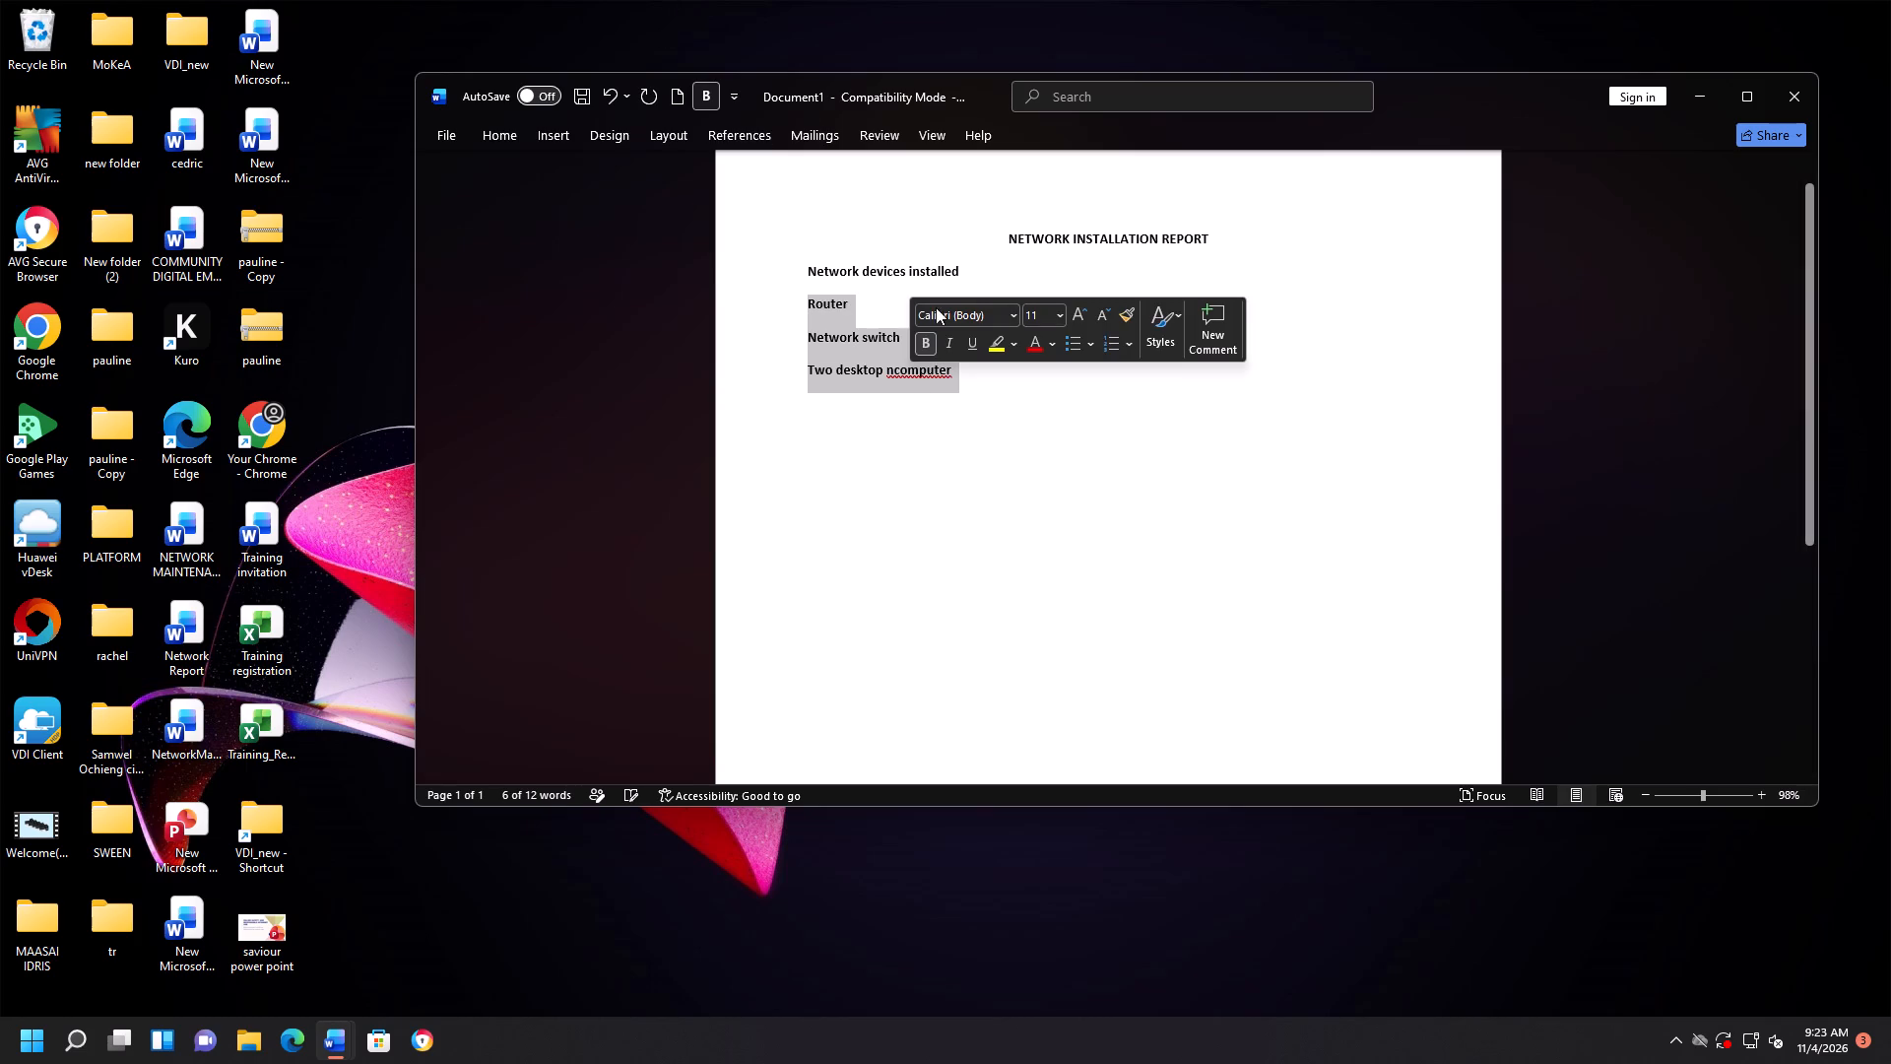
{"action": "left_click", "coordinate": [931, 338]}
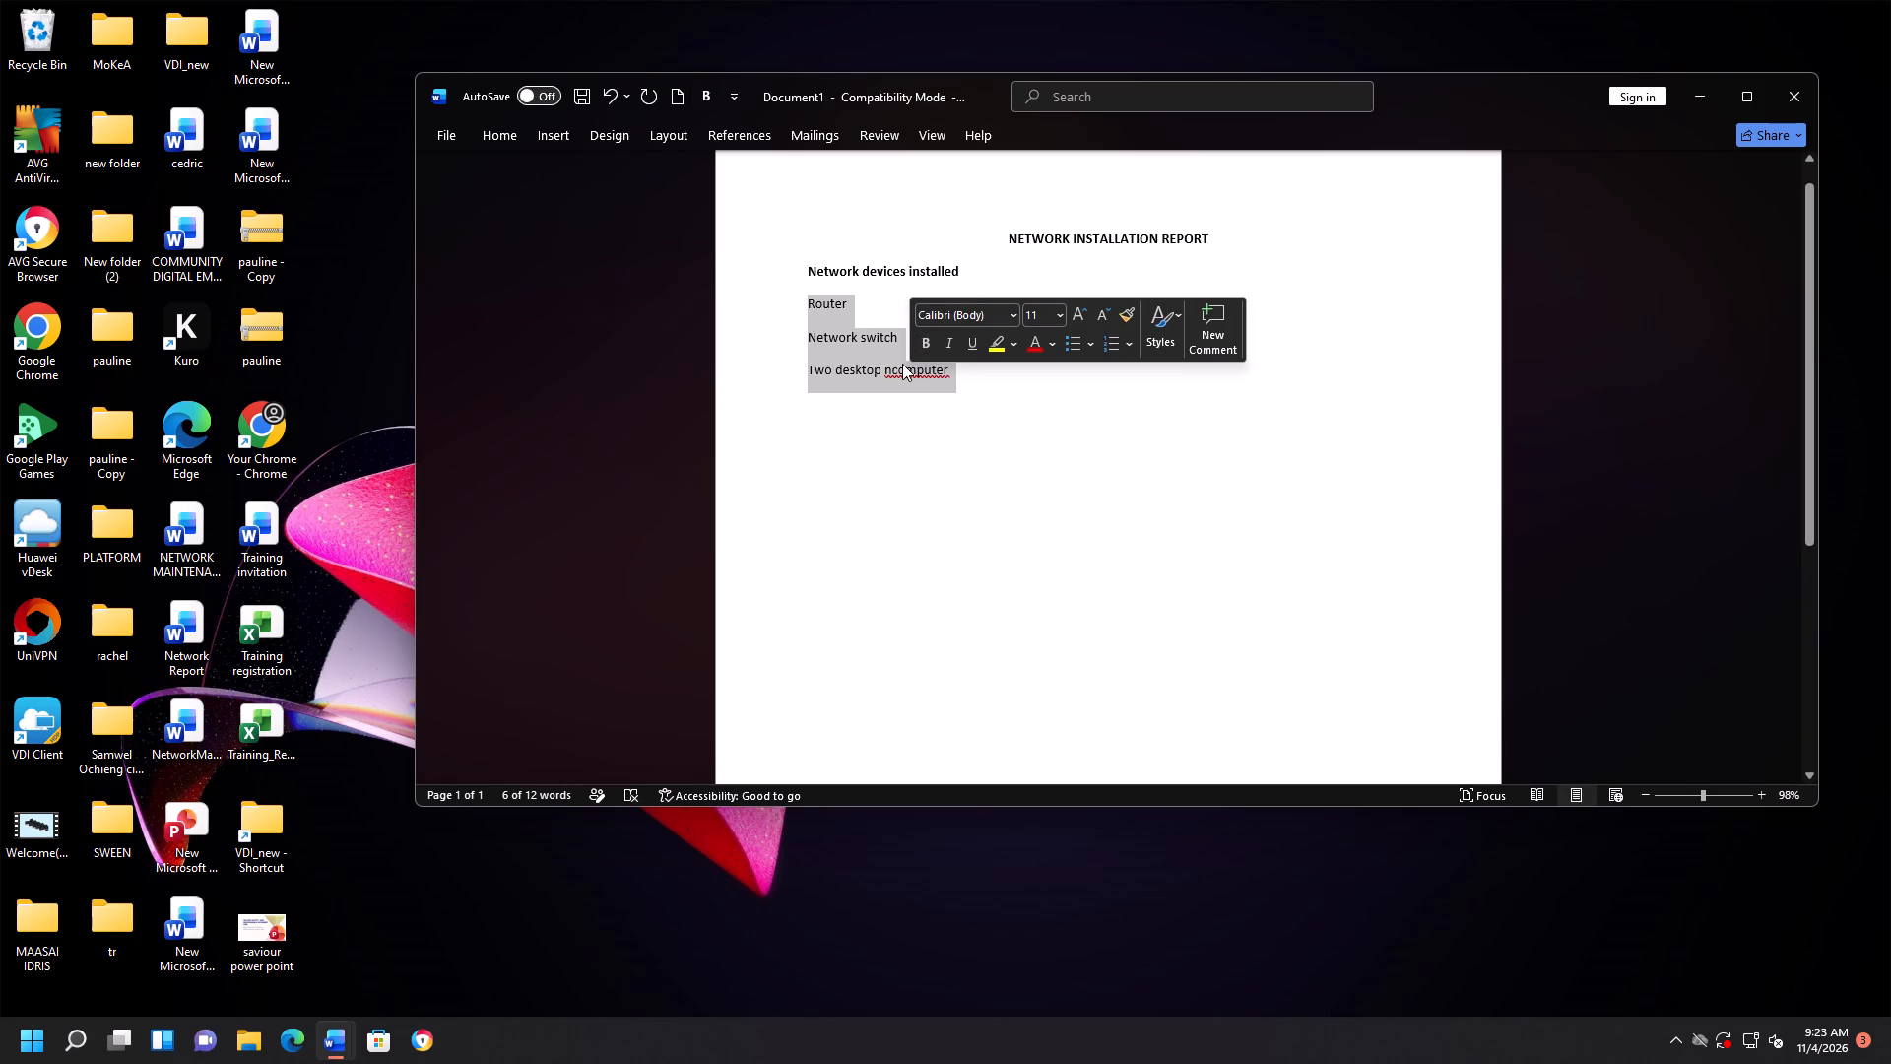
Correct the misspelled last word of the desktop line to "computer".
{"action": "right_click", "coordinate": [901, 374]}
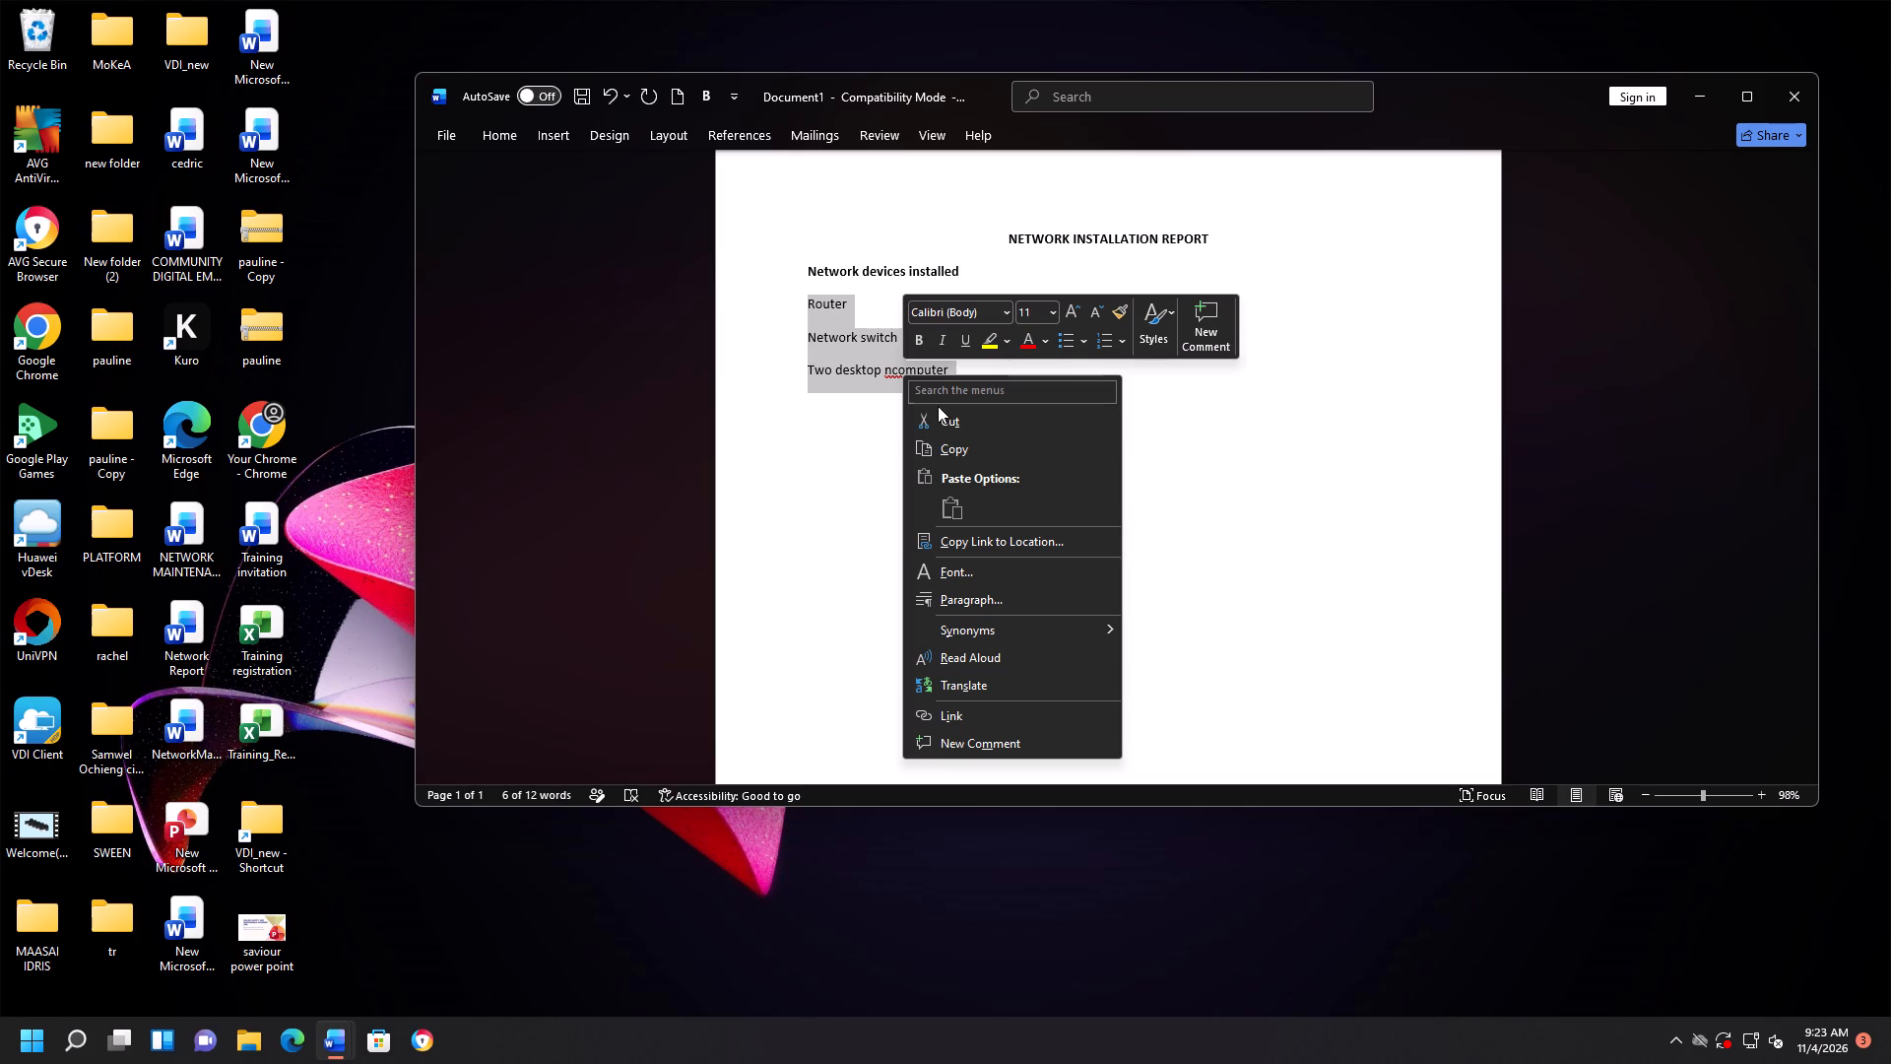
Correct the misspelled word "ncomputer" in the desktop line to the suggested spelling "computer".
{"action": "left_click", "coordinate": [1199, 418]}
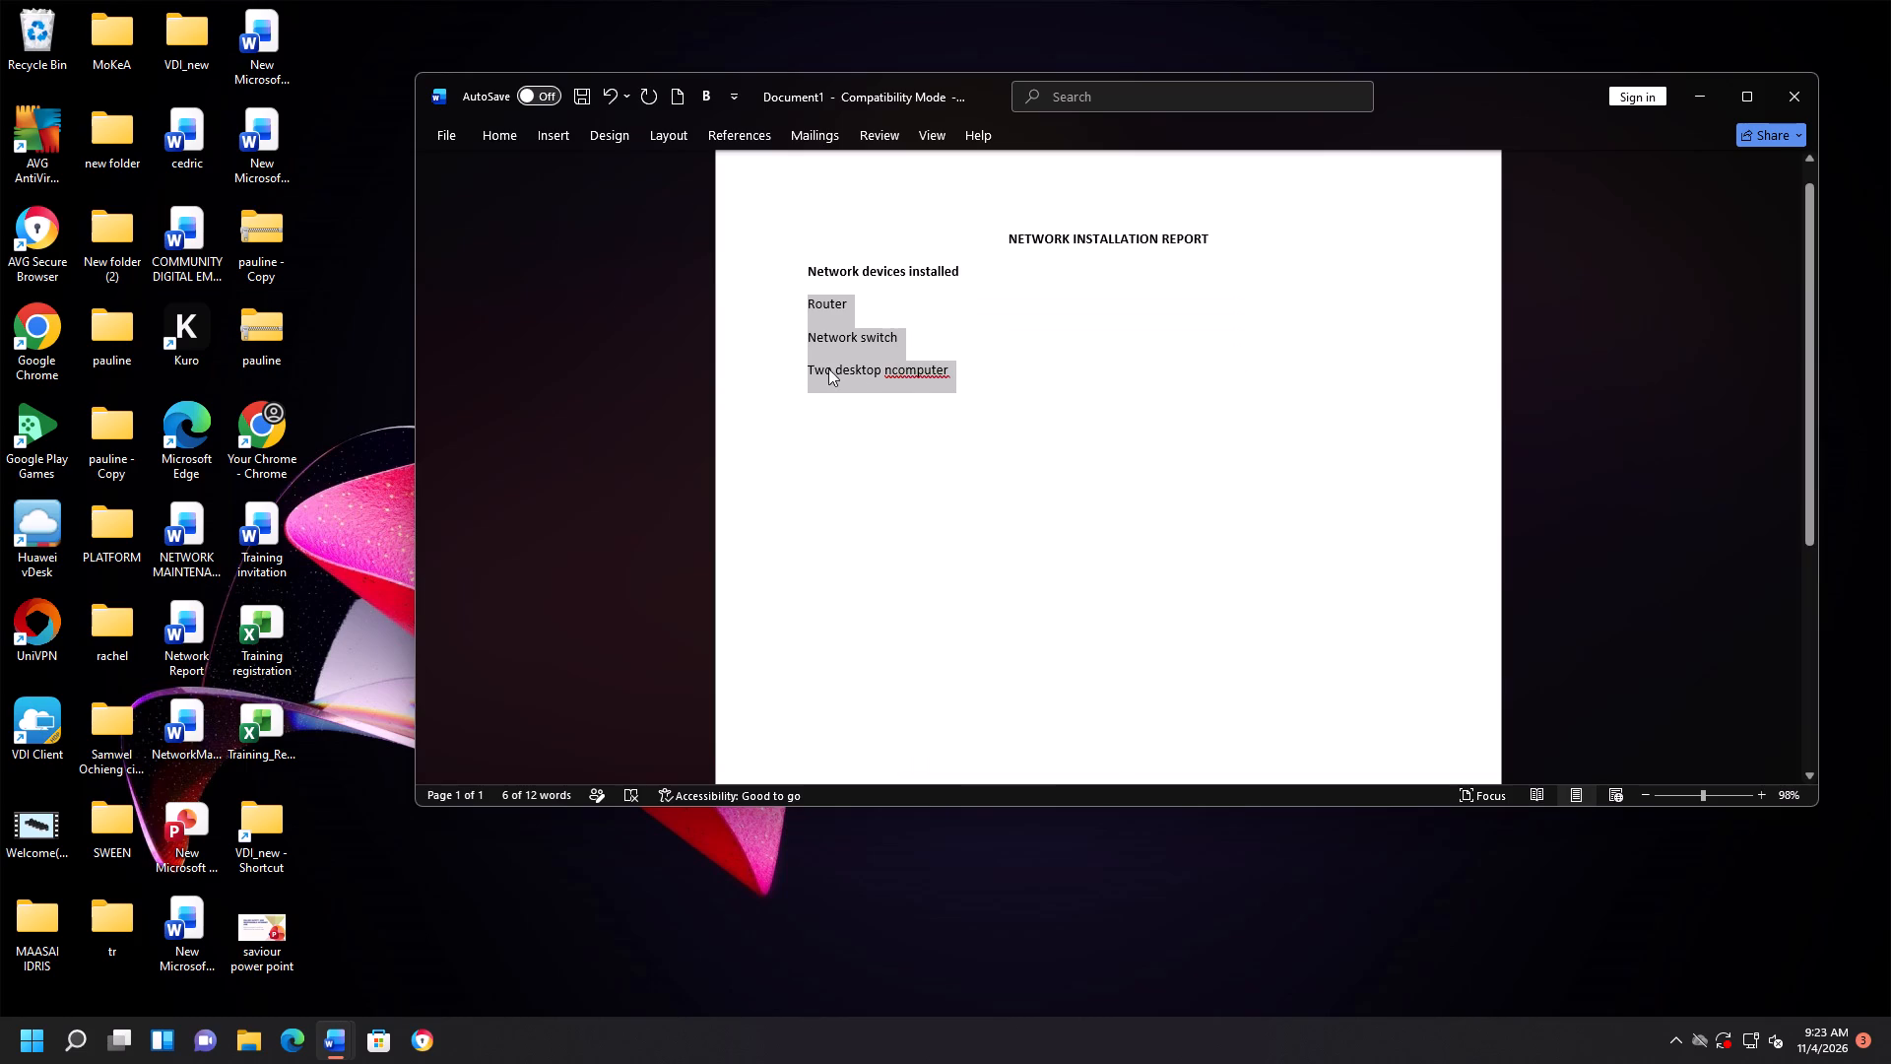
{"action": "left_click", "coordinate": [973, 409]}
{"action": "right_click", "coordinate": [929, 378]}
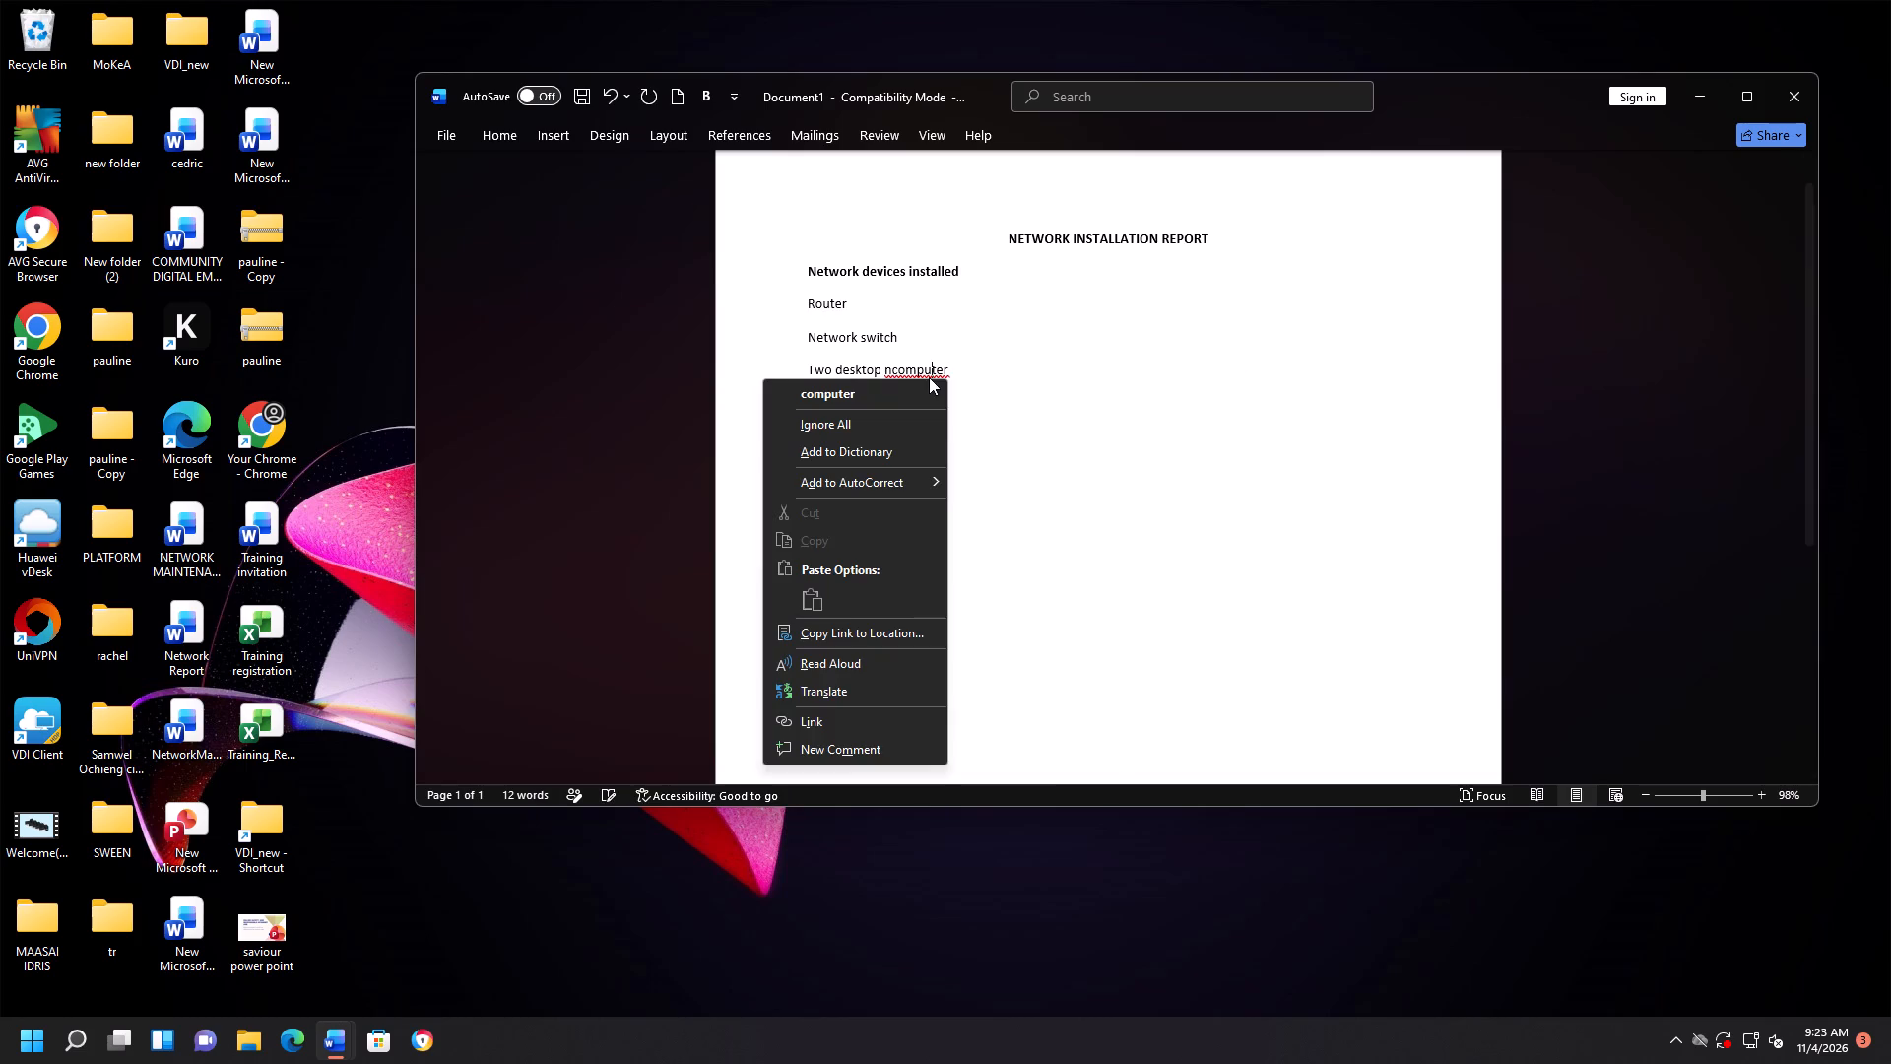
{"action": "left_click", "coordinate": [851, 392]}
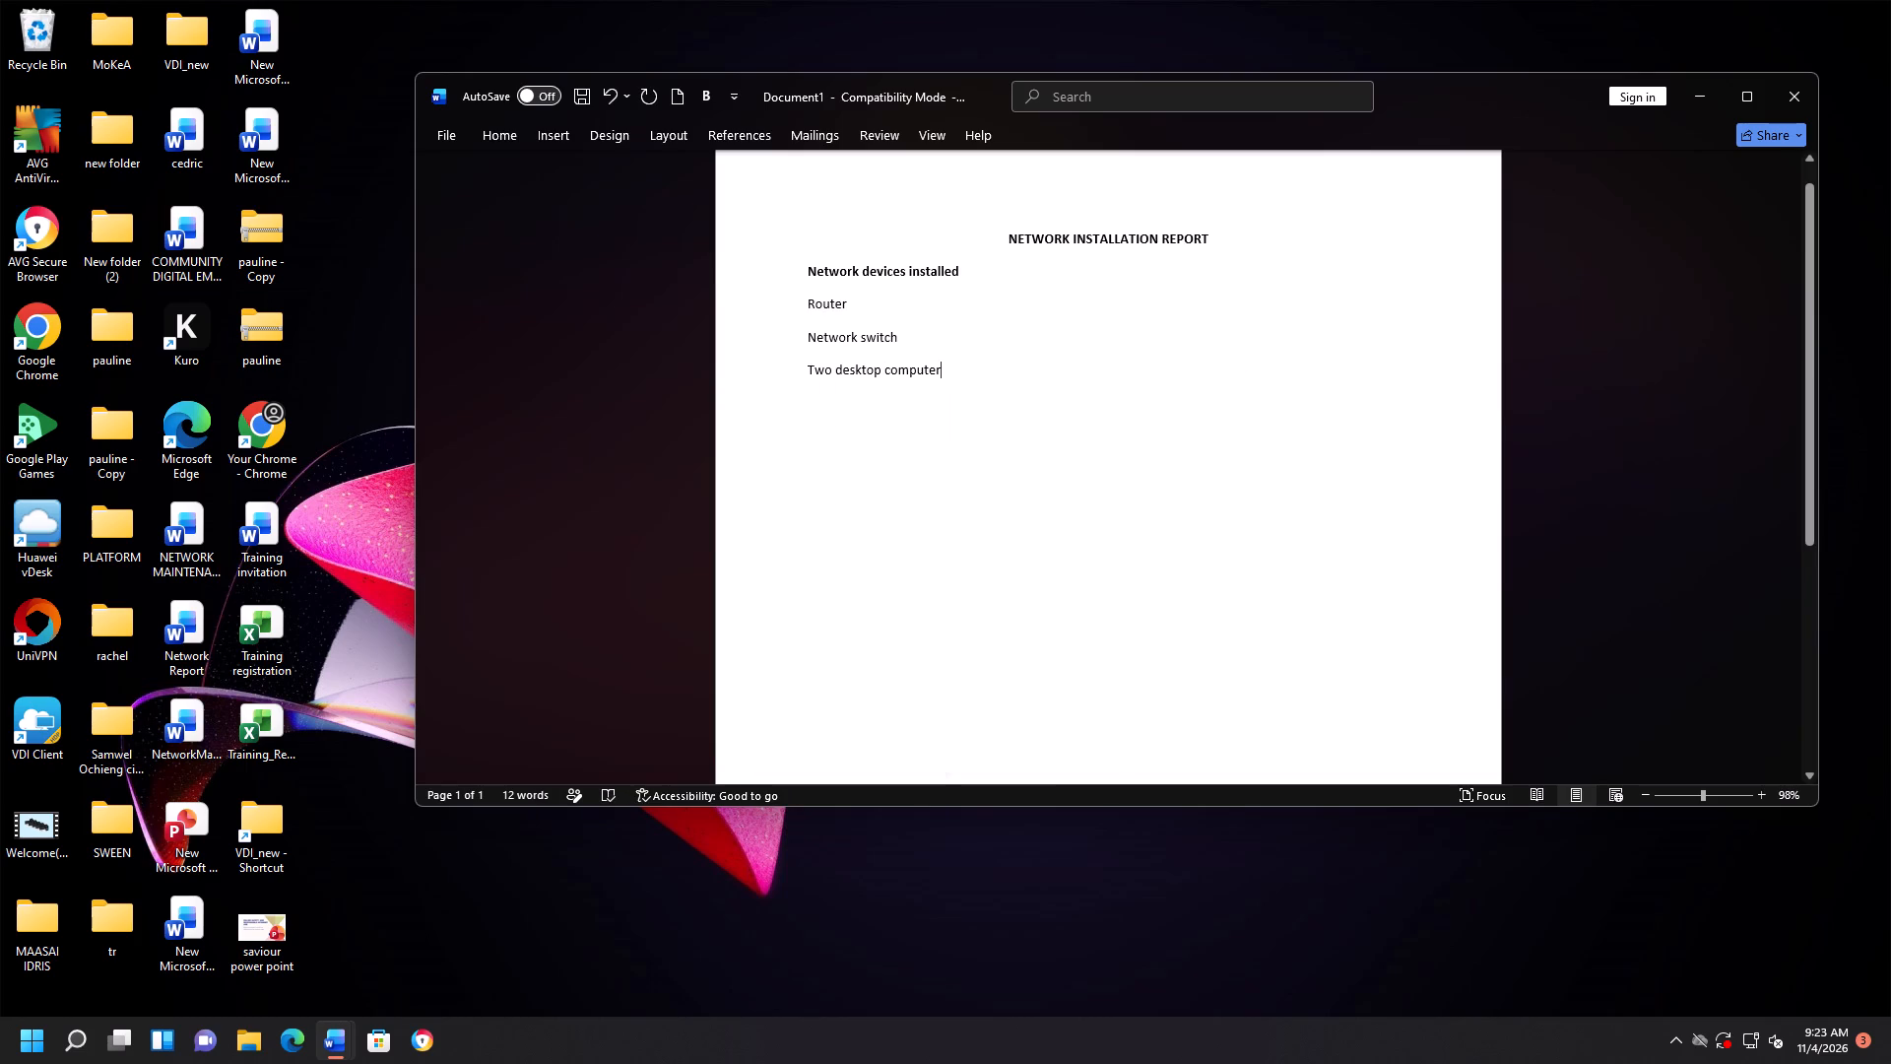
Add "Wireless access point" on a new line below the desktop computer line.
{"action": "key", "text": "Return"}
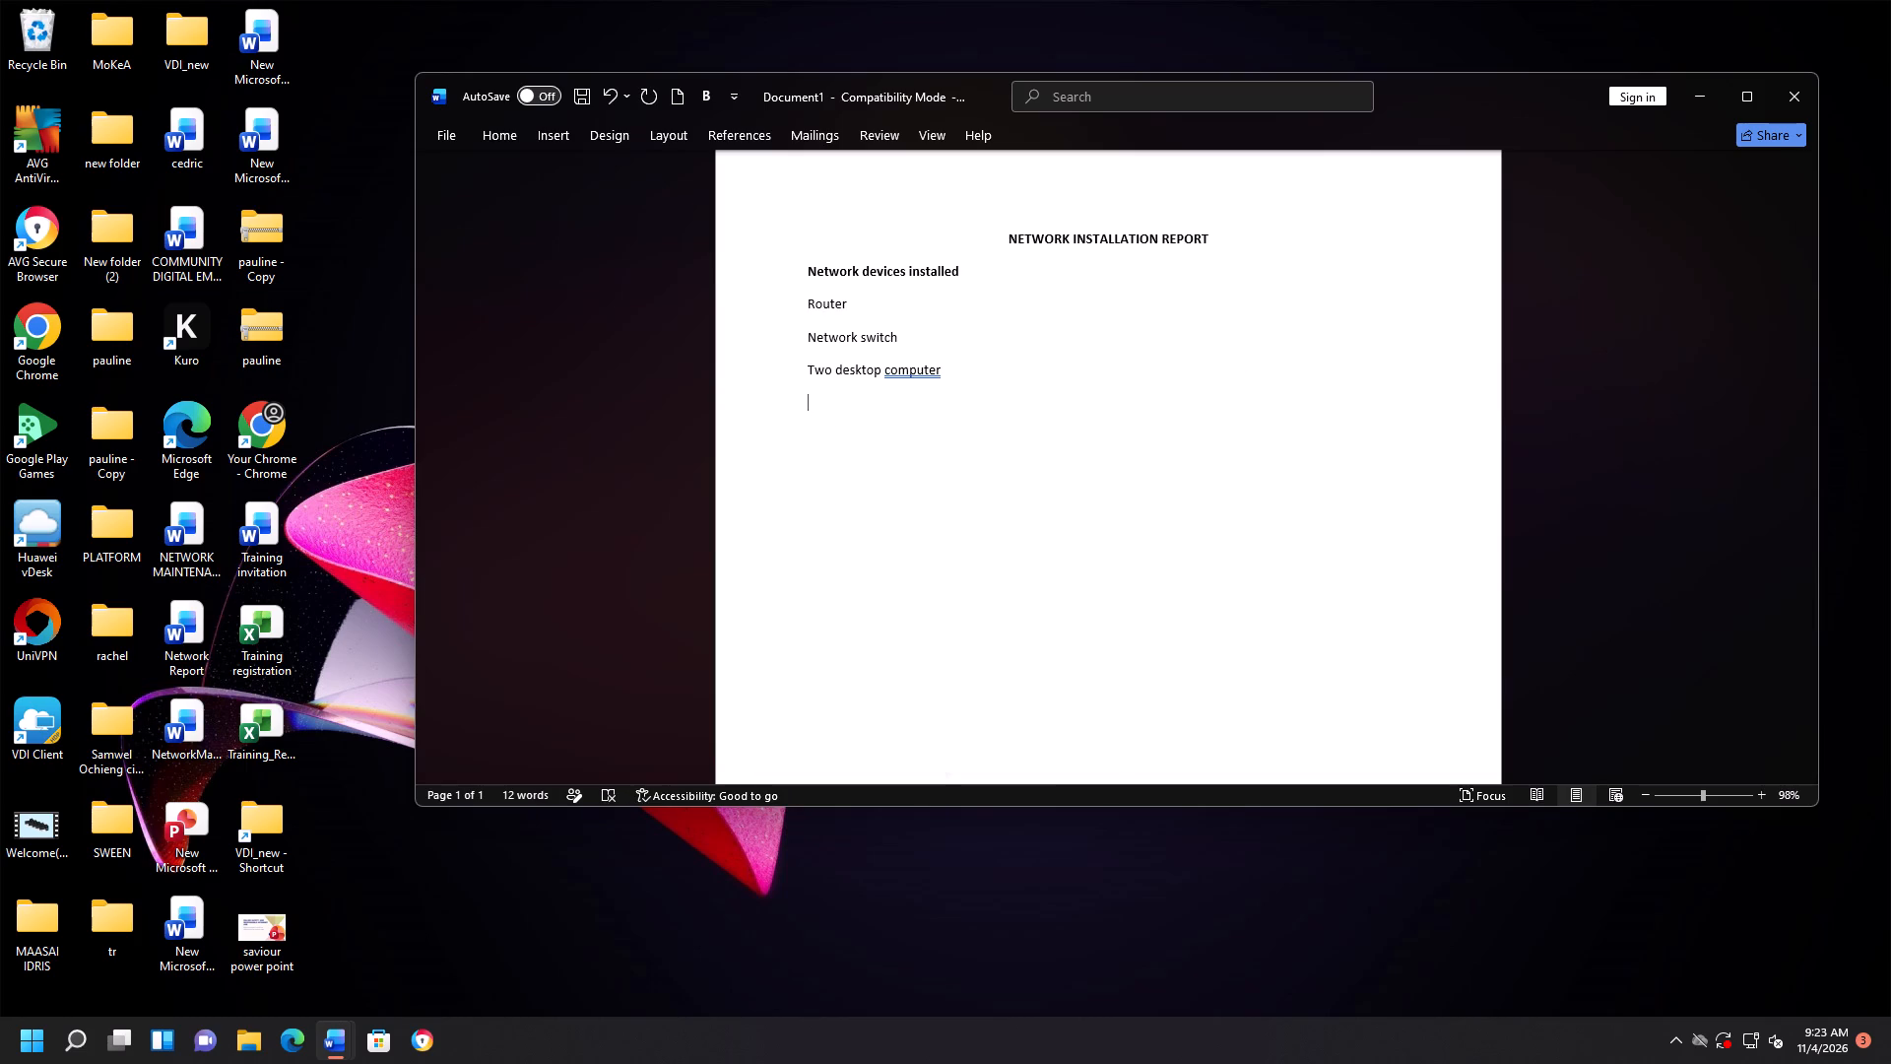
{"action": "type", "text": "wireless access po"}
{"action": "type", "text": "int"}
Ignore once the grammar suggestion for the word "computer" in the desktop line.
{"action": "right_click", "coordinate": [908, 372]}
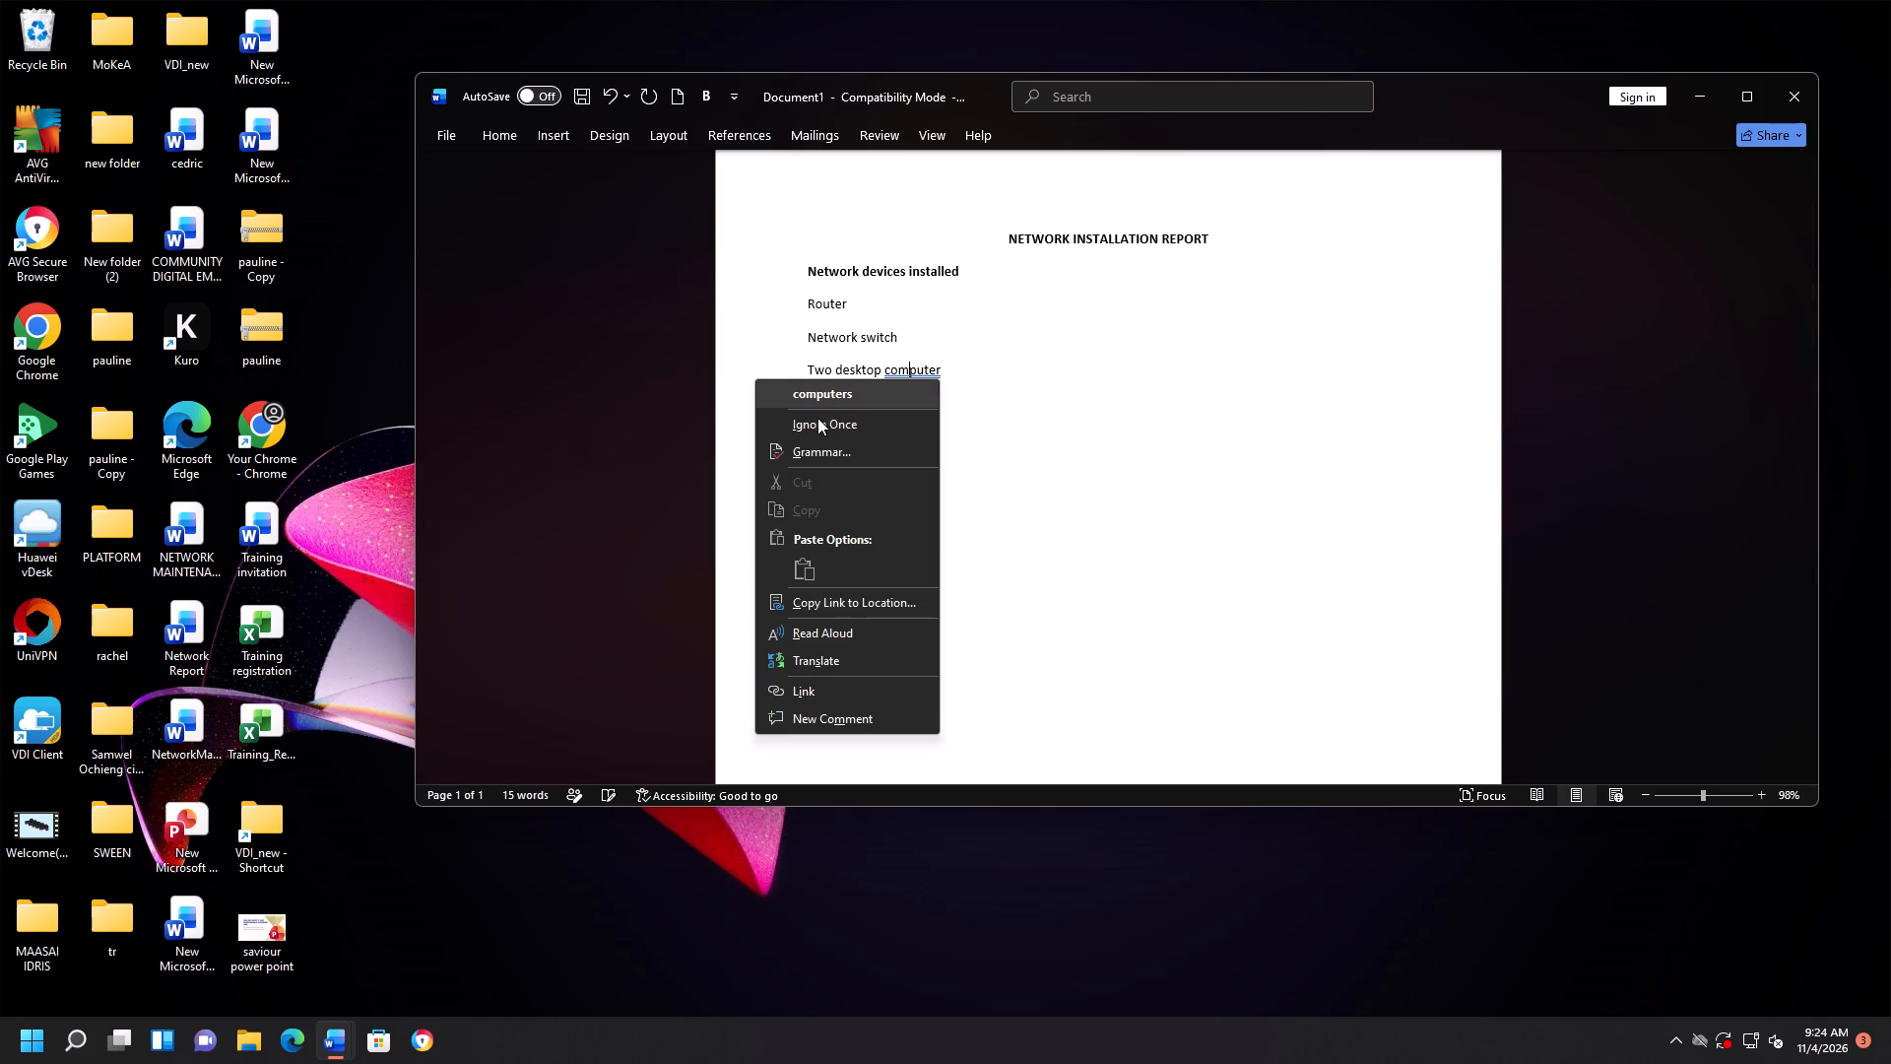
{"action": "left_click", "coordinate": [817, 421]}
Add "Network printer" on a new line below the wireless access point line.
{"action": "left_click", "coordinate": [936, 409]}
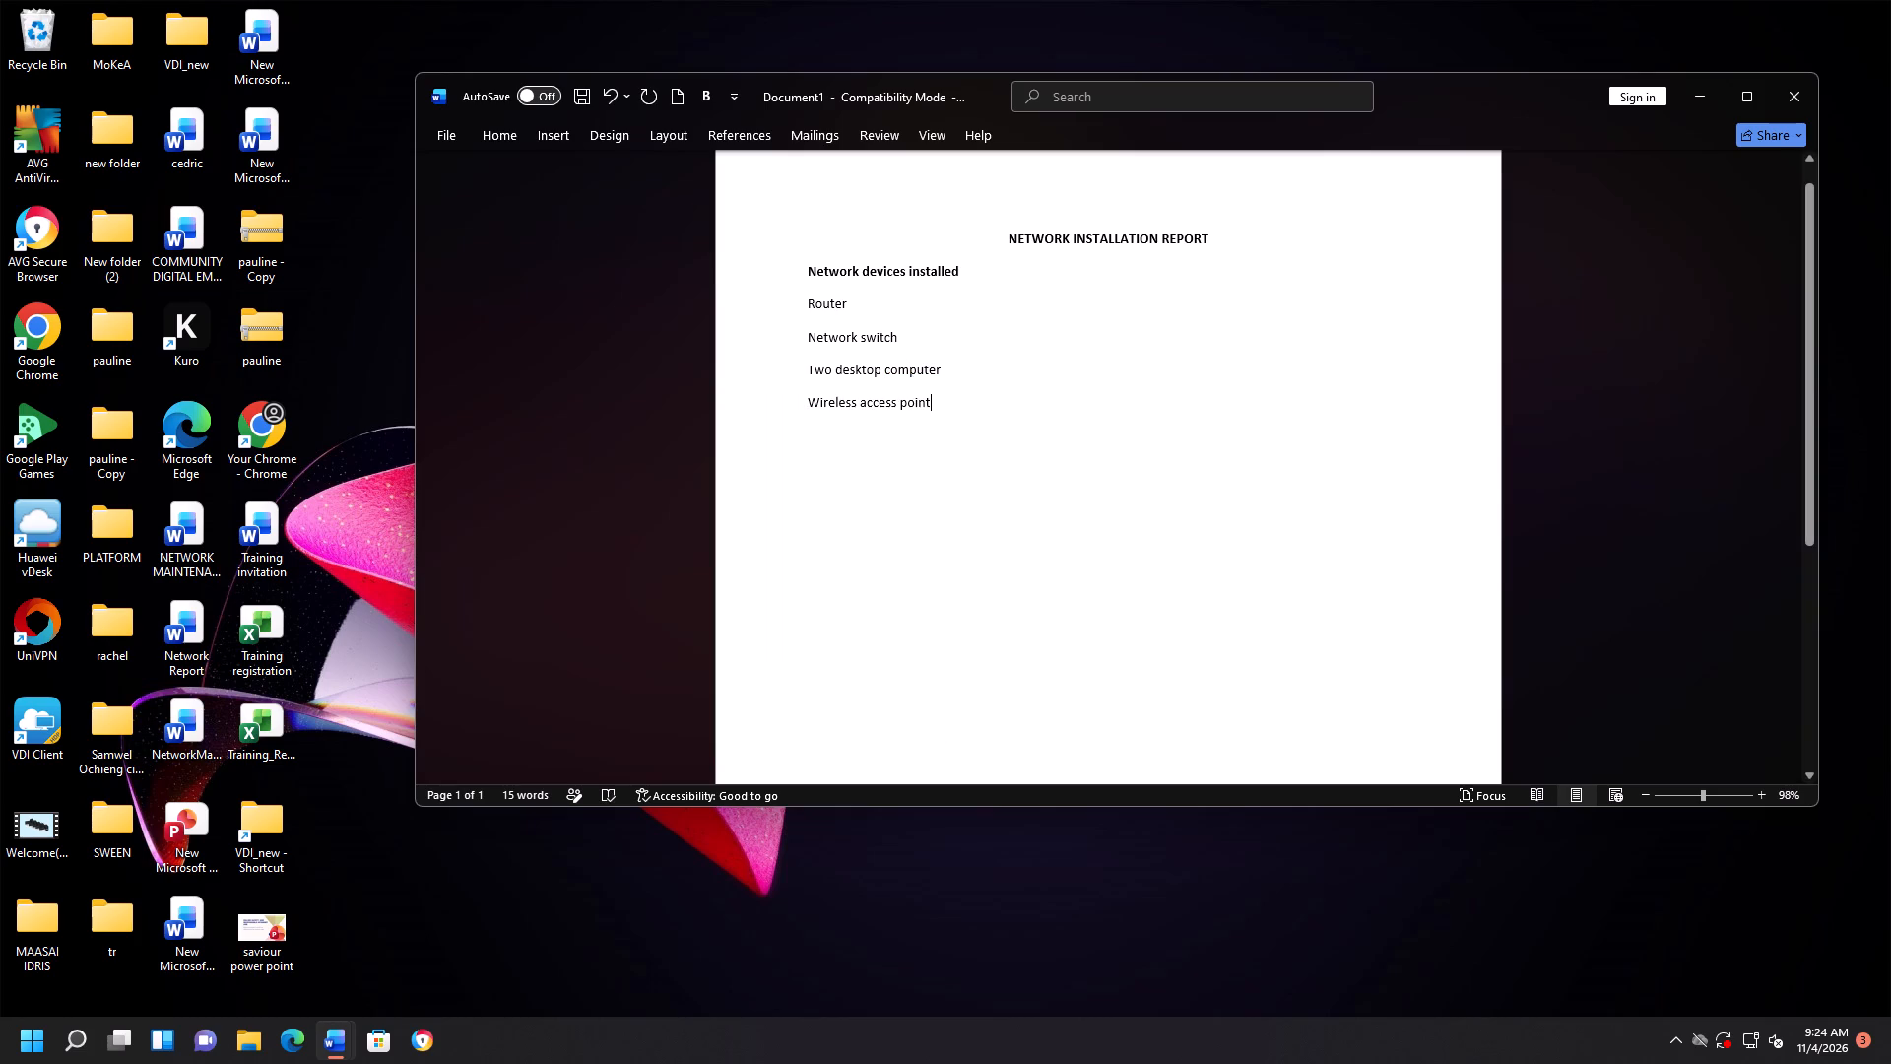
{"action": "key", "text": "Return"}
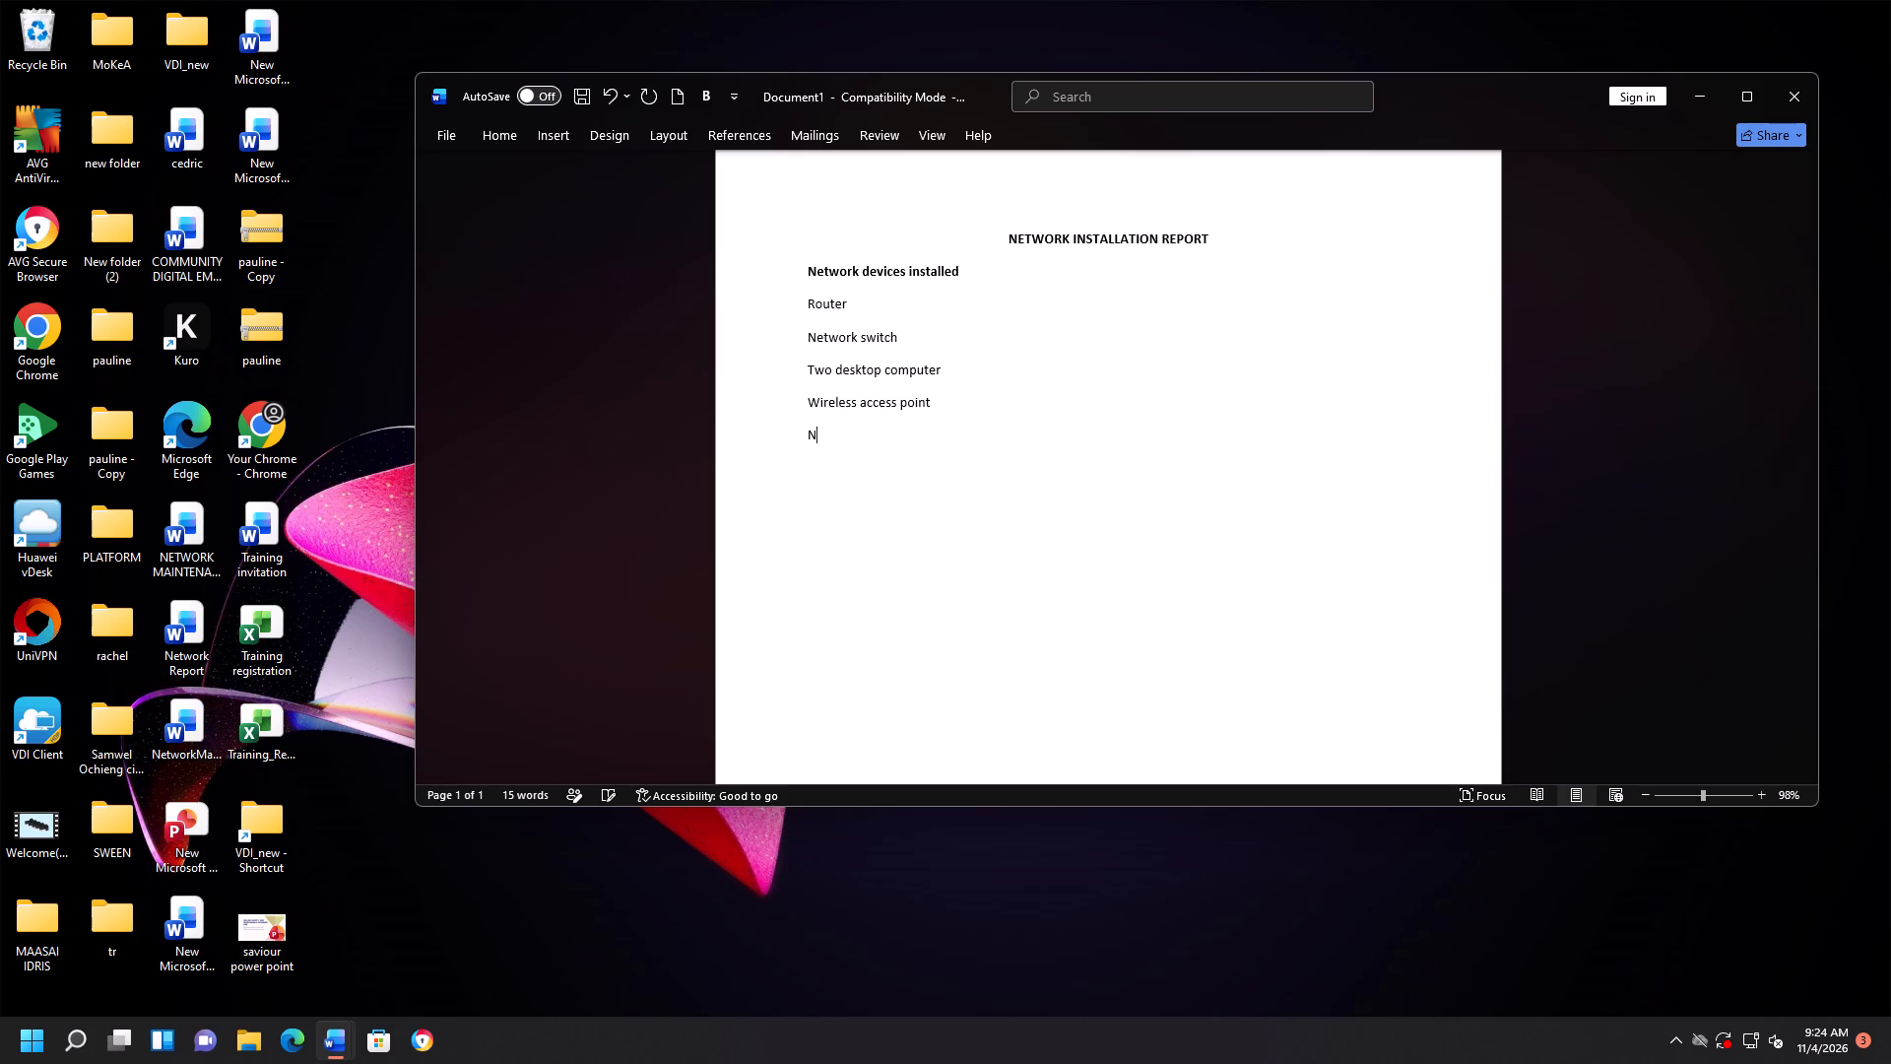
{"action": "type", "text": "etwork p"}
Complete the device entry "Network printer" and add "Laptop" on the line below it.
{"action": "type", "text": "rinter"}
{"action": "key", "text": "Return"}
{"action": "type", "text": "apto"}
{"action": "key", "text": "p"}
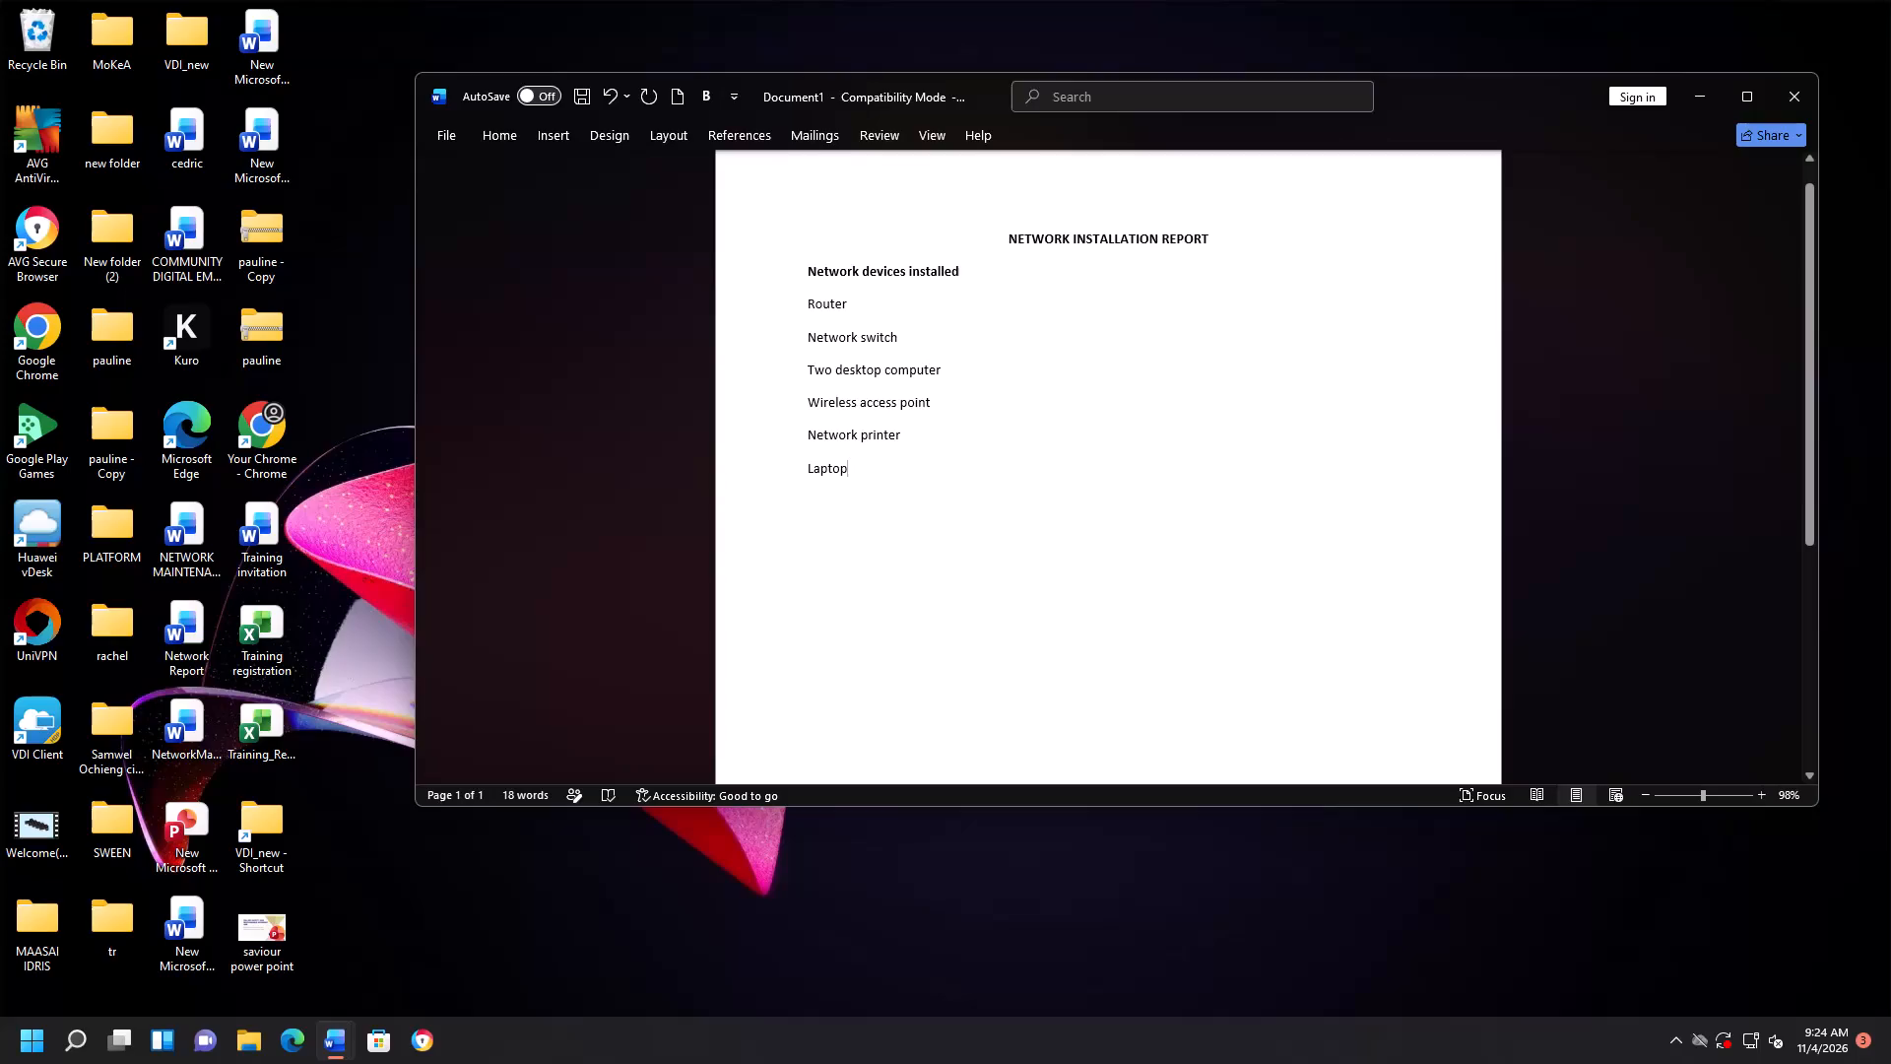
Turn the six device lines from Router to Laptop into a bulleted list with solid round bullets.
{"action": "left_click_drag", "start_coordinate": [806, 299], "coordinate": [957, 392]}
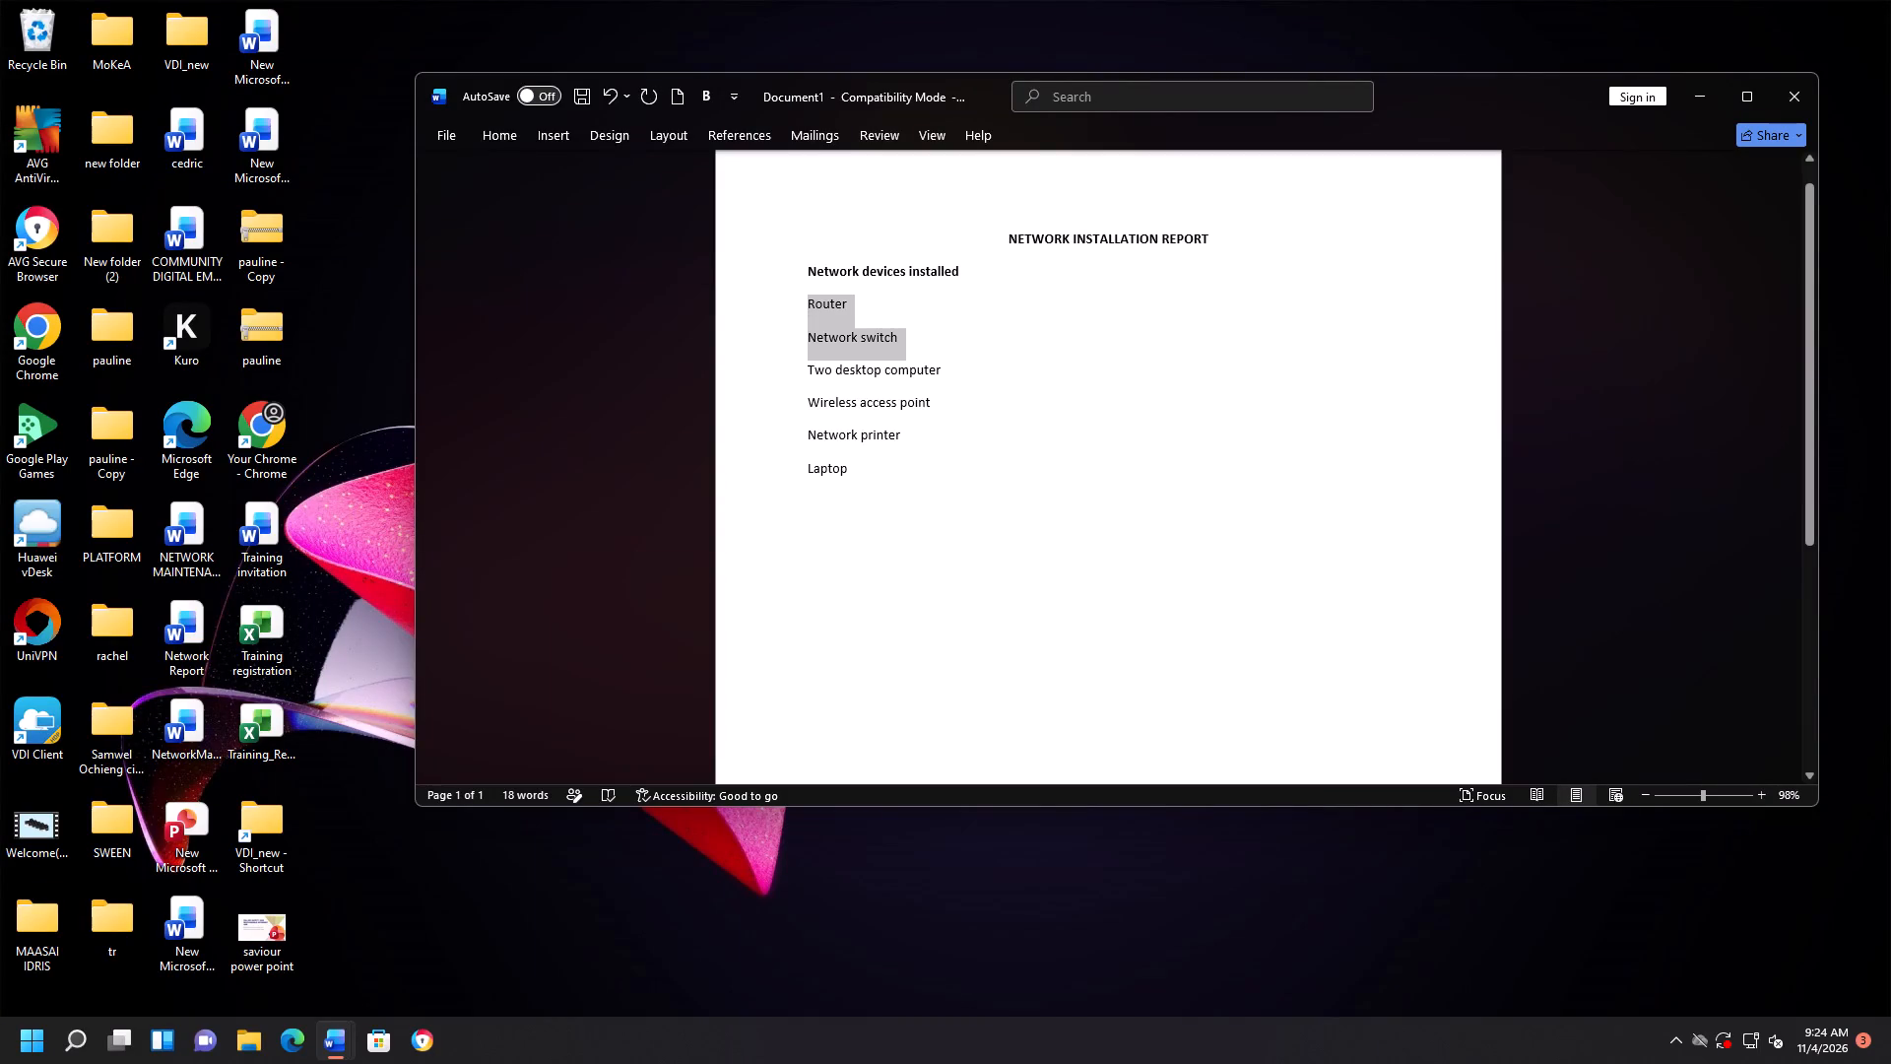
{"action": "left_click_drag", "start_coordinate": [957, 392], "coordinate": [964, 476]}
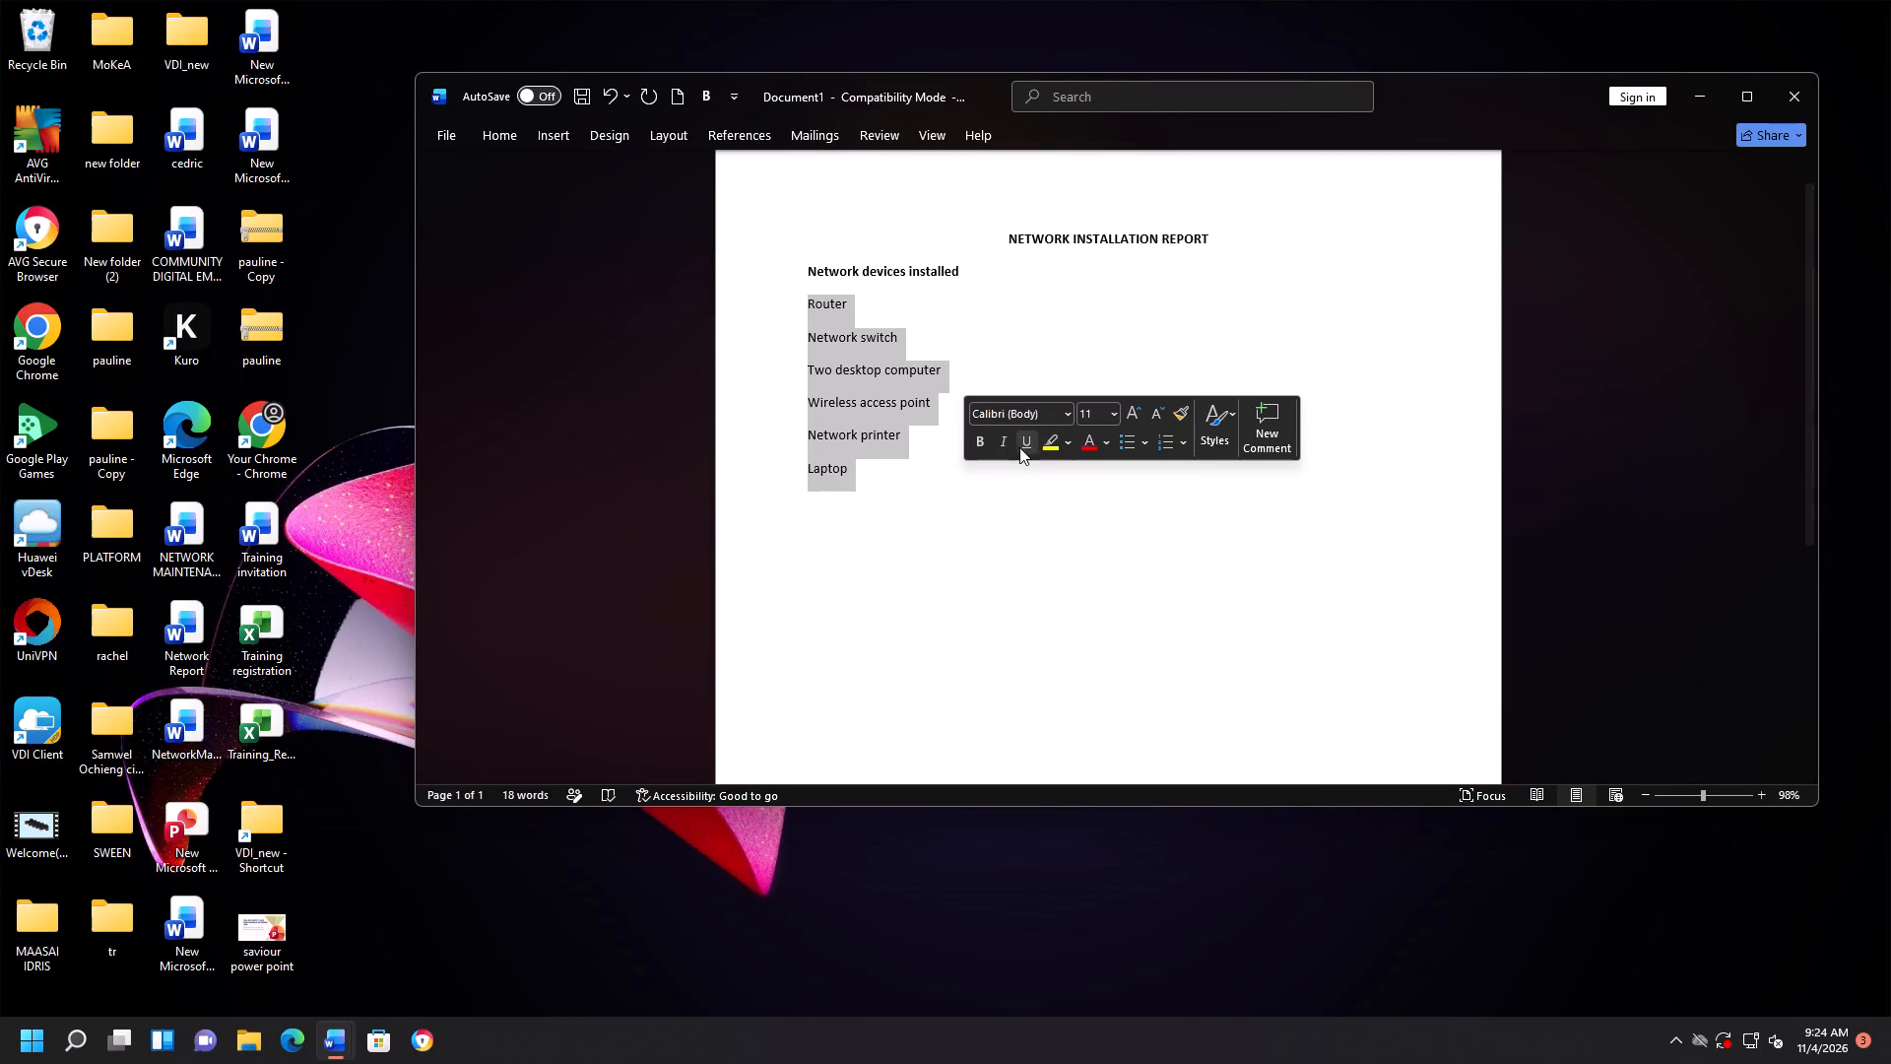
{"action": "left_click", "coordinate": [1144, 438]}
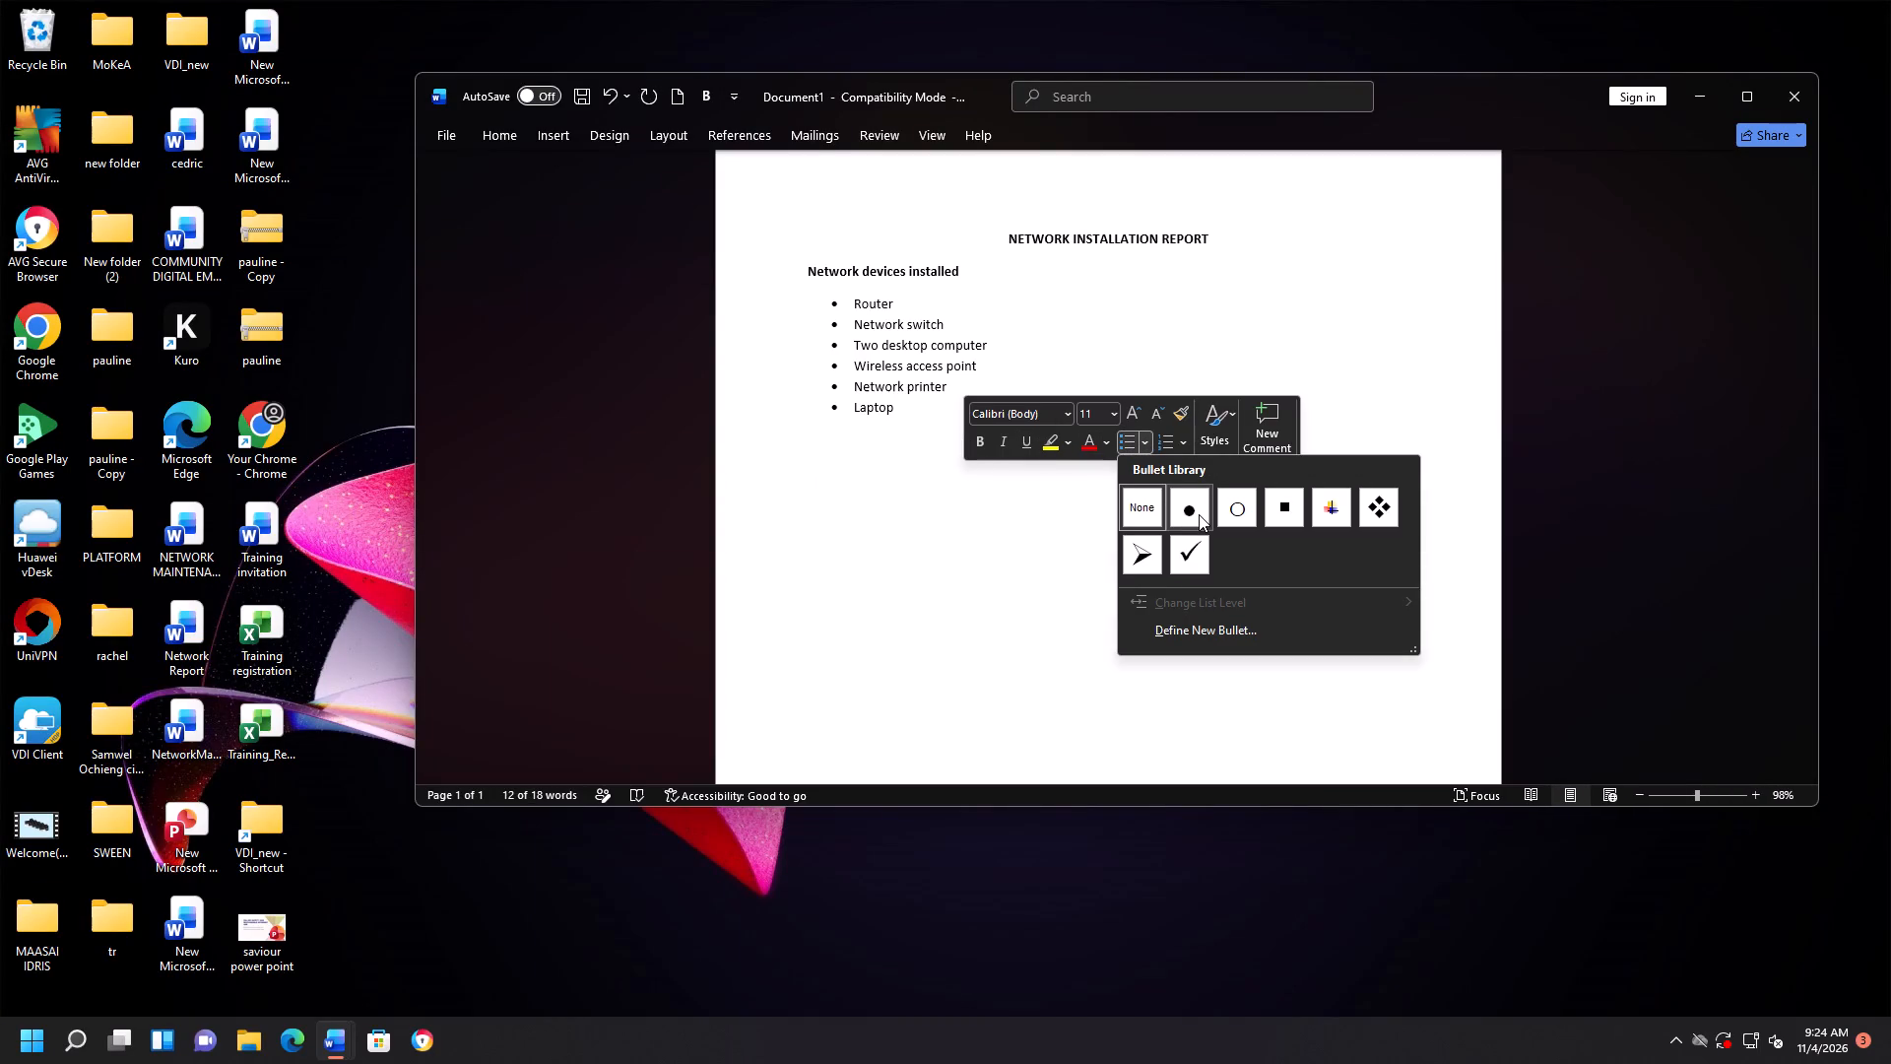
{"action": "left_click", "coordinate": [1199, 514]}
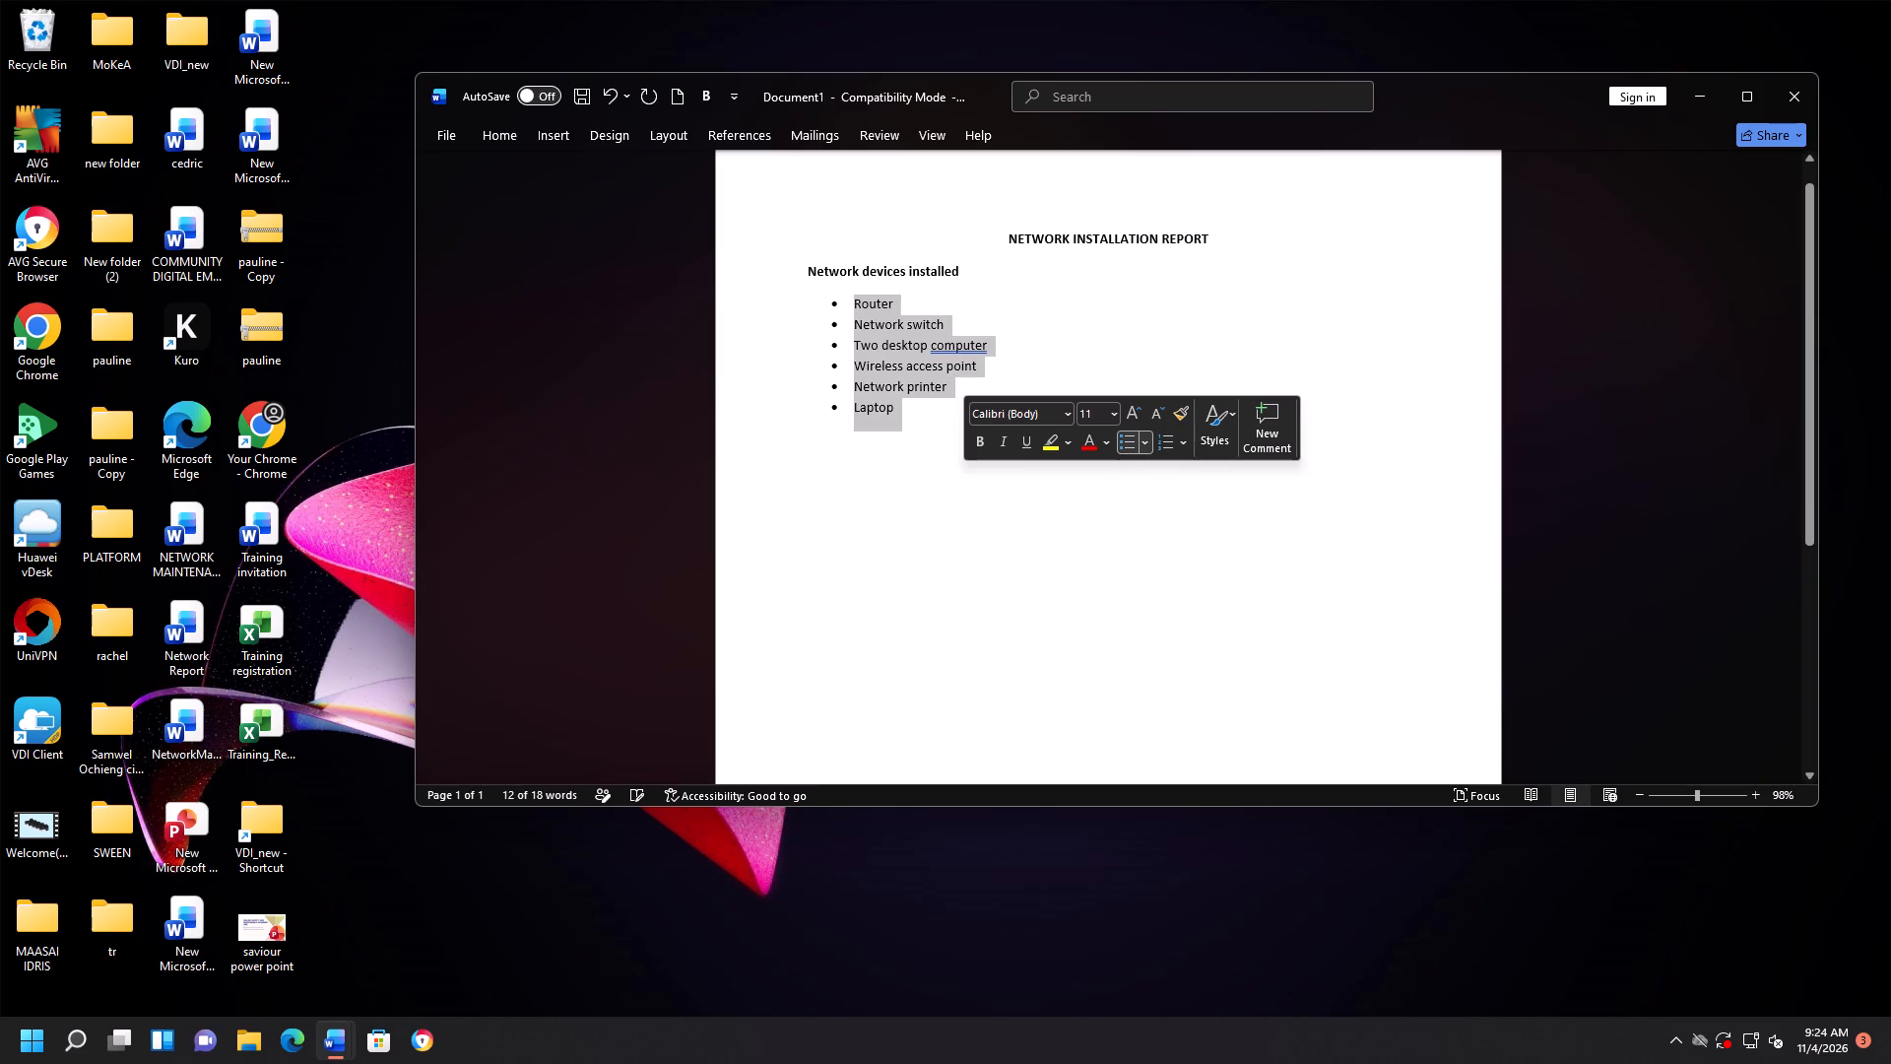
{"action": "left_click", "coordinate": [1076, 524]}
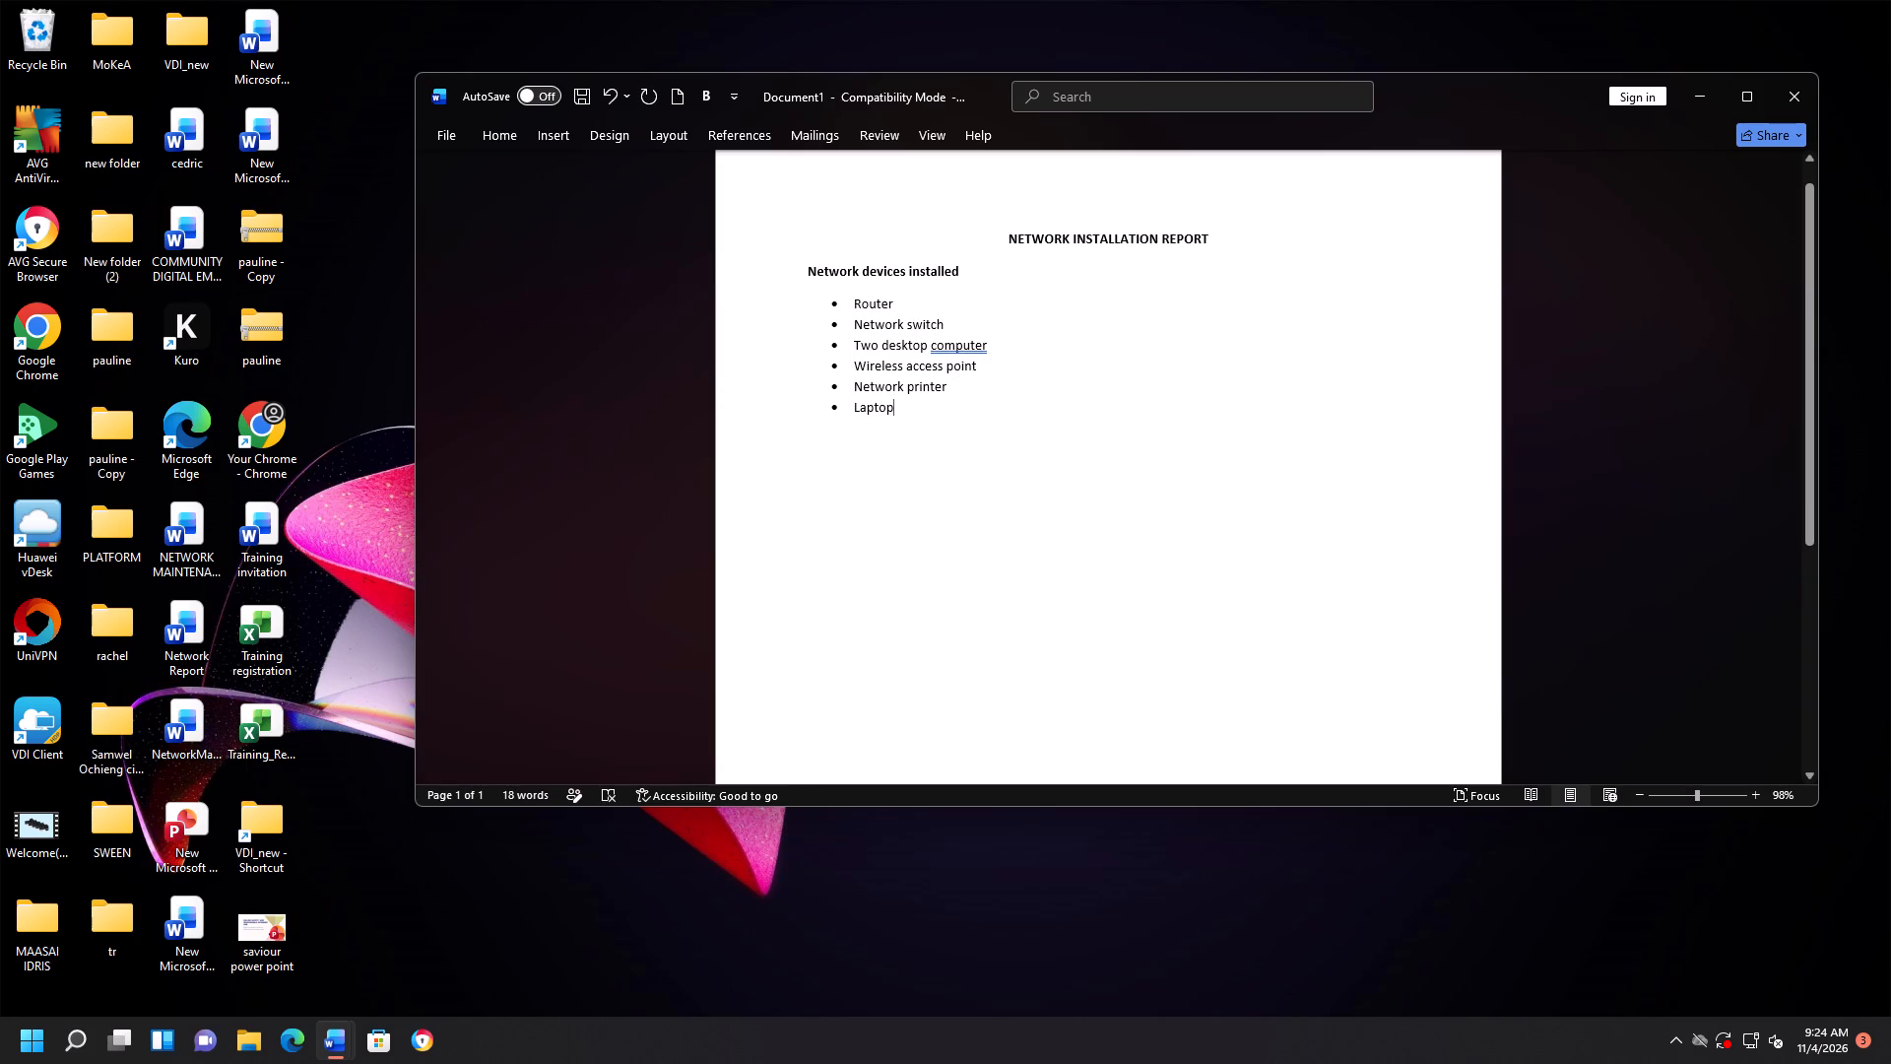
Change the desktop entry in the bulleted list to the plural "Two desktop computers".
{"action": "left_click", "coordinate": [926, 345]}
{"action": "key", "text": "Right"}
{"action": "key", "text": "BackSpace"}
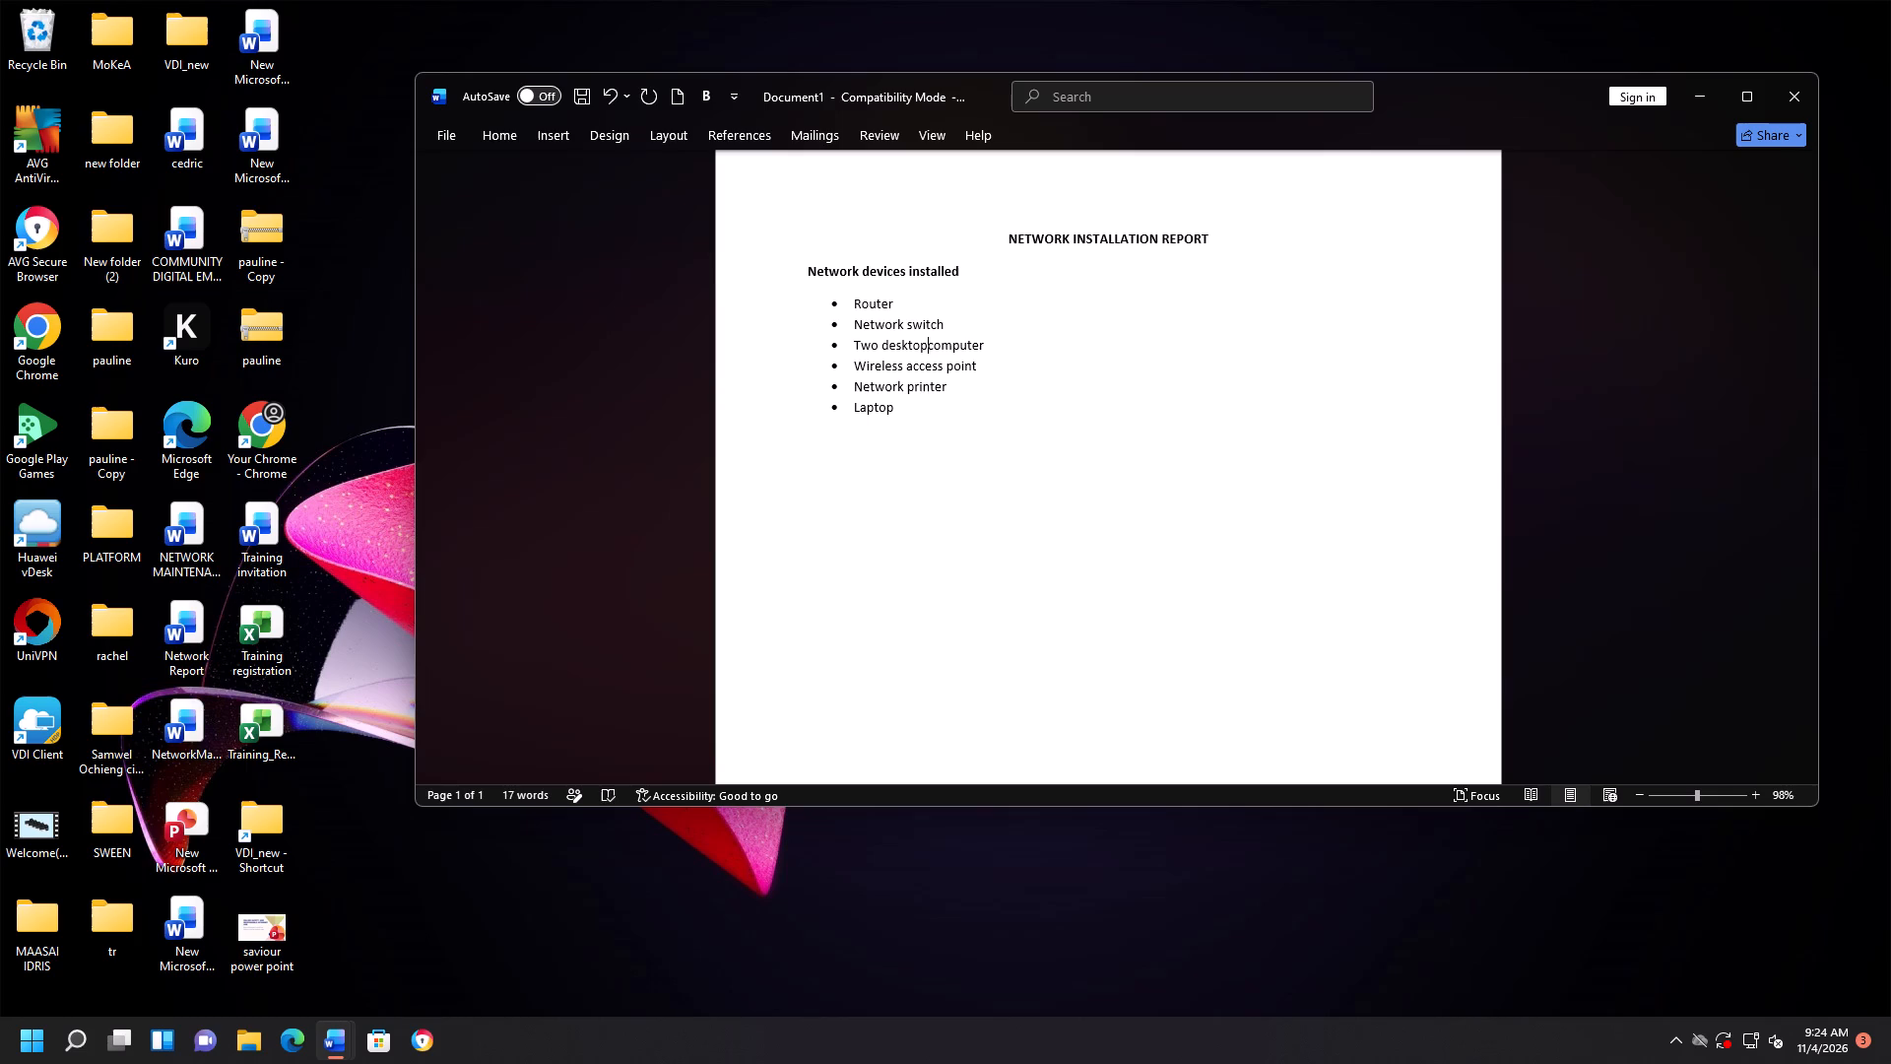
{"action": "key", "text": "space"}
{"action": "key", "text": "Right"}
{"action": "key", "text": "Right"}
{"action": "key", "text": "Right"}
{"action": "key", "text": "Right"}
{"action": "key", "text": "Right"}
{"action": "key", "text": "Right"}
{"action": "key", "text": "Right"}
{"action": "key", "text": "Right"}
{"action": "key", "text": "s"}
Add the heading line "Ip address configuration" as a normal, unbulleted paragraph below the Laptop entry.
{"action": "left_click", "coordinate": [902, 406]}
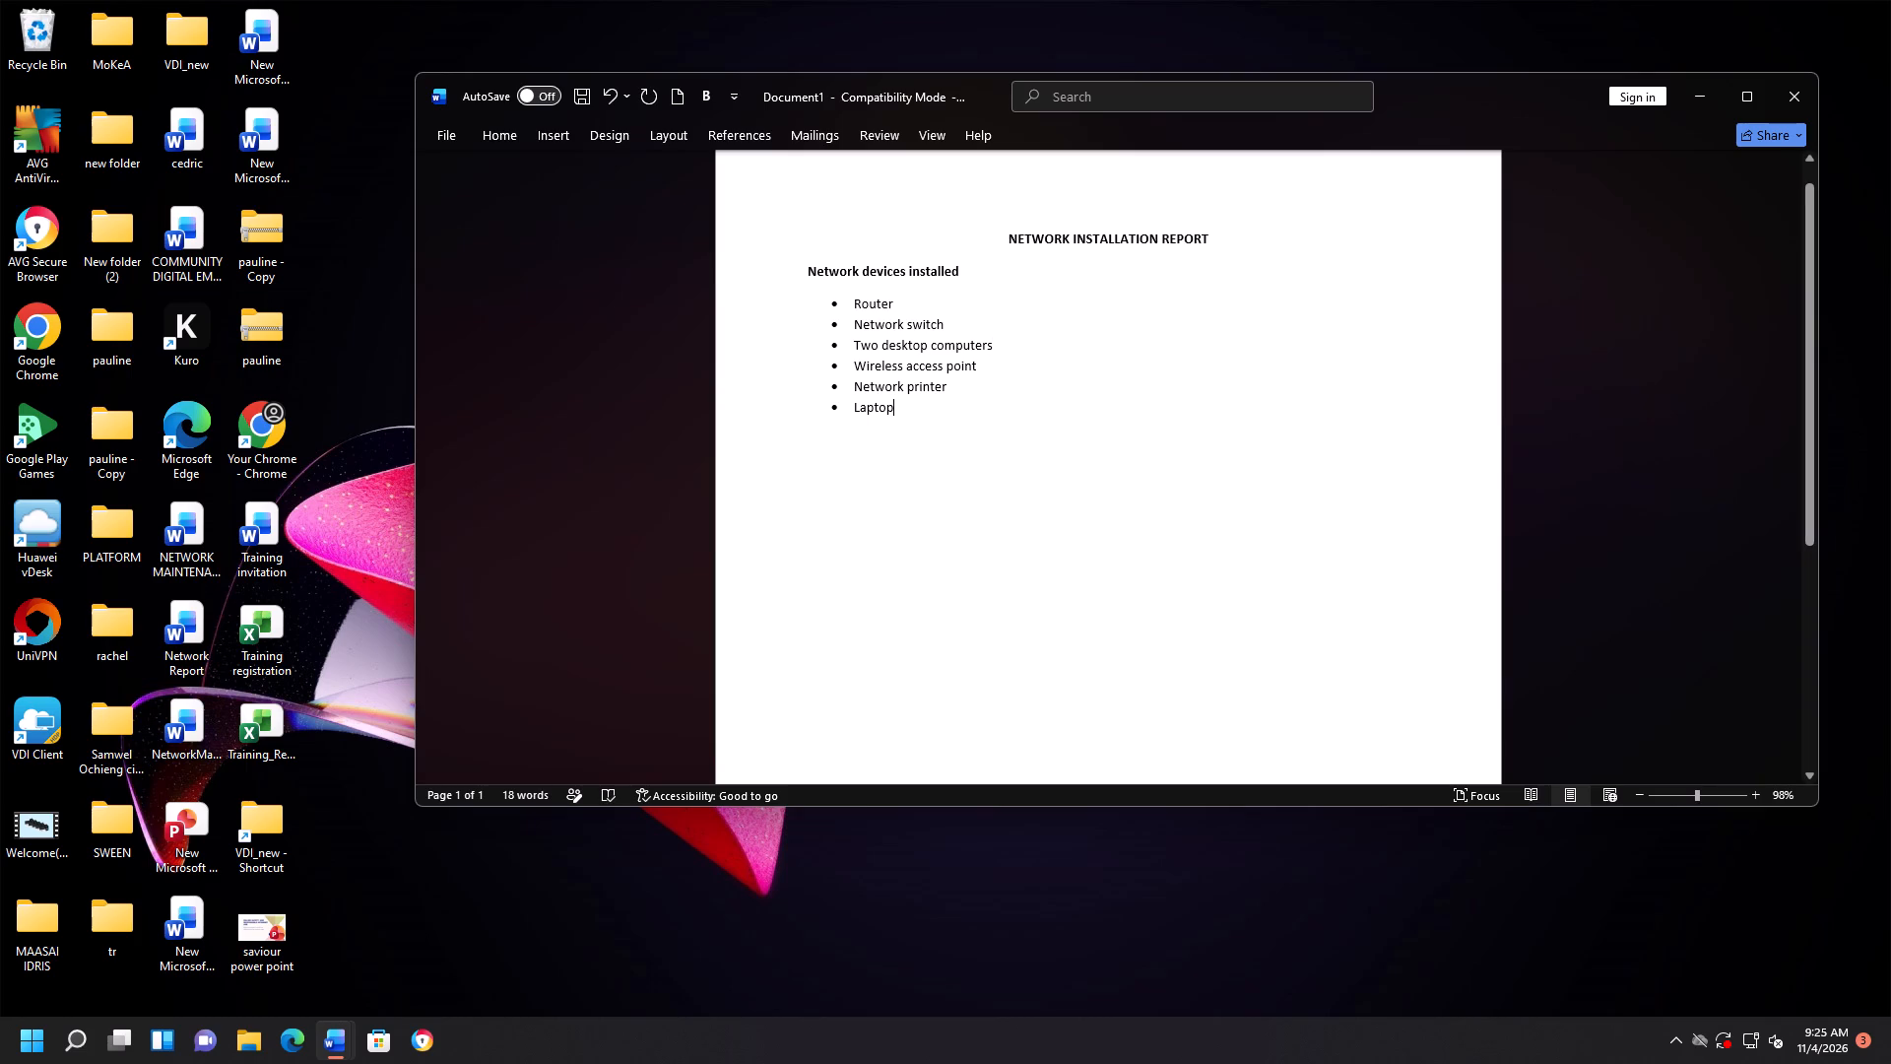
{"action": "key", "text": "Return"}
{"action": "key", "text": "Return"}
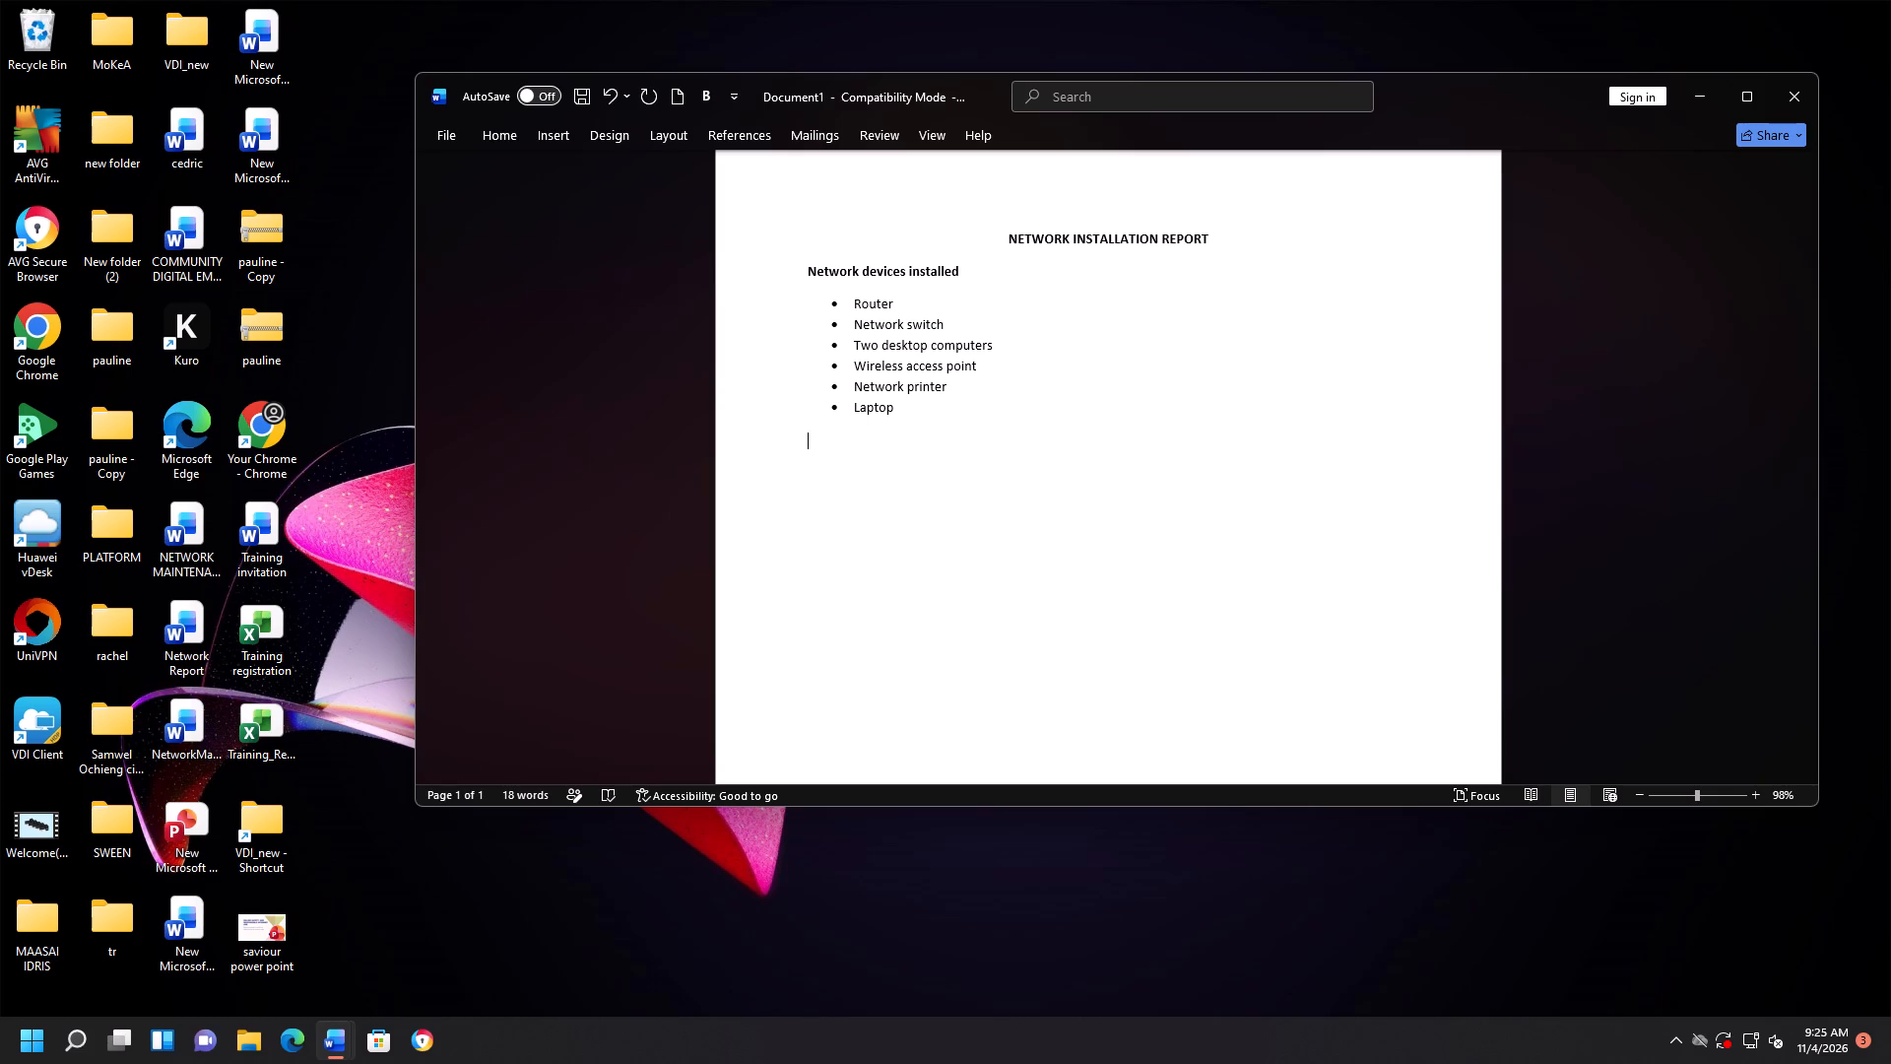
{"action": "key", "text": "Up"}
{"action": "key", "text": "Down"}
{"action": "key", "text": "i"}
{"action": "type", "text": "p ad"}
{"action": "type", "text": "dress"}
{"action": "key", "text": "space"}
{"action": "type", "text": "configuration"}
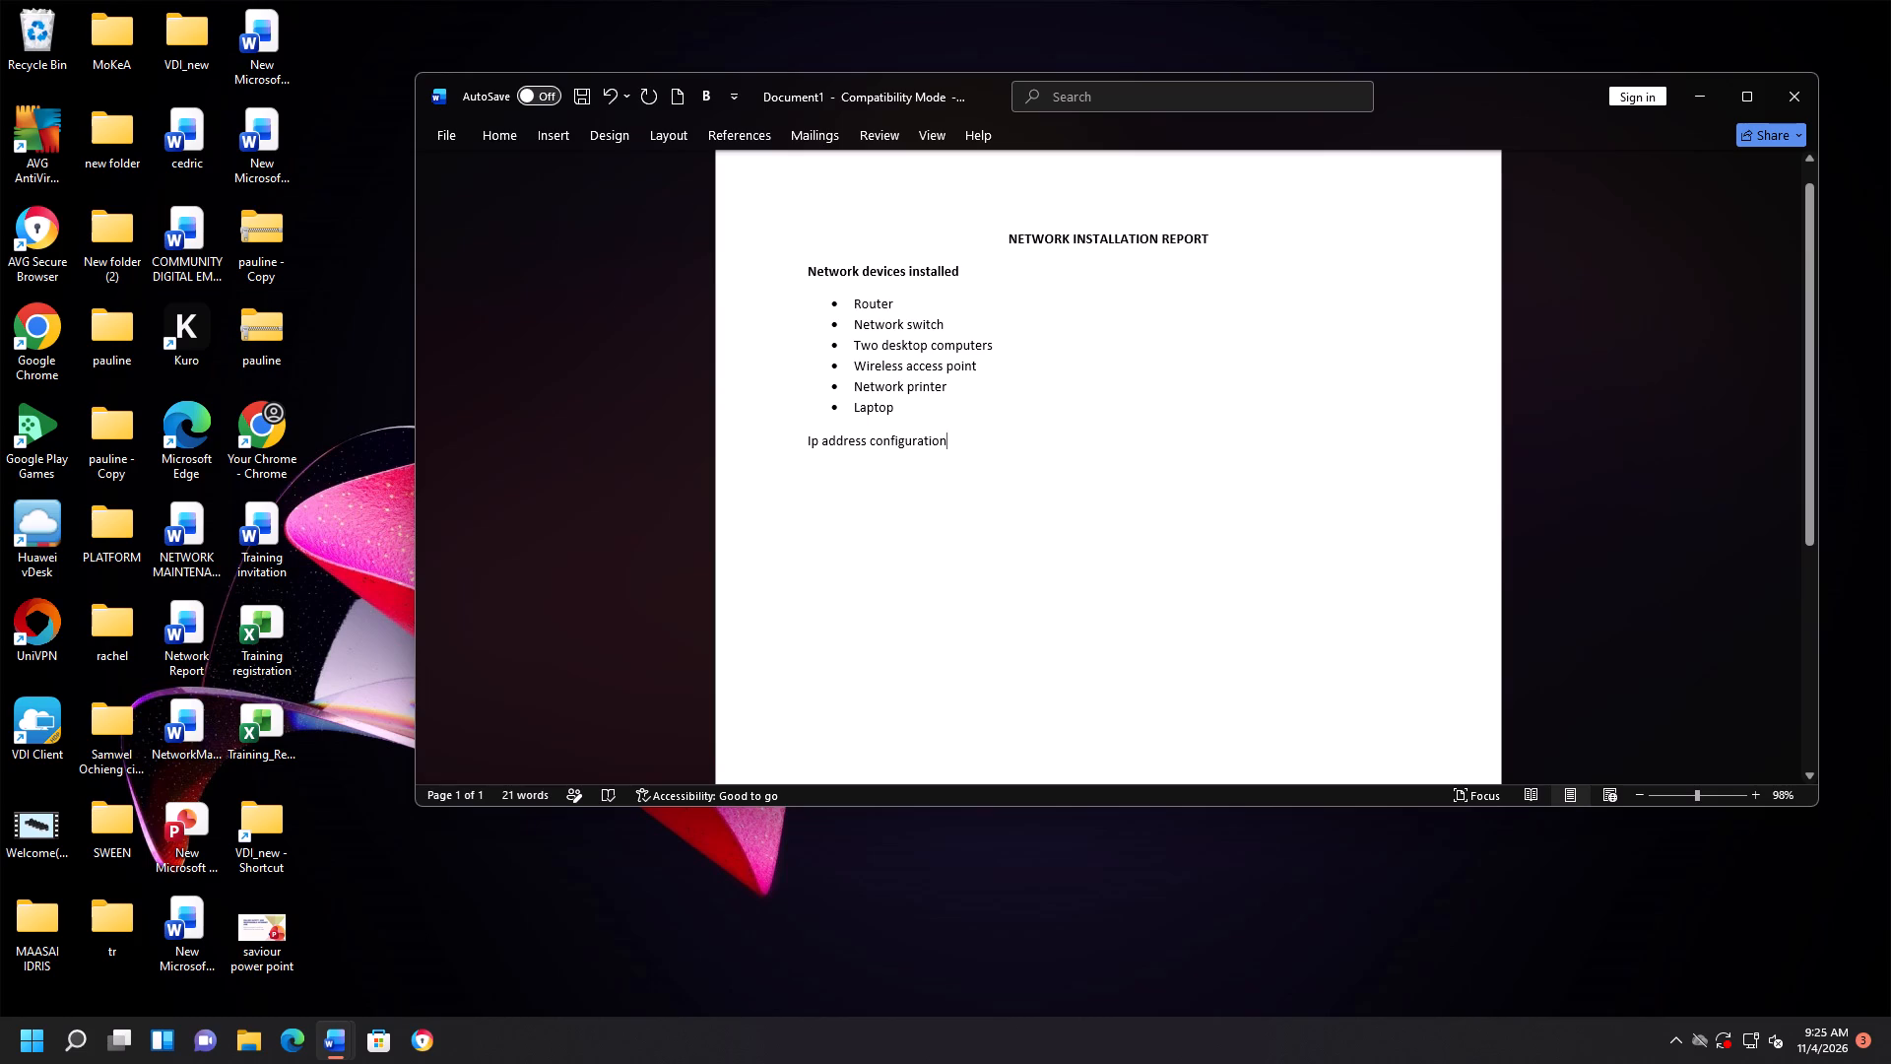
Make the "Ip address configuration" heading bold.
{"action": "left_click_drag", "start_coordinate": [802, 438], "coordinate": [955, 442]}
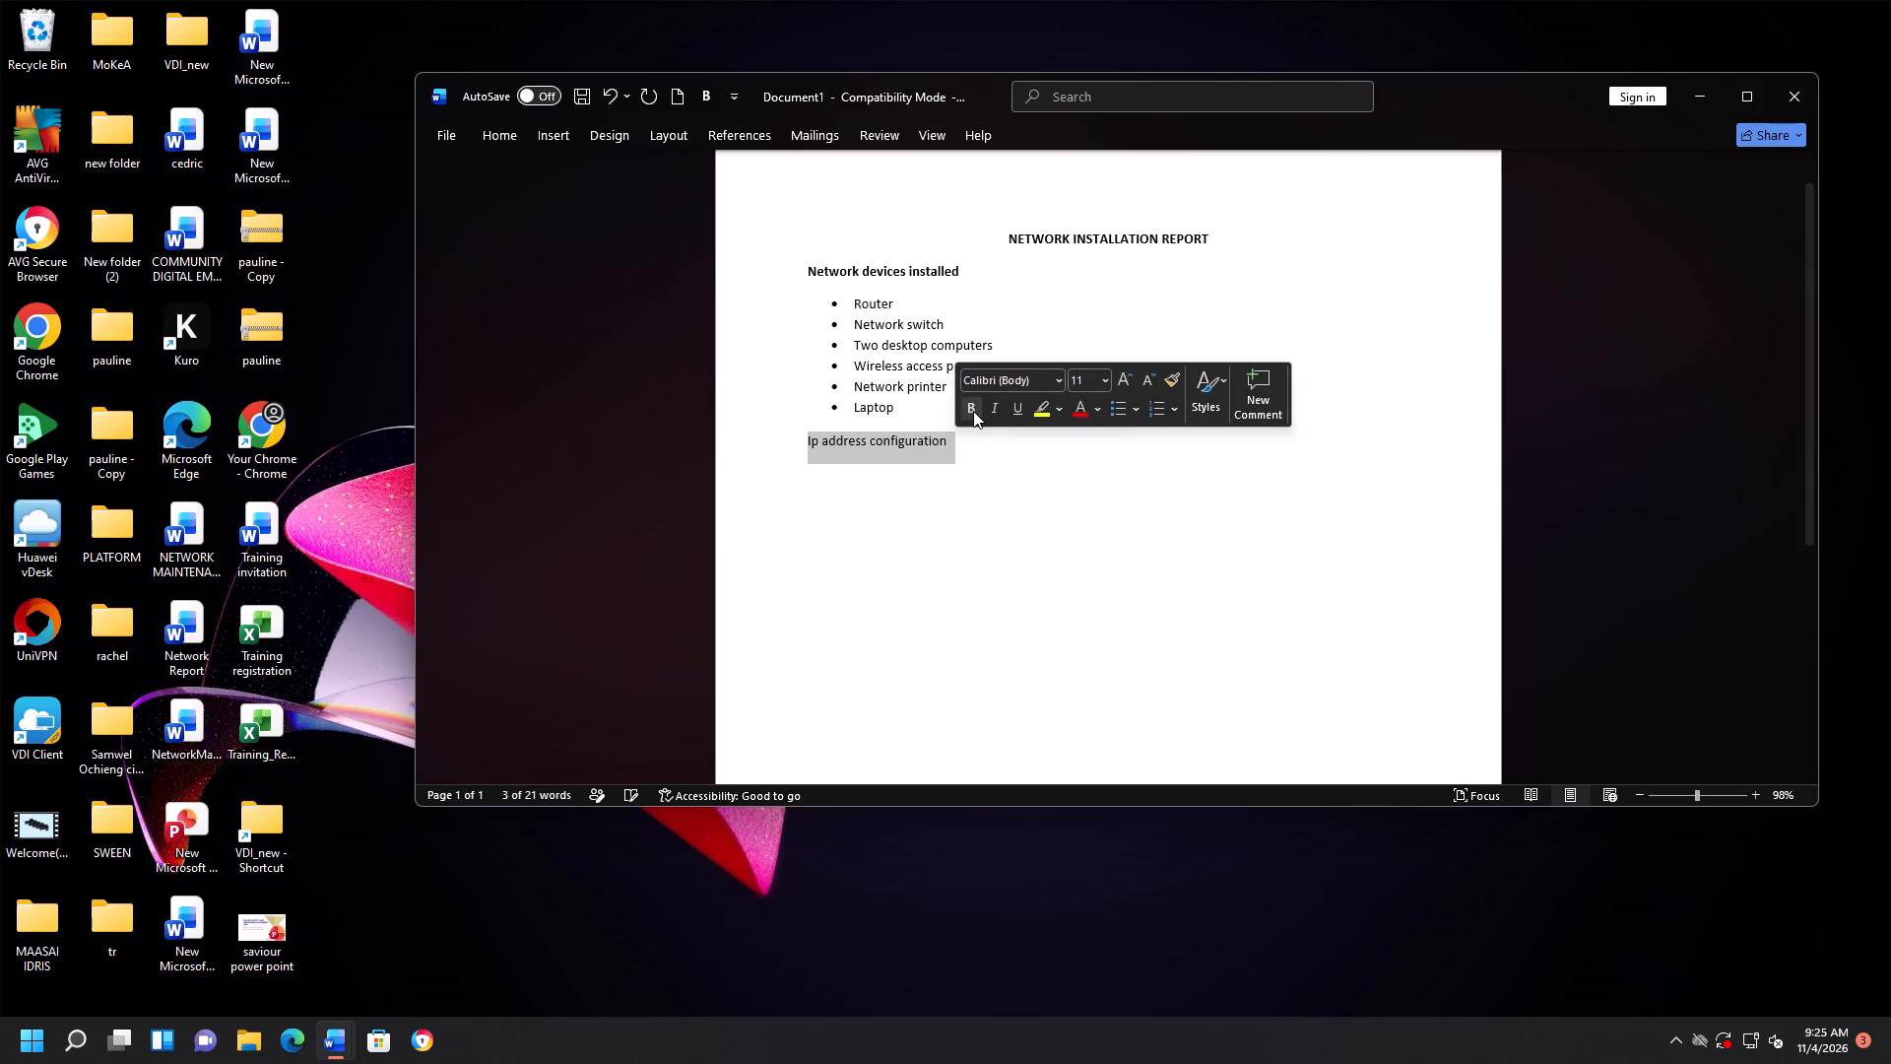
{"action": "left_click", "coordinate": [973, 411]}
{"action": "left_click", "coordinate": [974, 448]}
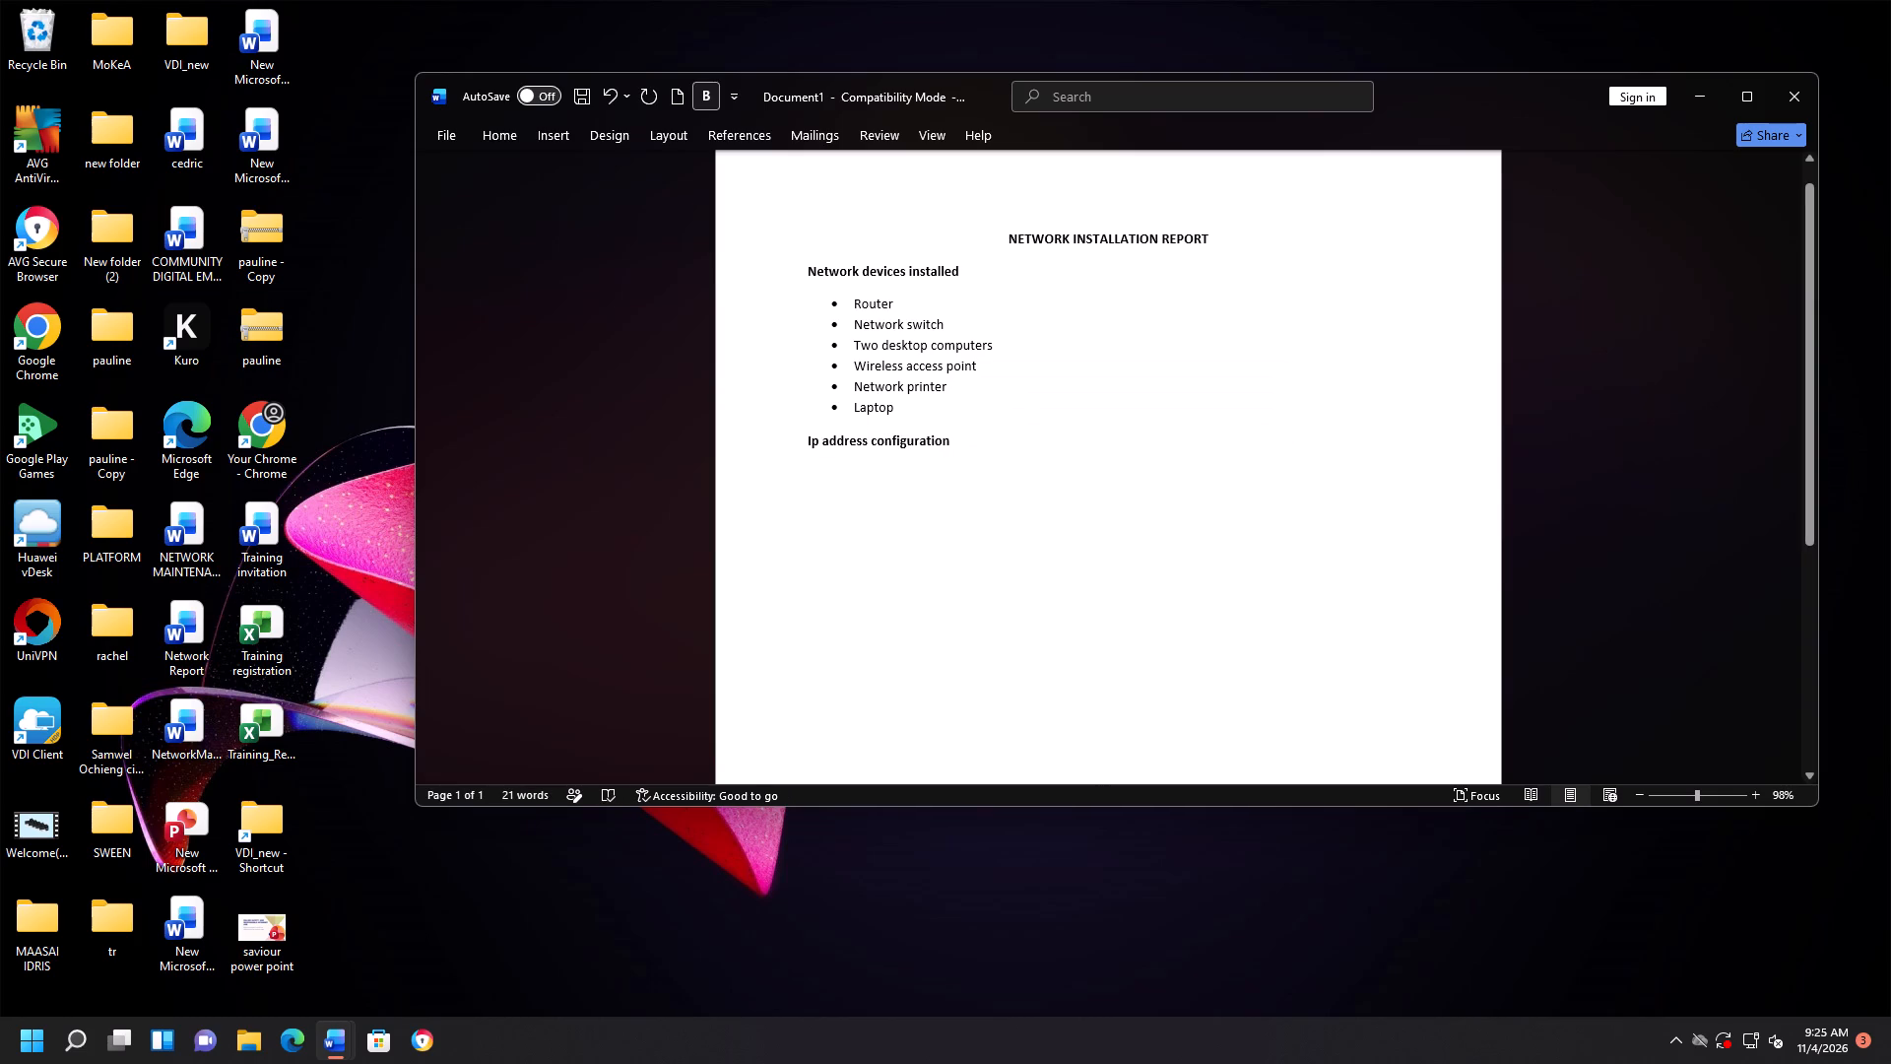
Insert a table with two columns and six rows on a new line below the "Ip address configuration" heading.
{"action": "key", "text": "Return"}
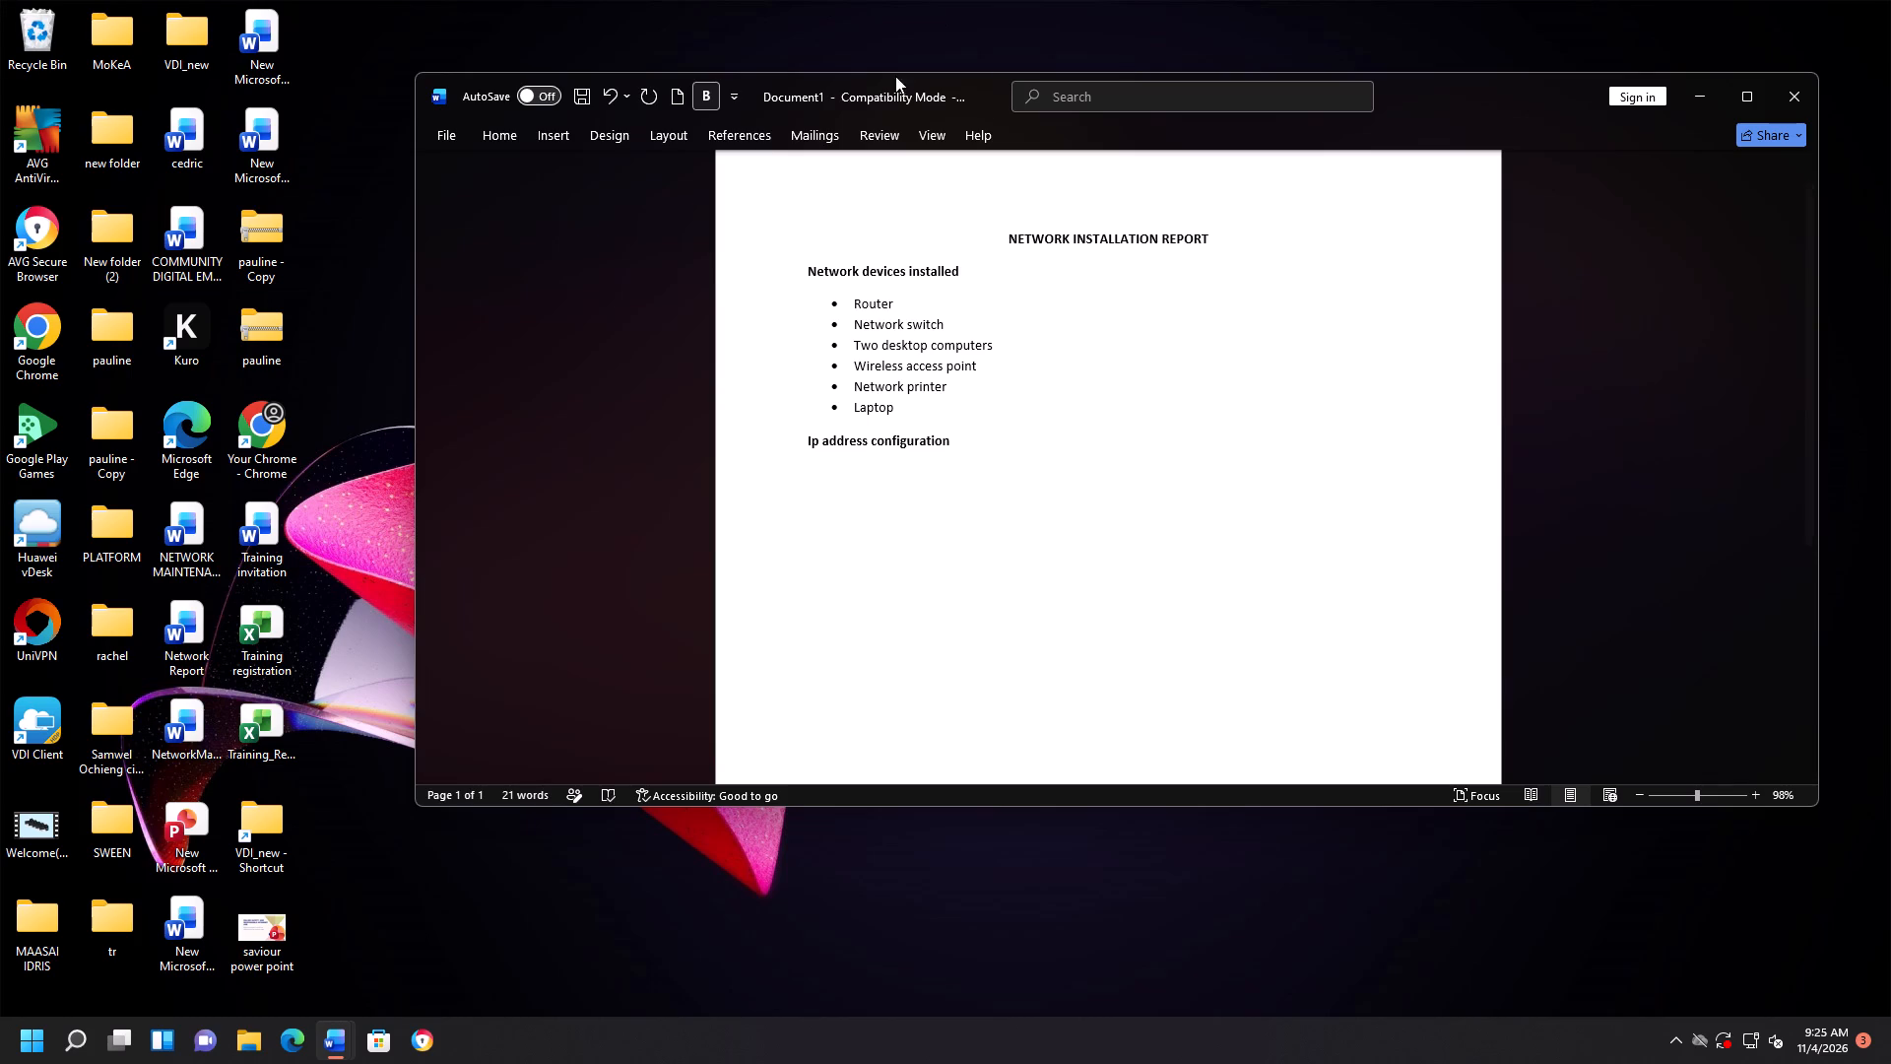
{"action": "left_click", "coordinate": [556, 142]}
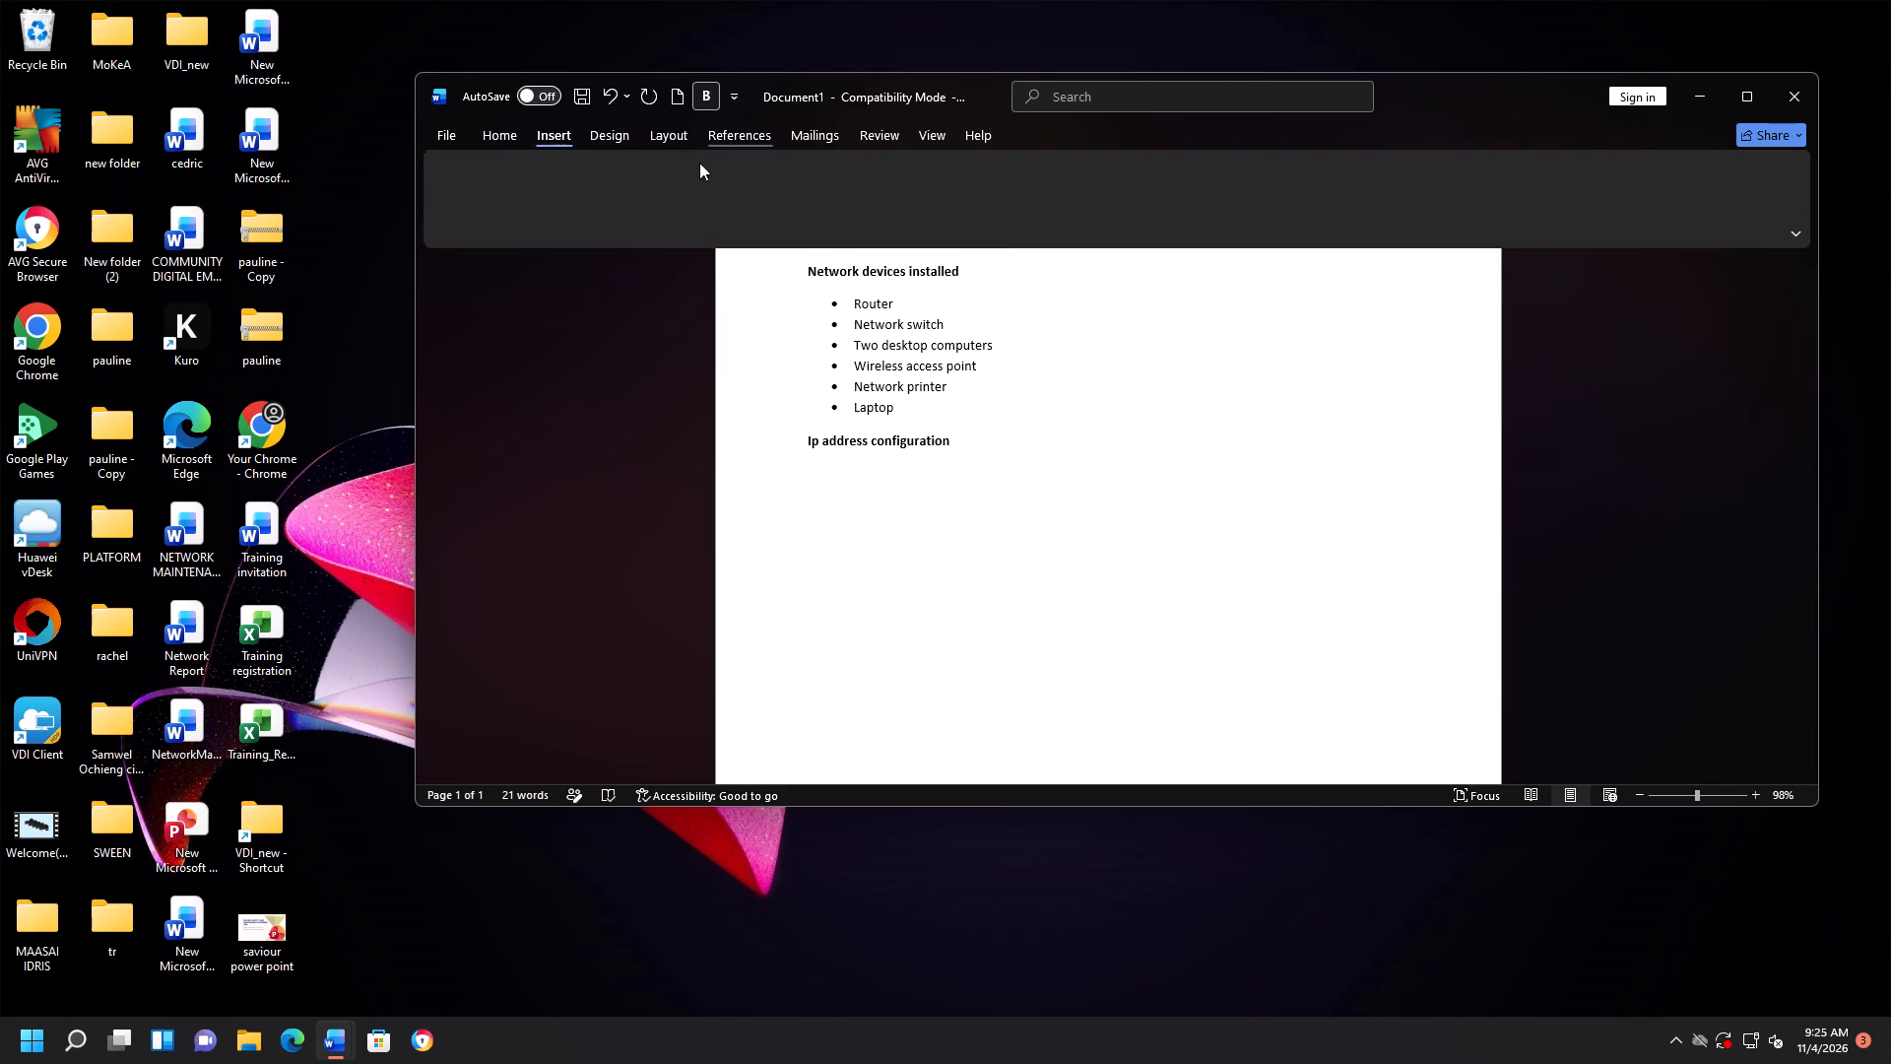
{"action": "left_click", "coordinate": [583, 194]}
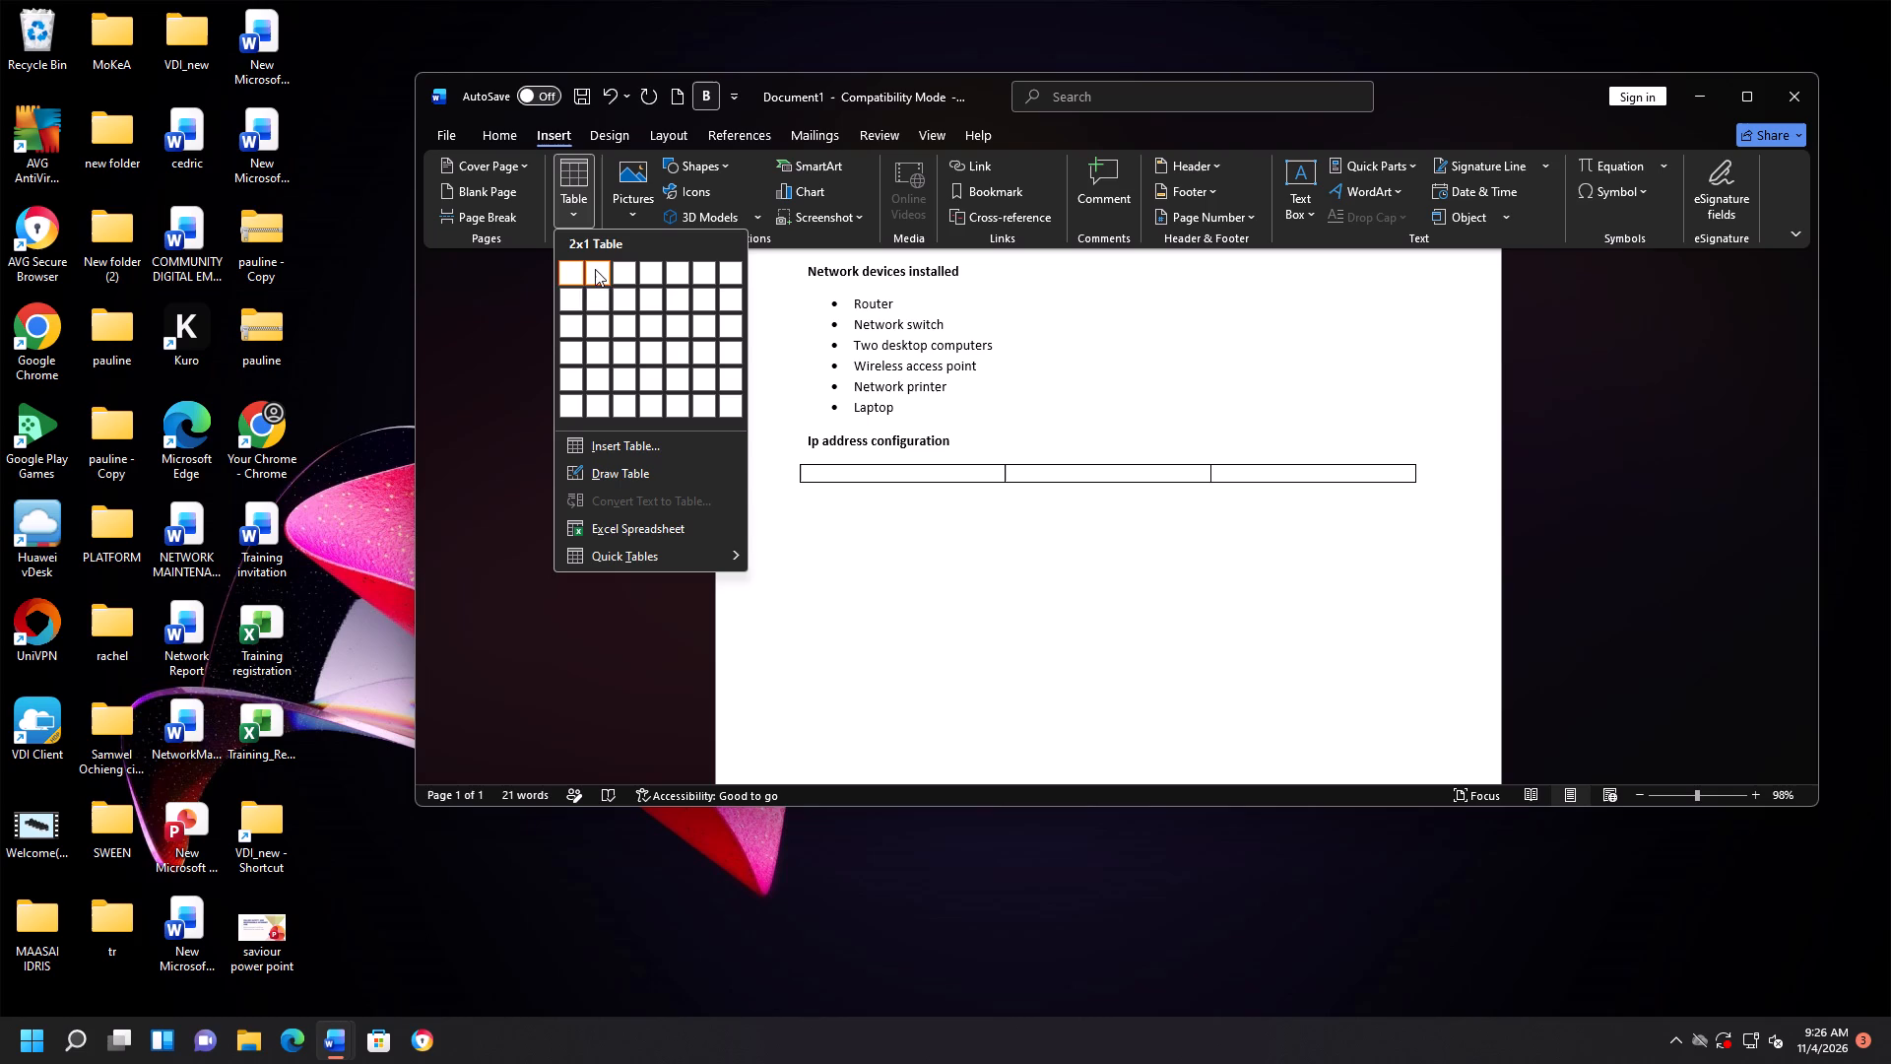
{"action": "left_click", "coordinate": [591, 396]}
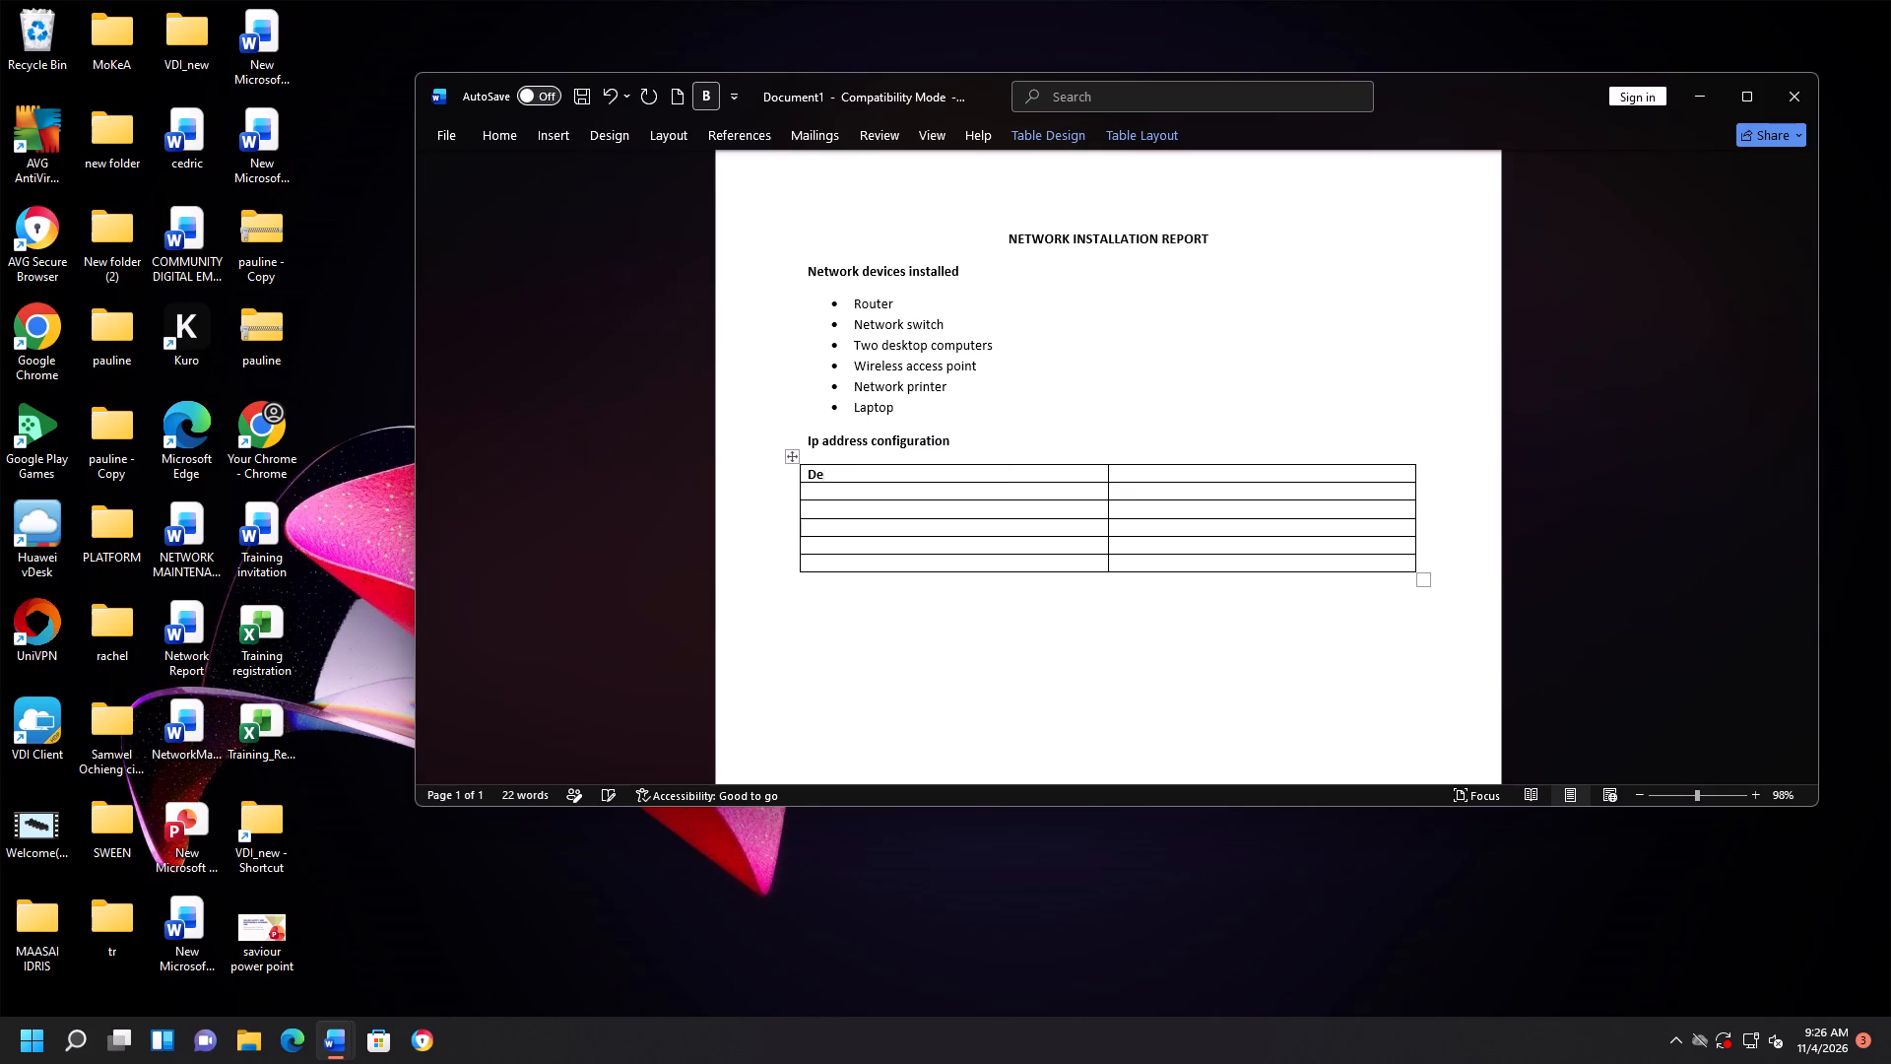
Fill the table's header row with "Device" in the first column and "Ip address" in the second.
{"action": "type", "text": "vi"}
{"action": "type", "text": "se"}
{"action": "key", "text": "BackSpace"}
{"action": "key", "text": "BackSpace"}
{"action": "type", "text": "ce"}
{"action": "key", "text": "Right"}
{"action": "type", "text": "ip"}
{"action": "key", "text": "space"}
{"action": "type", "text": "adde"}
{"action": "key", "text": "BackSpace"}
{"action": "type", "text": "ress"}
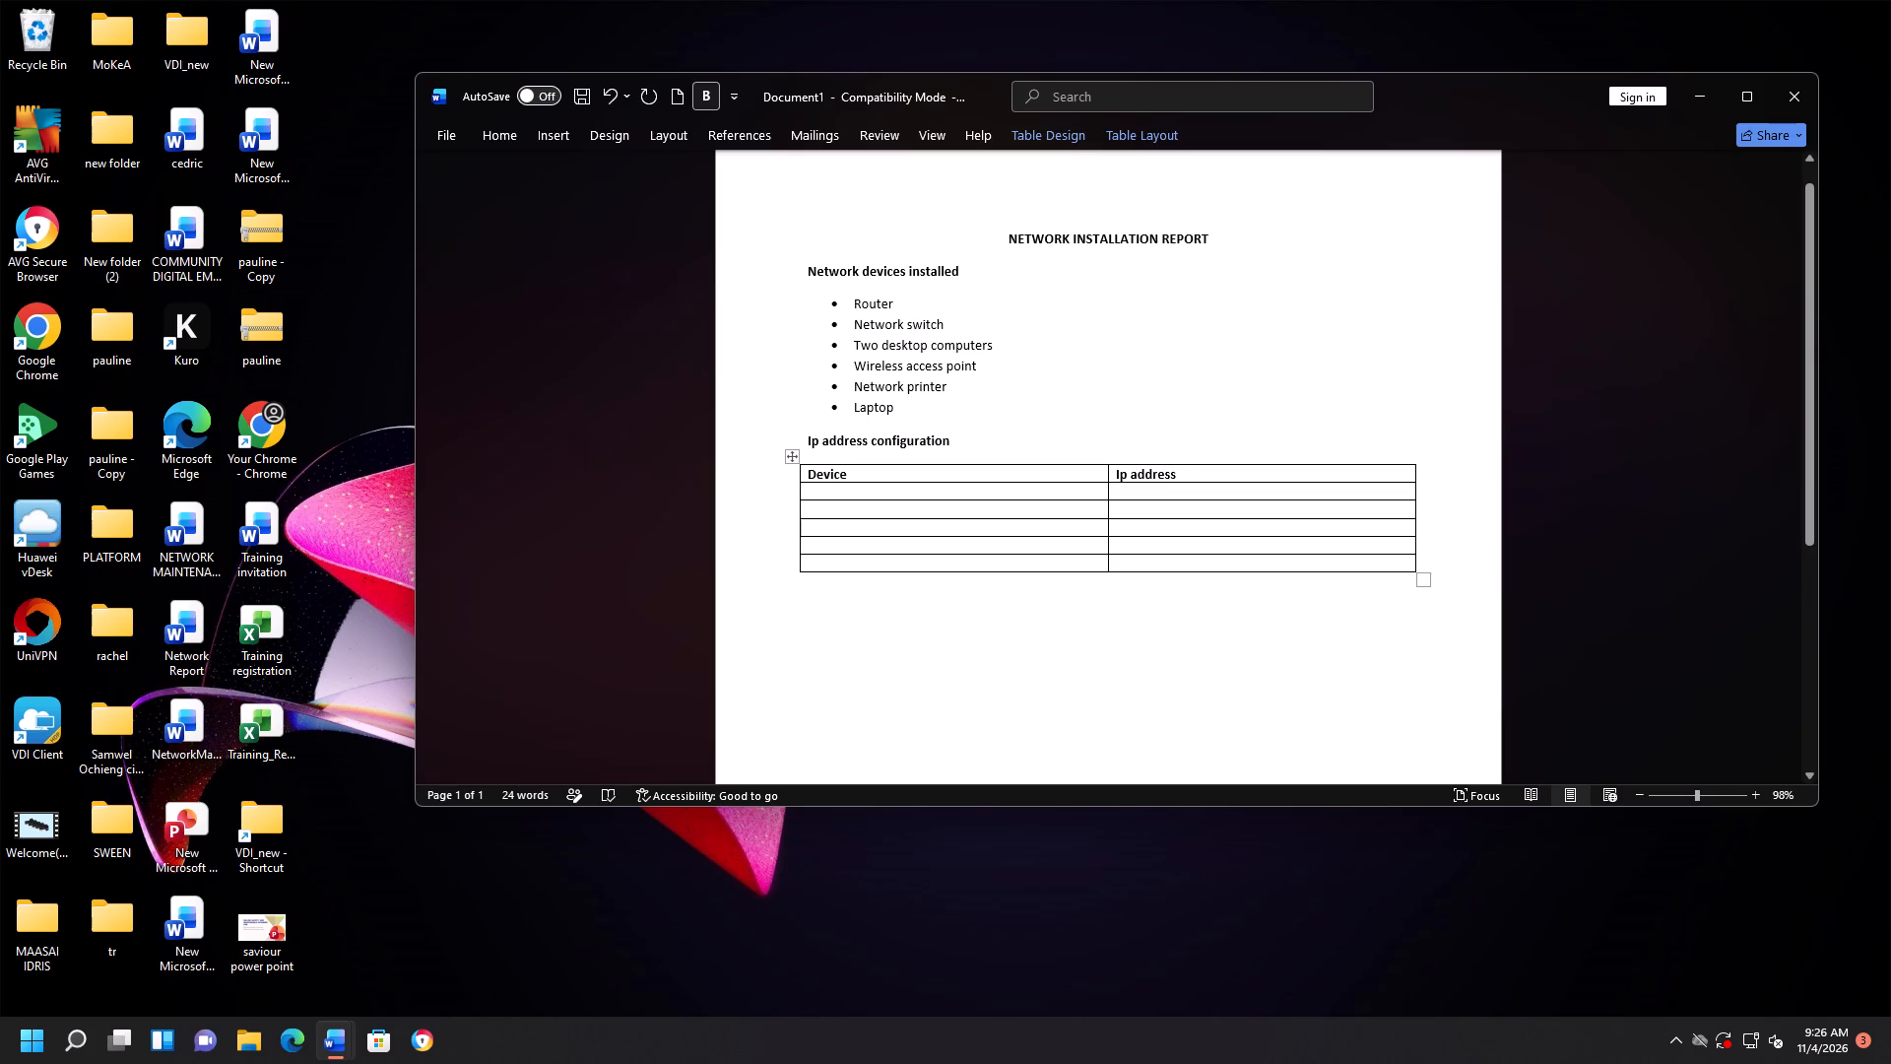
Fill the Device column below its header with Router, Switch, Computer 1, Computer 2 and Printer, one per row.
{"action": "left_click", "coordinate": [811, 496]}
{"action": "key", "text": "space"}
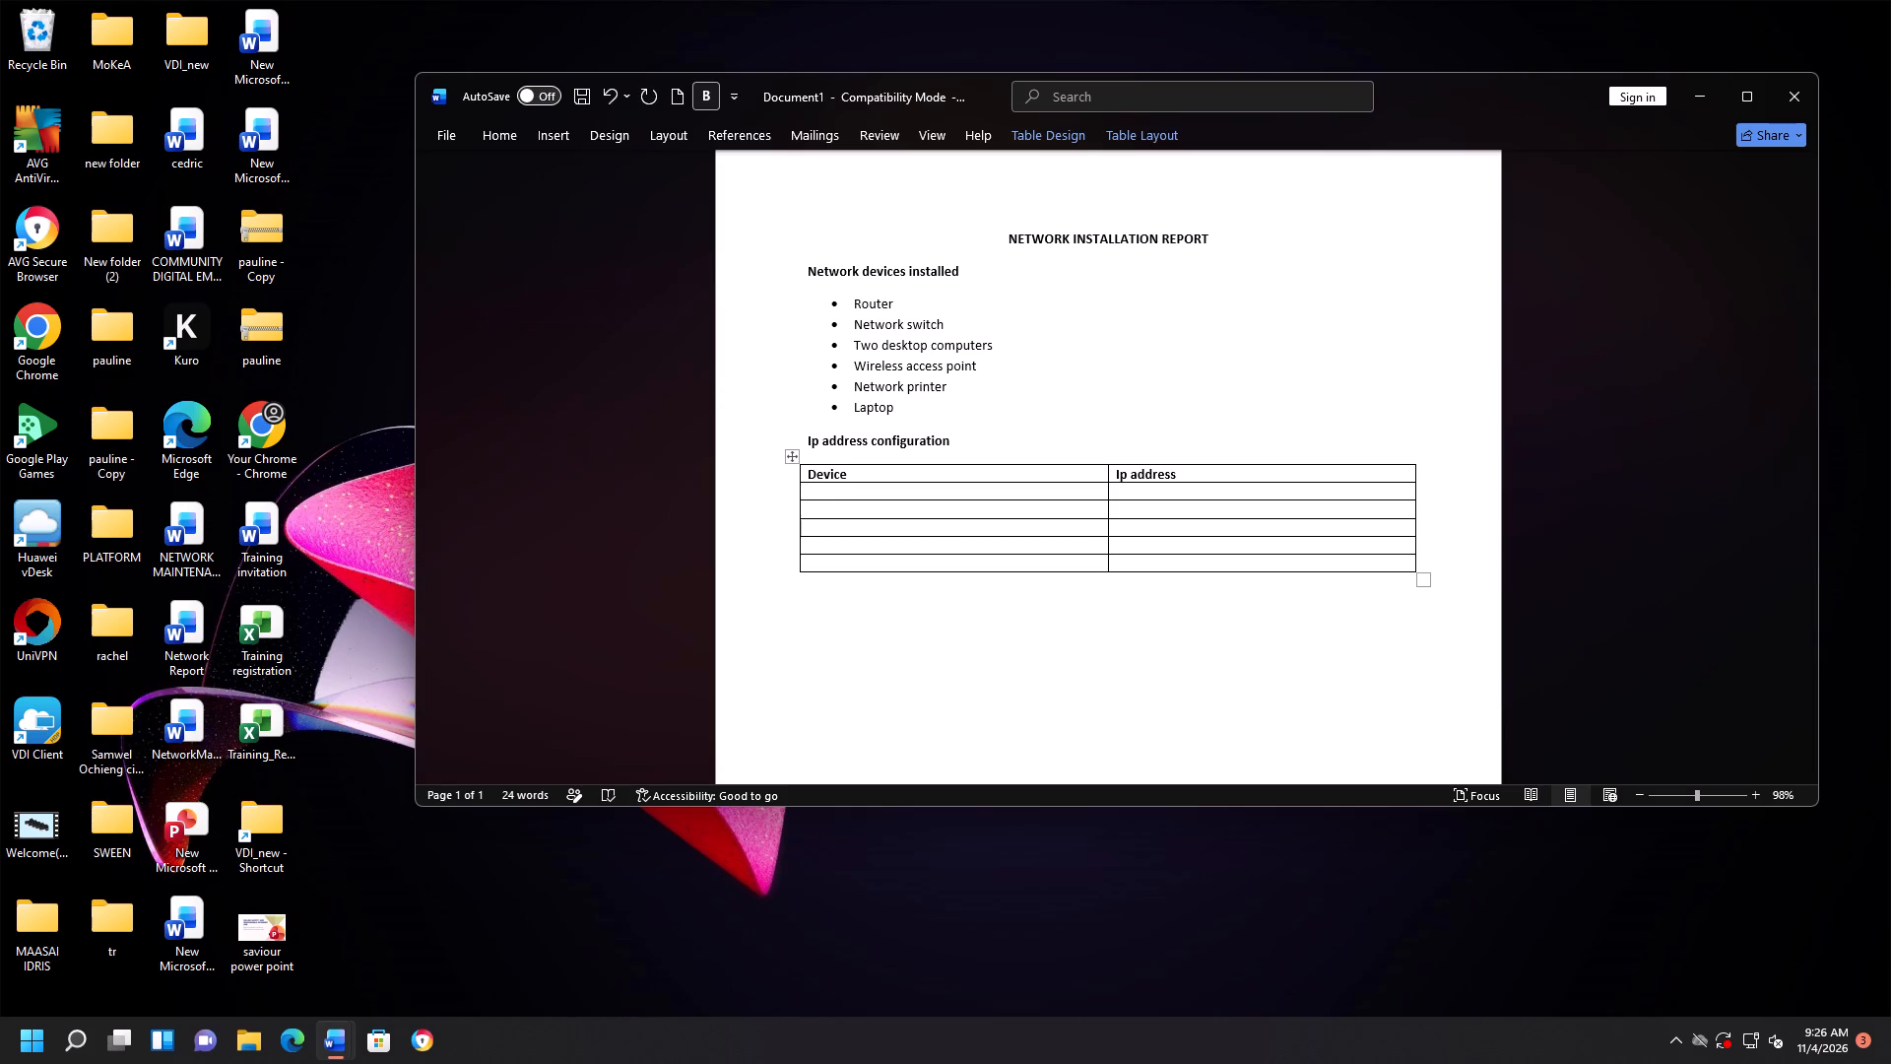
{"action": "type", "text": "outer"}
{"action": "key", "text": "Down"}
{"action": "key", "text": "w"}
{"action": "type", "text": "itch"}
{"action": "key", "text": "Down"}
{"action": "type", "text": "omputer 1"}
{"action": "key", "text": "Down"}
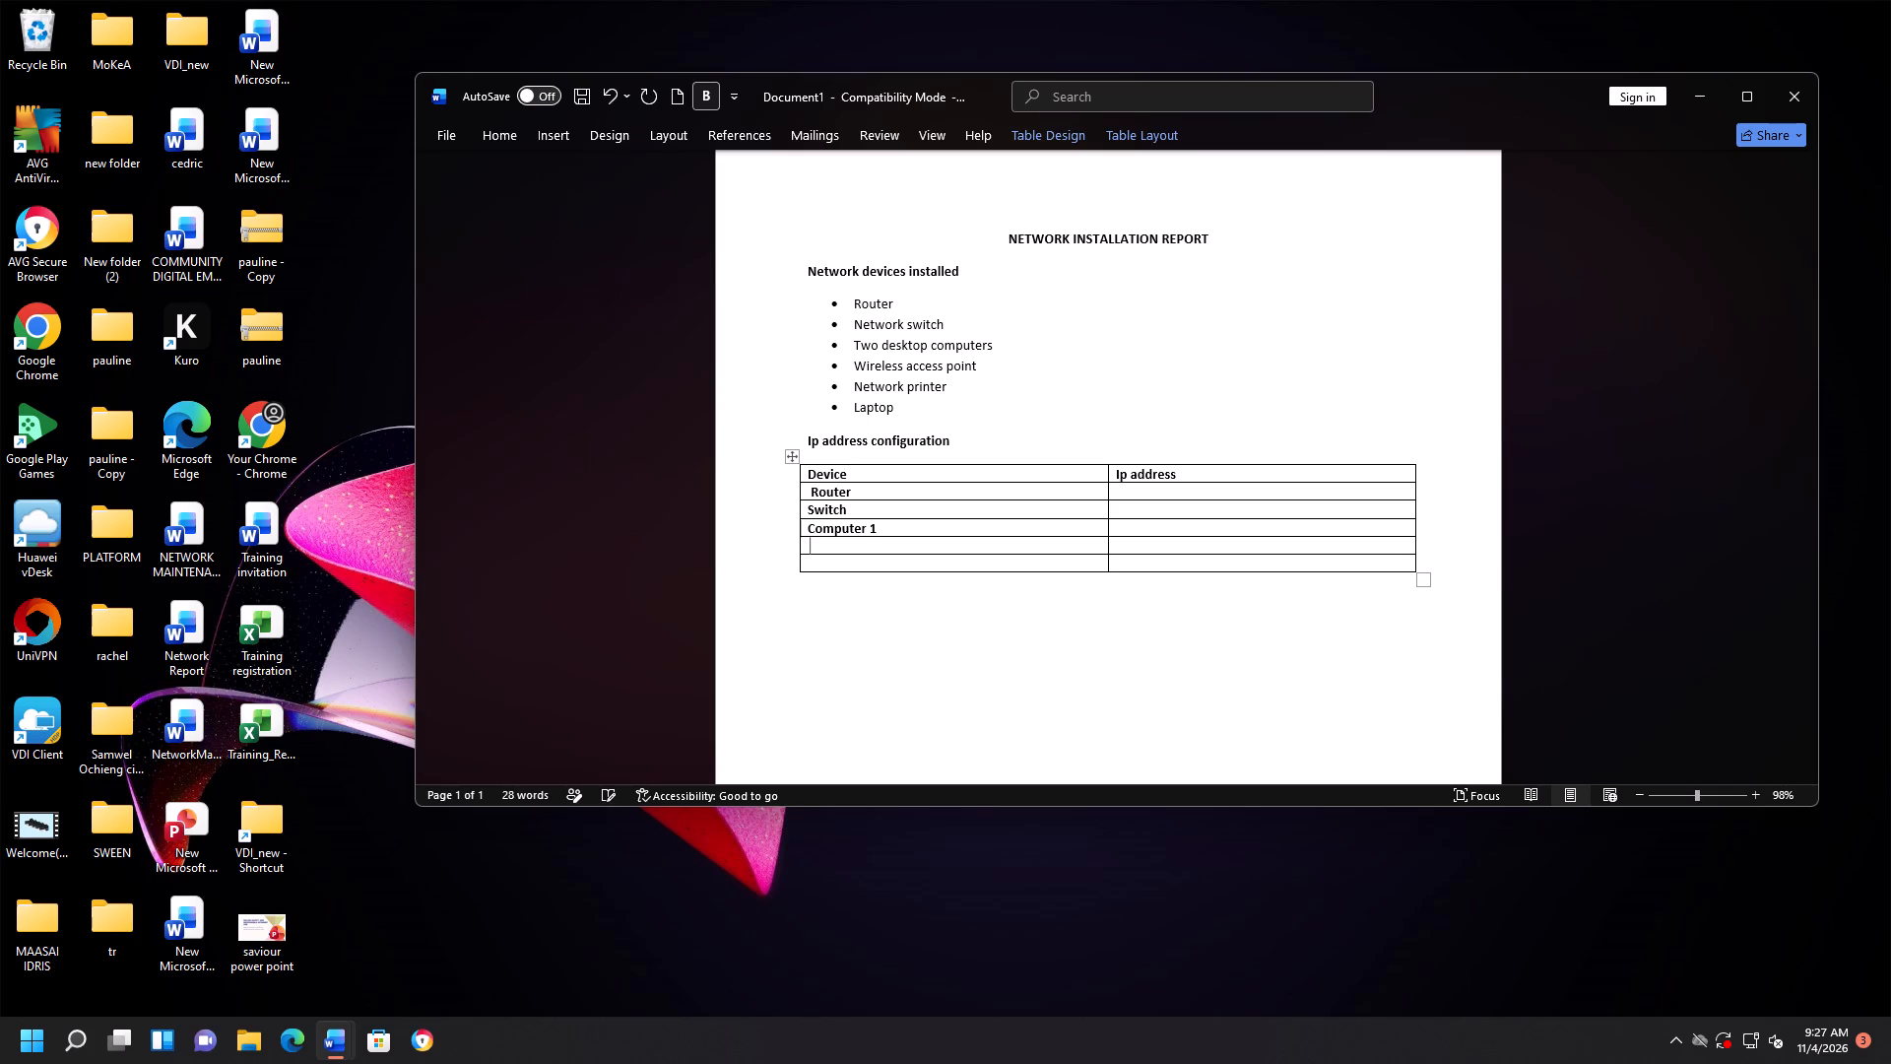
{"action": "type", "text": "omputer 2"}
{"action": "key", "text": "Down"}
{"action": "type", "text": "rinter"}
Enter the IP addresses 192.168.1.1 for the Router and 192.168.1.2 for the Switch in the second column.
{"action": "key", "text": "Right"}
{"action": "key", "text": "Up"}
{"action": "key", "text": "Up"}
{"action": "key", "text": "Up"}
{"action": "key", "text": "Up"}
{"action": "type", "text": "19"}
{"action": "type", "text": "2.1"}
{"action": "type", "text": "68.1.1"}
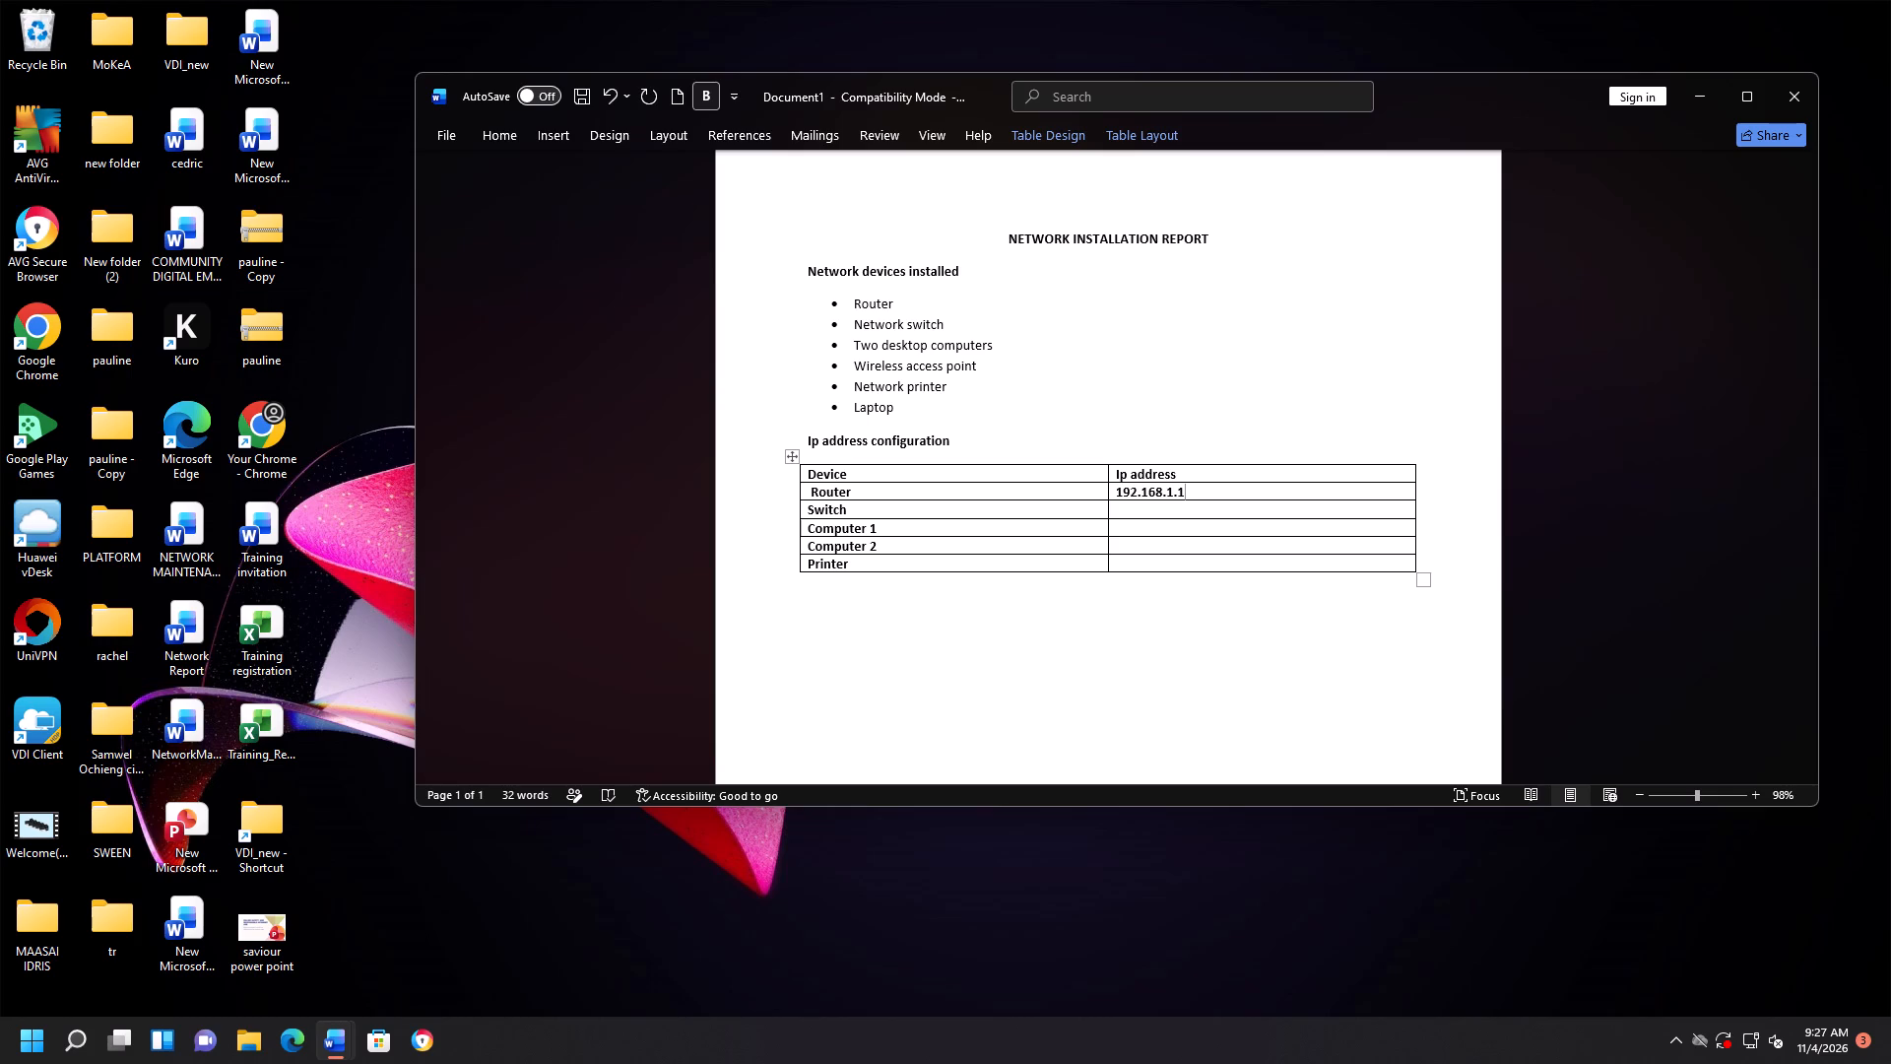
{"action": "key", "text": "Down"}
{"action": "type", "text": "192"}
{"action": "type", "text": ".168"}
{"action": "type", "text": ".1,"}
{"action": "key", "text": "BackSpace"}
{"action": "type", "text": ".2"}
{"action": "key", "text": "Down"}
Enter the IP address 192.168.1.3 for Computer 1 in the table's second column.
{"action": "key", "text": "1"}
{"action": "type", "text": "92"}
{"action": "key", "text": "period"}
{"action": "type", "text": "168.1"}
{"action": "key", "text": "period"}
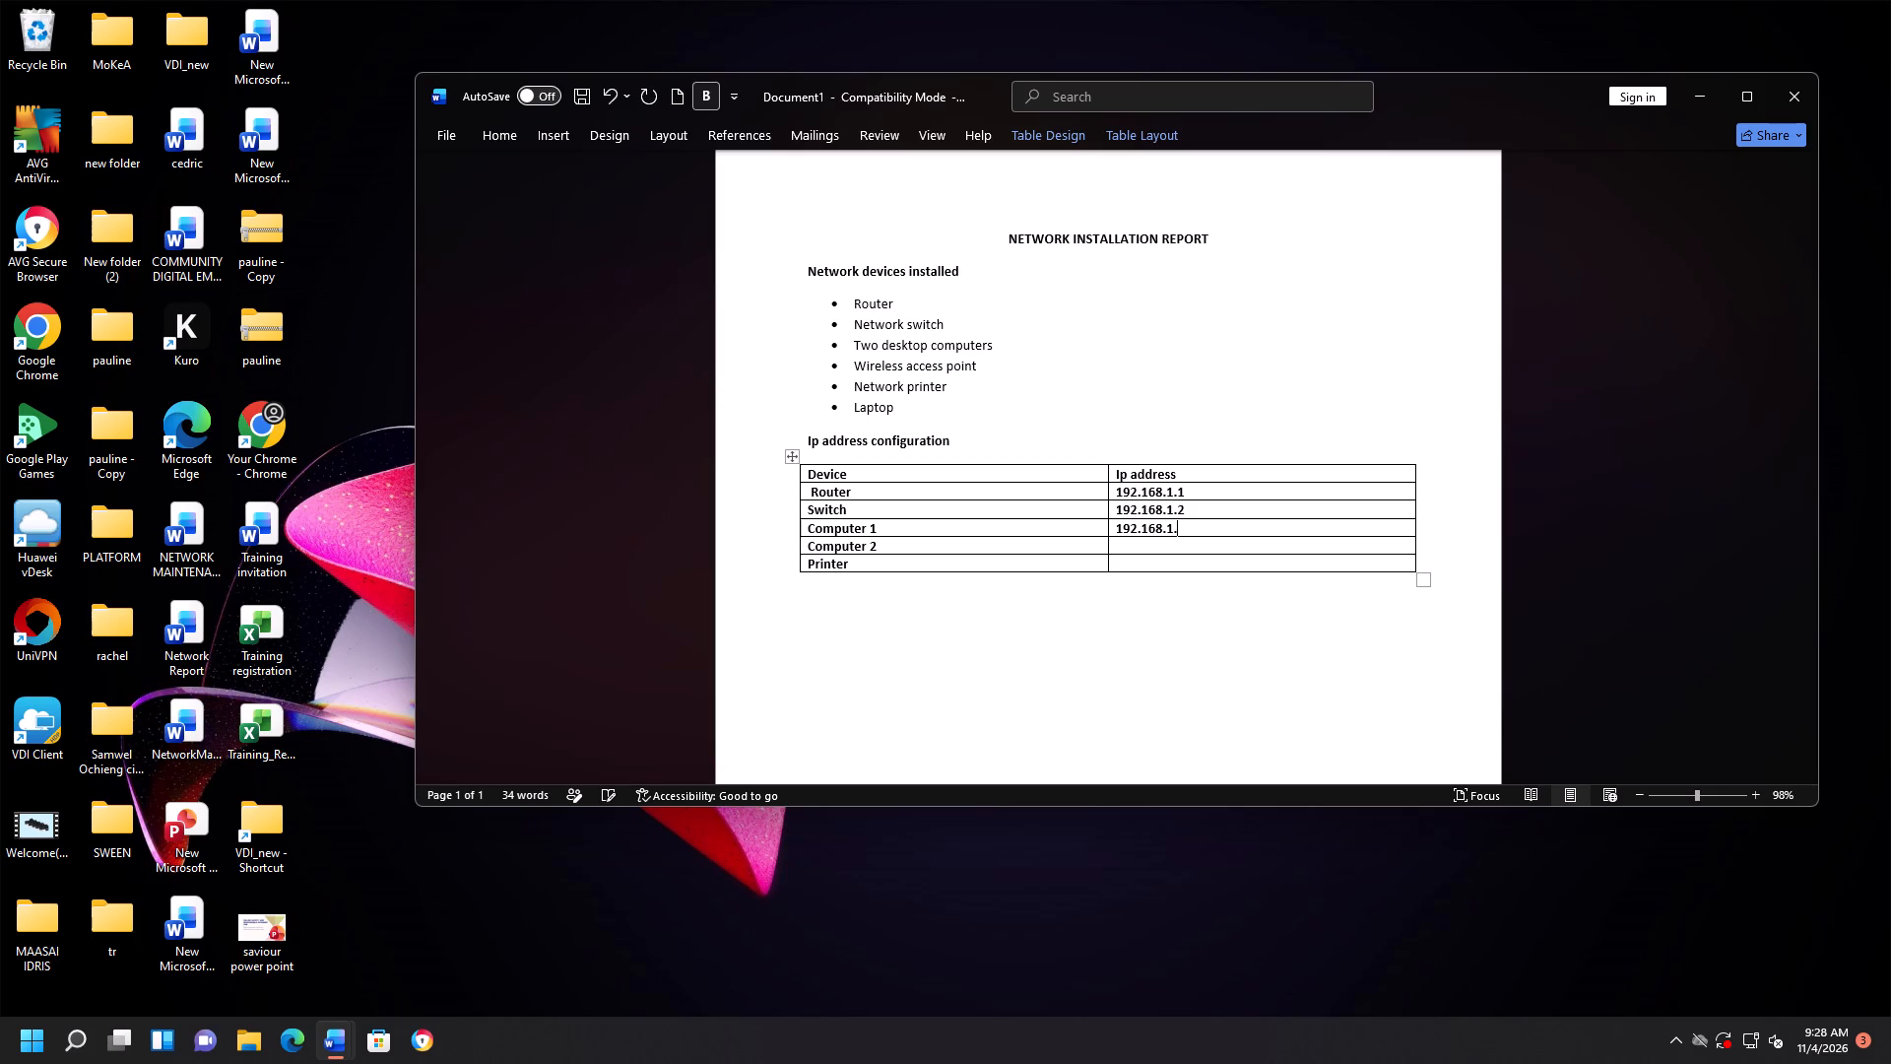
{"action": "key", "text": "3"}
Enter the IP address 192.168.1.4 for Computer 2 in the table's second column.
{"action": "key", "text": "Down"}
{"action": "key", "text": "1"}
{"action": "key", "text": "9"}
{"action": "key", "text": "2"}
{"action": "type", "text": ".168"}
{"action": "key", "text": "period"}
{"action": "key", "text": "1"}
{"action": "key", "text": "period"}
{"action": "key", "text": "4"}
Enter the IP address 192.168.1.4 for the Printer in the table's last row.
{"action": "key", "text": "Down"}
{"action": "key", "text": "1"}
{"action": "key", "text": "9"}
{"action": "key", "text": "2"}
{"action": "key", "text": "period"}
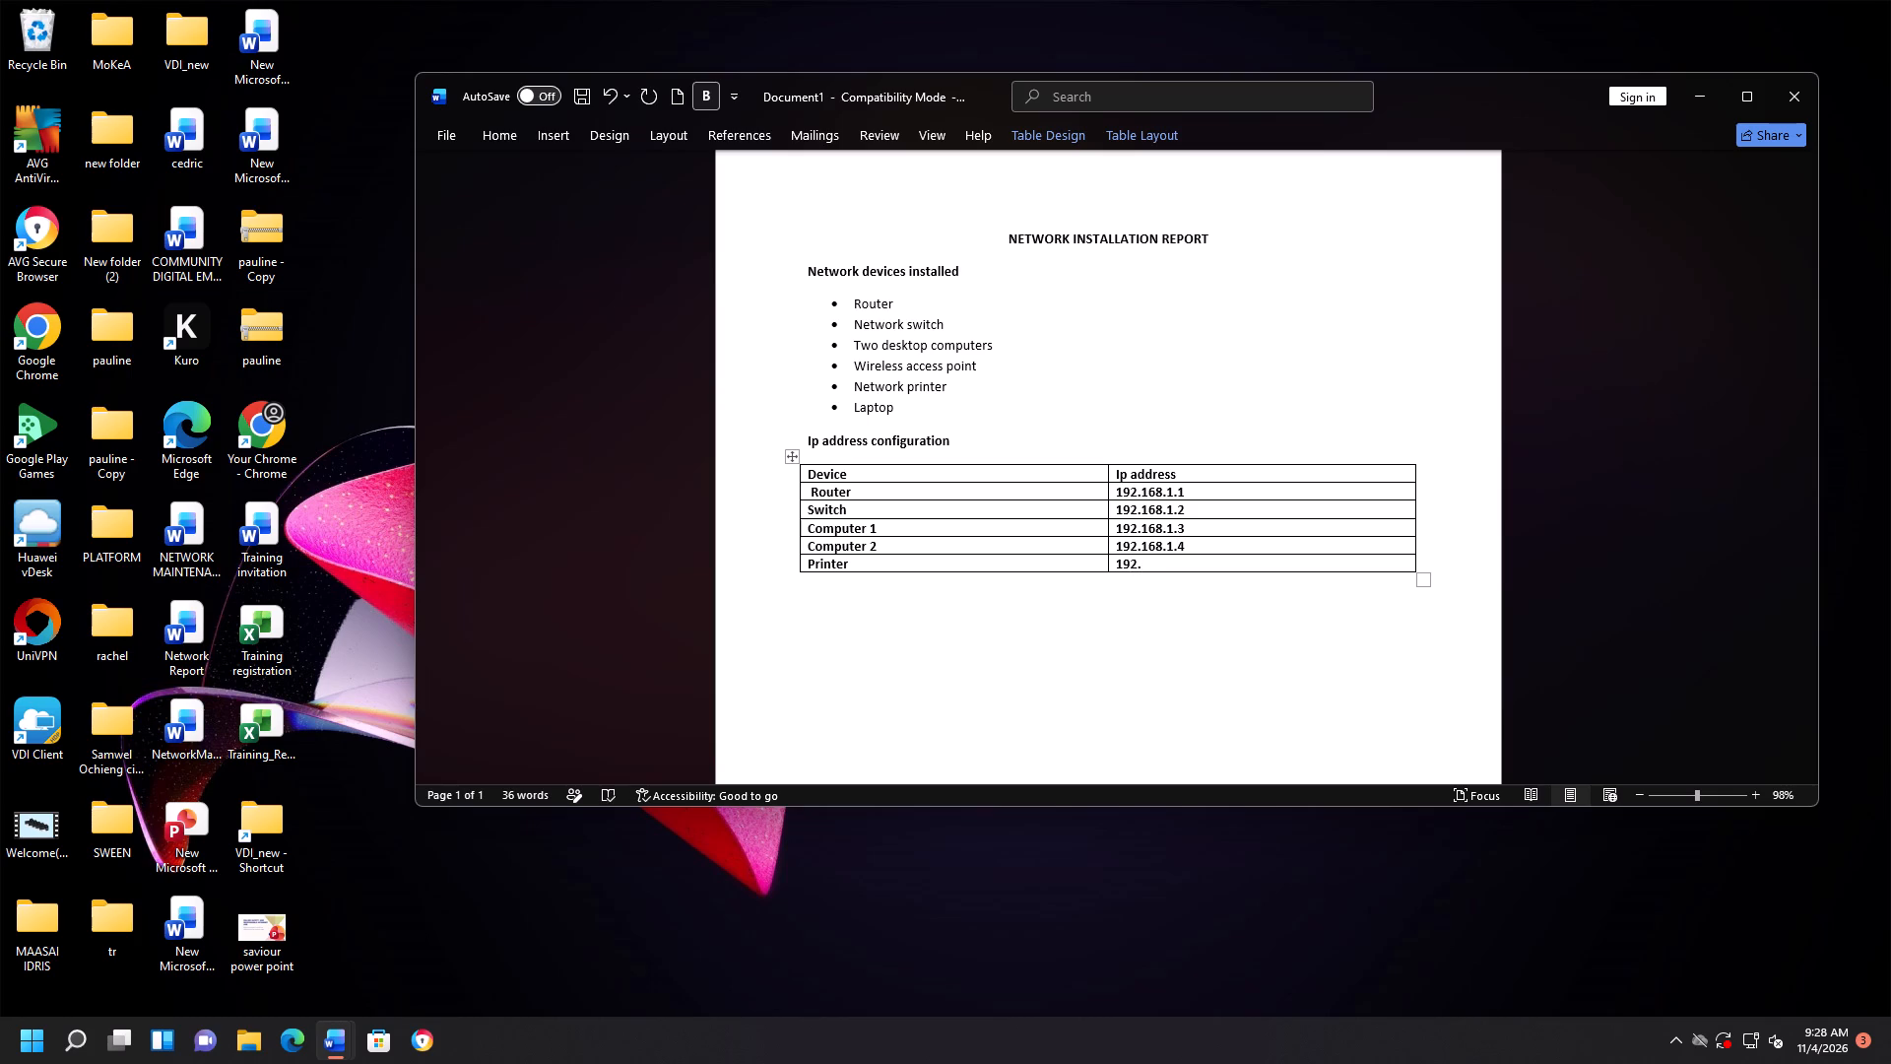
{"action": "key", "text": "1"}
{"action": "type", "text": "68"}
{"action": "key", "text": "period"}
{"action": "type", "text": "1.4"}
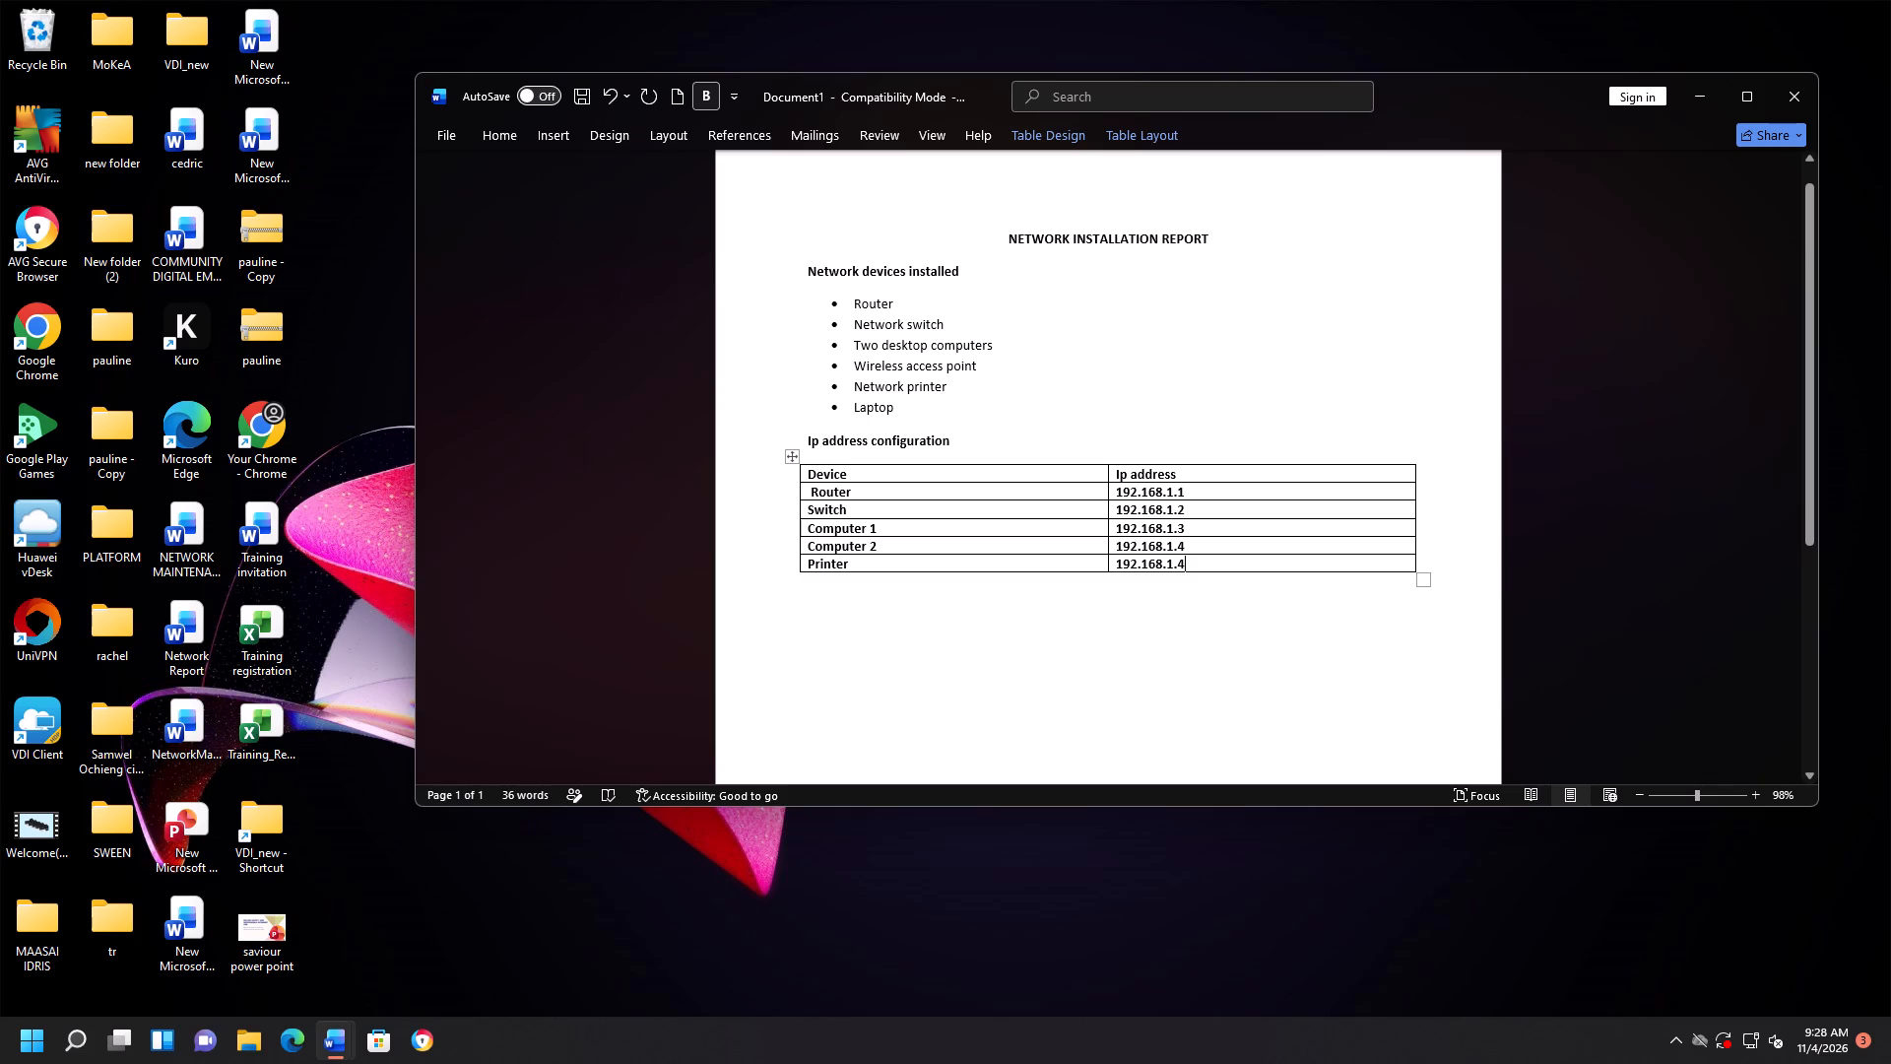
Remove the bold formatting from all table rows below the header, from Router to Printer, in both columns.
{"action": "left_click_drag", "start_coordinate": [803, 490], "coordinate": [808, 532]}
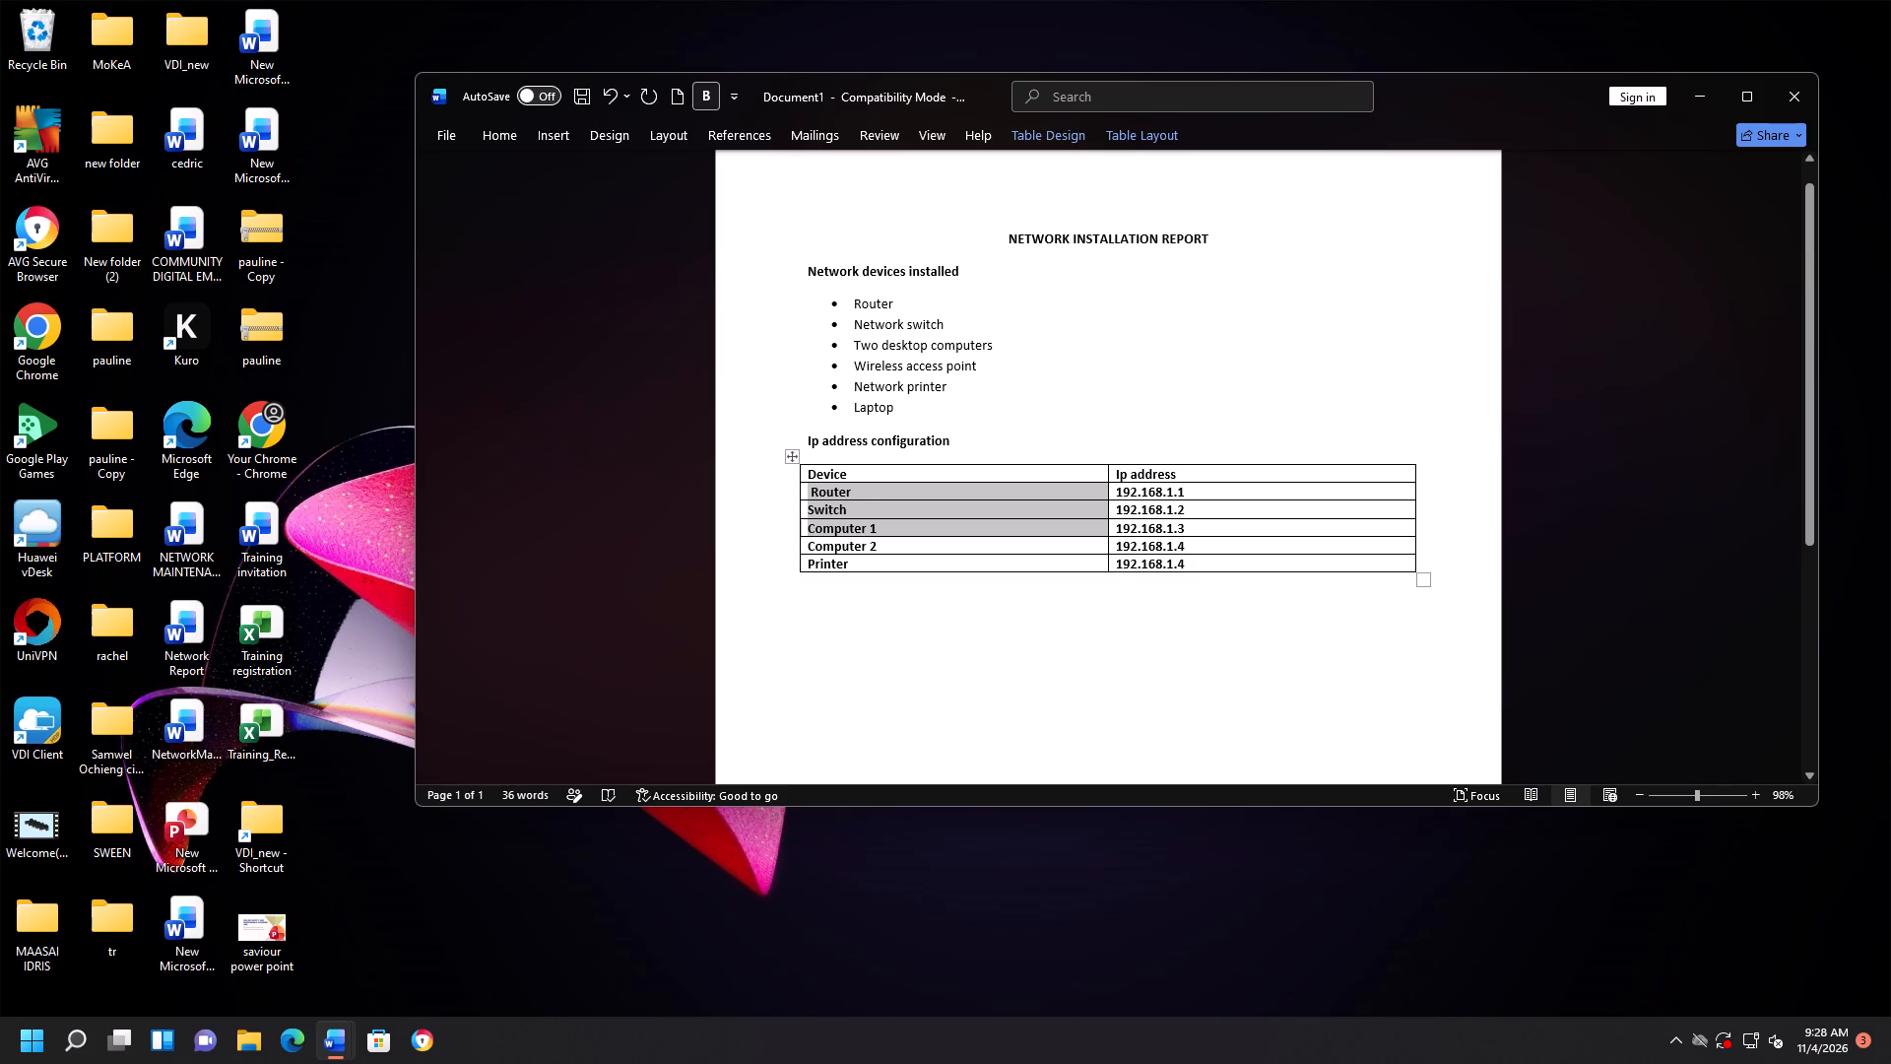
{"action": "left_click_drag", "start_coordinate": [808, 532], "coordinate": [1063, 542]}
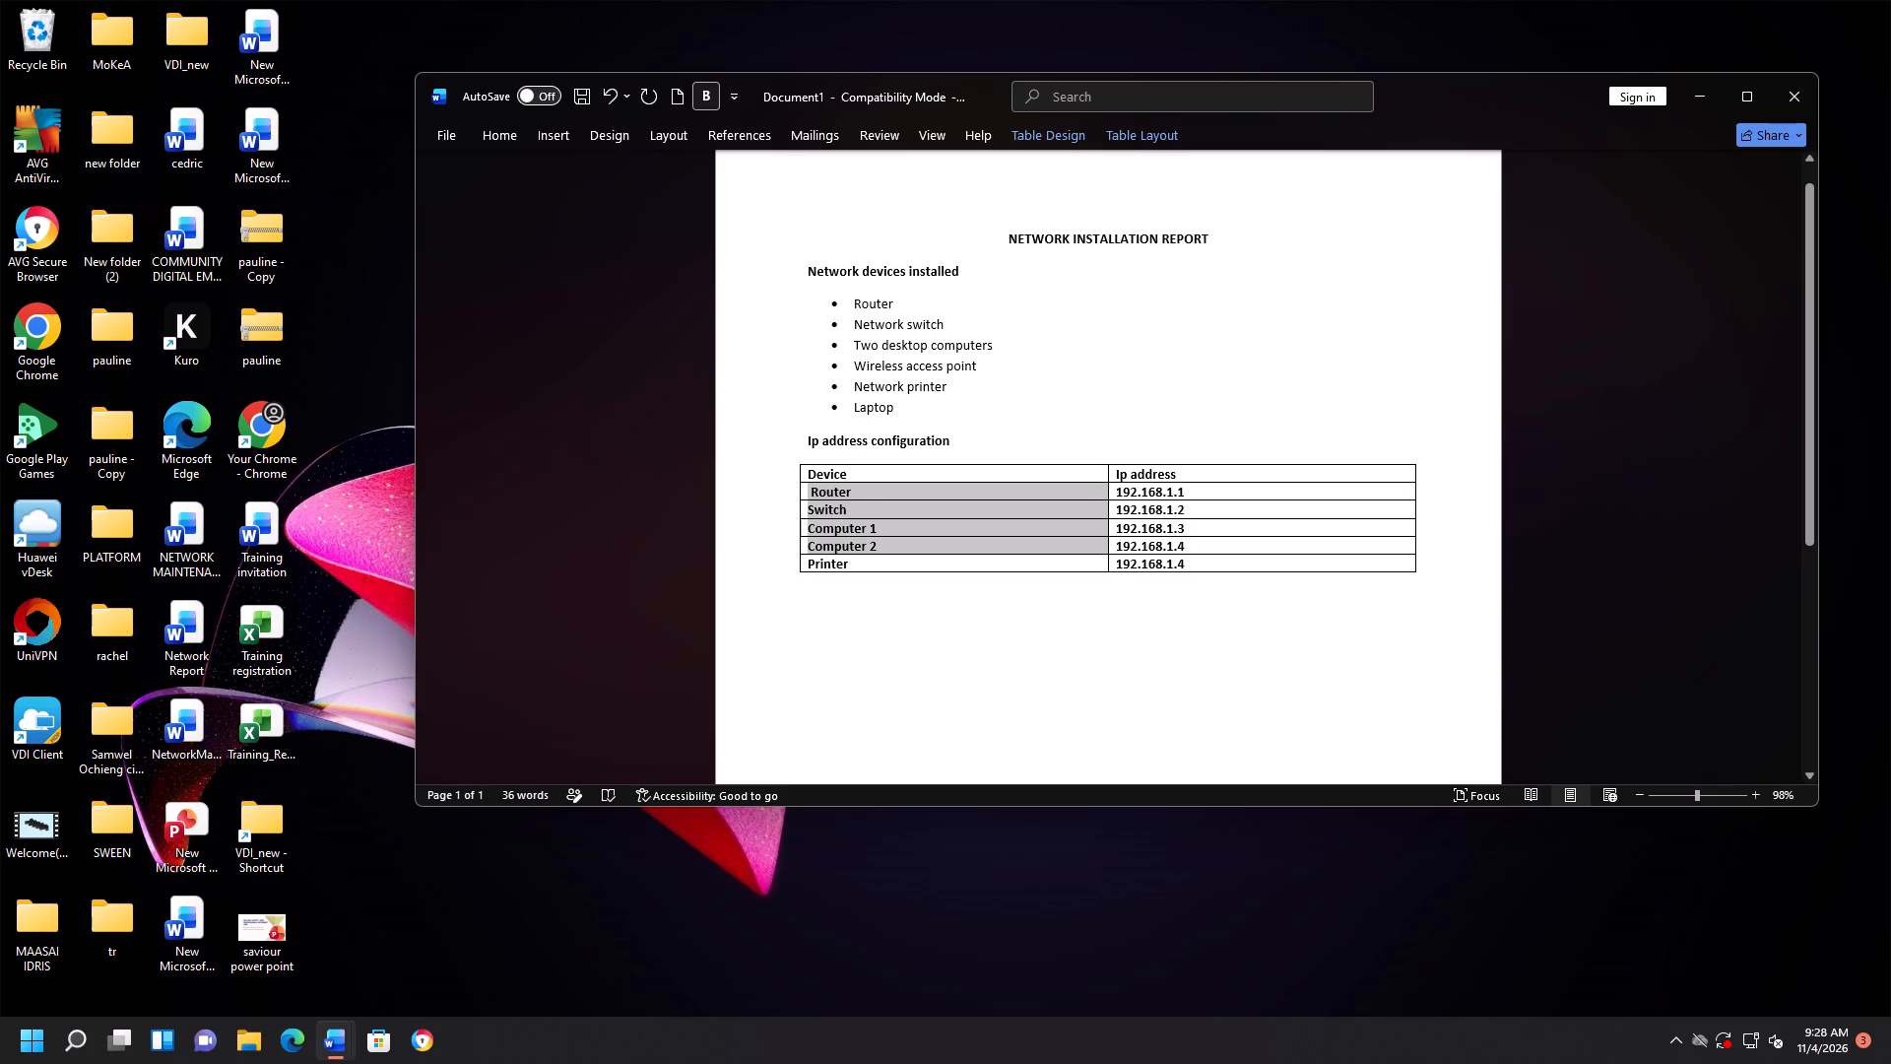
{"action": "left_click_drag", "start_coordinate": [1063, 542], "coordinate": [1129, 564]}
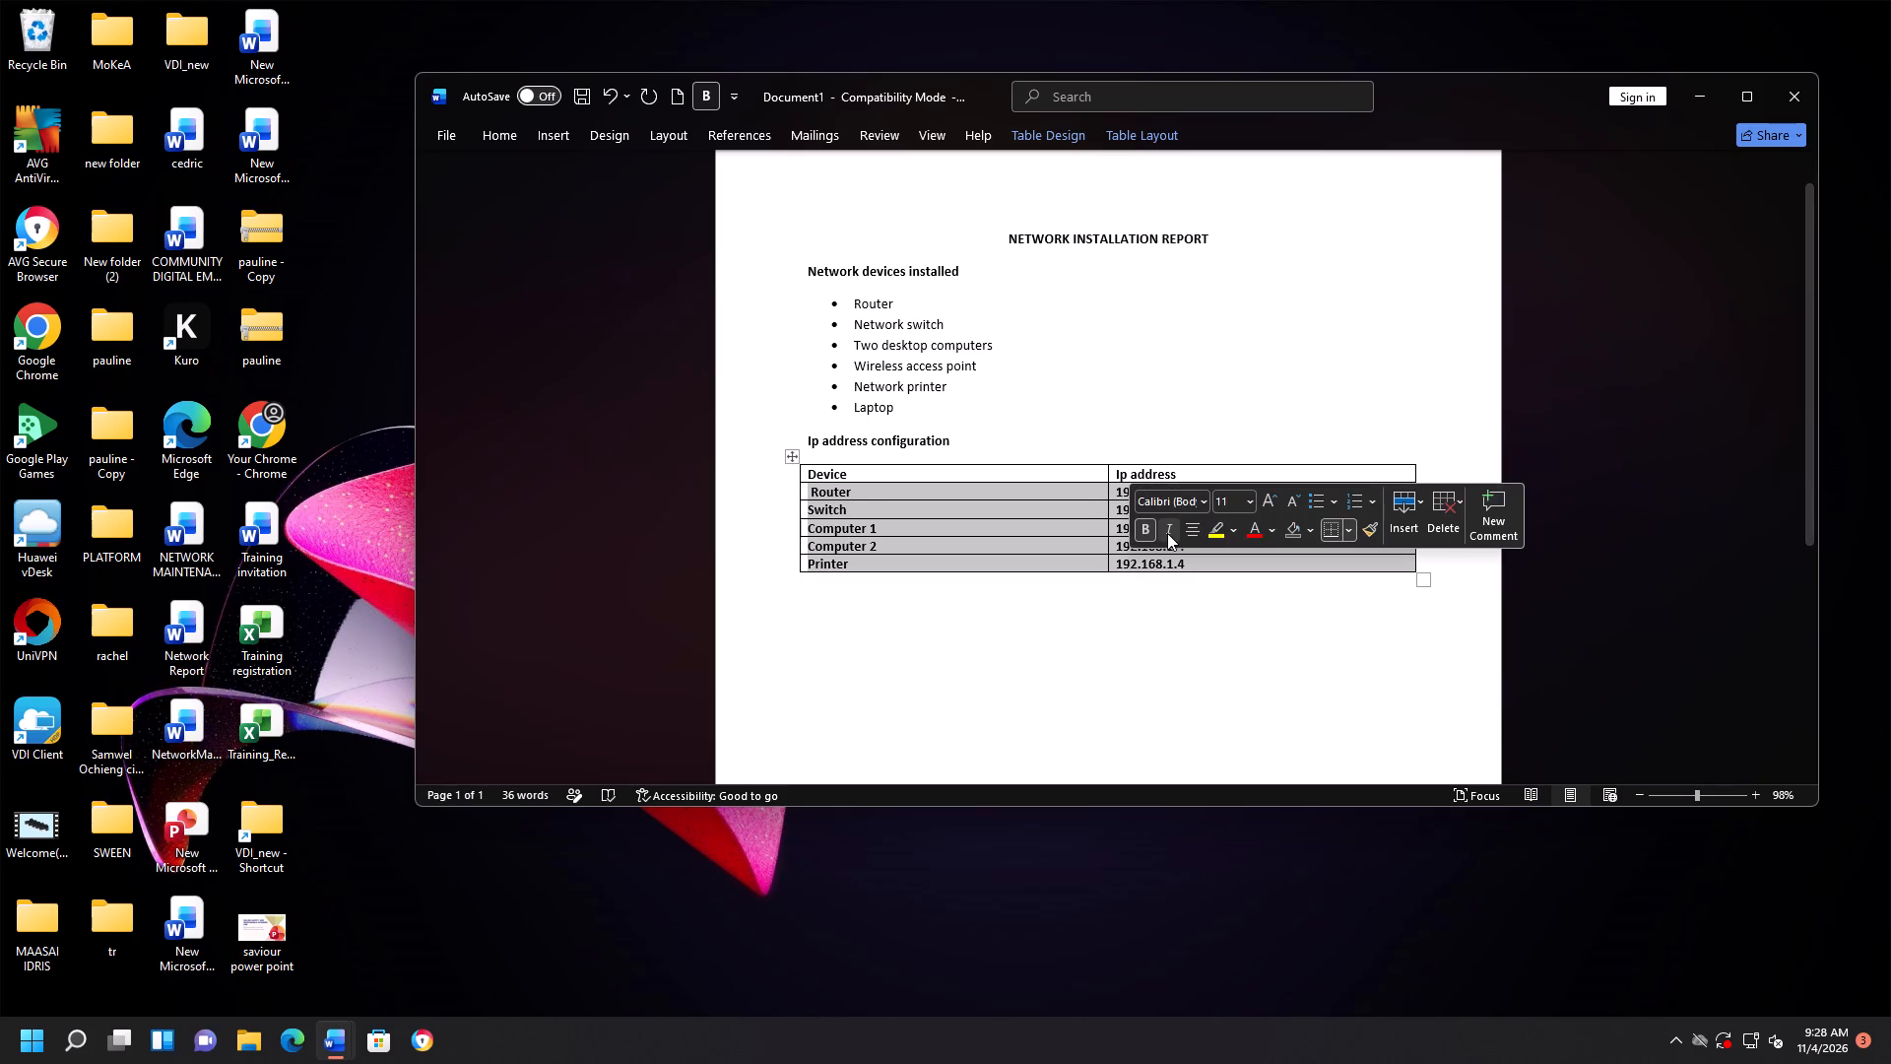
{"action": "left_click", "coordinate": [1141, 530]}
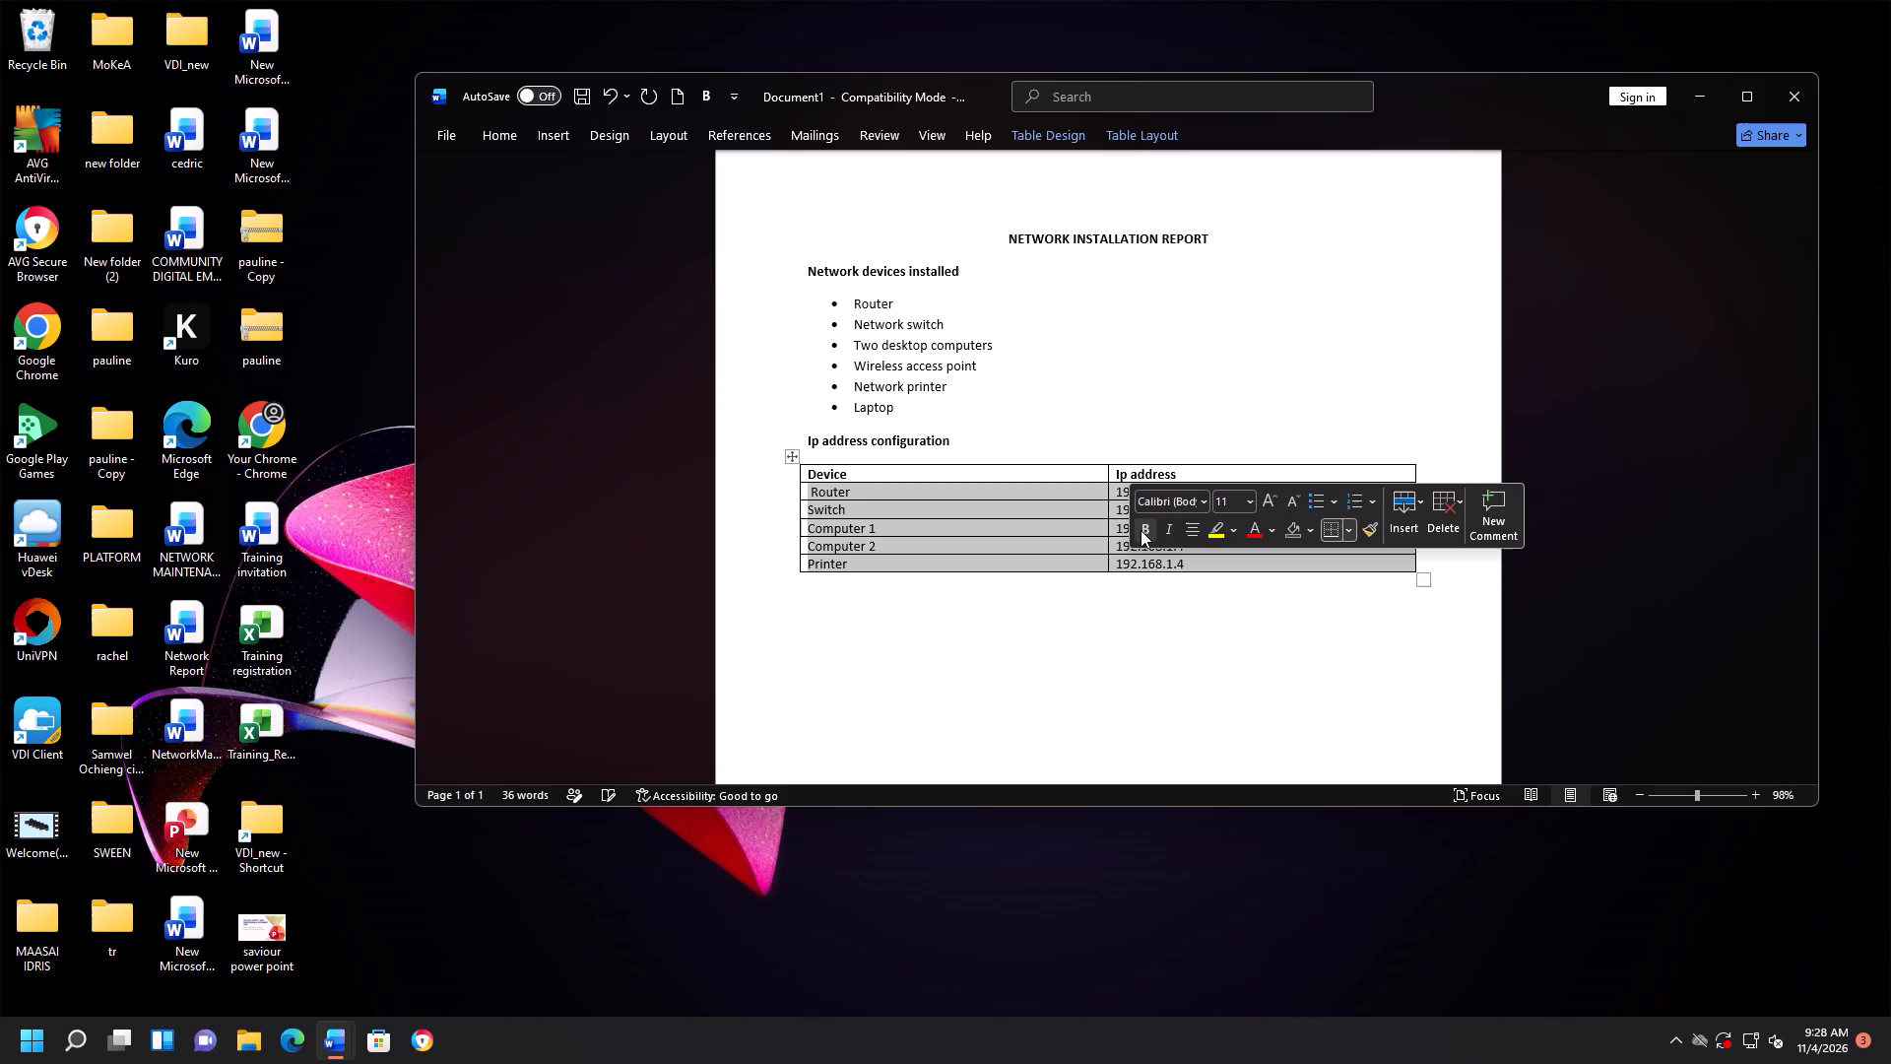
Add the bold heading "Cable connection" below the IP address table, leaving one blank line between them.
{"action": "left_click", "coordinate": [986, 639]}
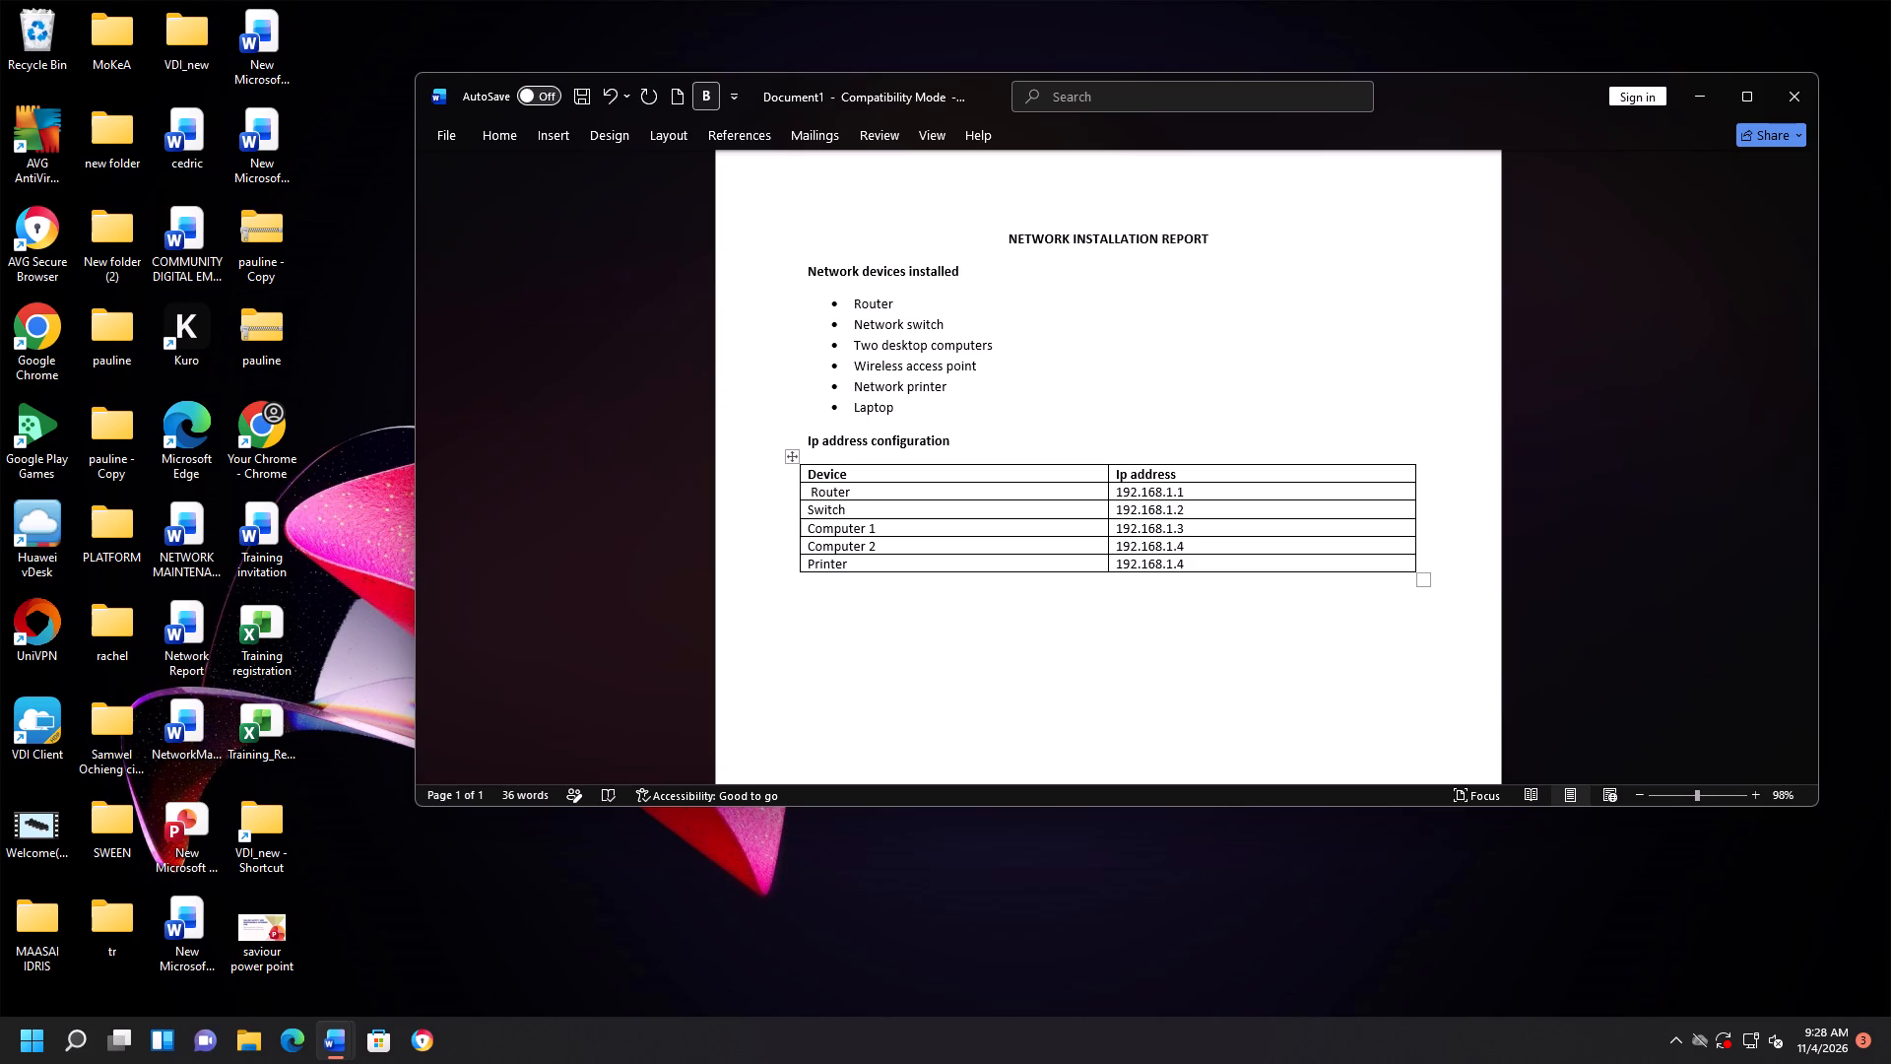
{"action": "key", "text": "Down"}
{"action": "key", "text": "Return"}
{"action": "type", "text": "able"}
{"action": "key", "text": "space"}
{"action": "type", "text": "connection"}
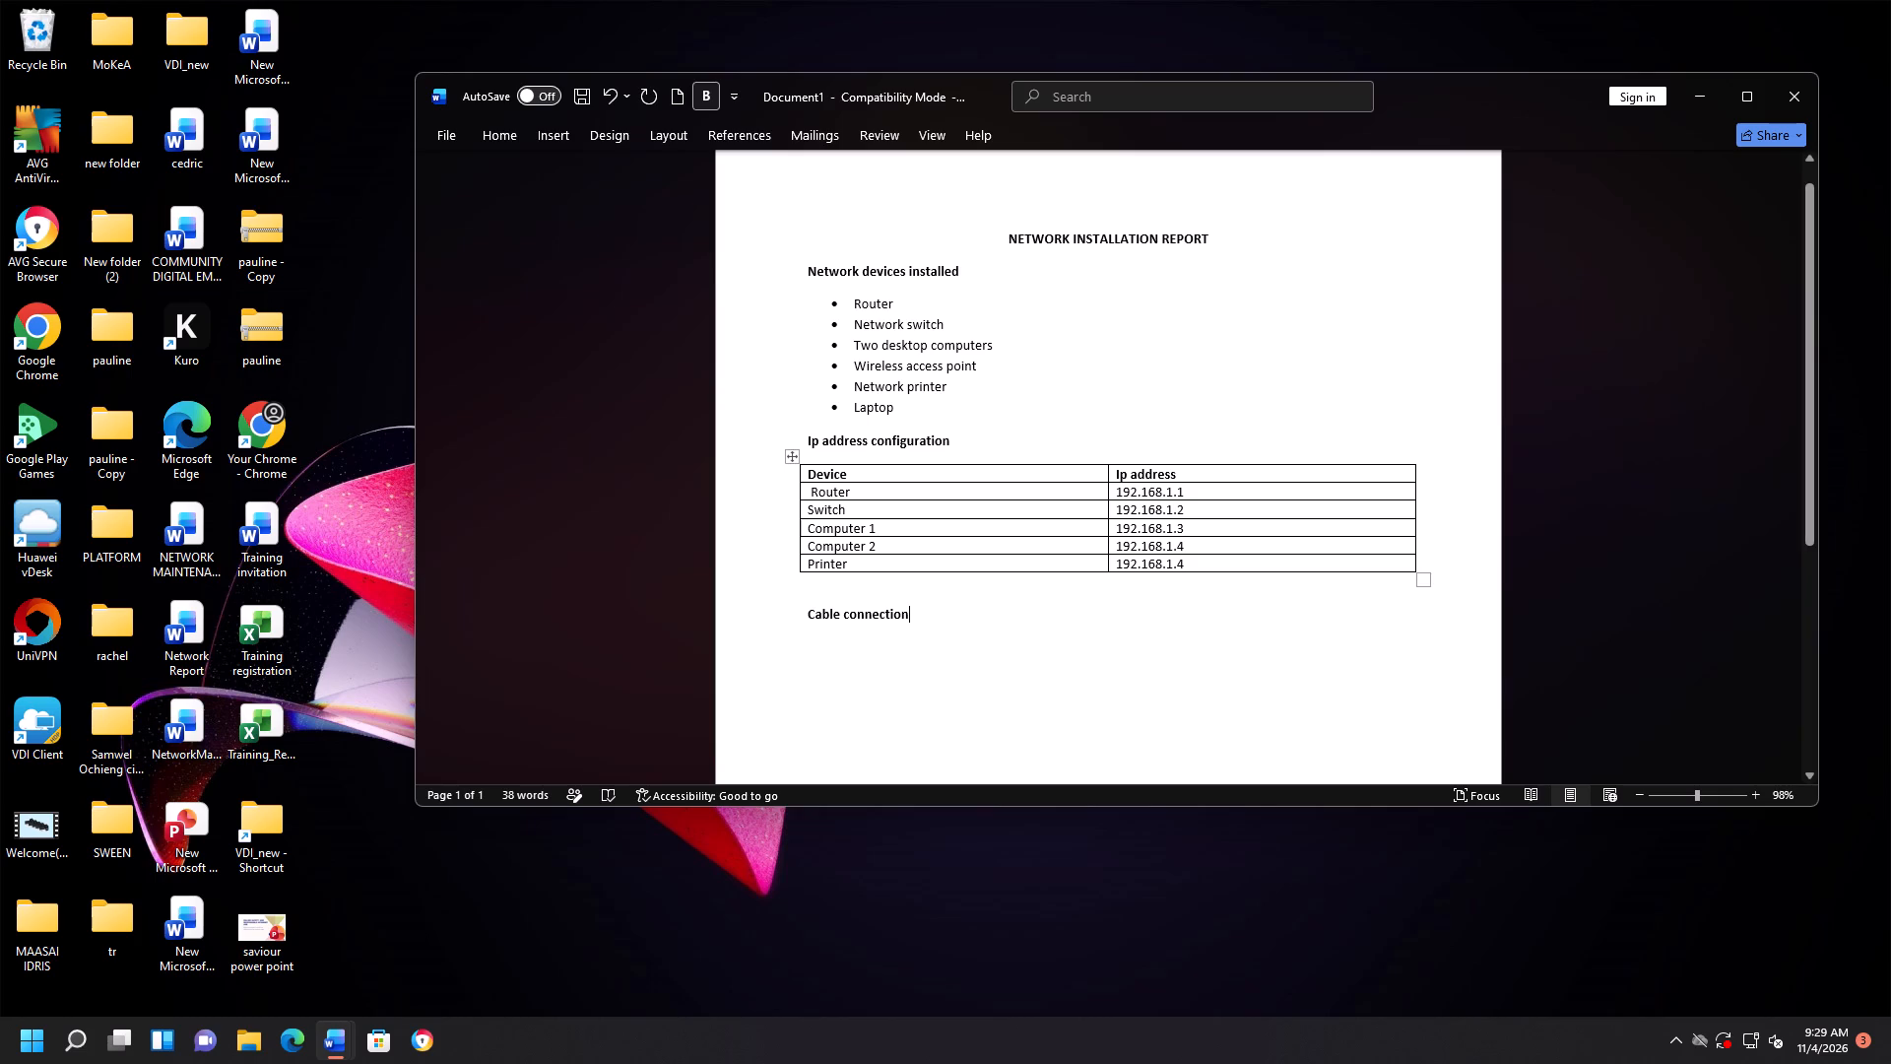
Start a new line under the "Cable connection" heading with the word "Router" and remove its bold formatting.
{"action": "scroll", "coordinate": [1012, 549], "scroll_direction": "down", "scroll_amount": 5}
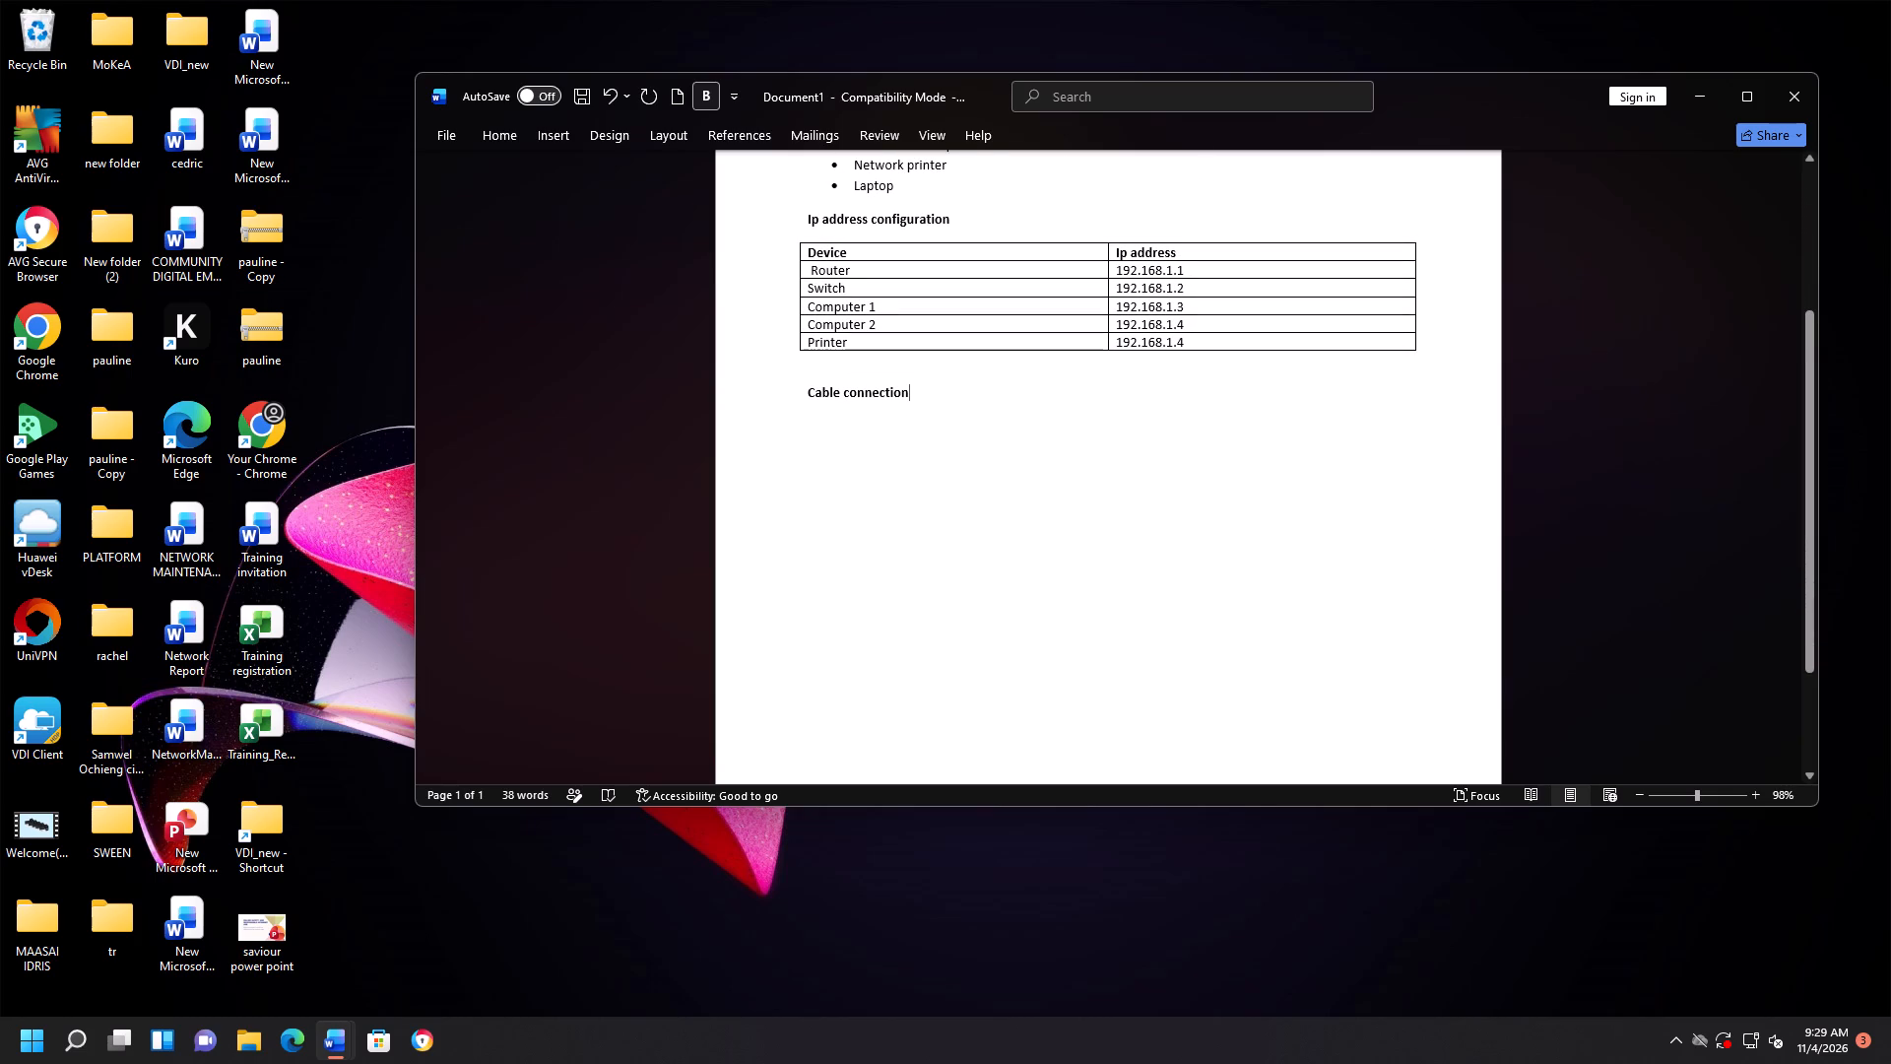
{"action": "key", "text": "Return"}
{"action": "scroll", "coordinate": [964, 649], "scroll_direction": "up", "scroll_amount": 14}
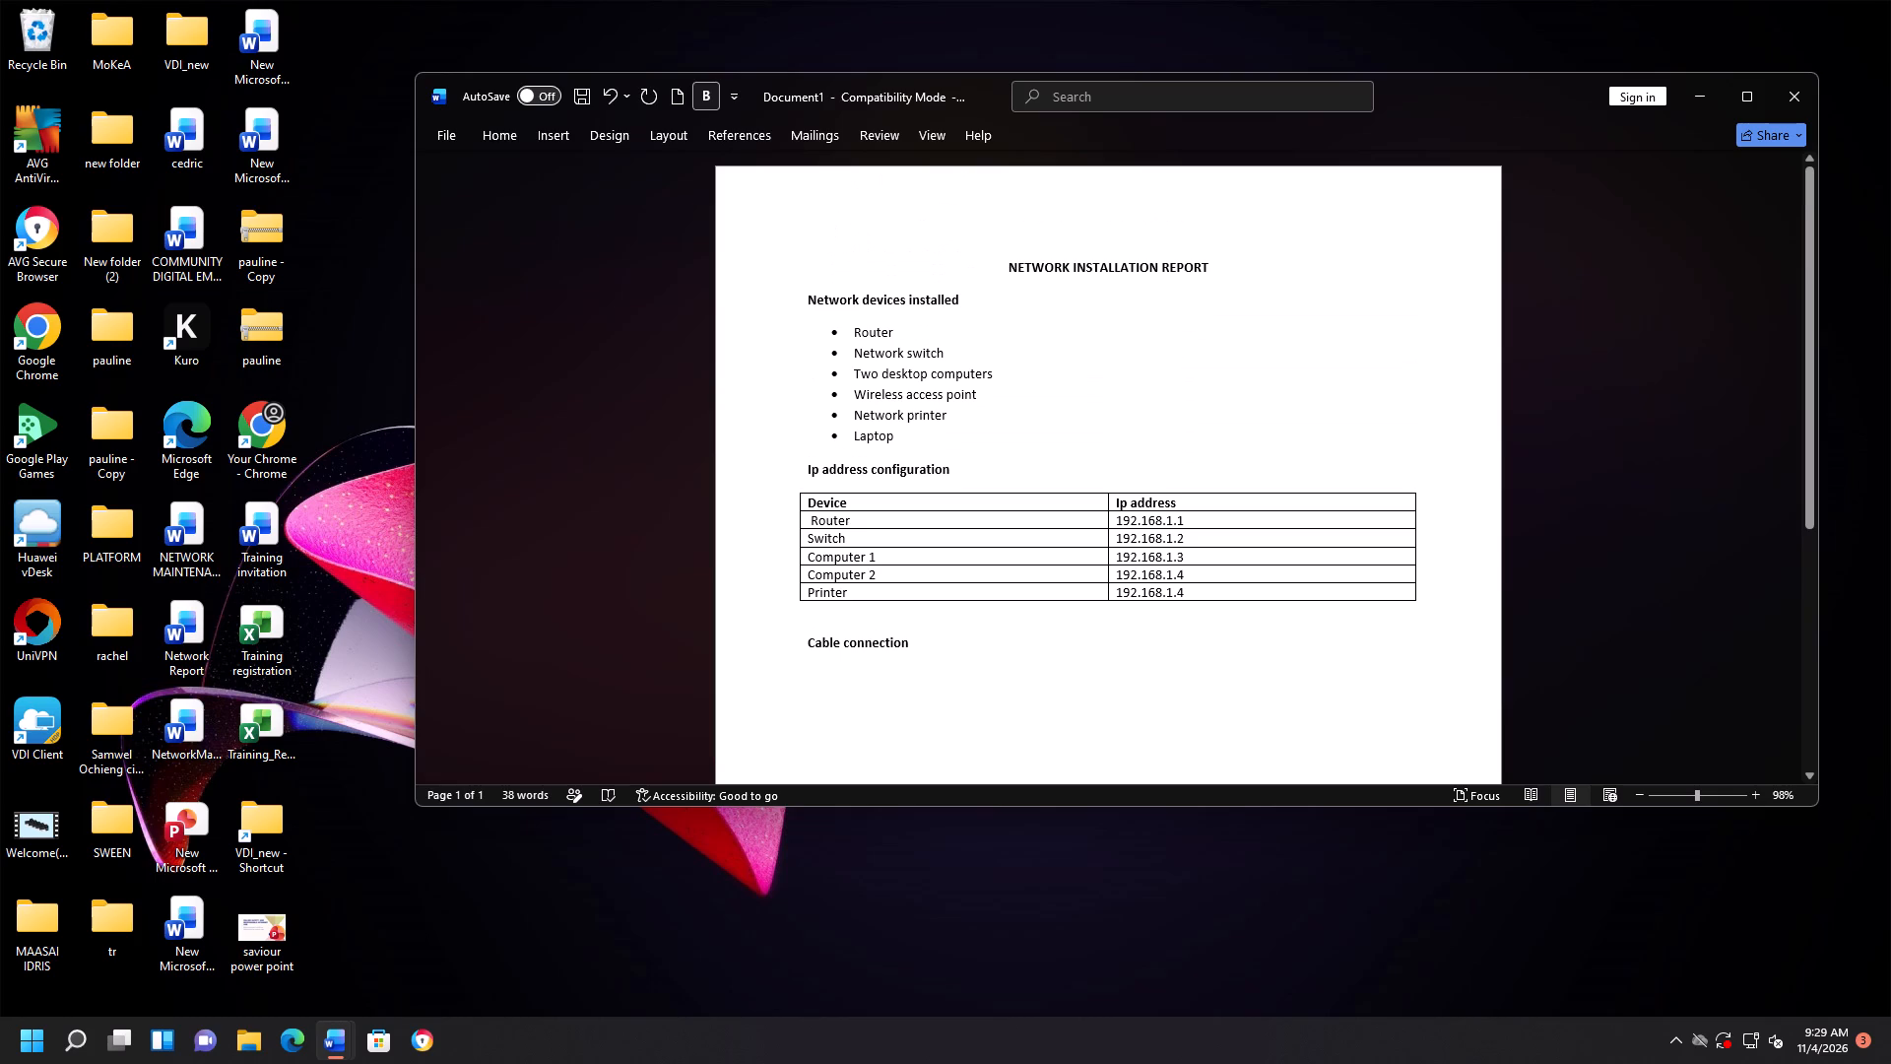
{"action": "scroll", "coordinate": [971, 599], "scroll_direction": "down", "scroll_amount": 4}
{"action": "scroll", "coordinate": [974, 572], "scroll_direction": "up", "scroll_amount": 4}
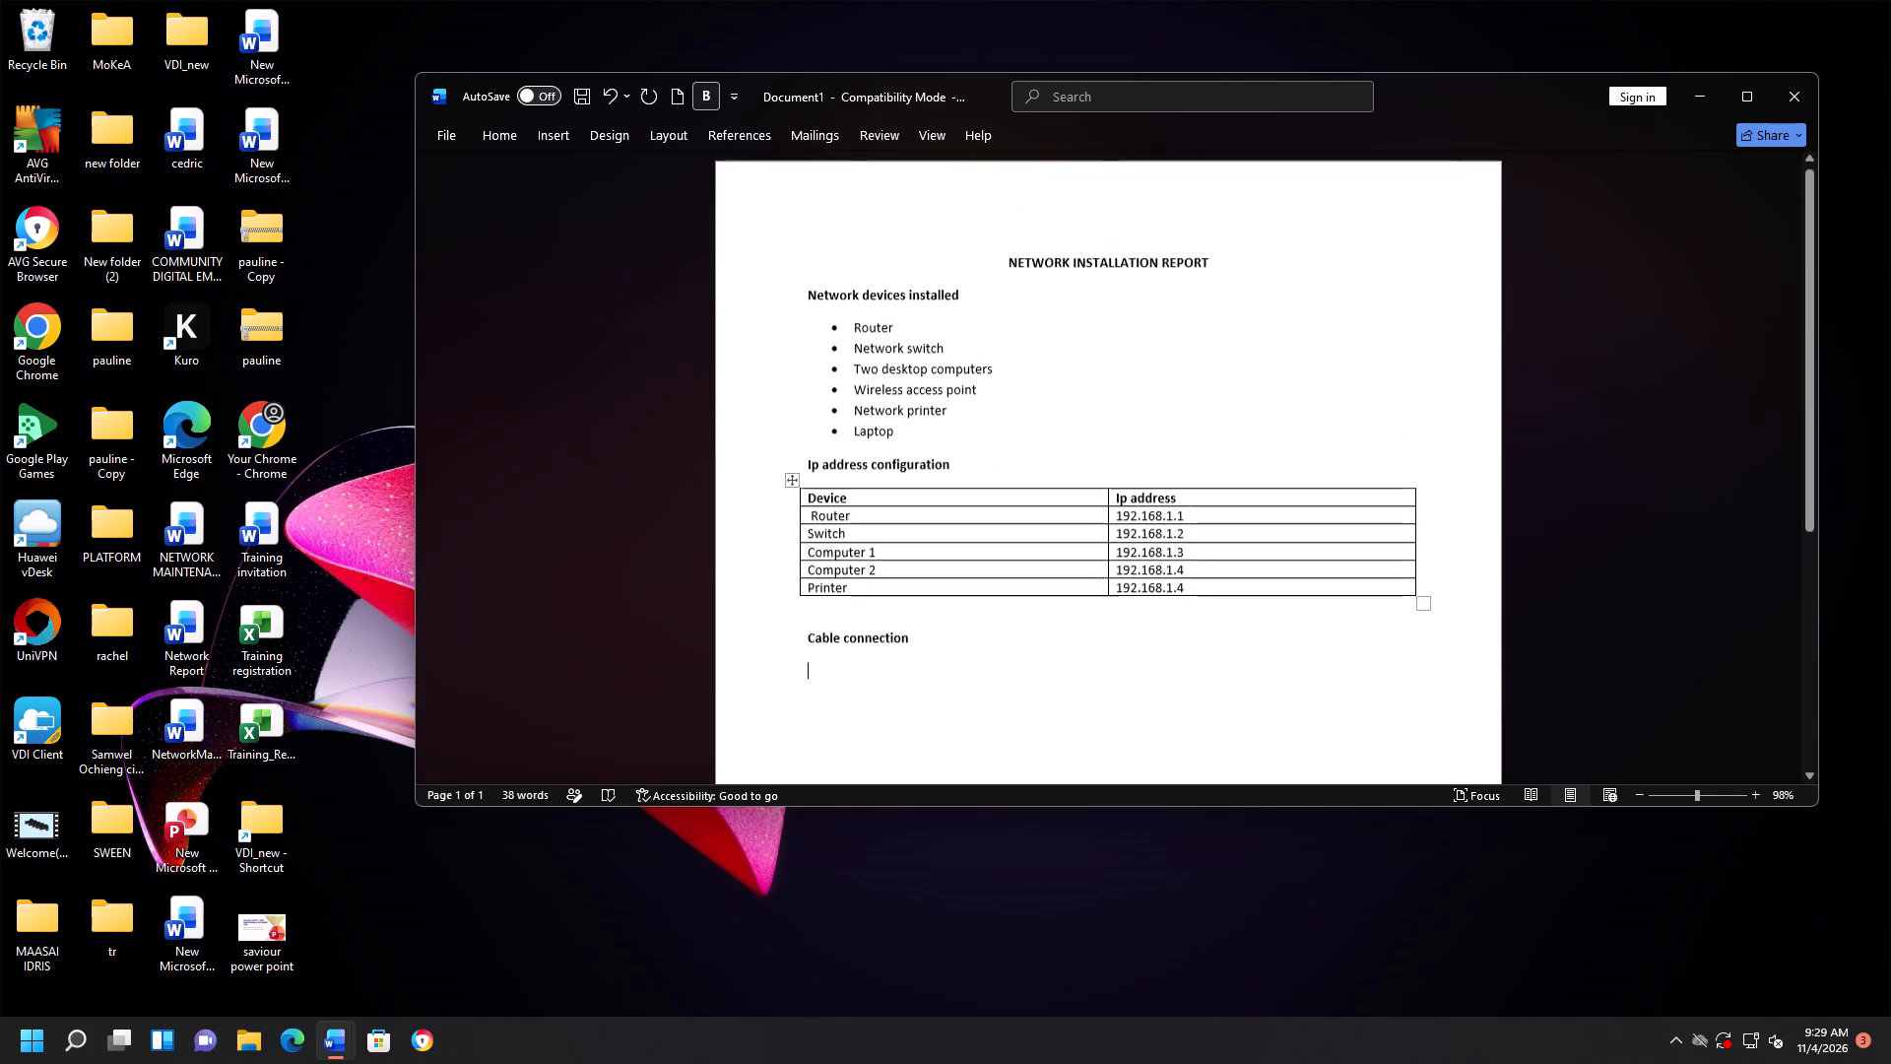
{"action": "scroll", "coordinate": [974, 572], "scroll_direction": "down", "scroll_amount": 2}
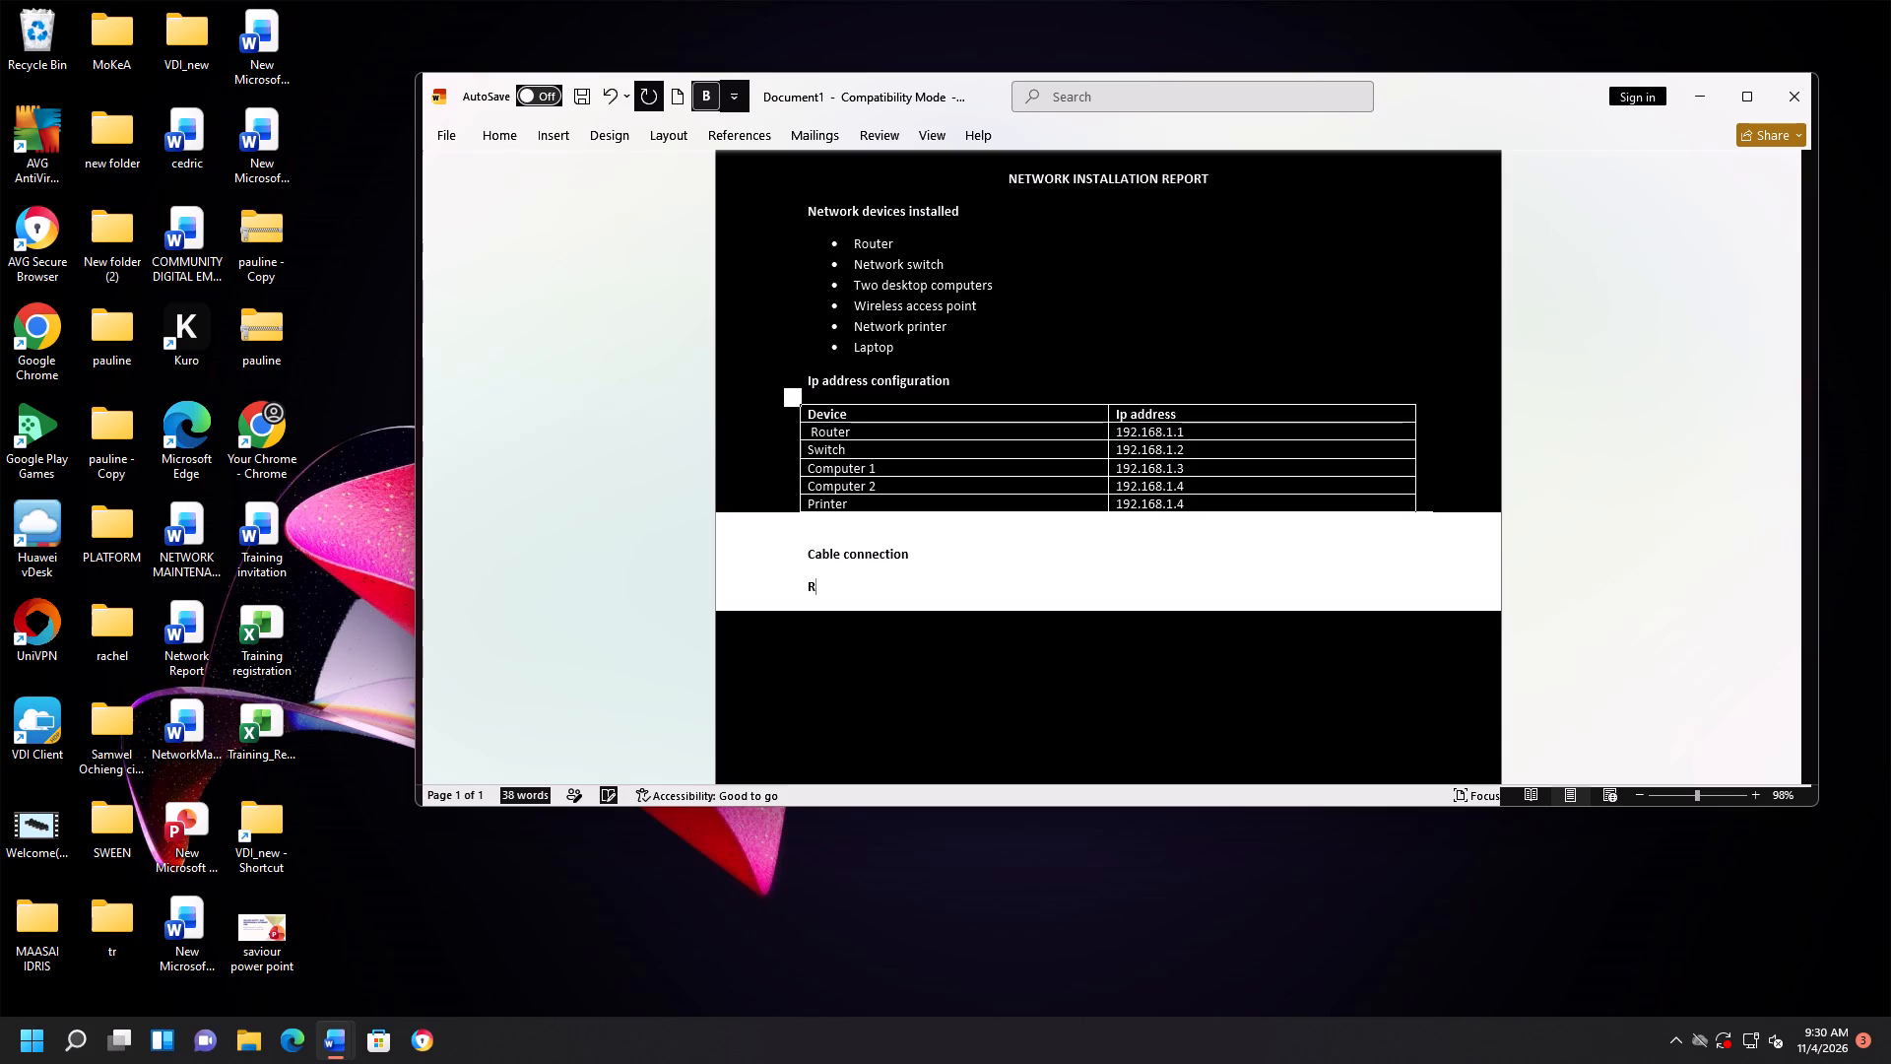
{"action": "type", "text": "outer"}
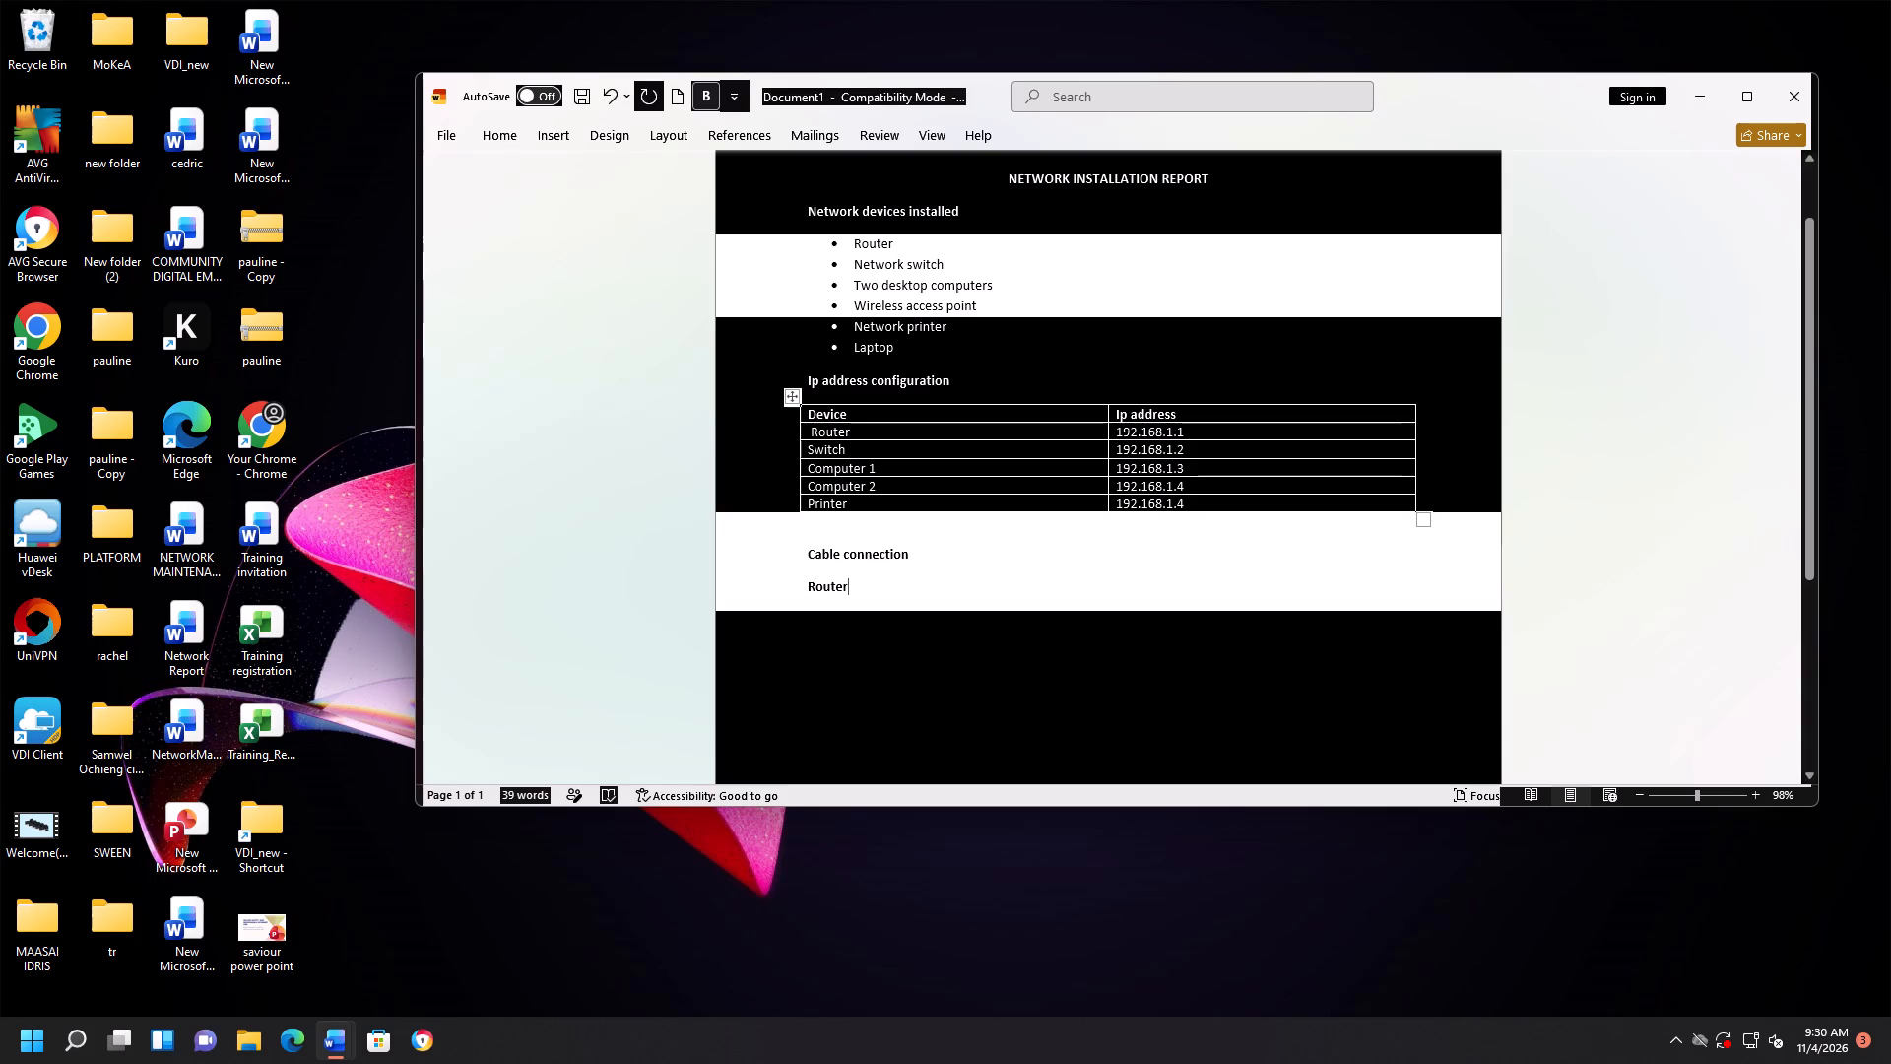
{"action": "left_click_drag", "start_coordinate": [858, 588], "coordinate": [789, 587]}
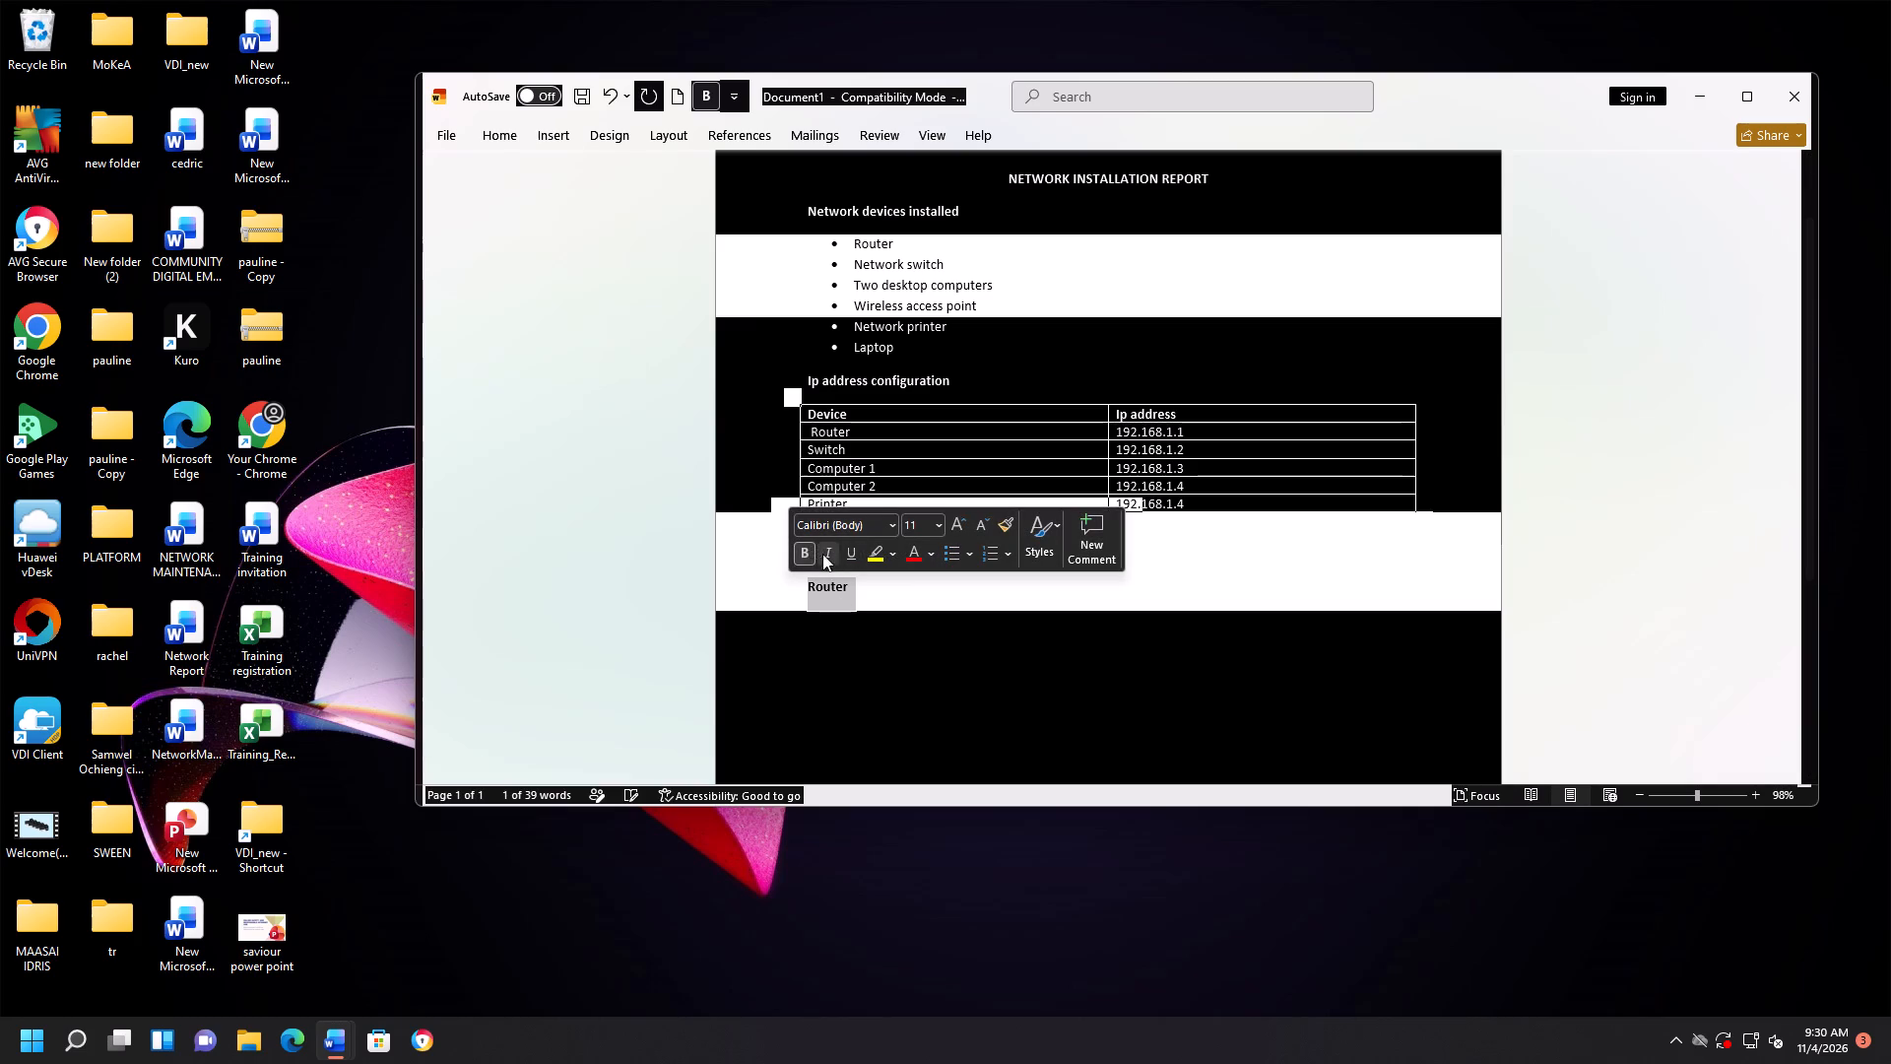
{"action": "left_click", "coordinate": [795, 554]}
{"action": "left_click", "coordinate": [865, 589]}
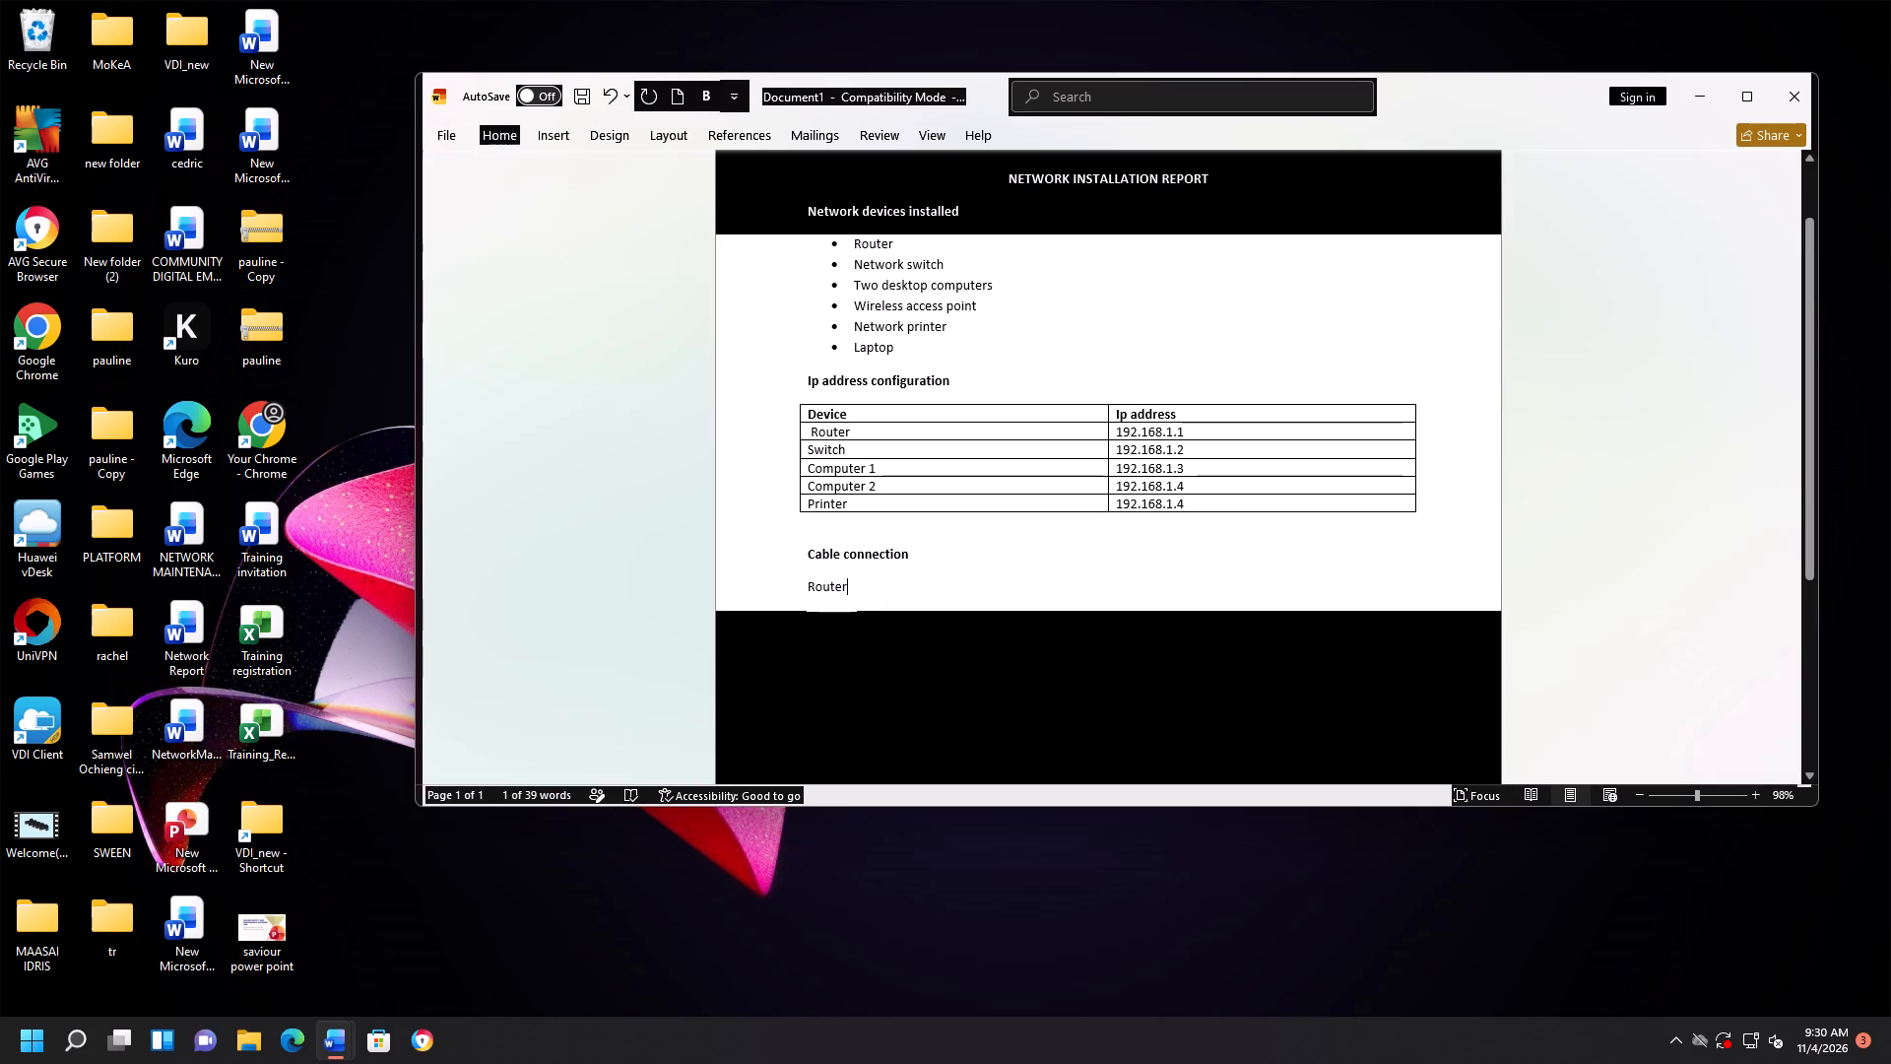
Complete the line under "Cable connection" so that it reads "Router connected to the switch".
{"action": "key", "text": "space"}
{"action": "type", "text": "connected to the"}
{"action": "key", "text": "space"}
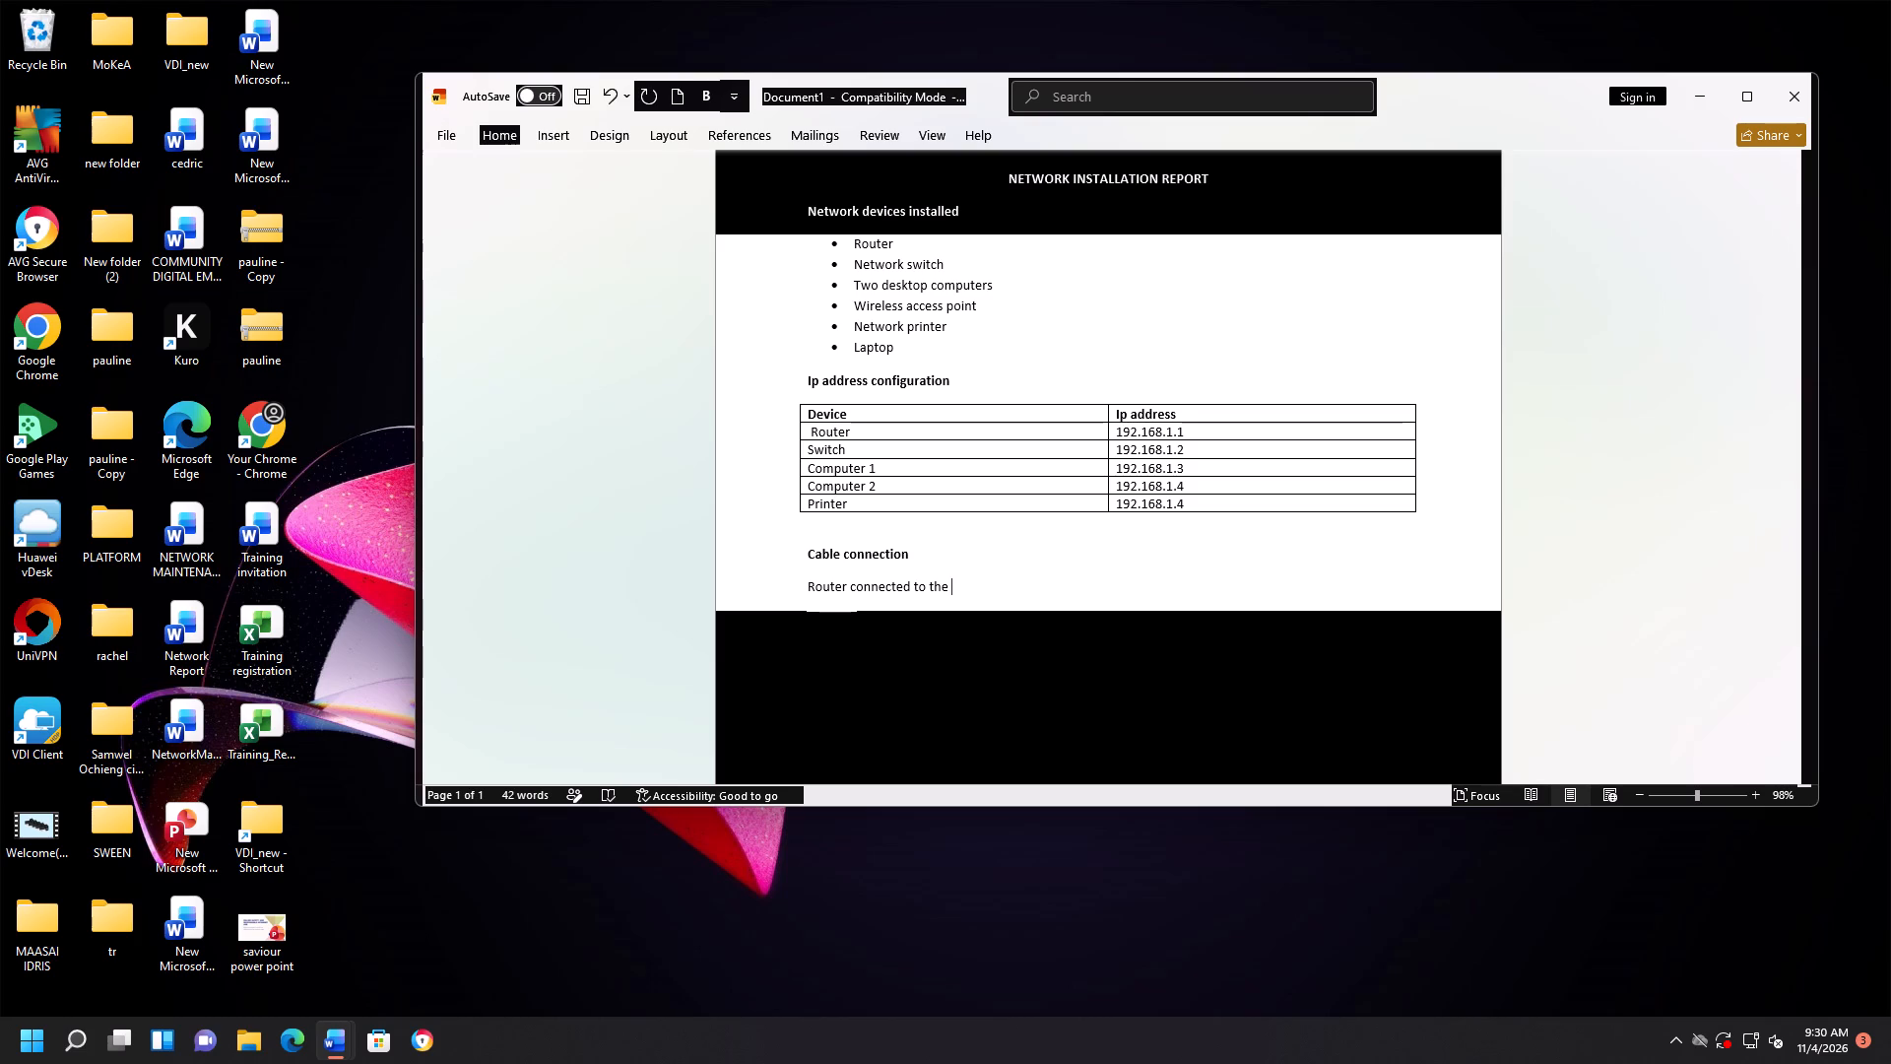
{"action": "type", "text": "sw"}
{"action": "type", "text": "it"}
{"action": "type", "text": "ch"}
{"action": "key", "text": "Down"}
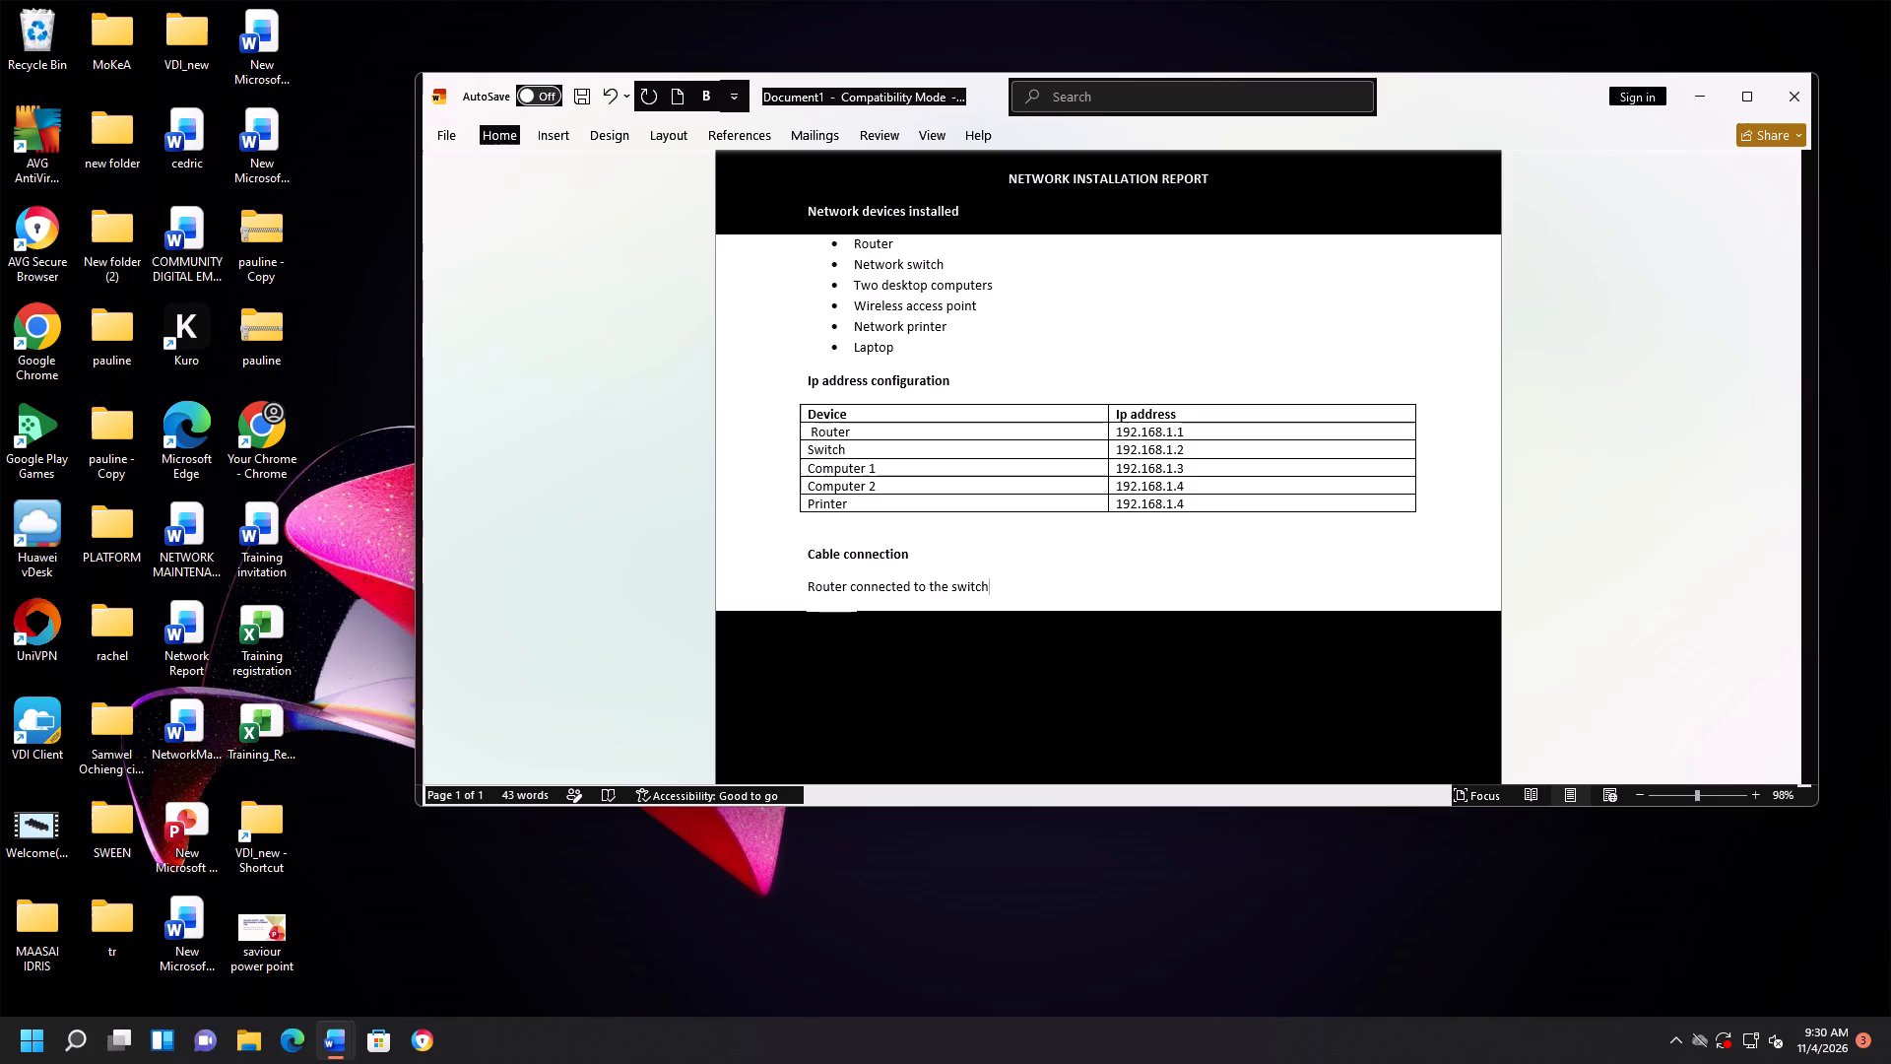
Add the line "Computer connected to the switch" below the router line under "Cable connection", followed by a new empty line.
{"action": "key", "text": "Return"}
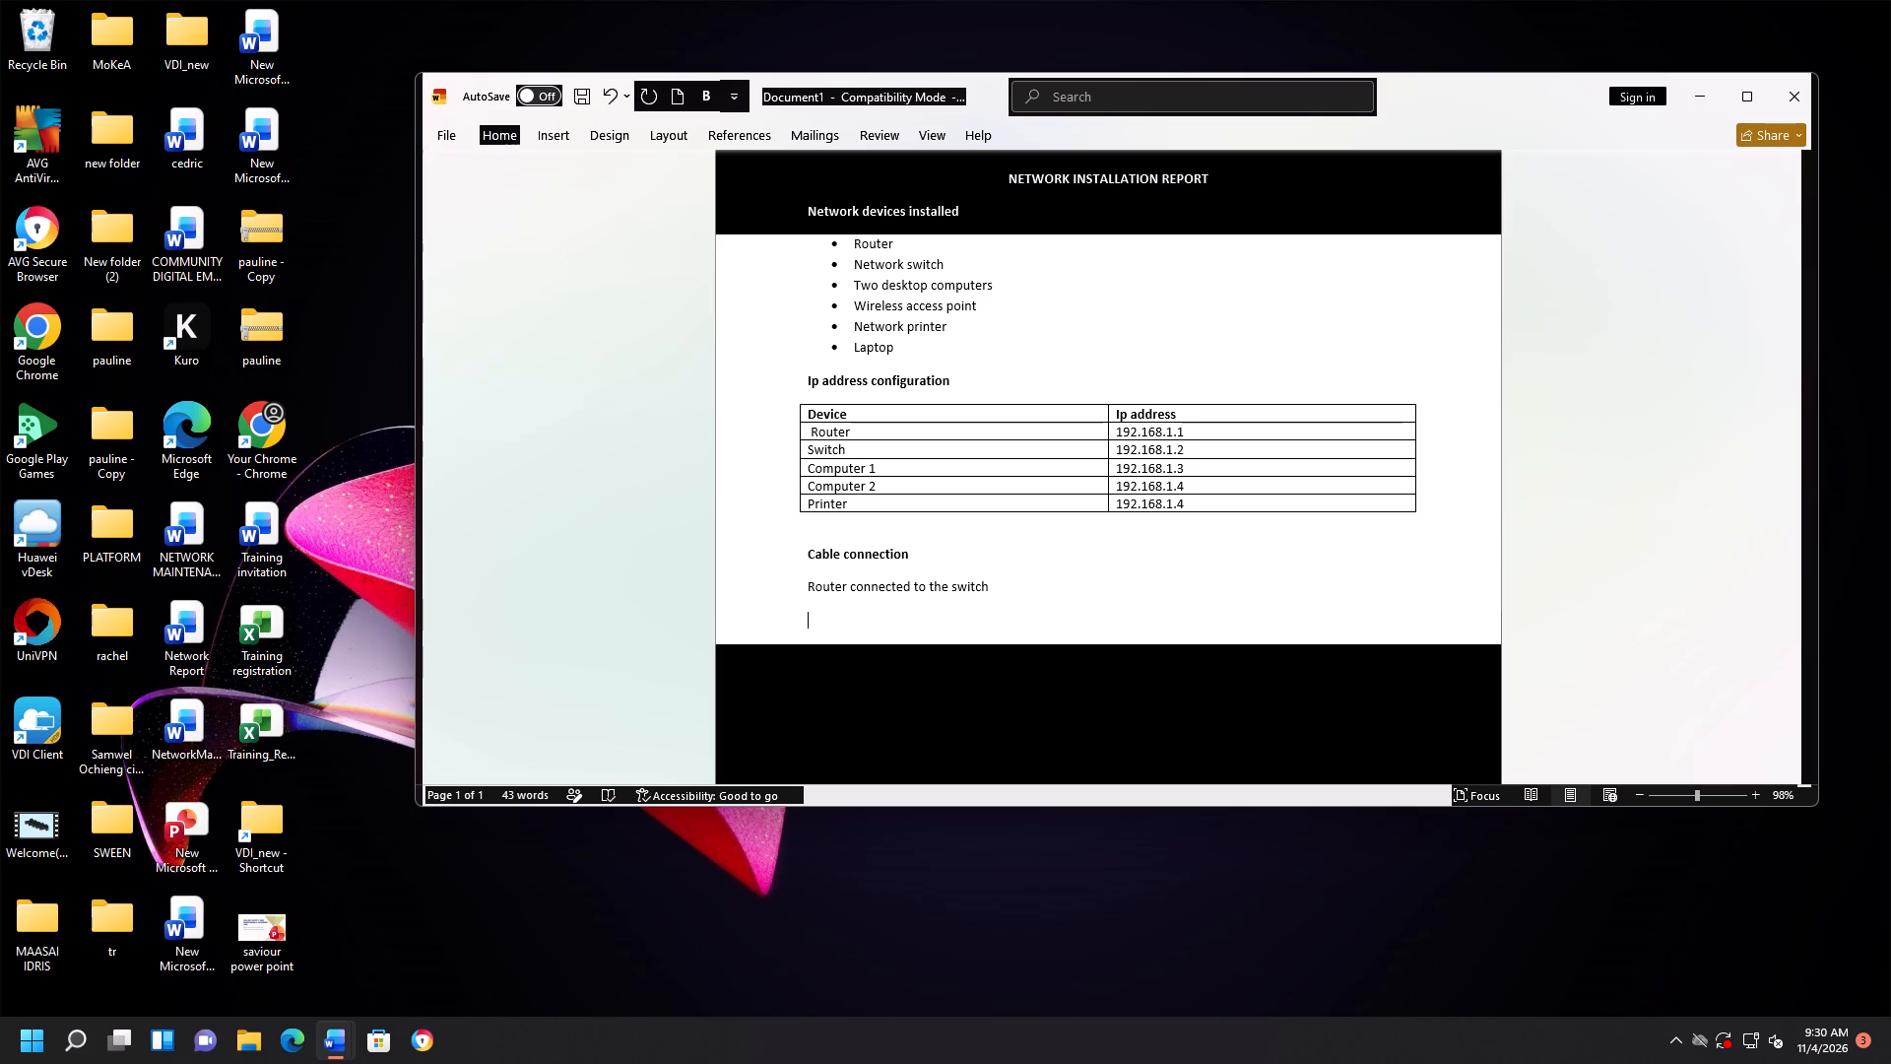
{"action": "type", "text": "omputer connected"}
{"action": "key", "text": "space"}
{"action": "type", "text": "to the"}
{"action": "key", "text": "space"}
{"action": "type", "text": "switch"}
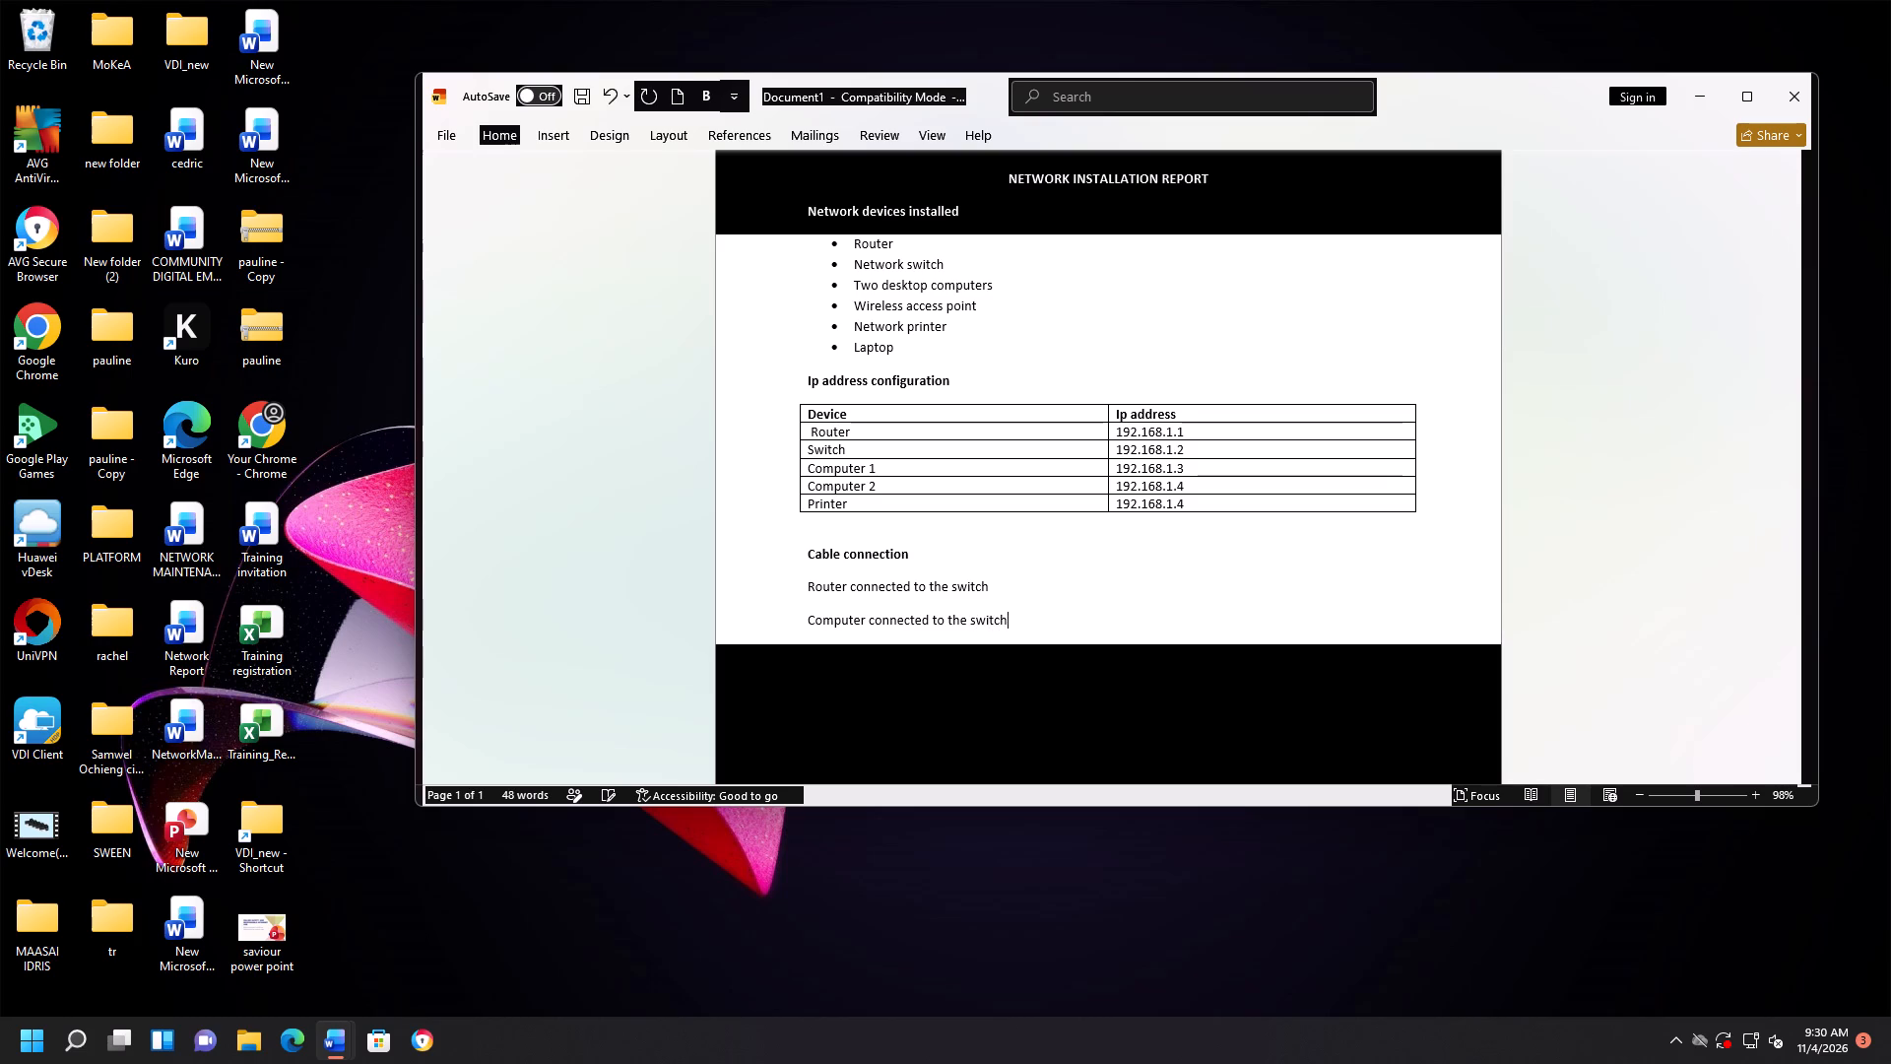
{"action": "key", "text": "Return"}
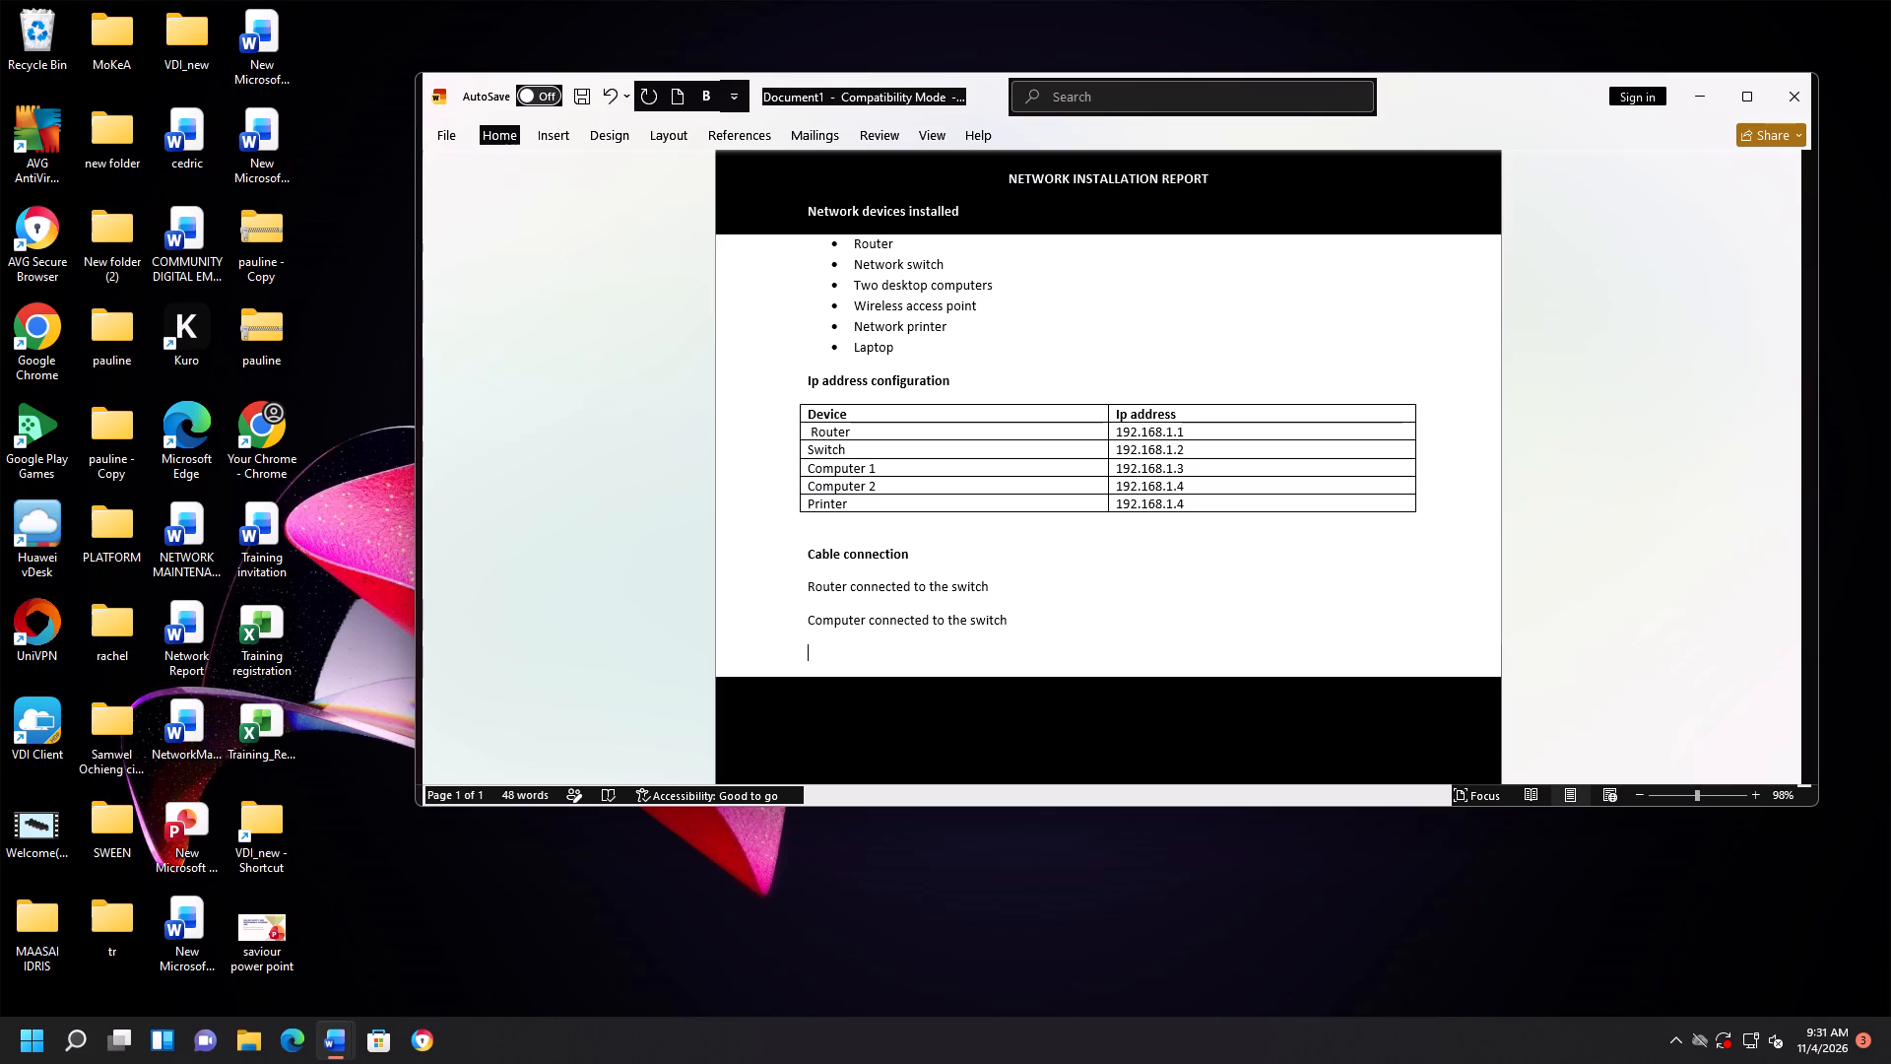
Complete the line "Printer connected to the switch" below the computer line under "Cable connection" and start a new line.
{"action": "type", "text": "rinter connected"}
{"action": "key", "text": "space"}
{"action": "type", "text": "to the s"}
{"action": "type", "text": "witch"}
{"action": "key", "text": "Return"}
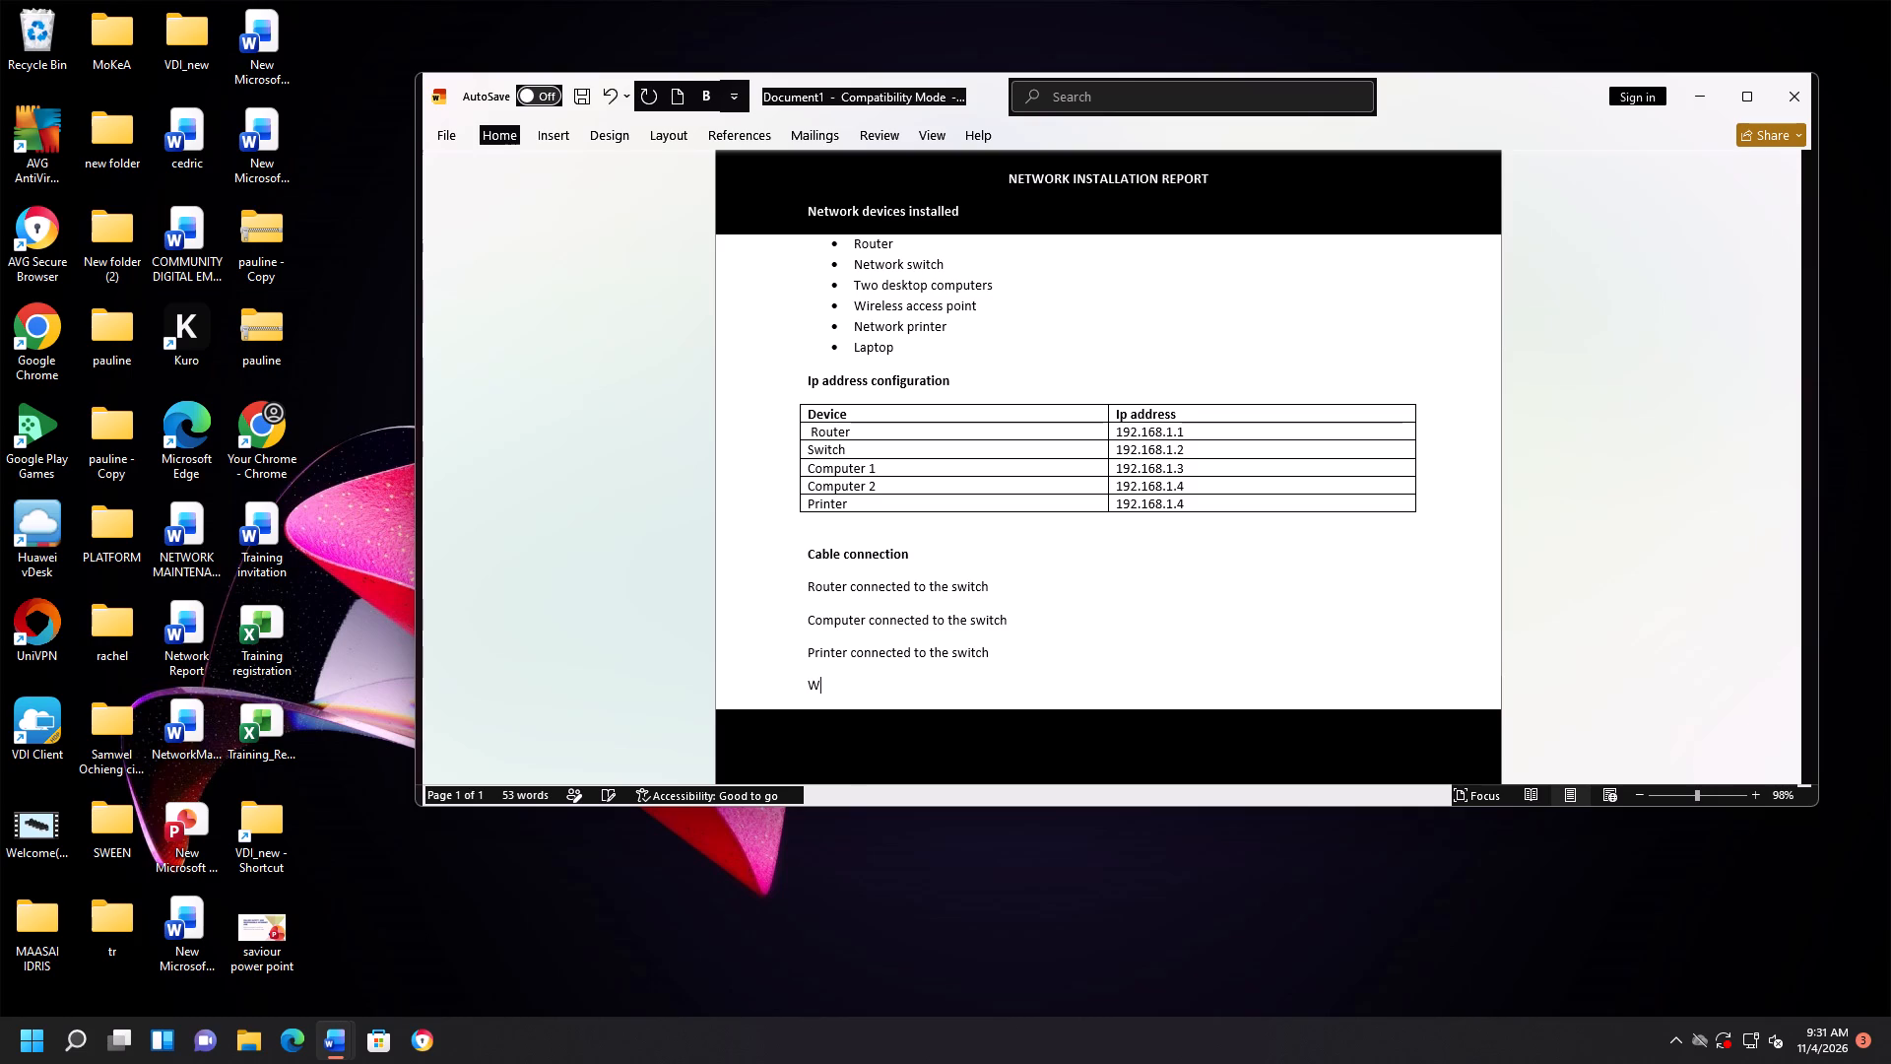
Complete the line "Wireless access point connected to the switch" below the printer line, followed by a new empty line.
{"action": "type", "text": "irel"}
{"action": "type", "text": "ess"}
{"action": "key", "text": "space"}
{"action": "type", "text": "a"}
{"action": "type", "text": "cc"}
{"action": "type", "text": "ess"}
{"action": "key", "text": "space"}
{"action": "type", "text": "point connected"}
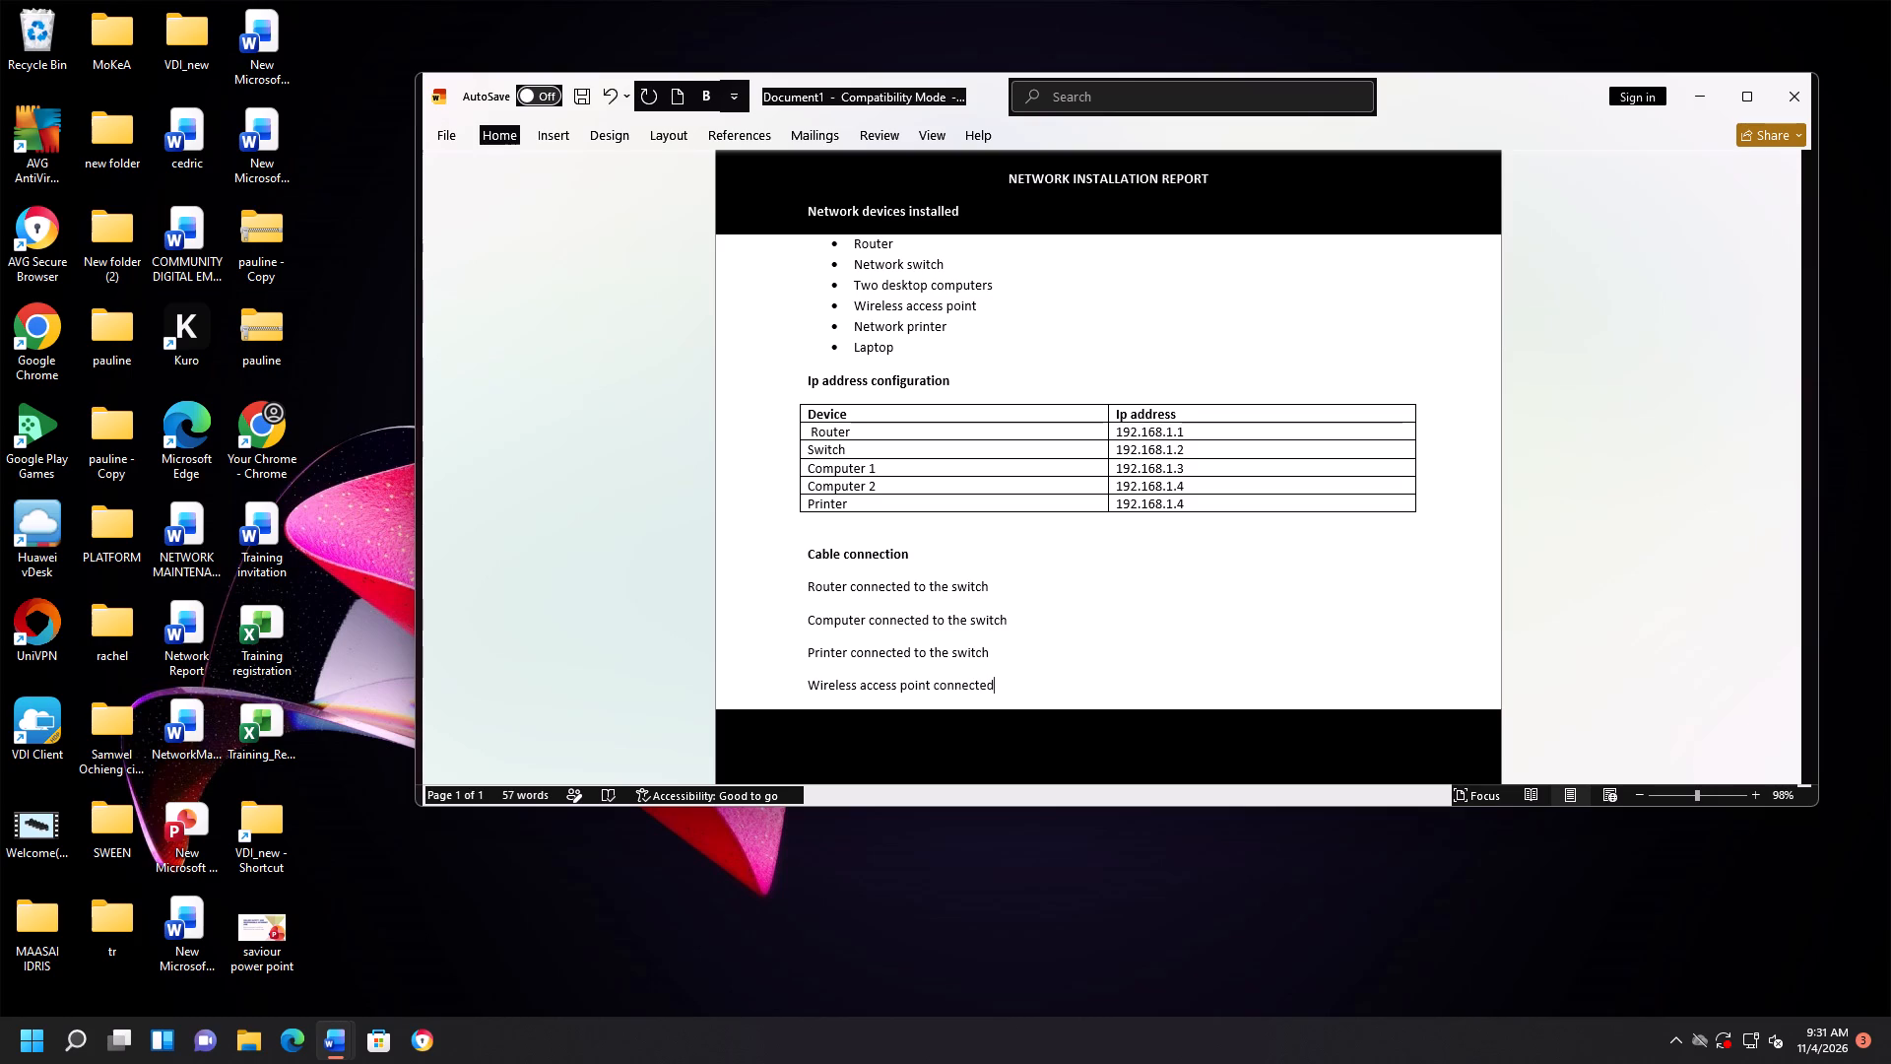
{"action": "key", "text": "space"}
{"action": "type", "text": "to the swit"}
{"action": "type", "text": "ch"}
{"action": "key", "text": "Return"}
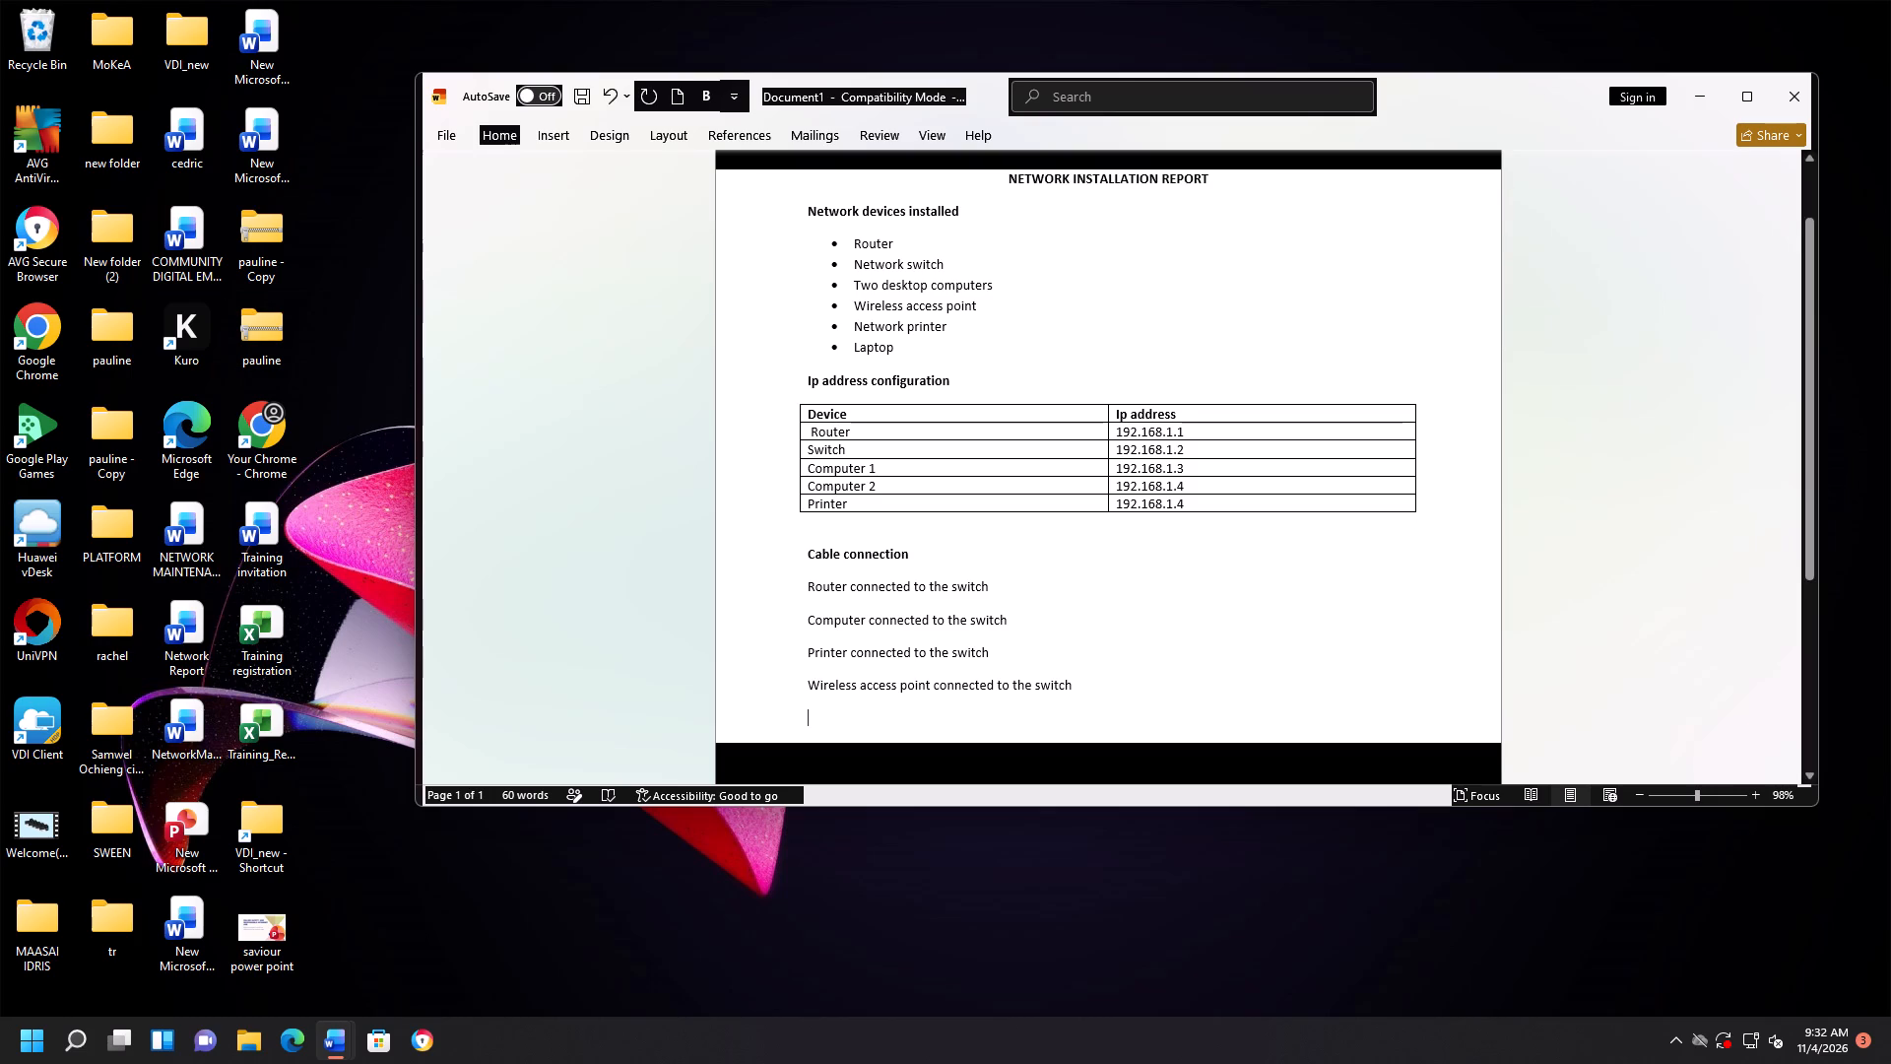
Format the four connection lines under "Cable connection" as a list with solid round bullets.
{"action": "left_click_drag", "start_coordinate": [805, 585], "coordinate": [1067, 696]}
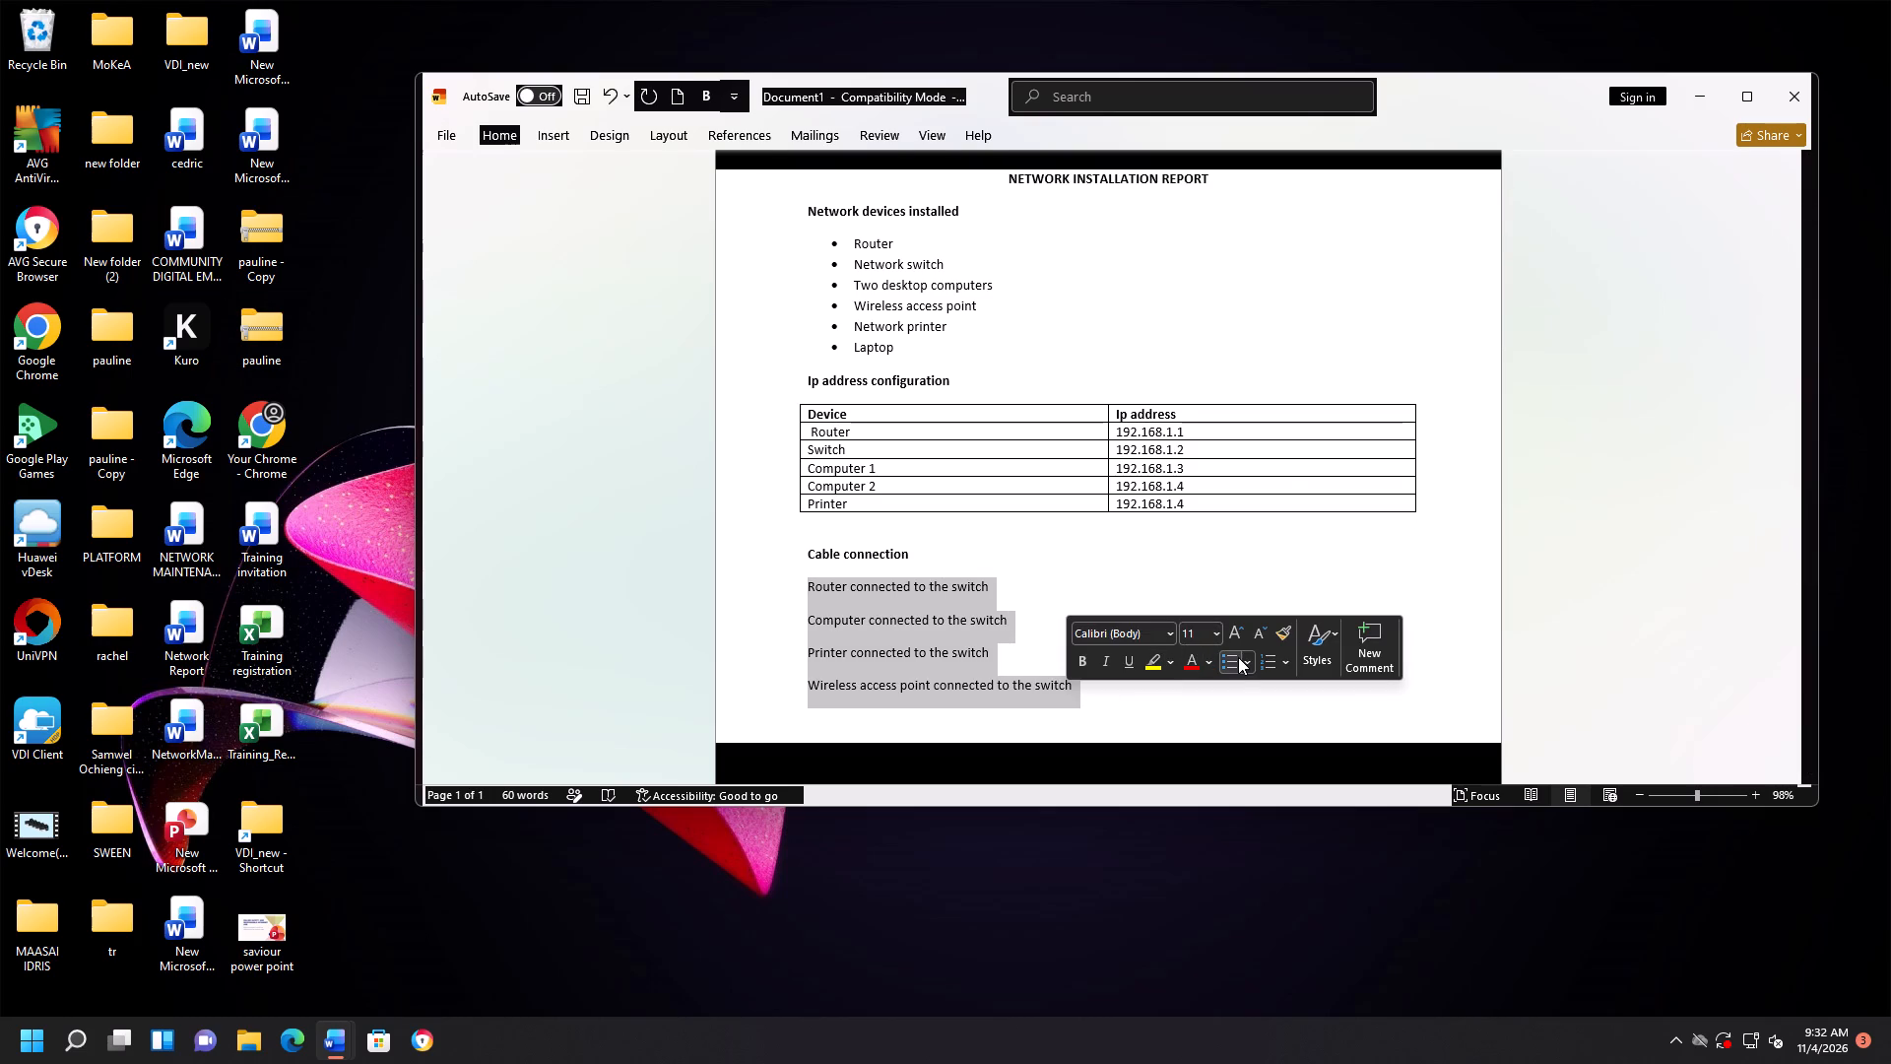
{"action": "left_click", "coordinate": [1243, 657]}
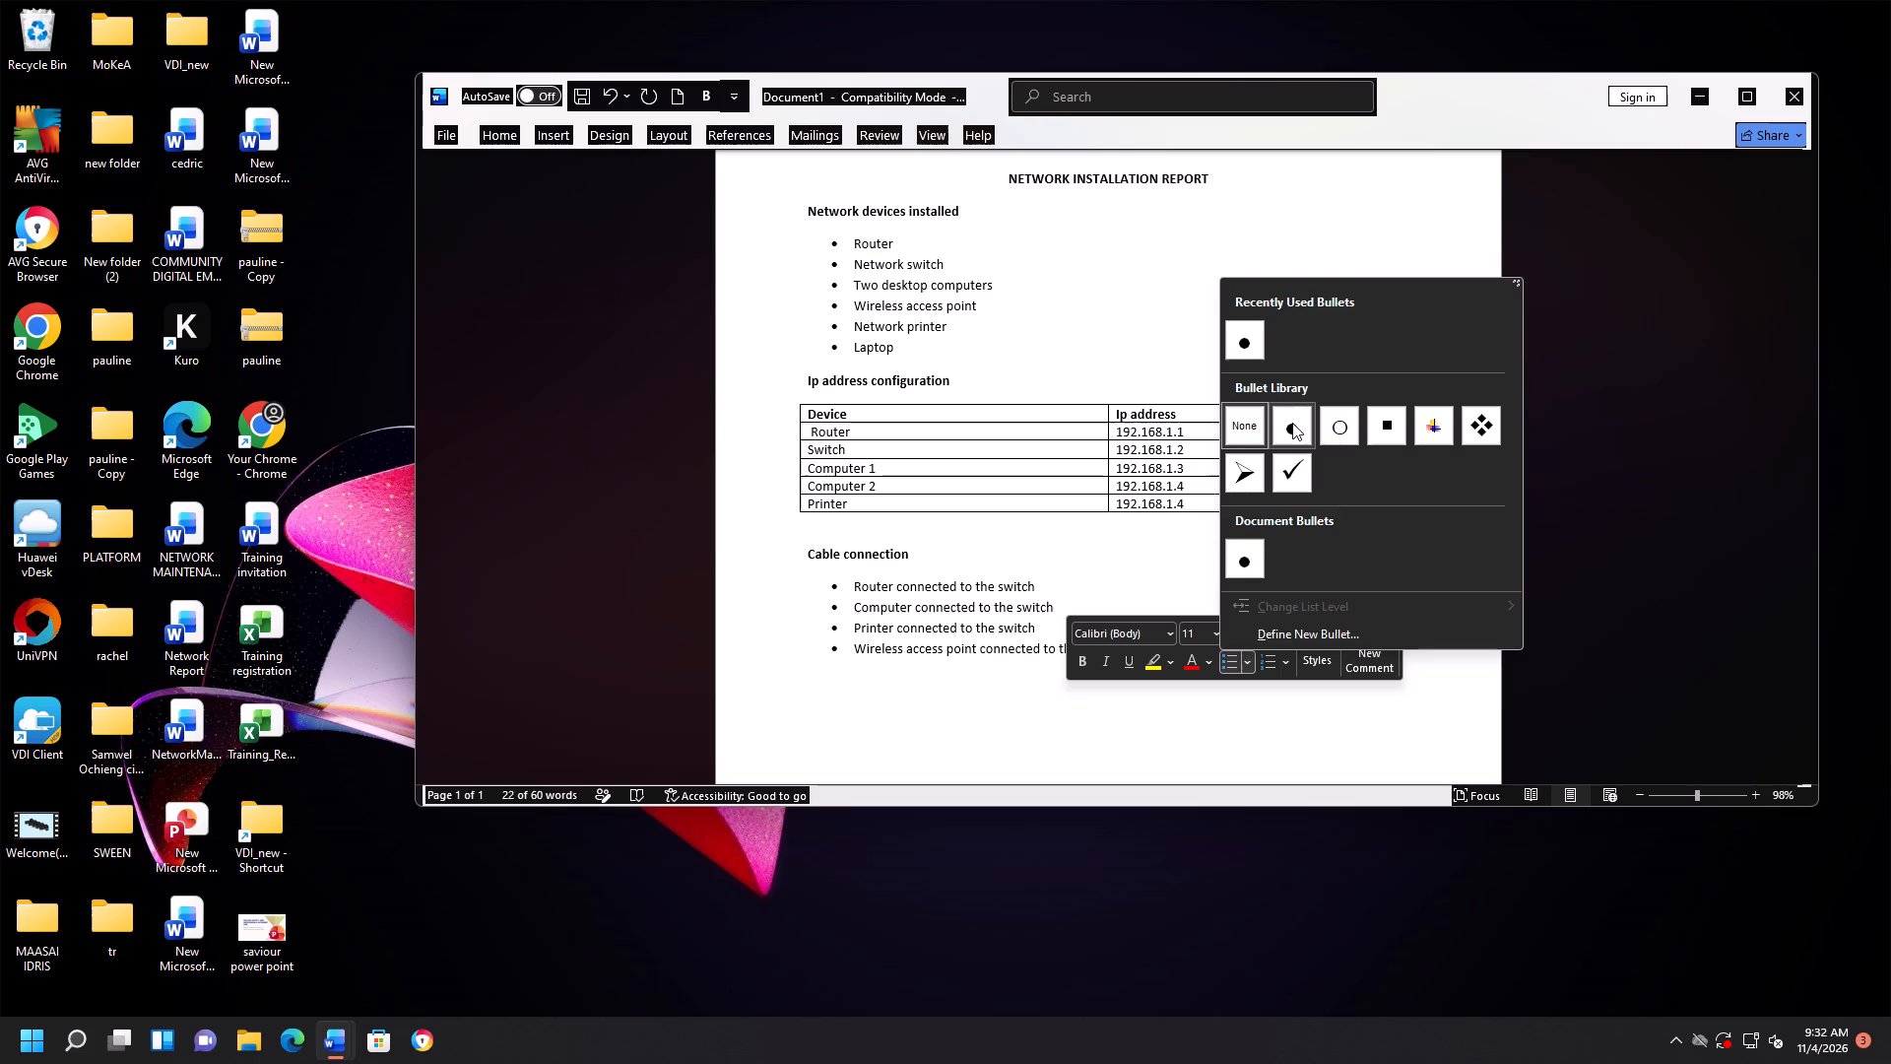
{"action": "left_click", "coordinate": [1292, 423]}
{"action": "left_click", "coordinate": [1113, 558]}
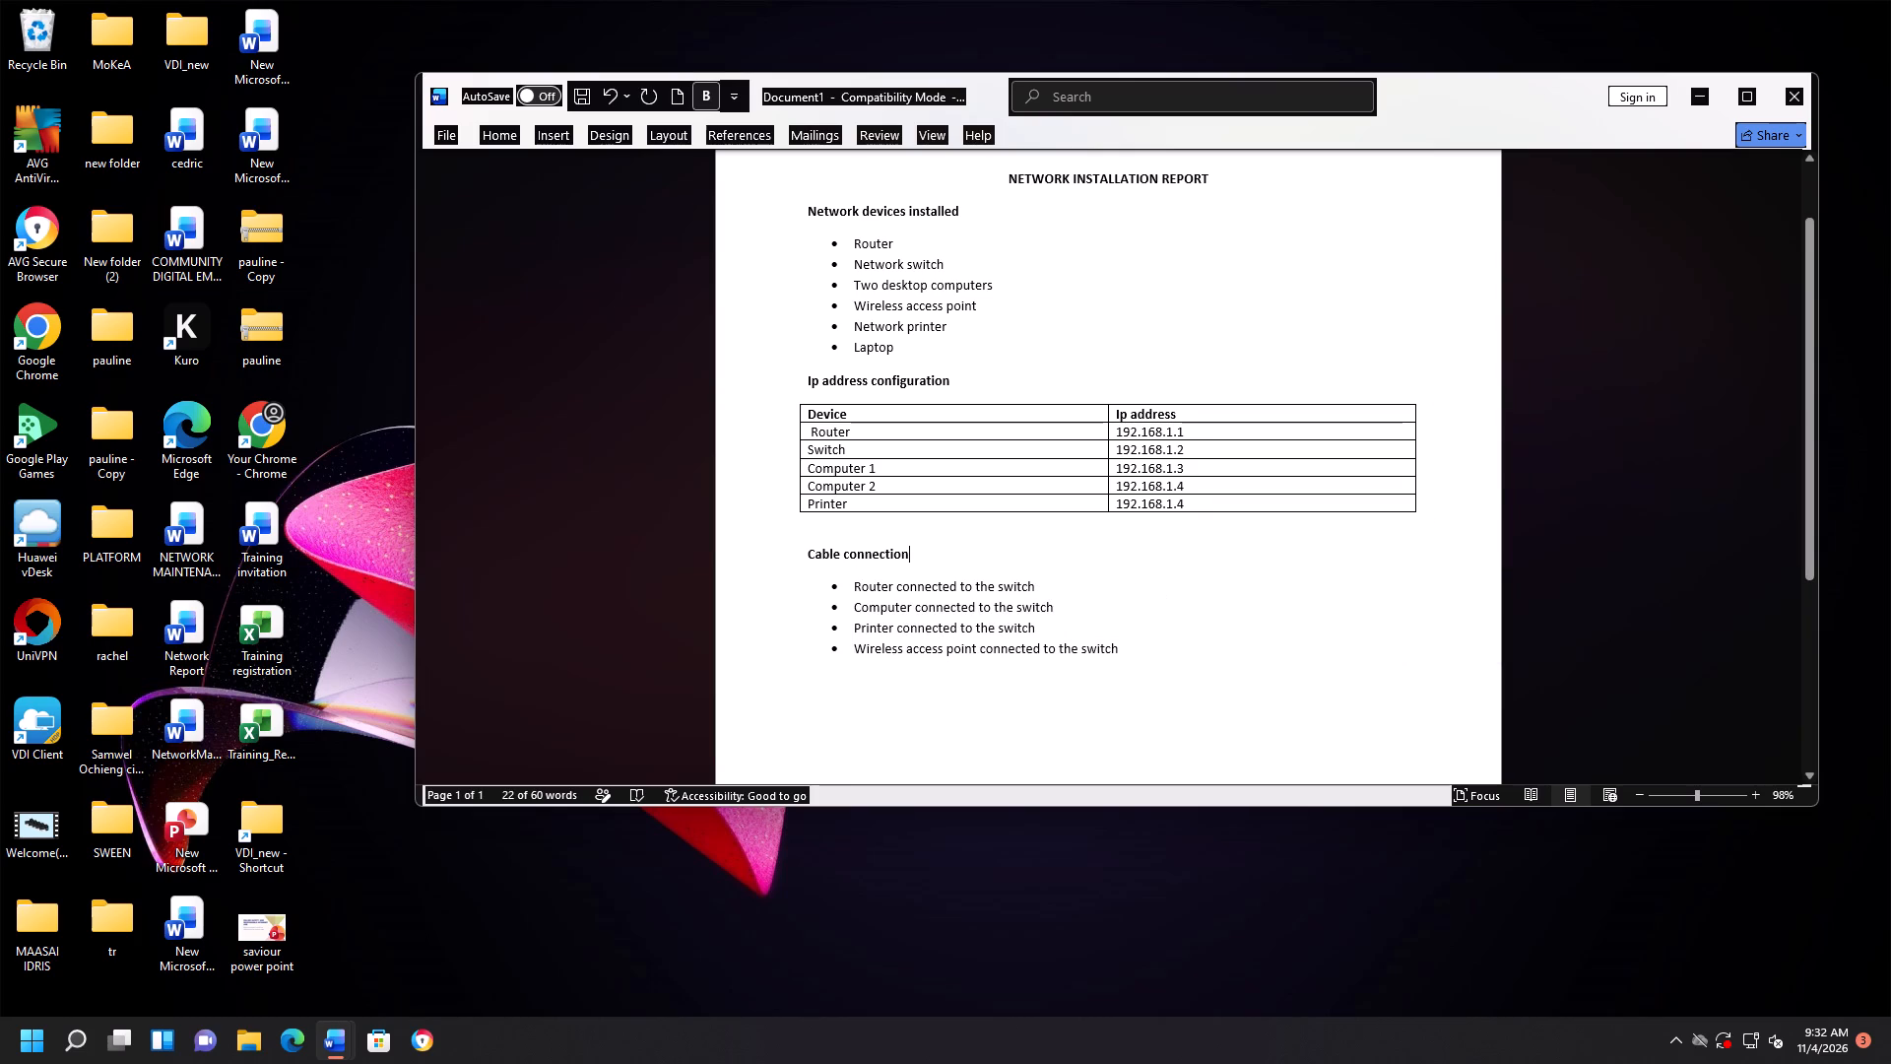
End the bulleted list after the wireless access point item and add the unbulleted line "Wireless configuration" below it.
{"action": "left_click", "coordinate": [1126, 648]}
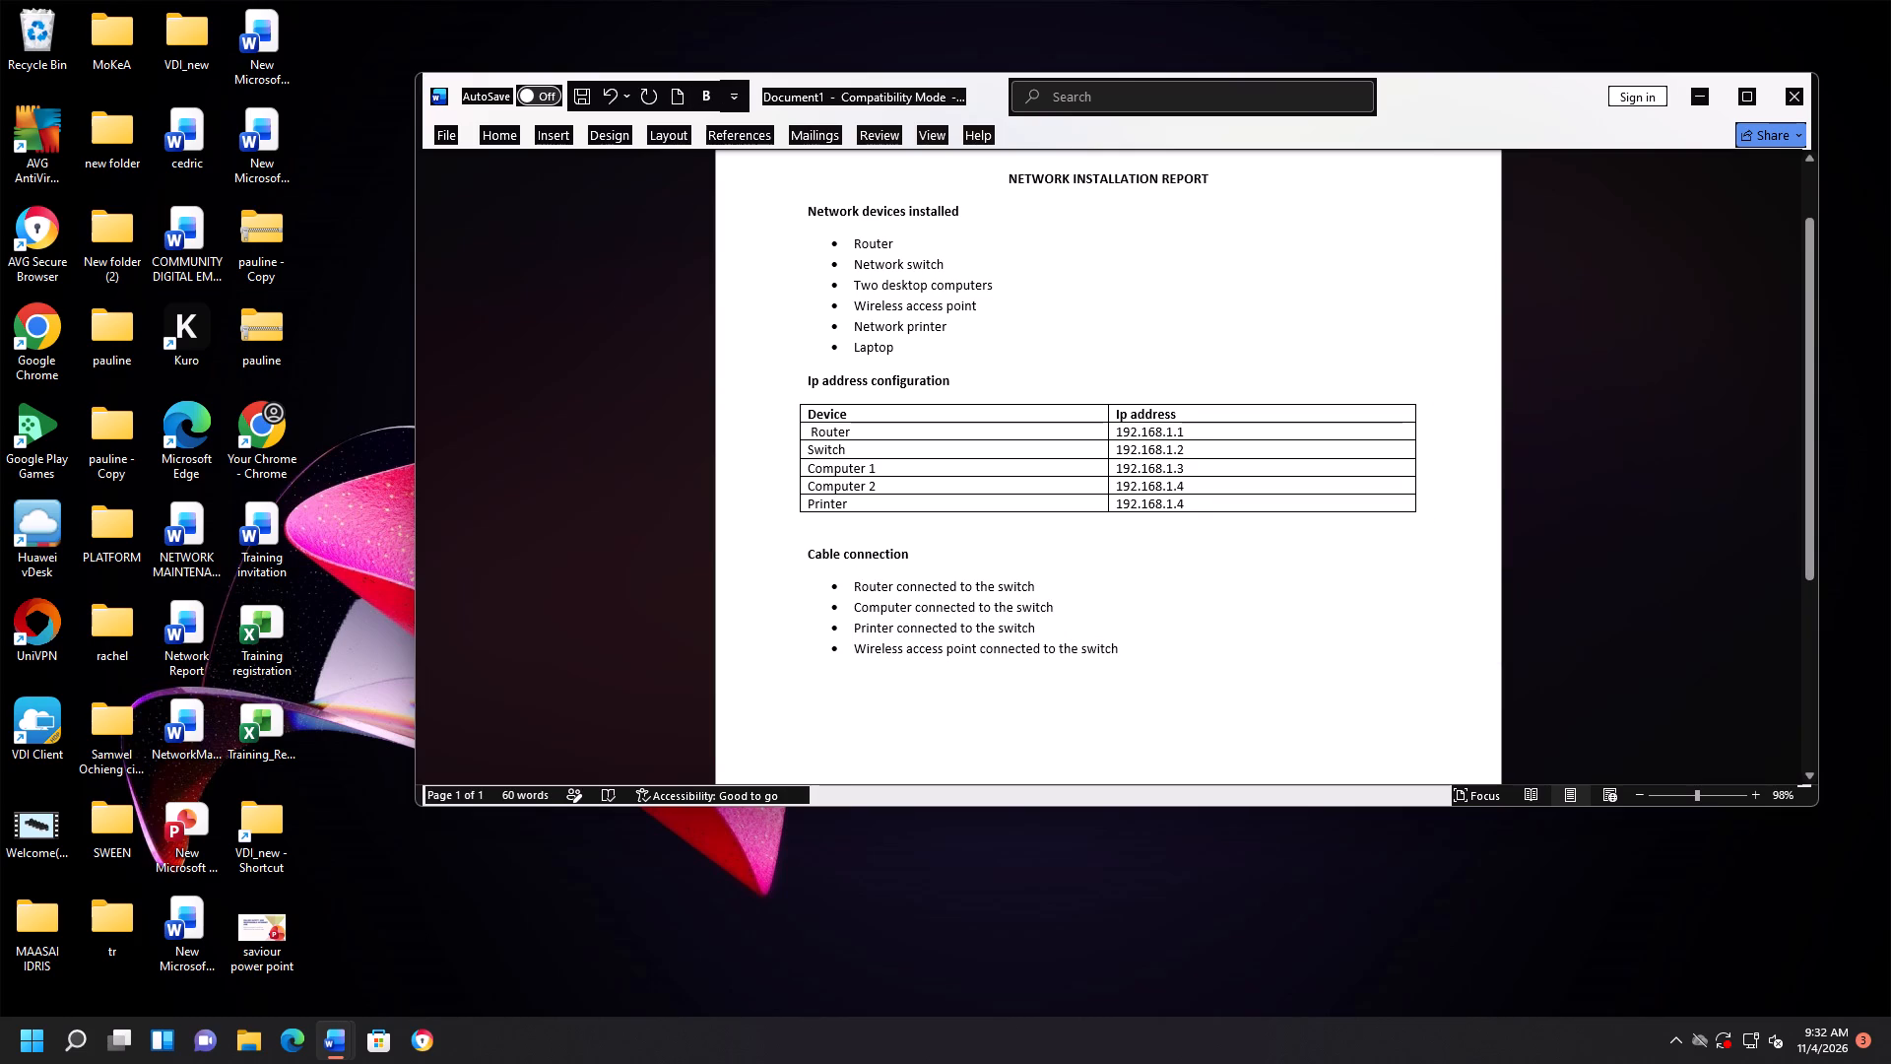
{"action": "key", "text": "Return"}
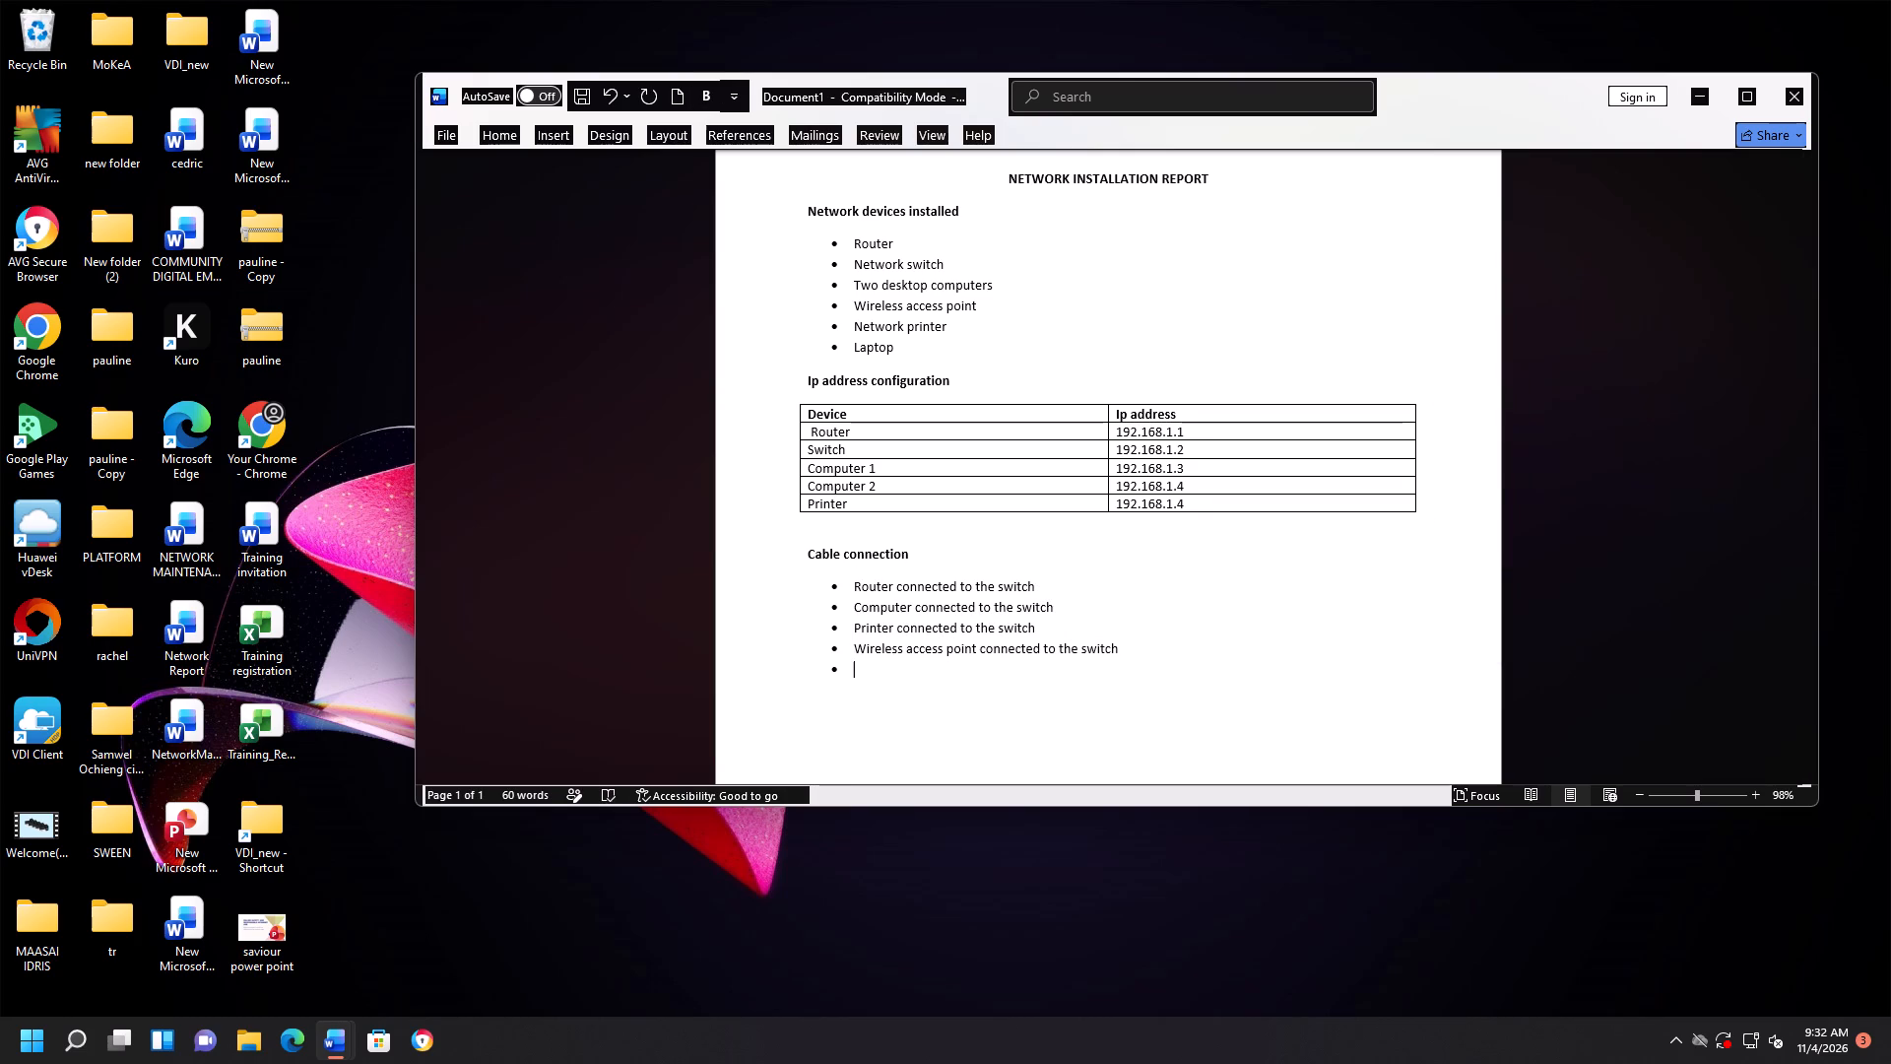
{"action": "key", "text": "Return"}
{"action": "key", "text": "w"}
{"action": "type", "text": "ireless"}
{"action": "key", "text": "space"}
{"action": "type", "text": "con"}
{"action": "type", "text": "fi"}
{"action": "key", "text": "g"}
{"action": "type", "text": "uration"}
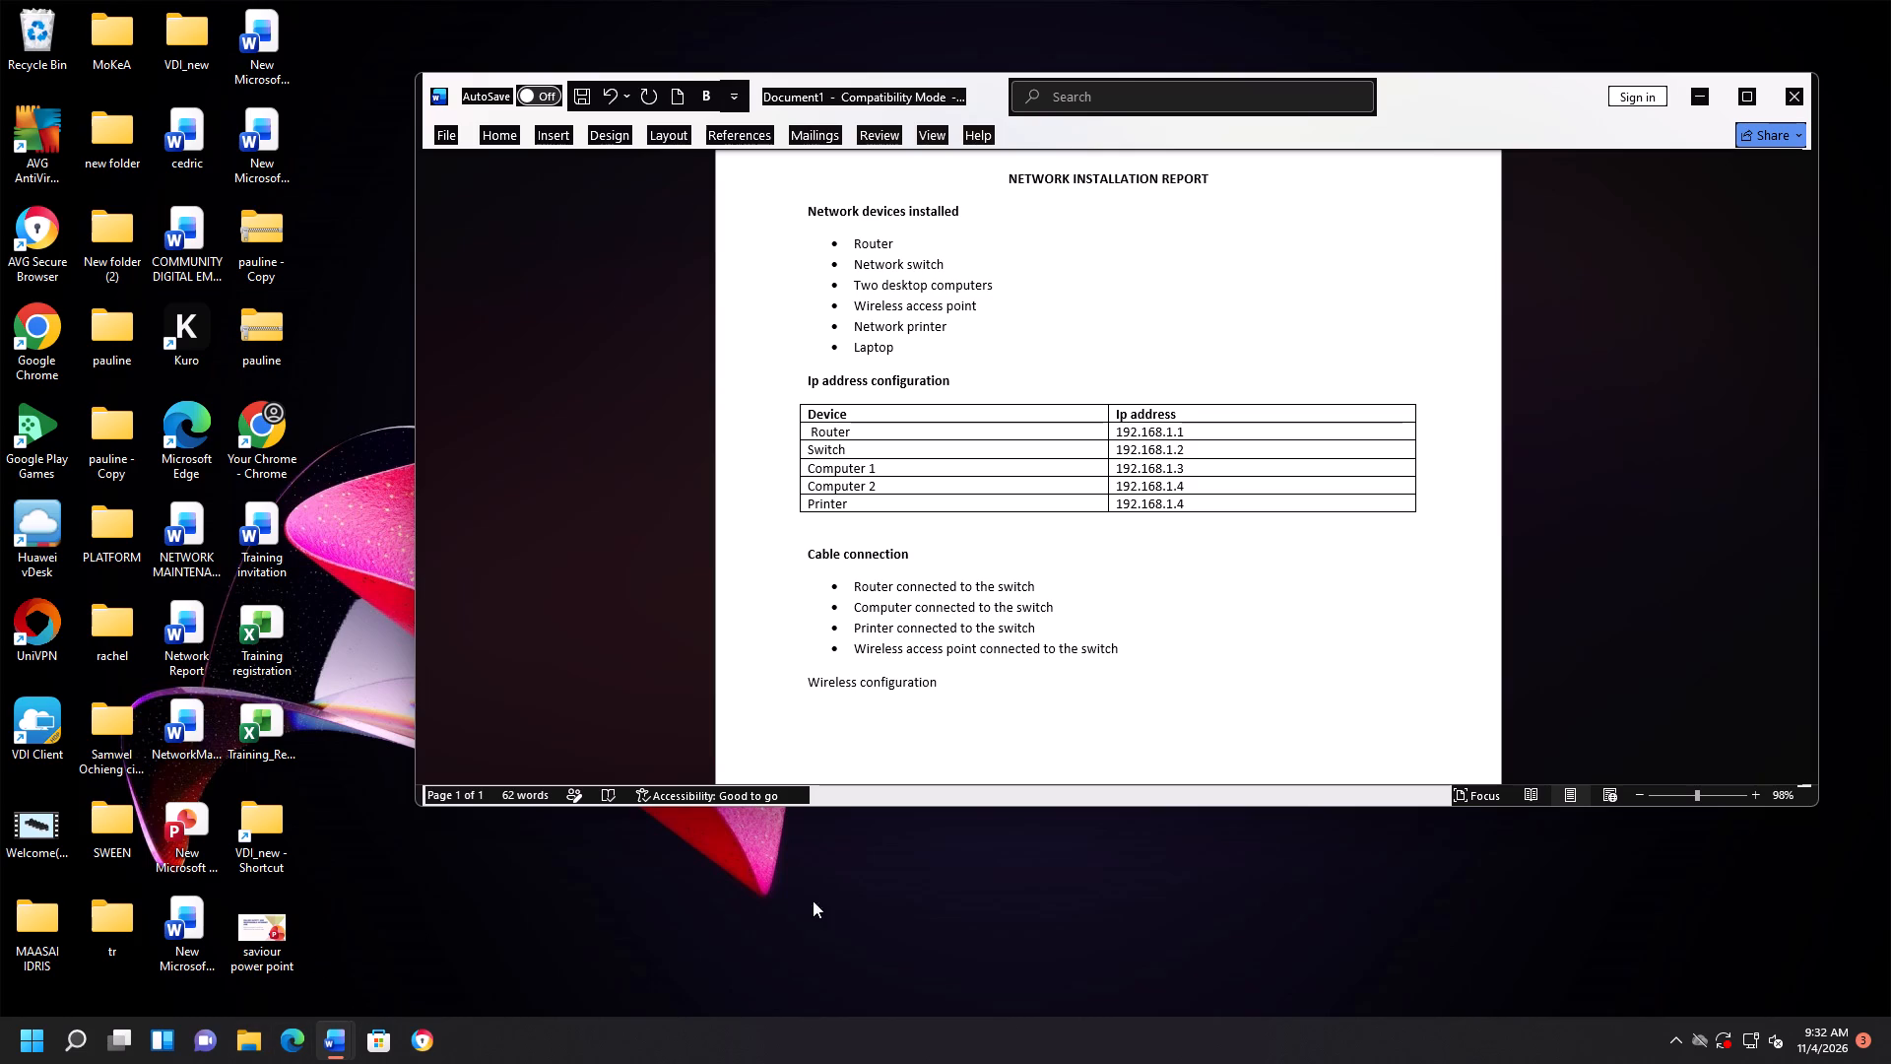
Make the "Wireless configuration" line bold as a heading.
{"action": "left_click_drag", "start_coordinate": [941, 679], "coordinate": [853, 680]}
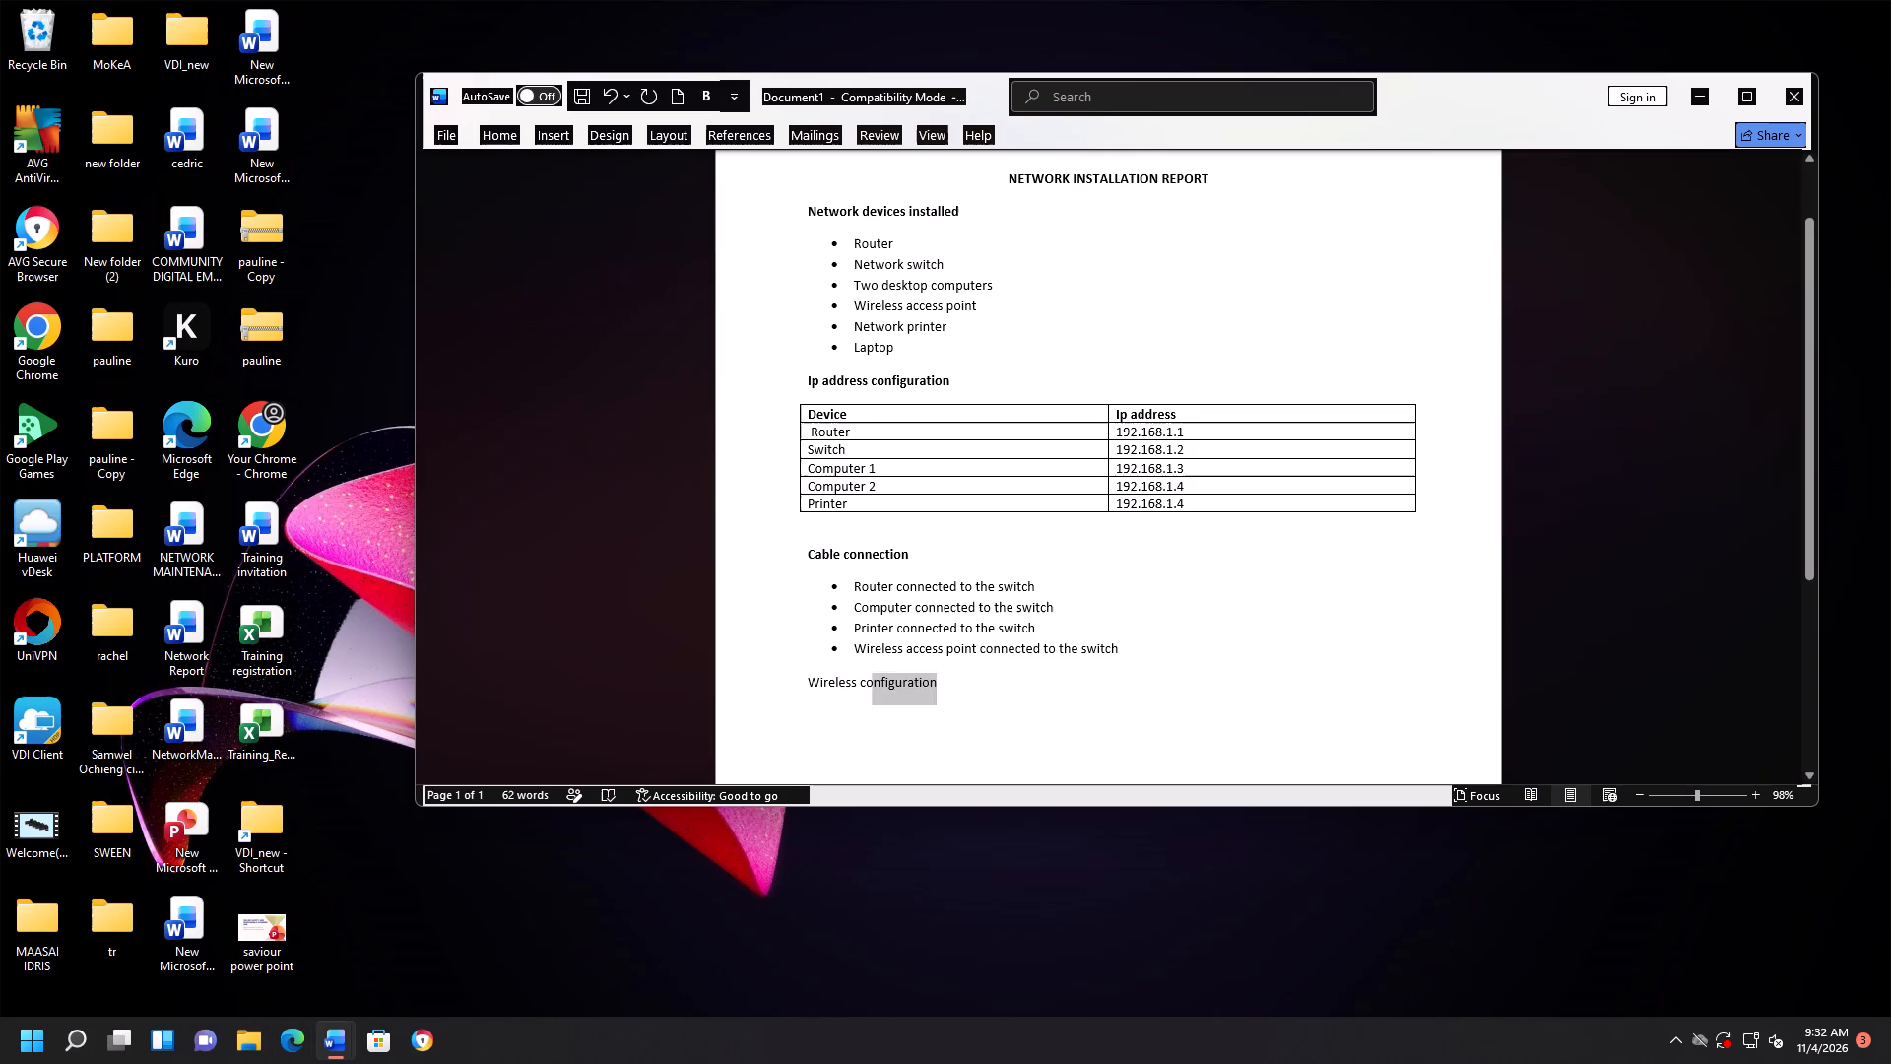
{"action": "left_click_drag", "start_coordinate": [853, 680], "coordinate": [801, 685]}
{"action": "left_click", "coordinate": [809, 647]}
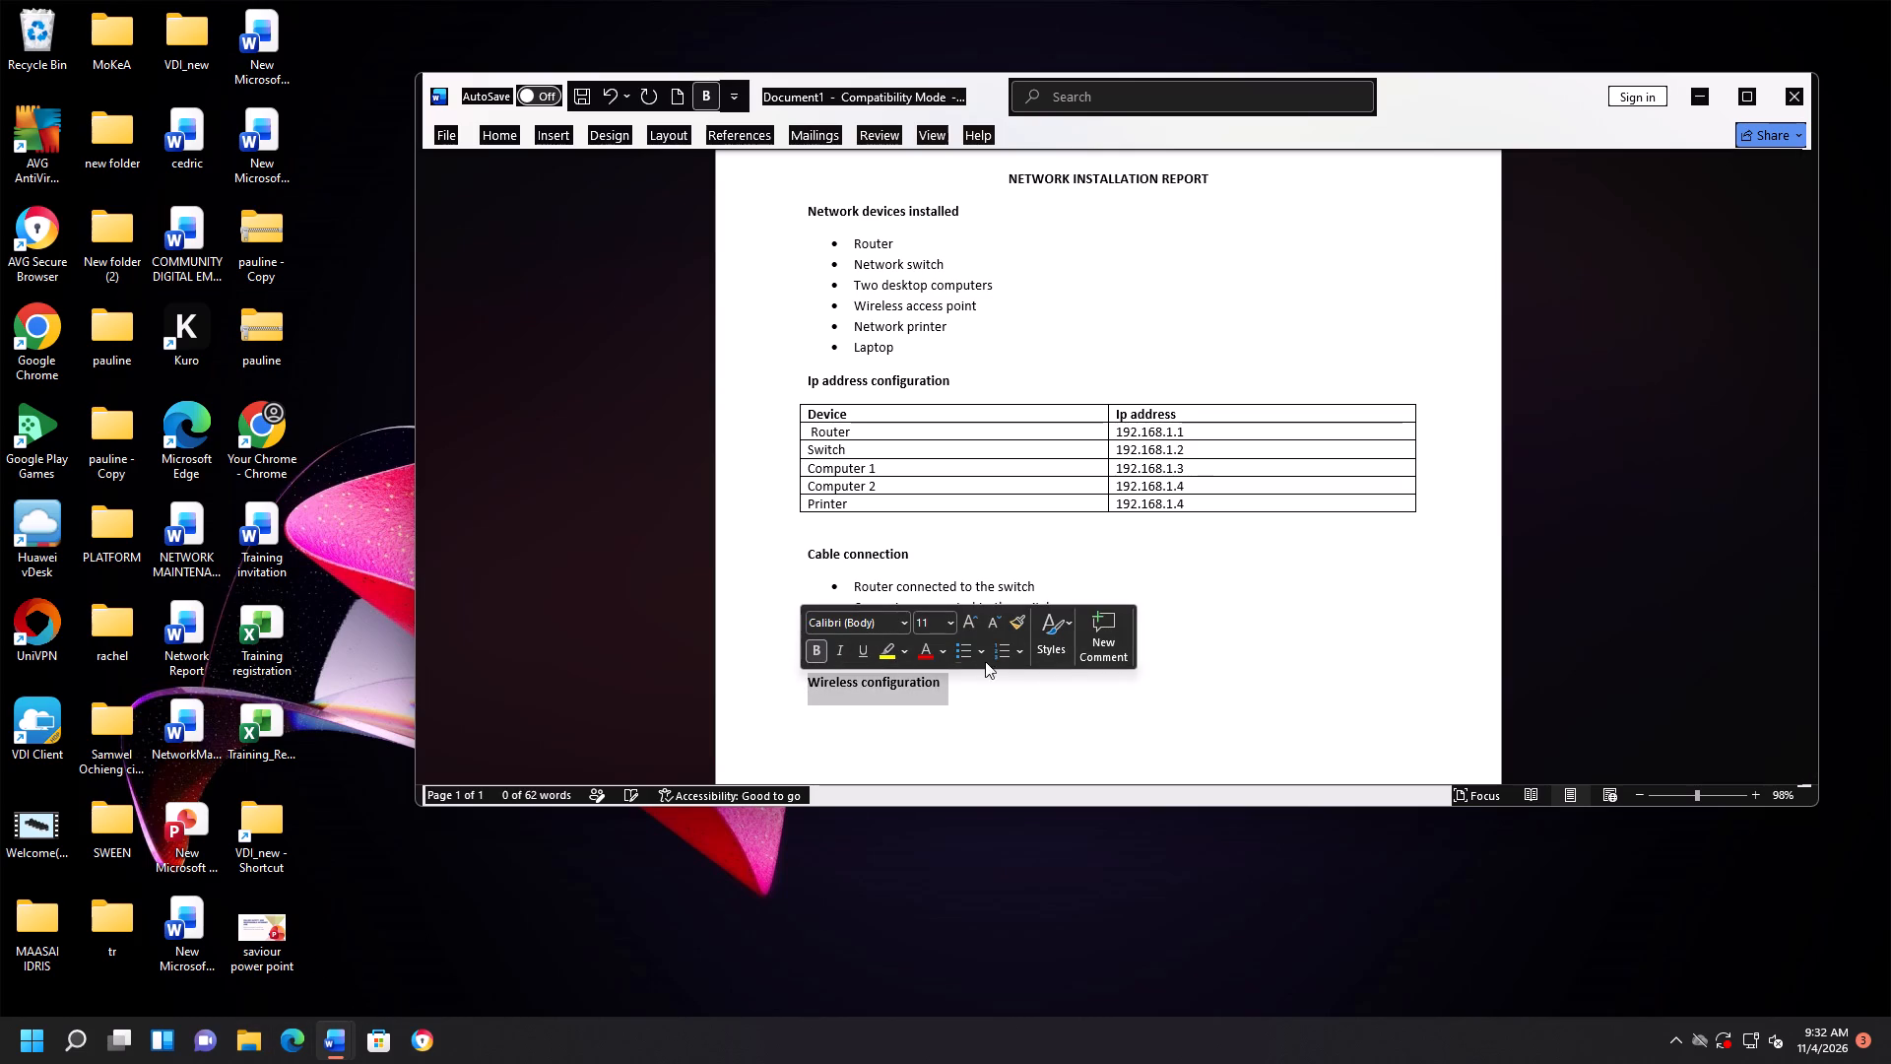
{"action": "scroll", "coordinate": [1061, 666], "scroll_direction": "down", "scroll_amount": 1}
{"action": "left_click", "coordinate": [978, 638]}
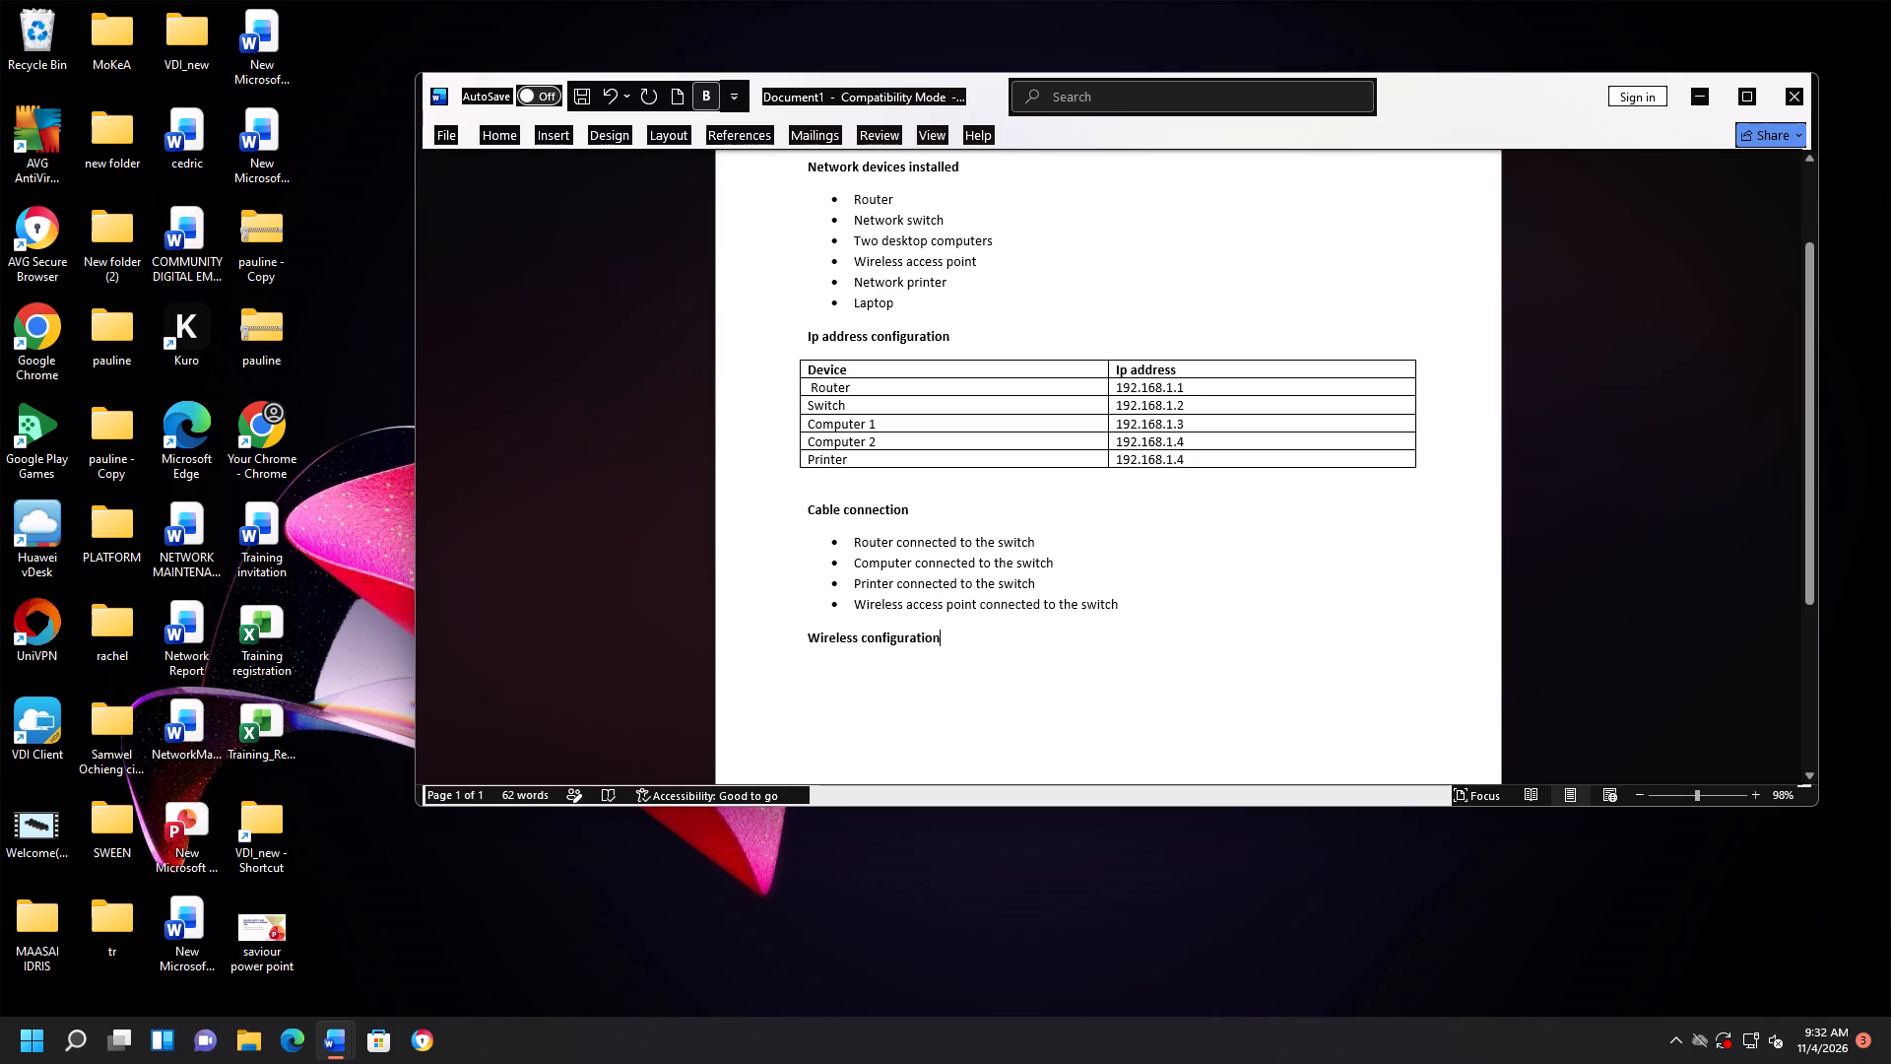
Start a new line under the "Wireless configuration" heading with "SSID" and remove its bold formatting.
{"action": "key", "text": "Return"}
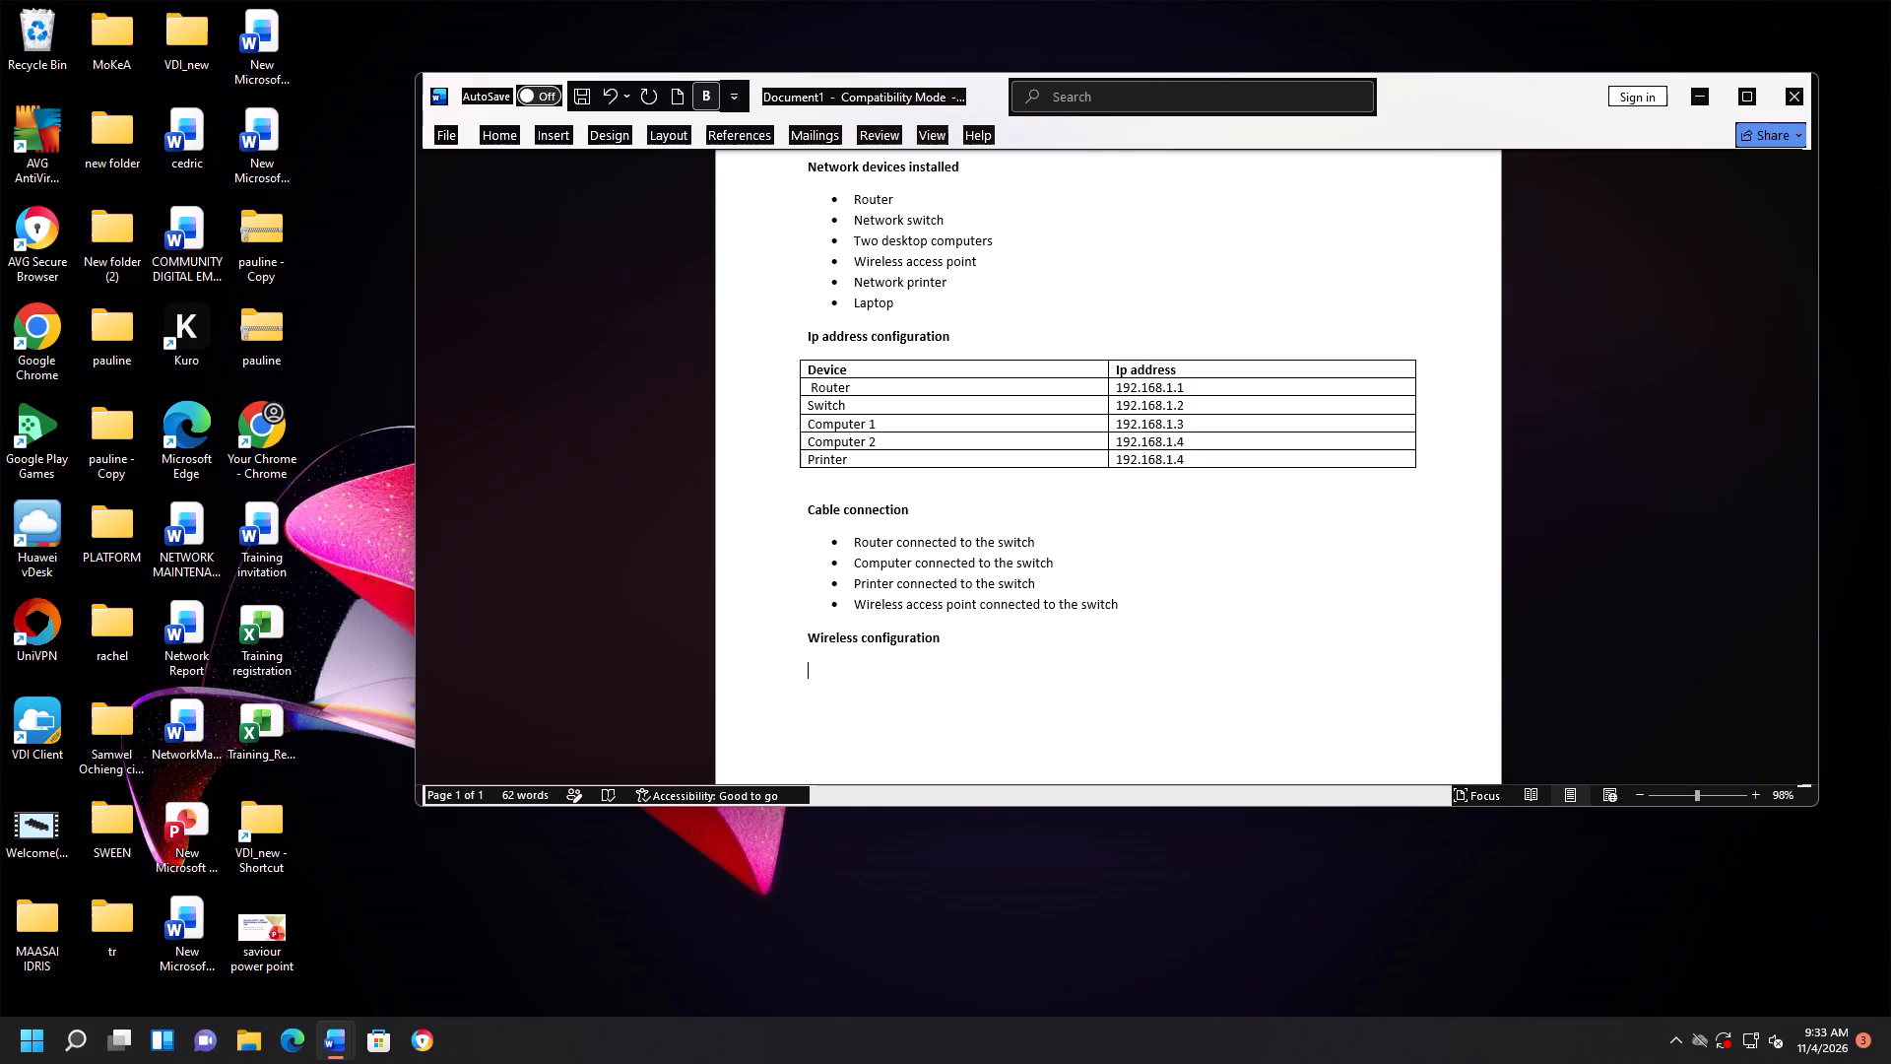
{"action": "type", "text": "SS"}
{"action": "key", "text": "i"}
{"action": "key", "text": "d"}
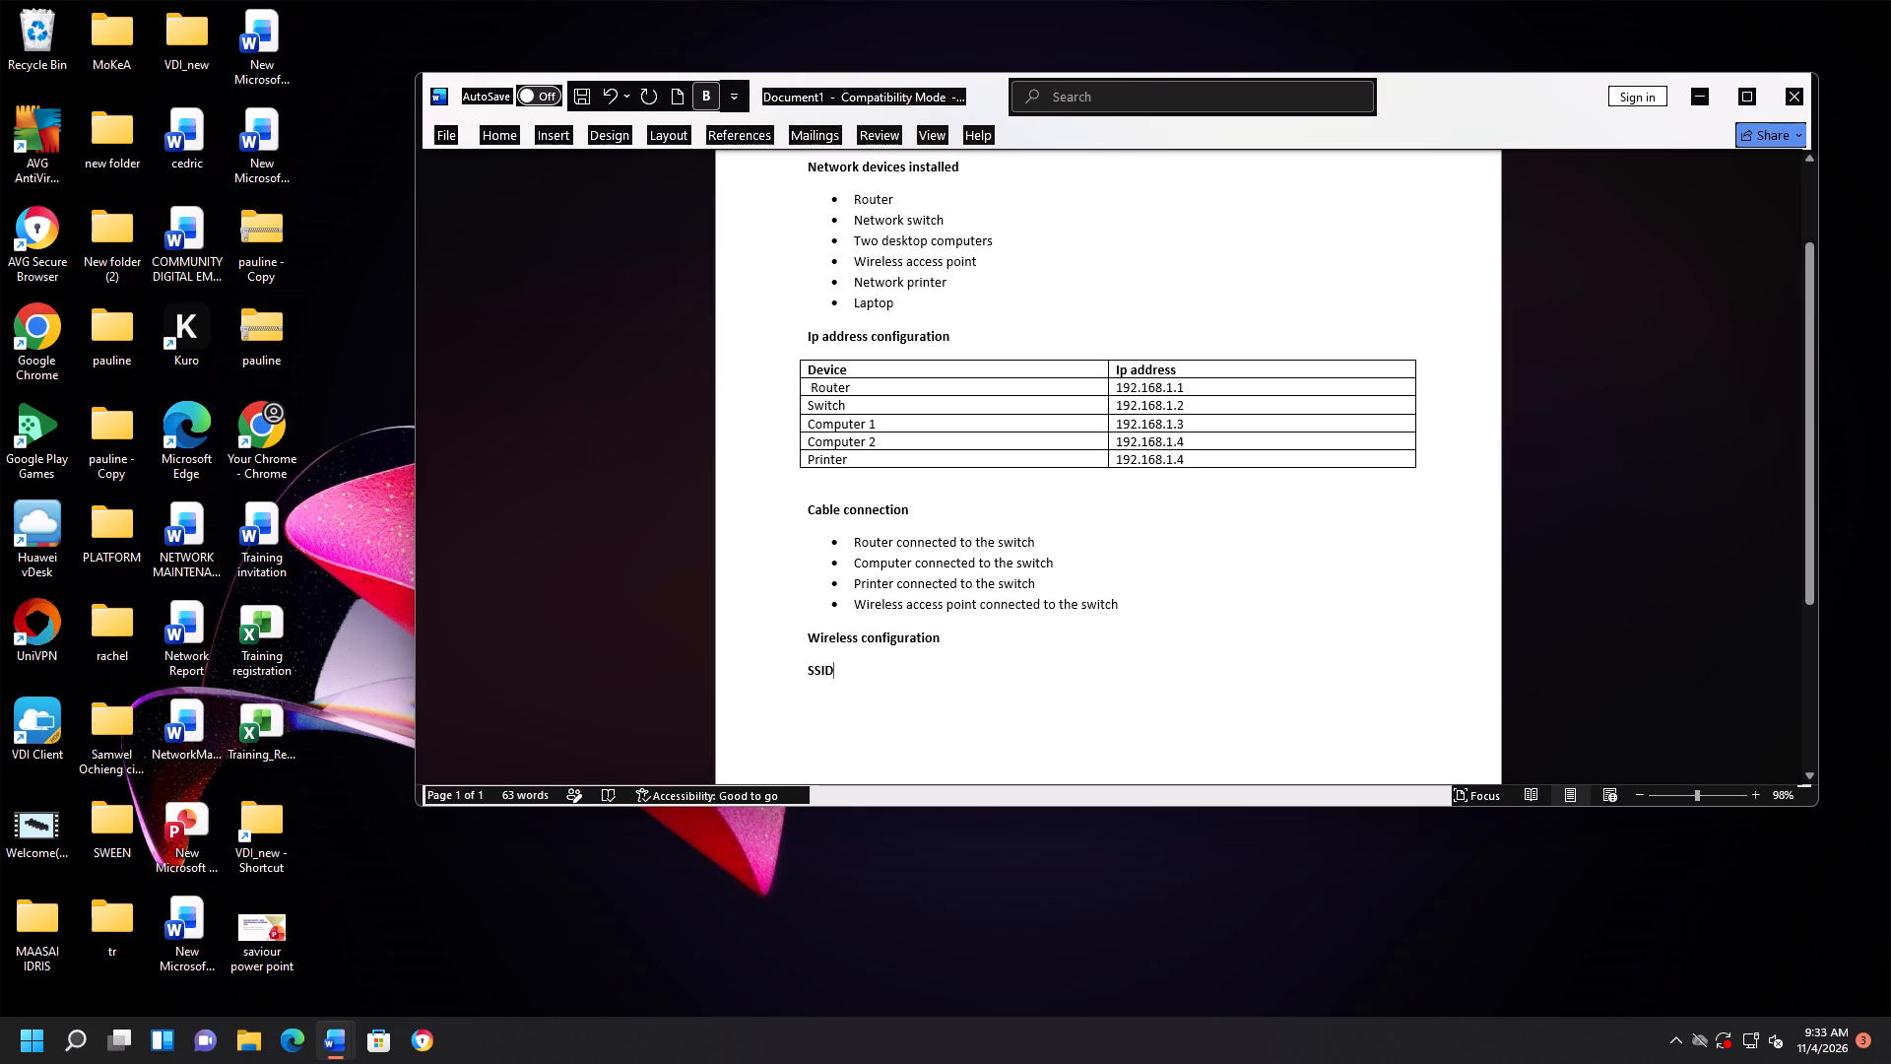
{"action": "left_click_drag", "start_coordinate": [806, 670], "coordinate": [855, 670]}
{"action": "left_click", "coordinate": [871, 625]}
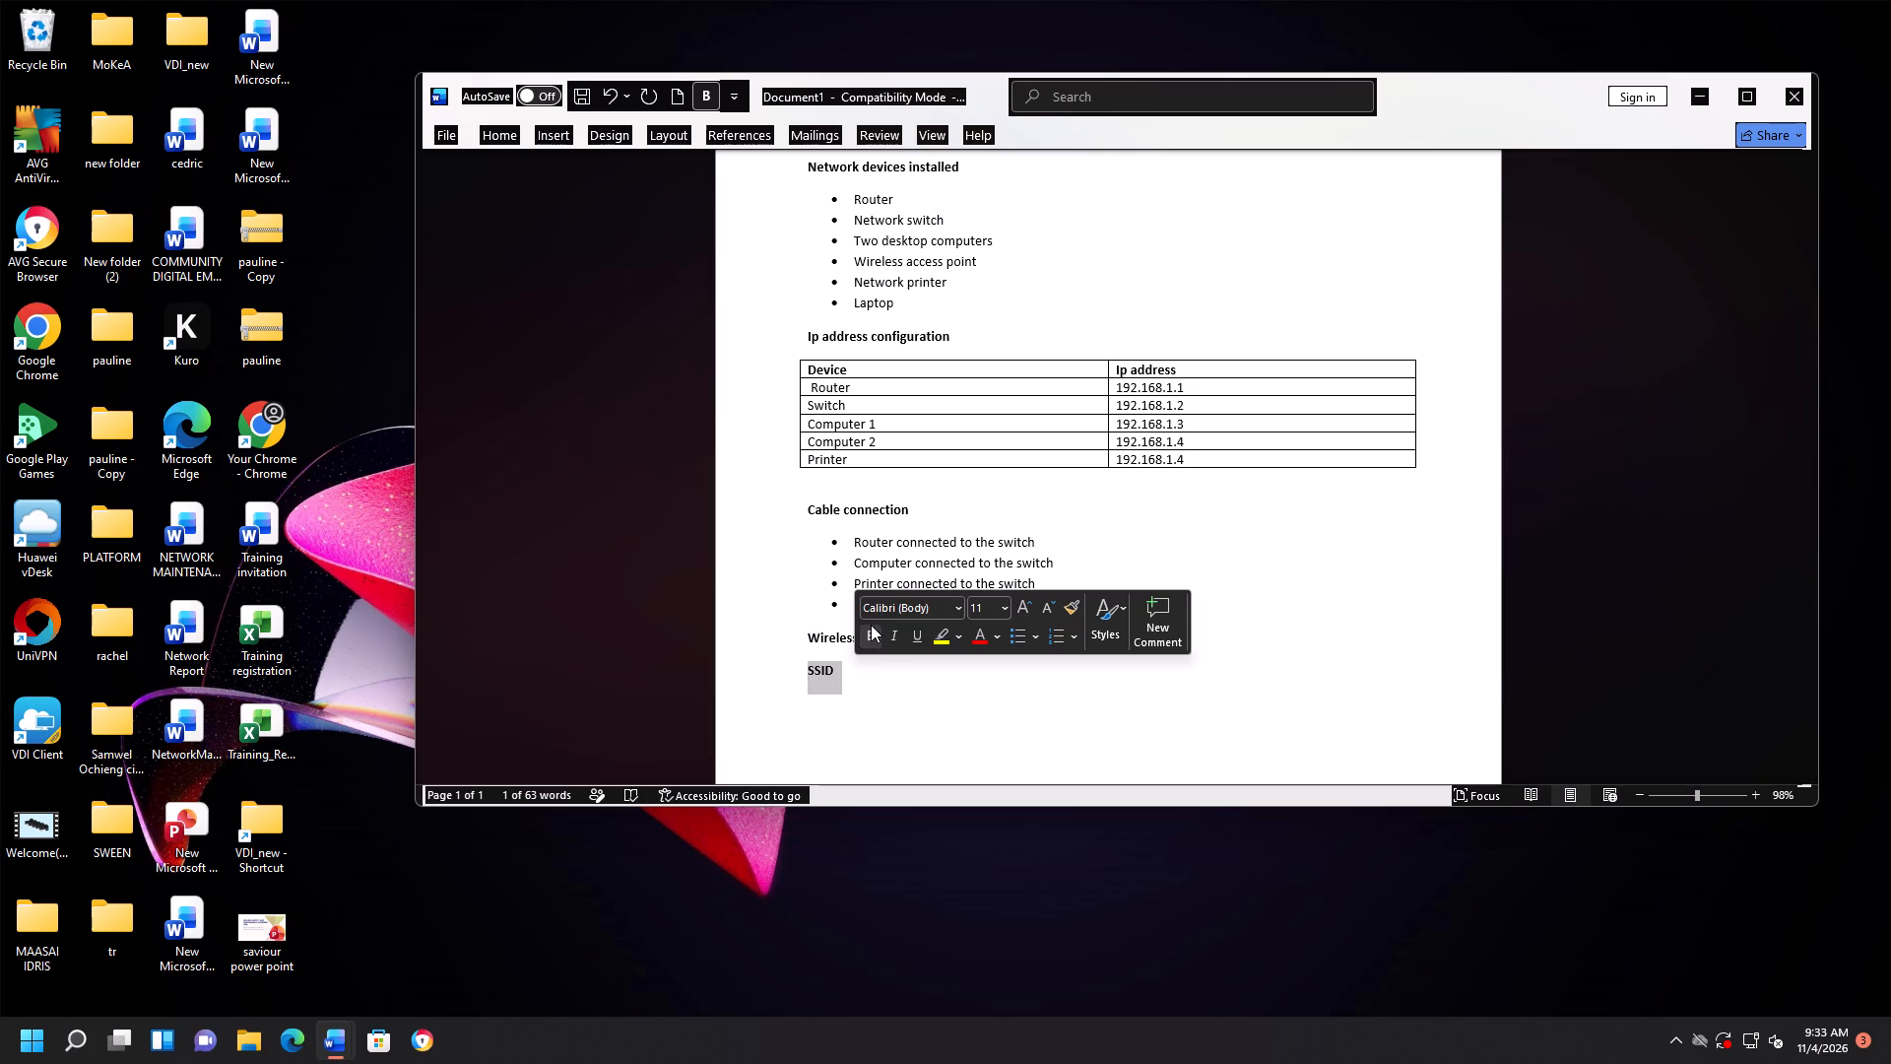
{"action": "left_click", "coordinate": [852, 663]}
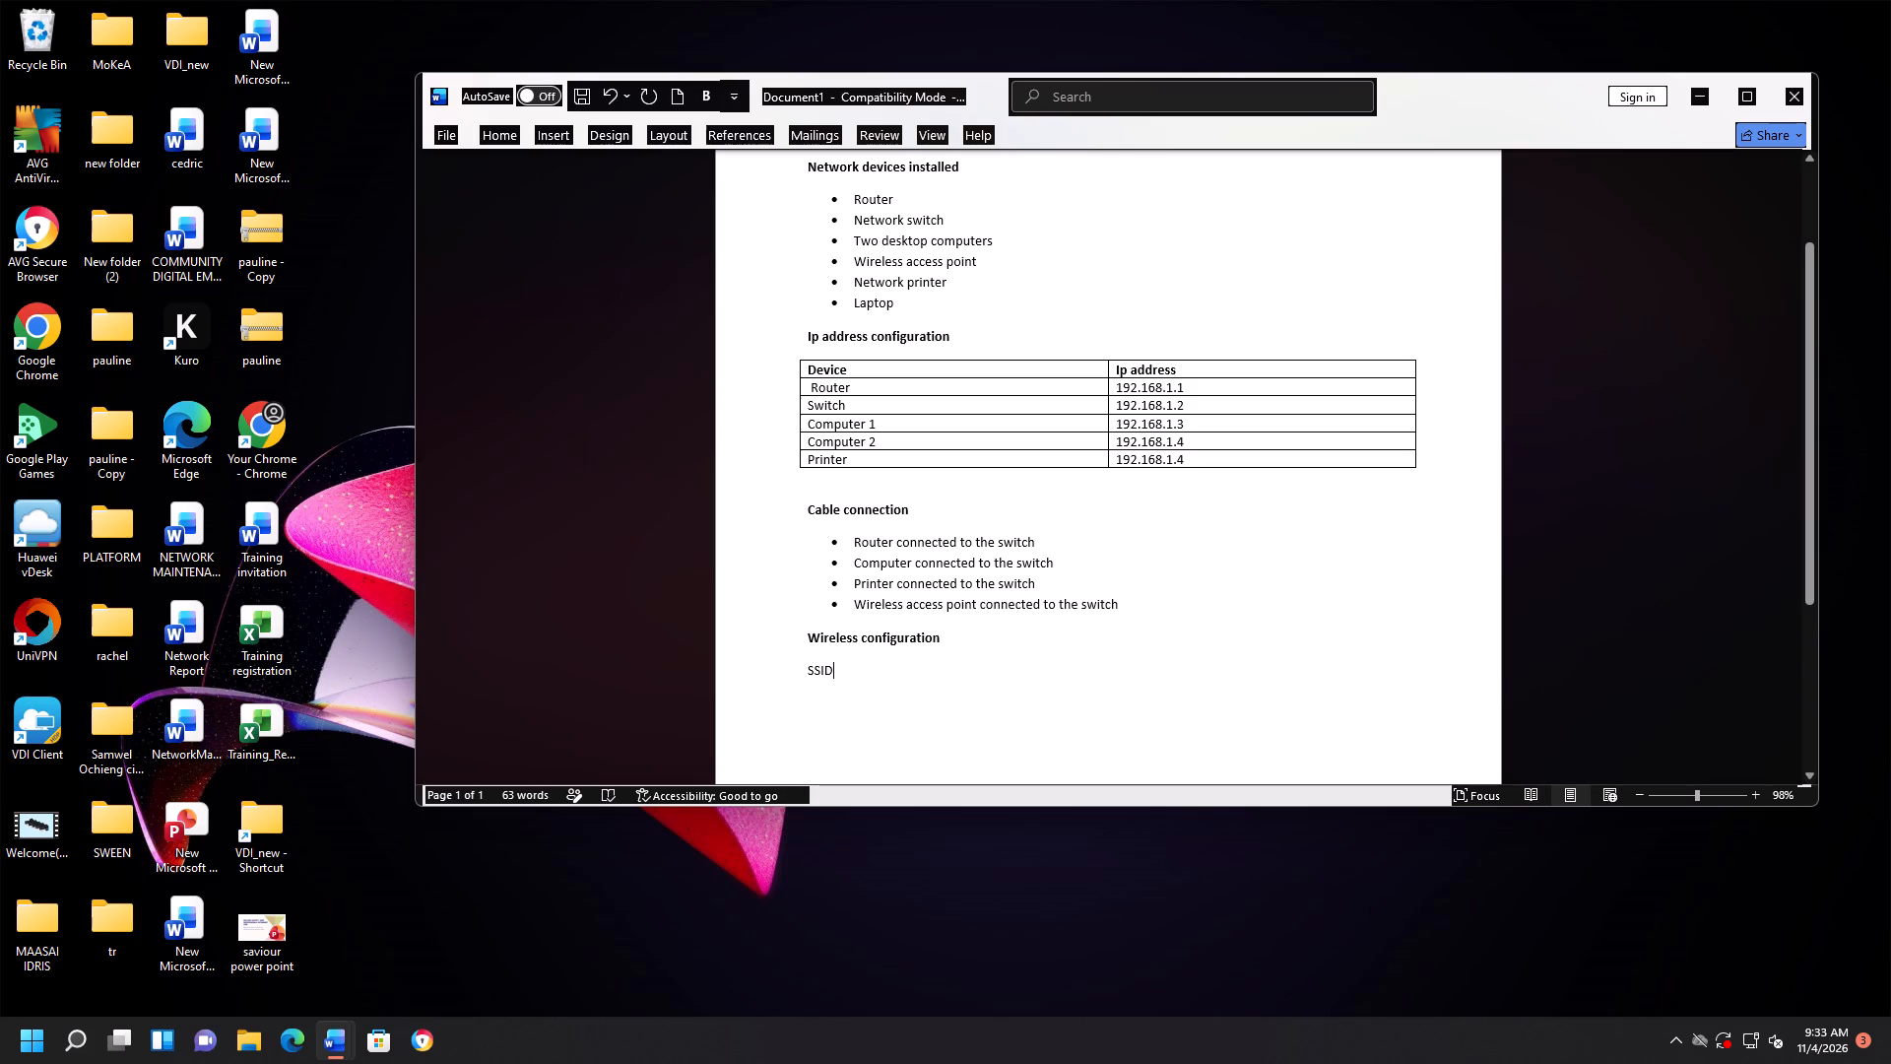
Complete the SSID line so that it reads "SSID: office-wifi".
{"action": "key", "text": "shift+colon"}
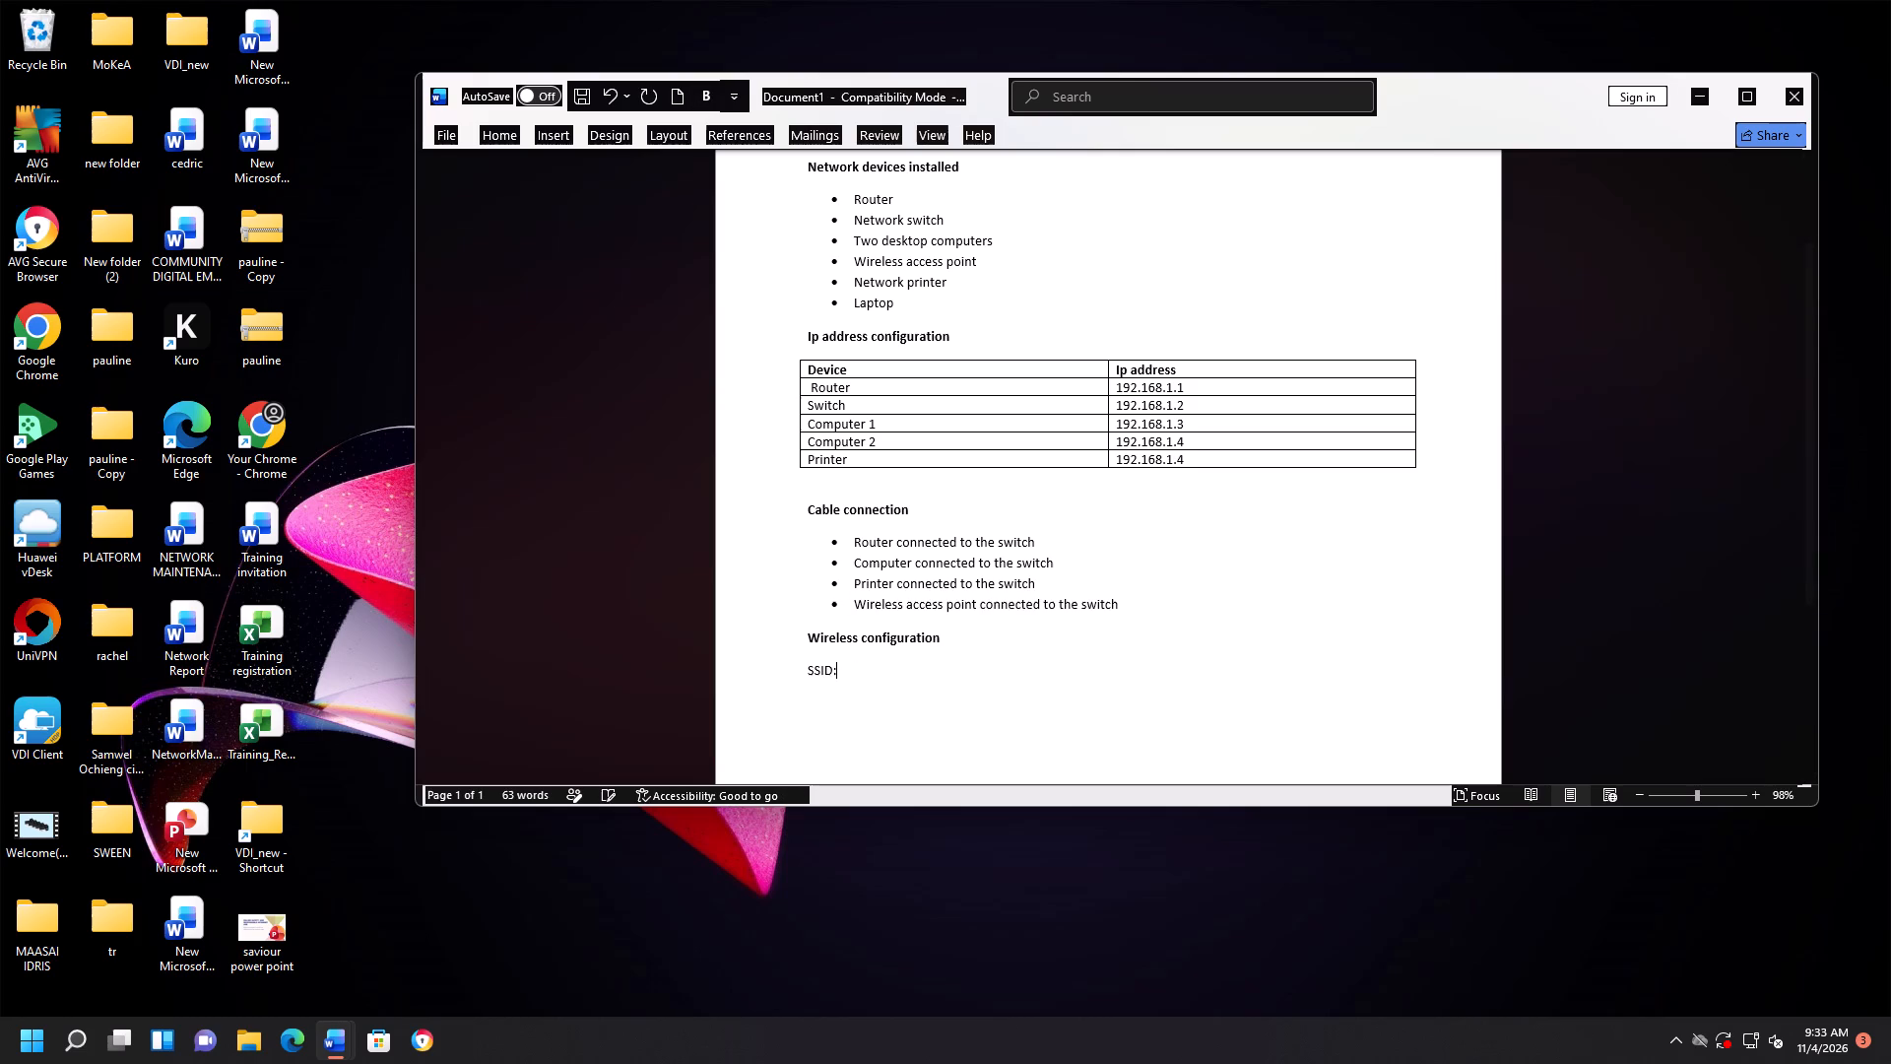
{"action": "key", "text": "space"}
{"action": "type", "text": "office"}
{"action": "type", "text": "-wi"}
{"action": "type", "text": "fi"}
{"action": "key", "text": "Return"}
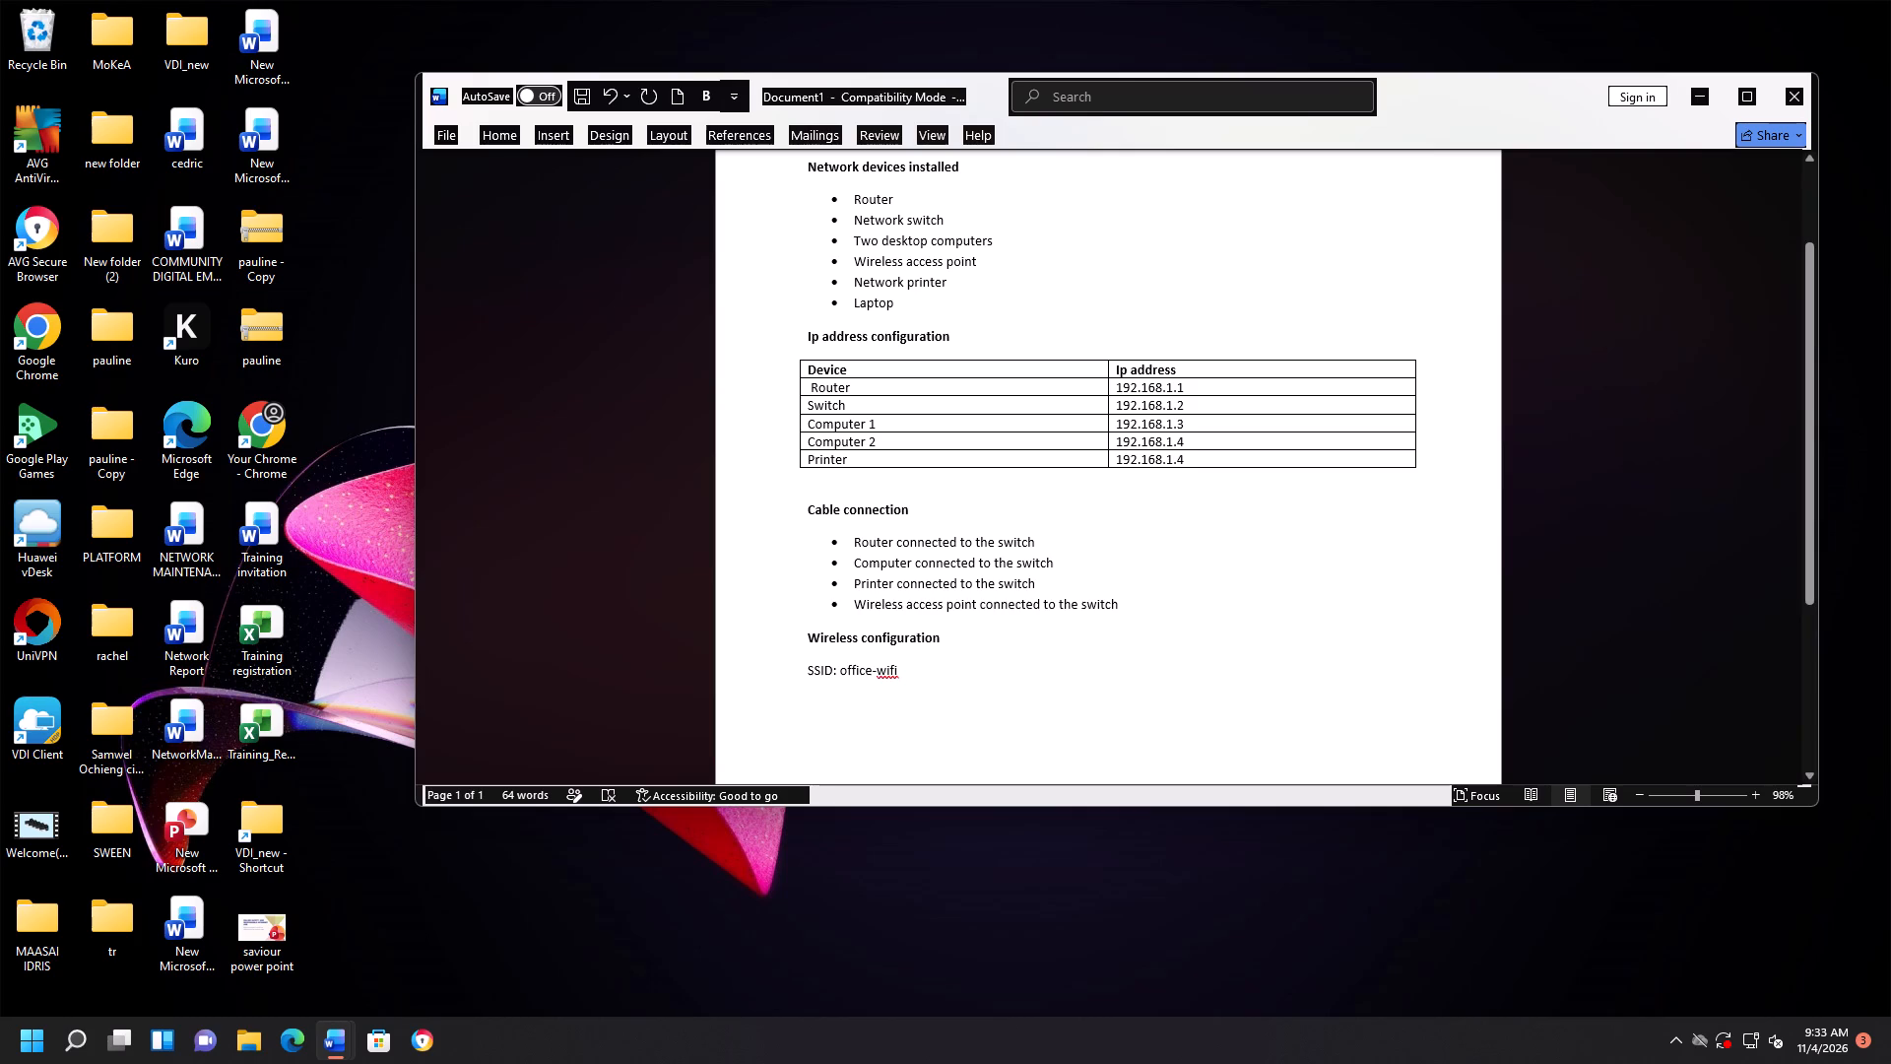
Correct "wifi" in the SSID line with the spelling suggestion "WIFI".
{"action": "right_click", "coordinate": [882, 671]}
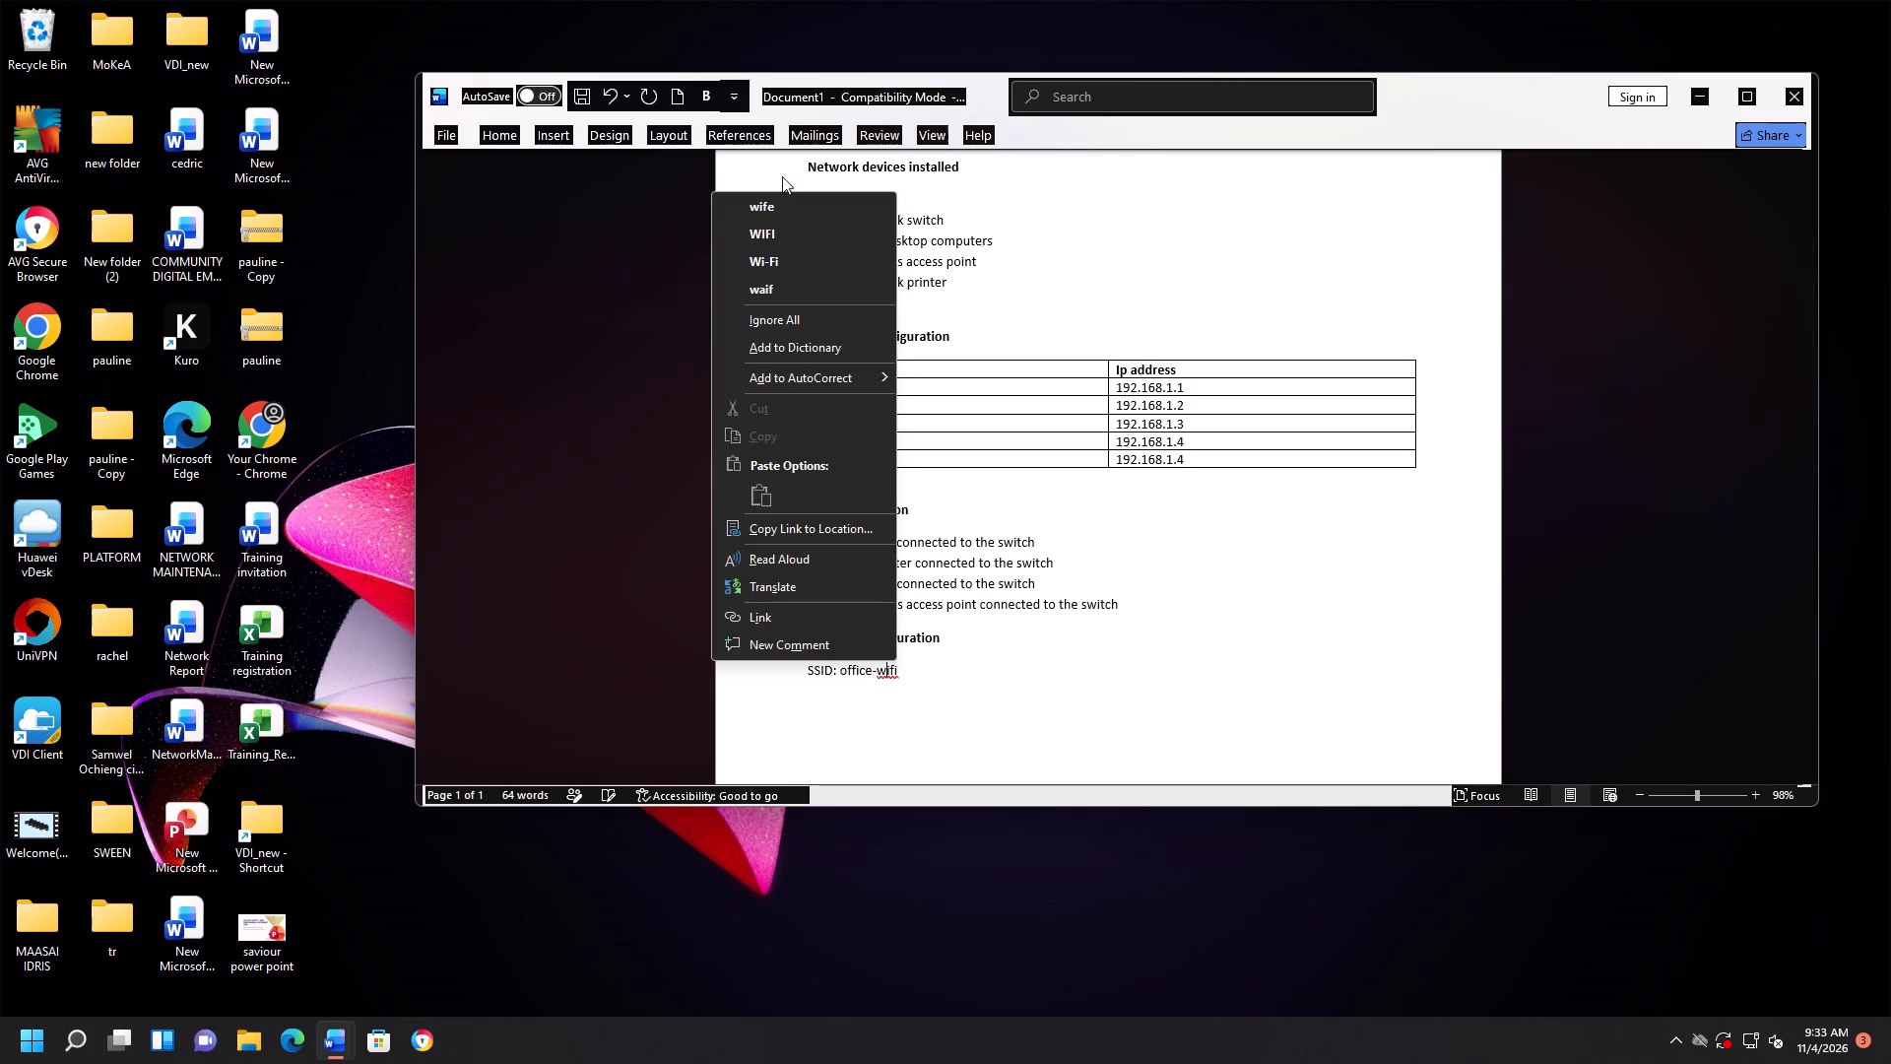
{"action": "left_click", "coordinate": [750, 228]}
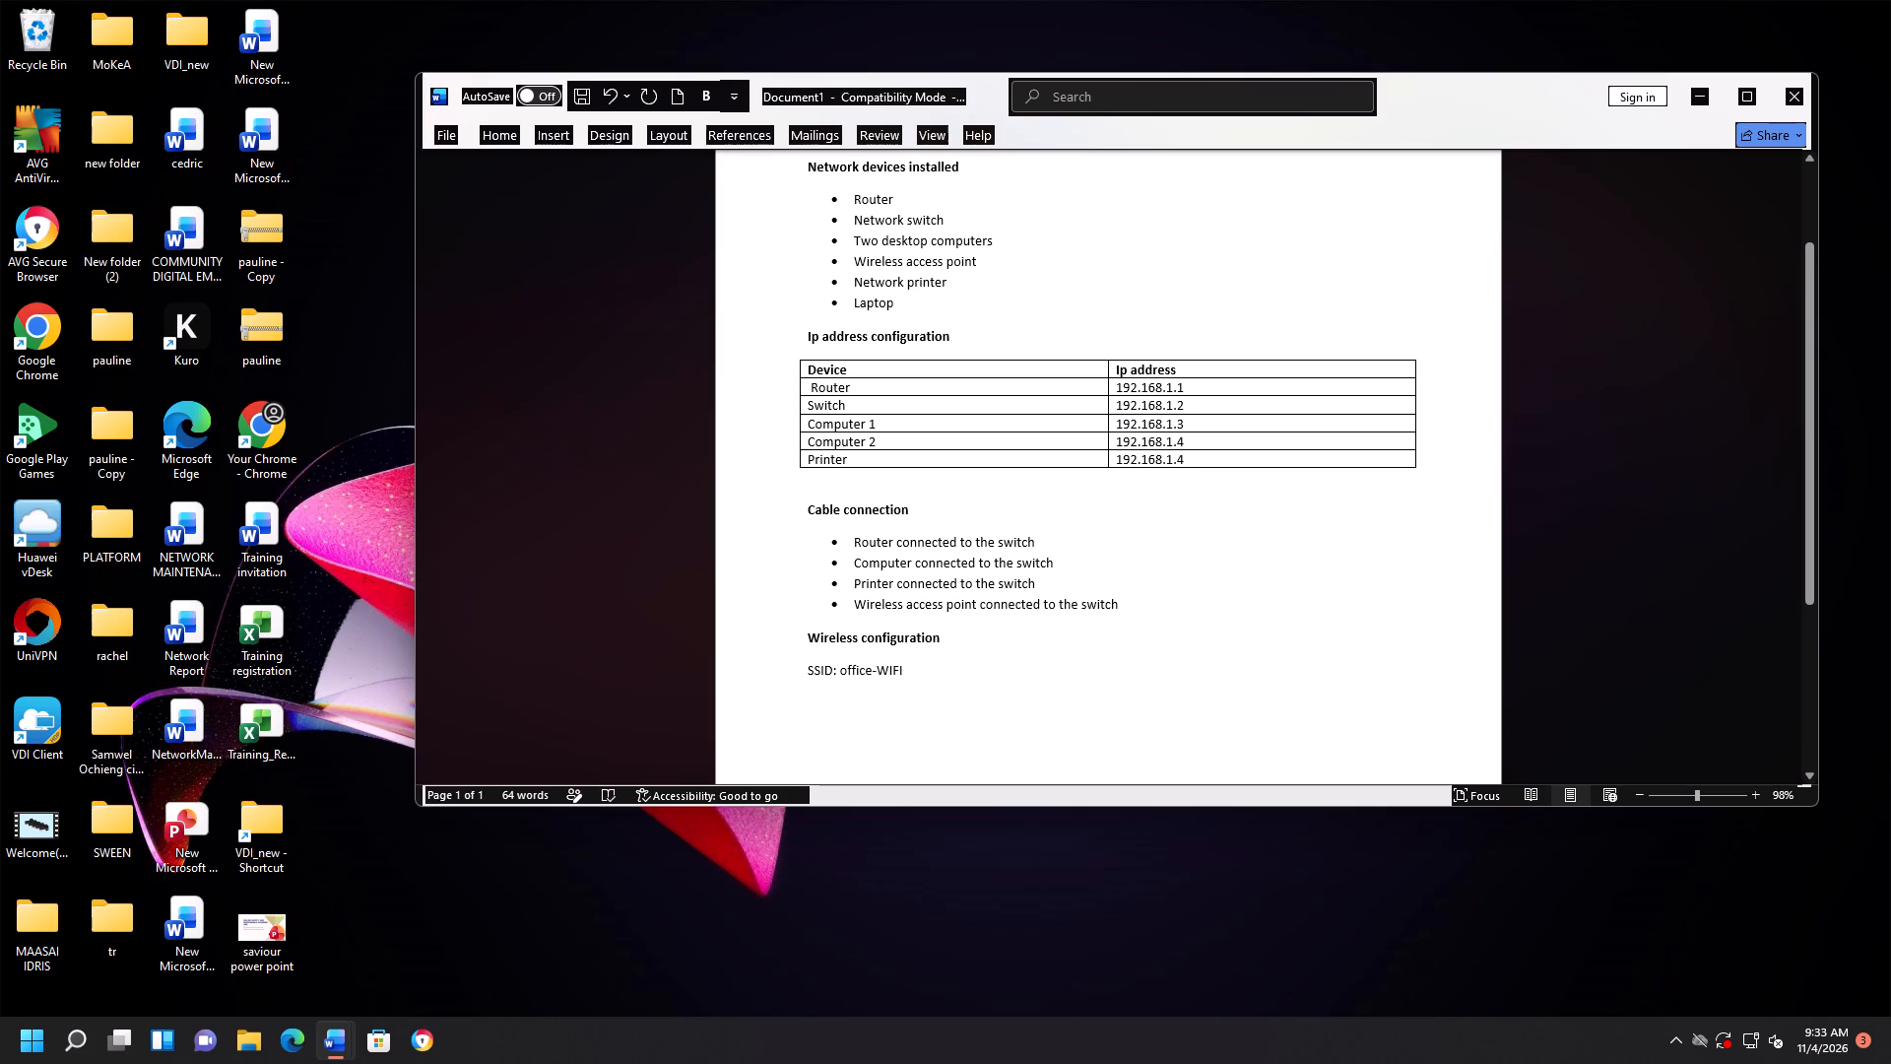
Change the word "office" in the SSID line to uppercase so that the network name reads "OFFICE-WIFI".
{"action": "left_click_drag", "start_coordinate": [868, 668], "coordinate": [842, 663]}
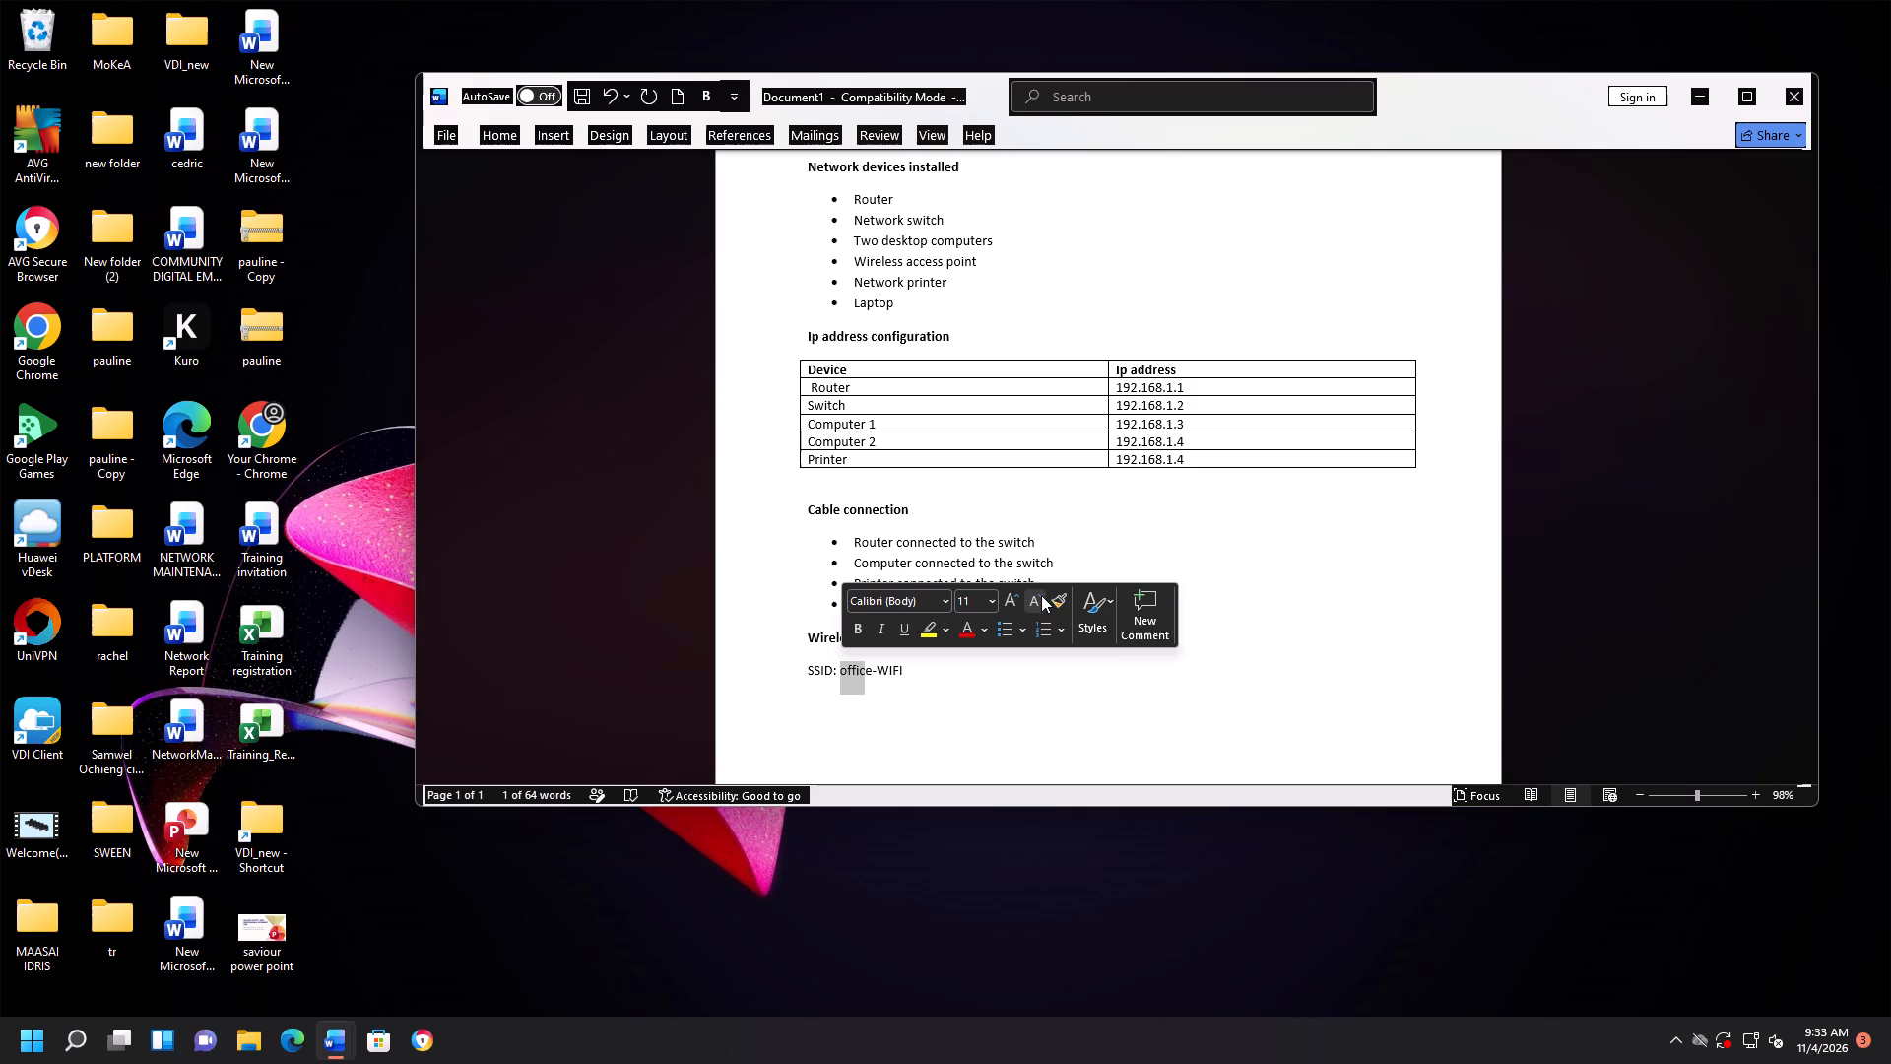
{"action": "left_click", "coordinate": [508, 136]}
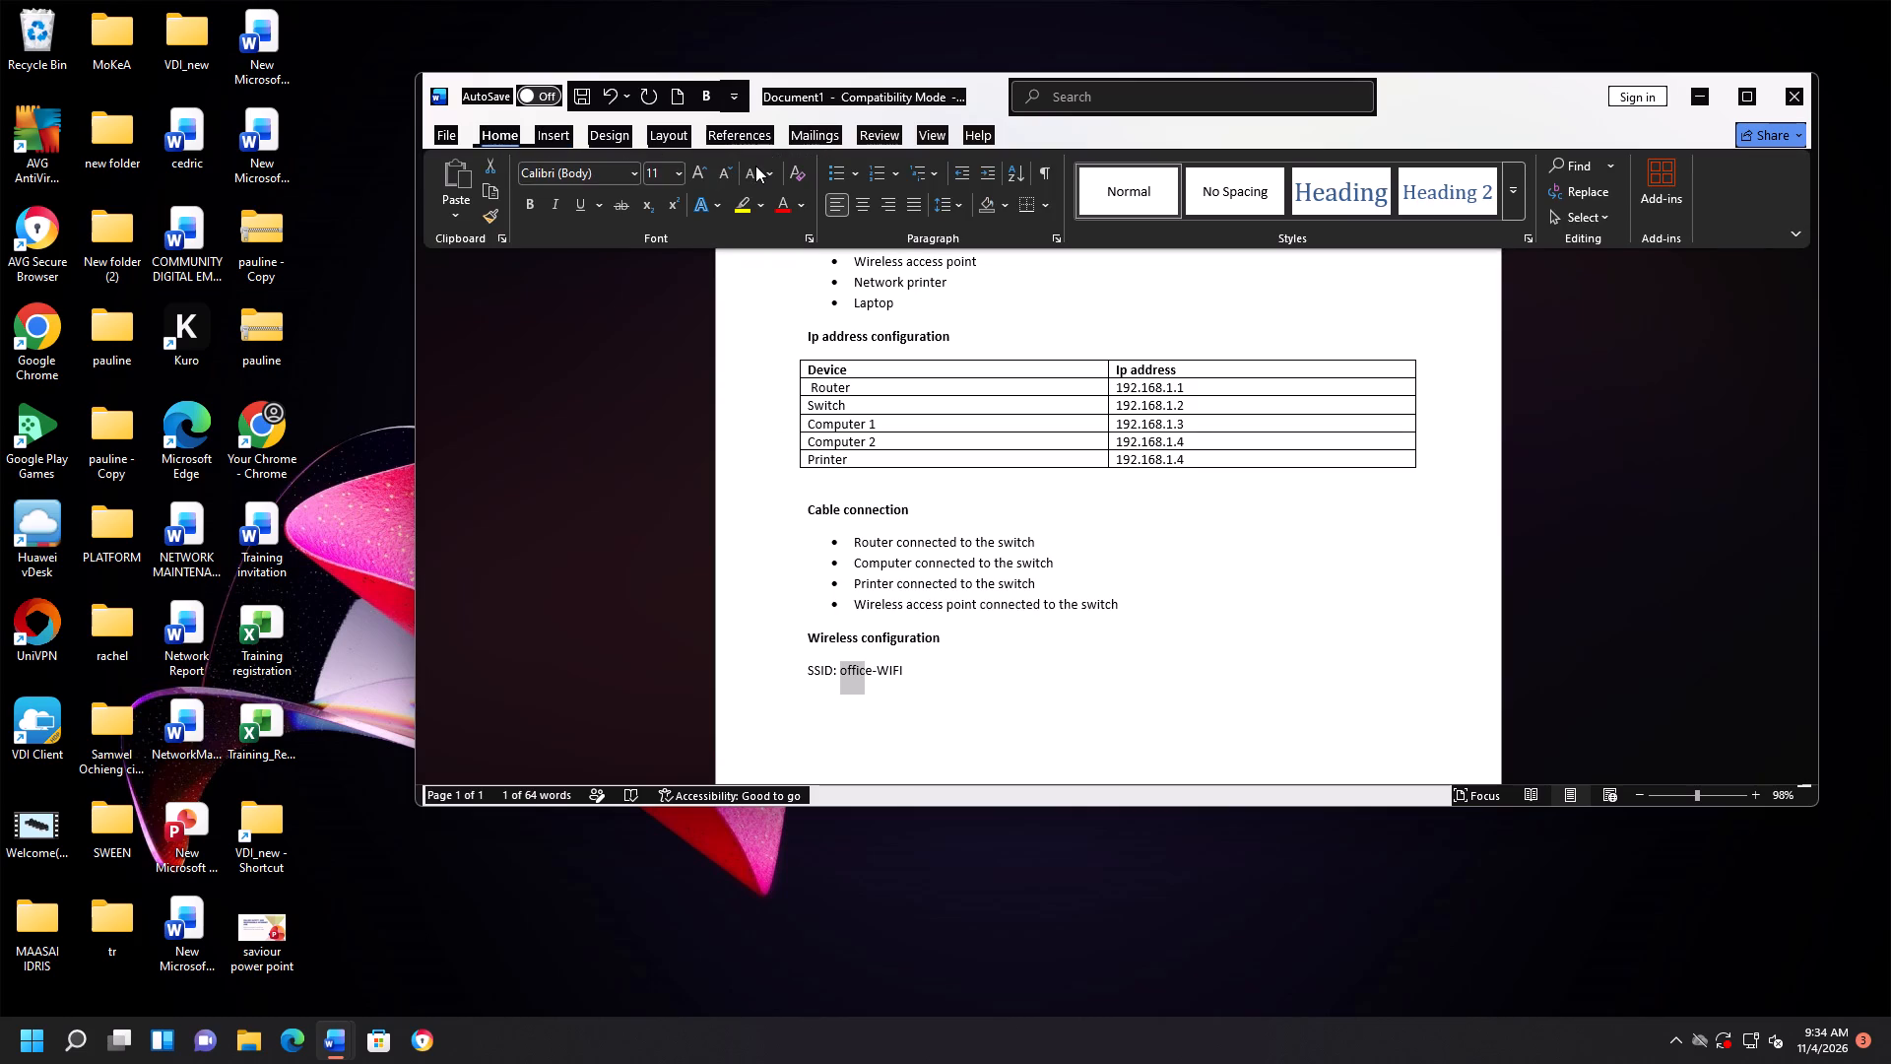
{"action": "left_click", "coordinate": [757, 166]}
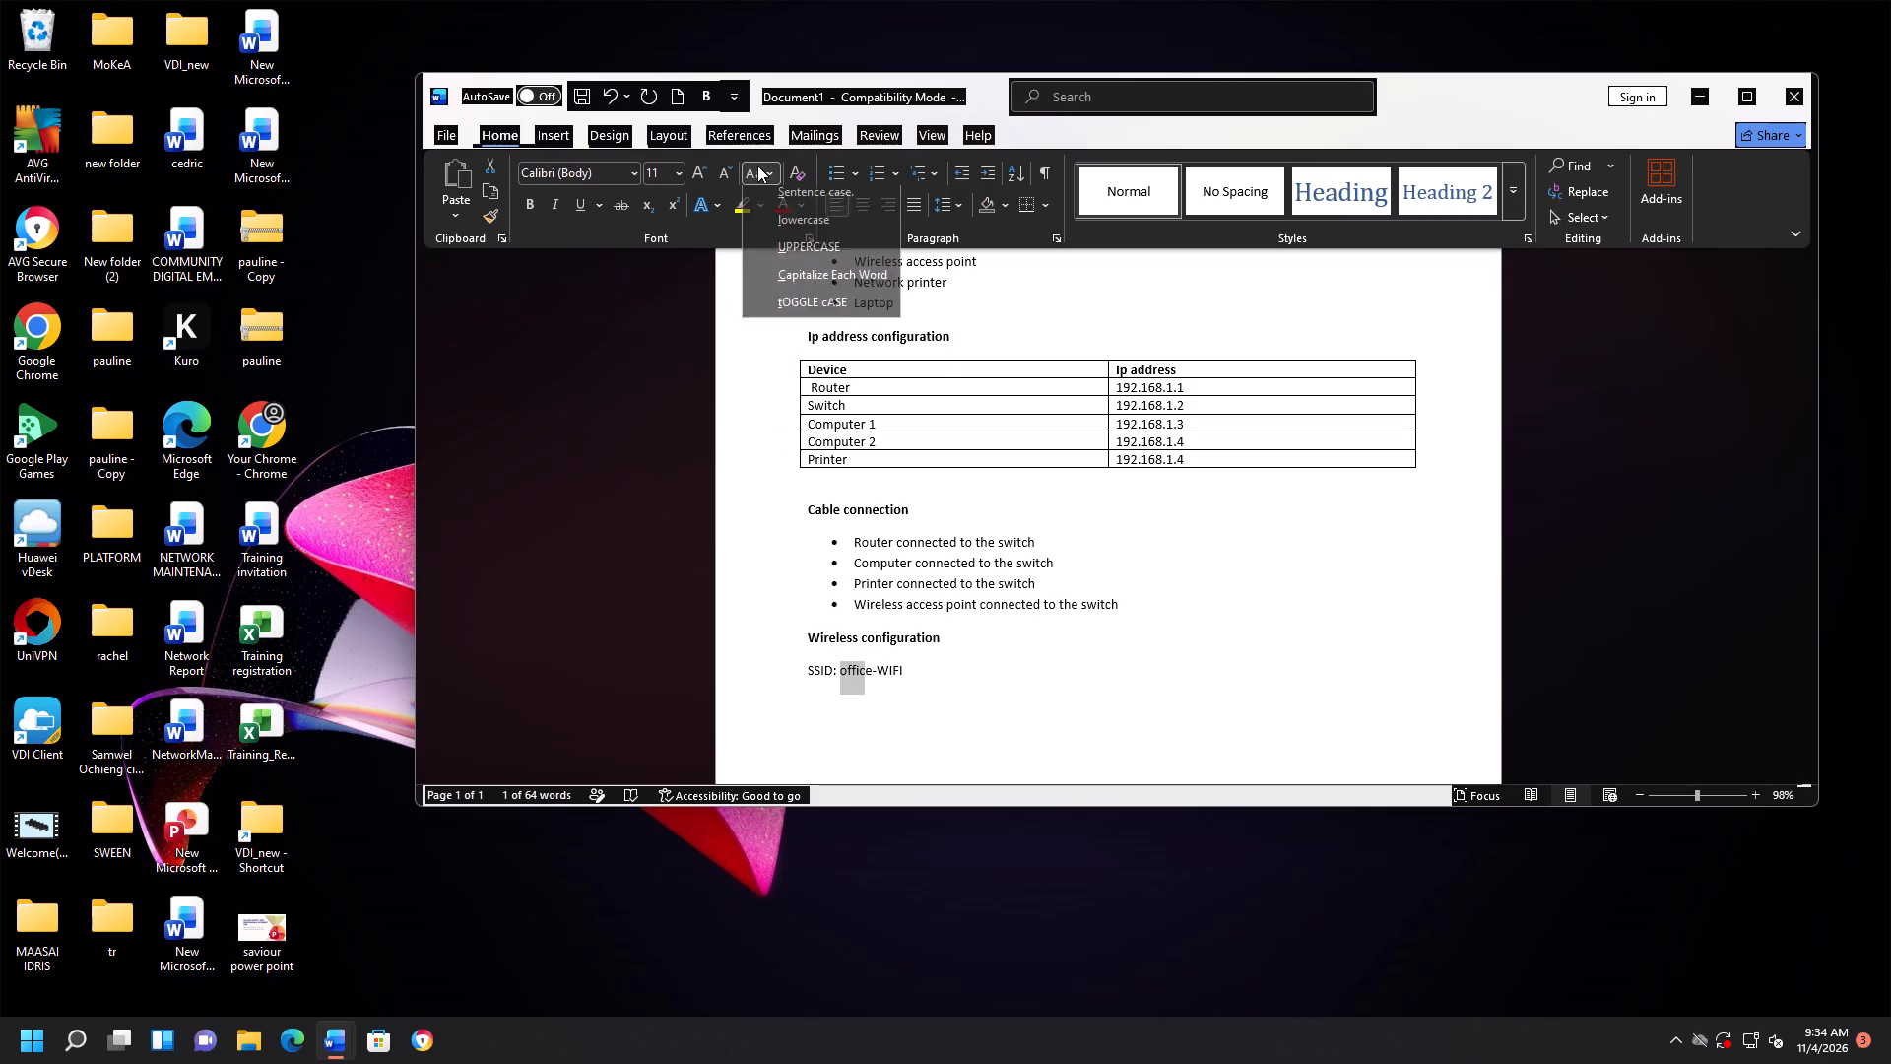
{"action": "left_click", "coordinate": [812, 251]}
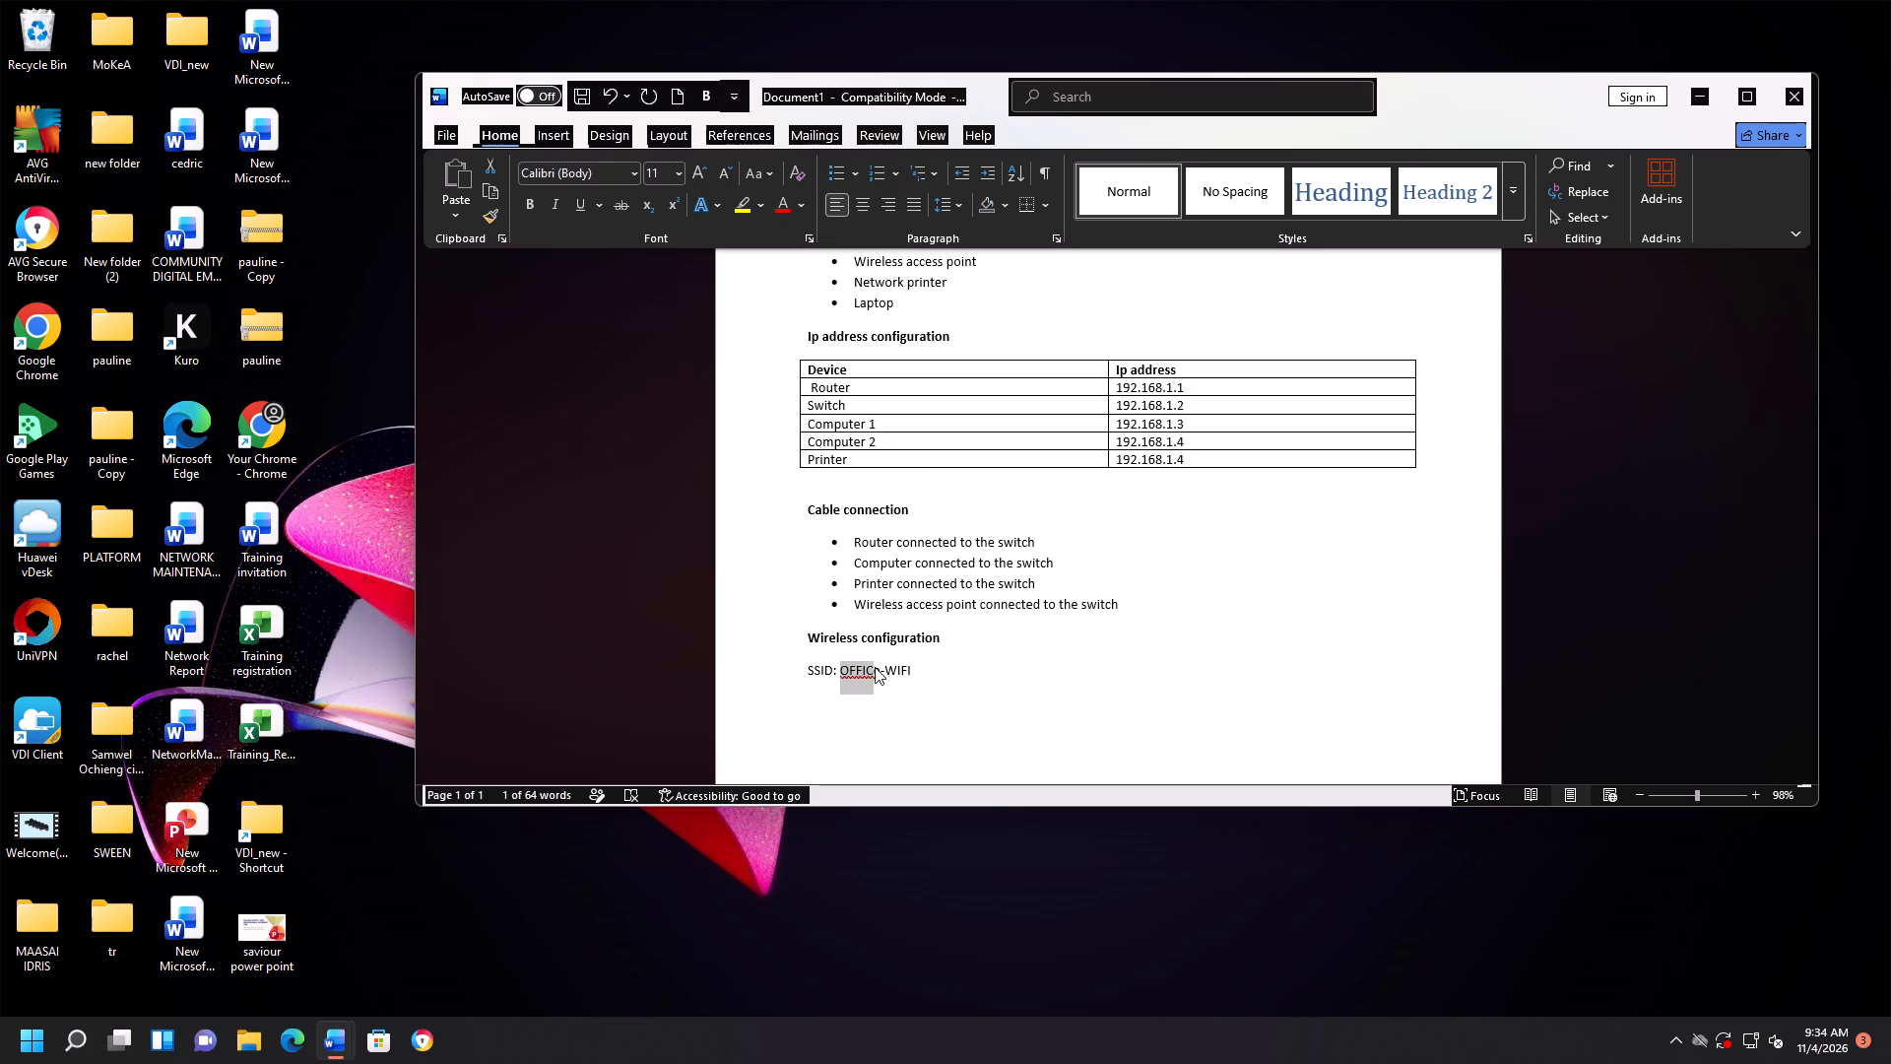
{"action": "left_click", "coordinate": [921, 693]}
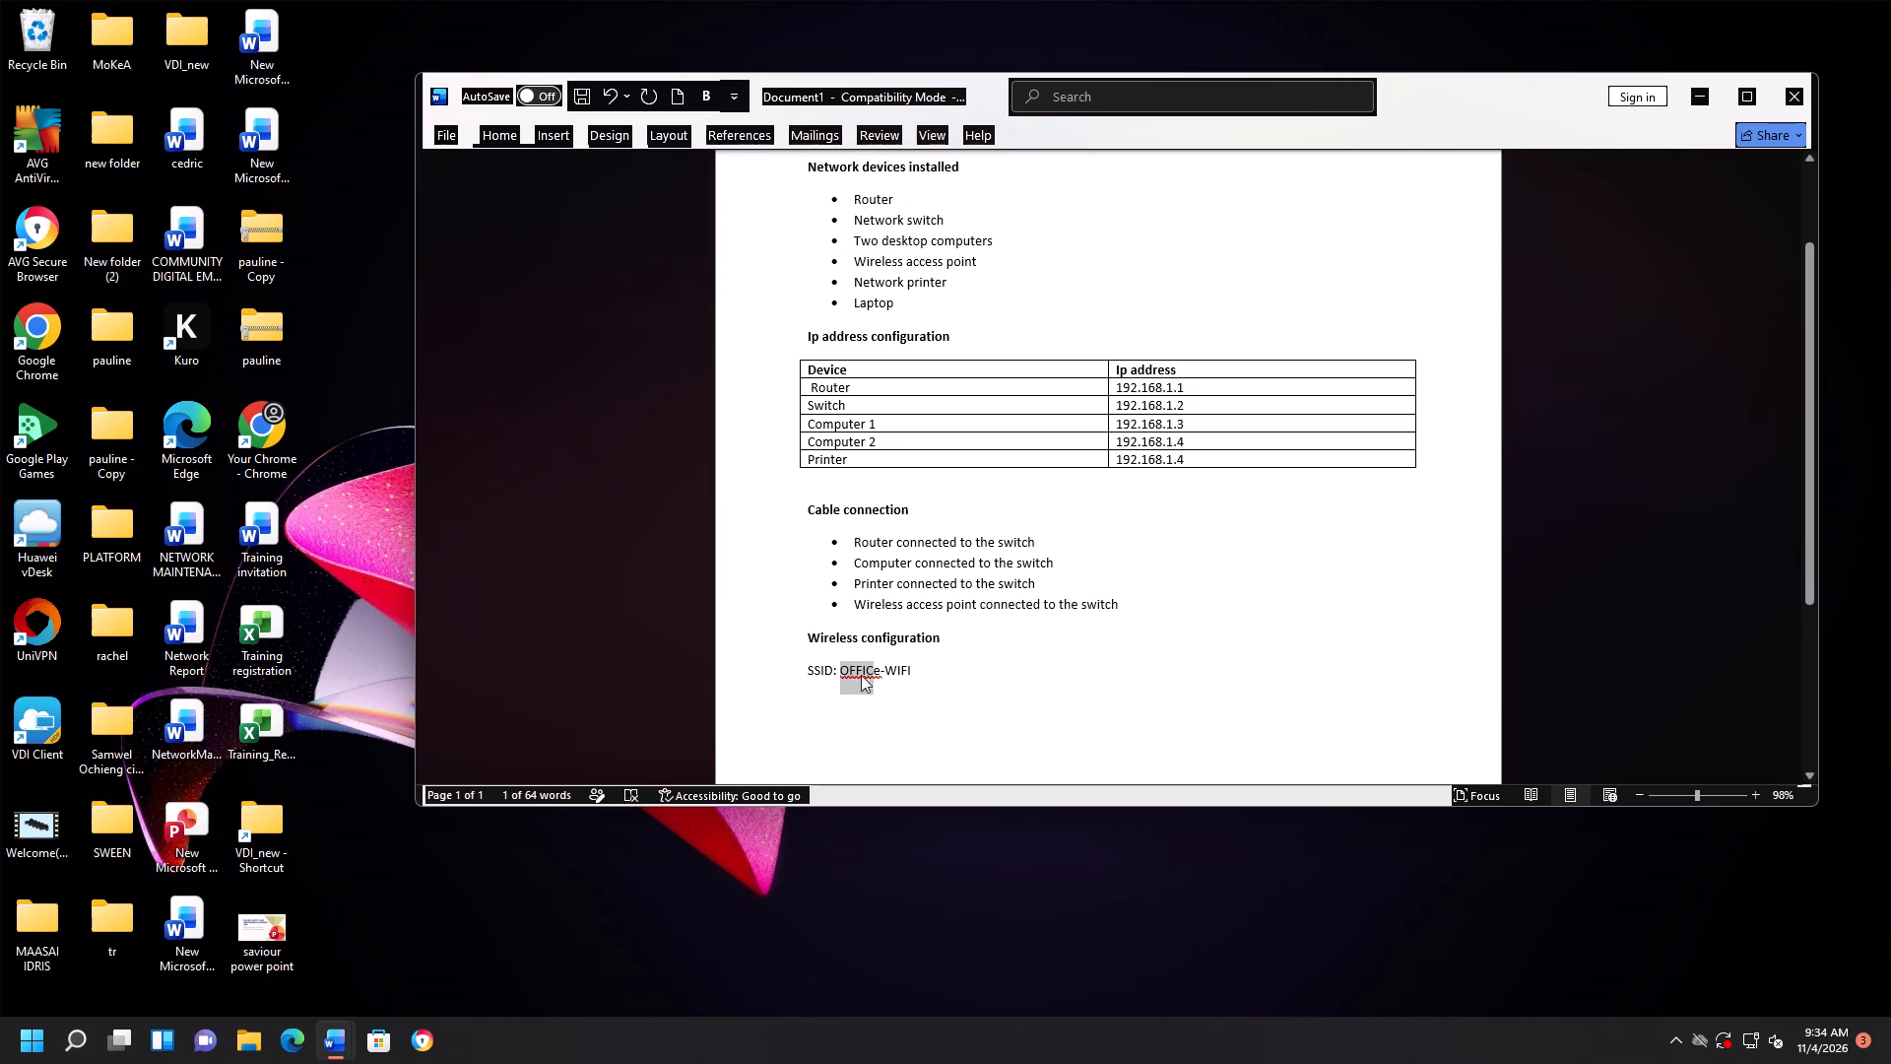
{"action": "left_click", "coordinate": [880, 666]}
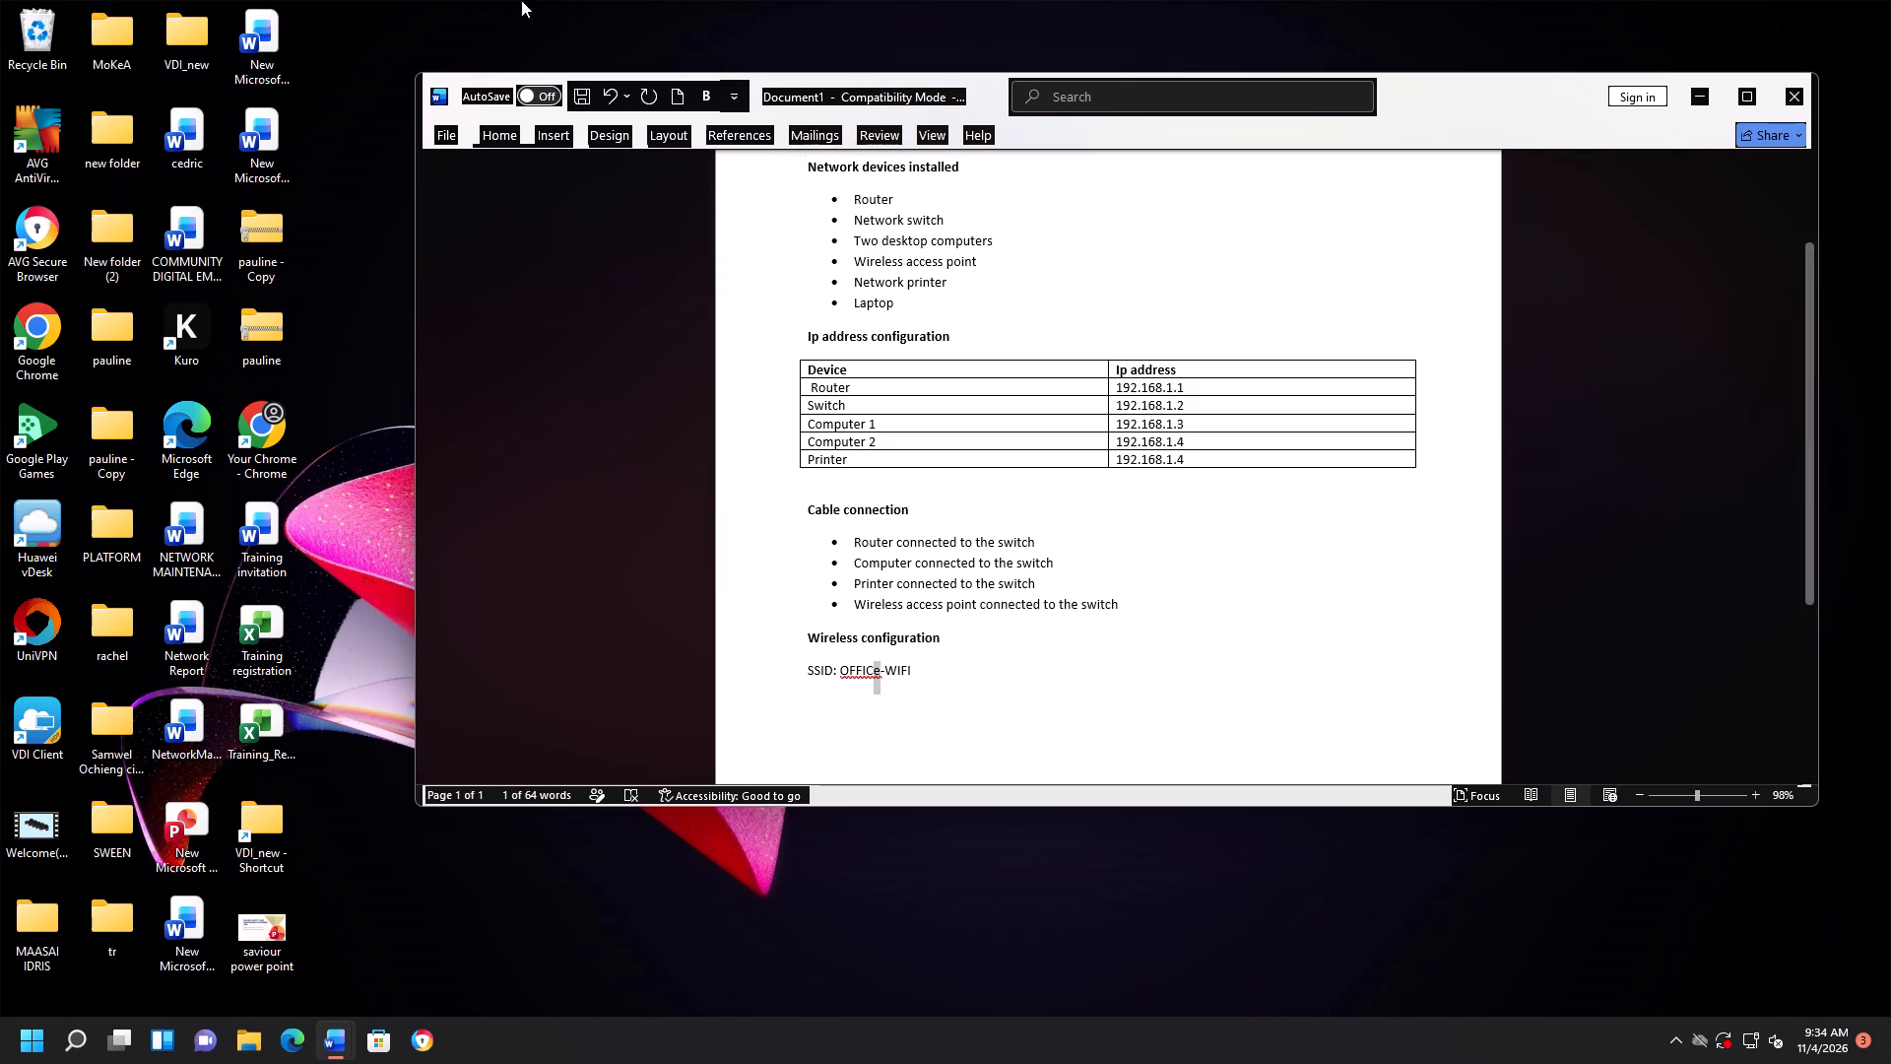
{"action": "left_click", "coordinate": [526, 139]}
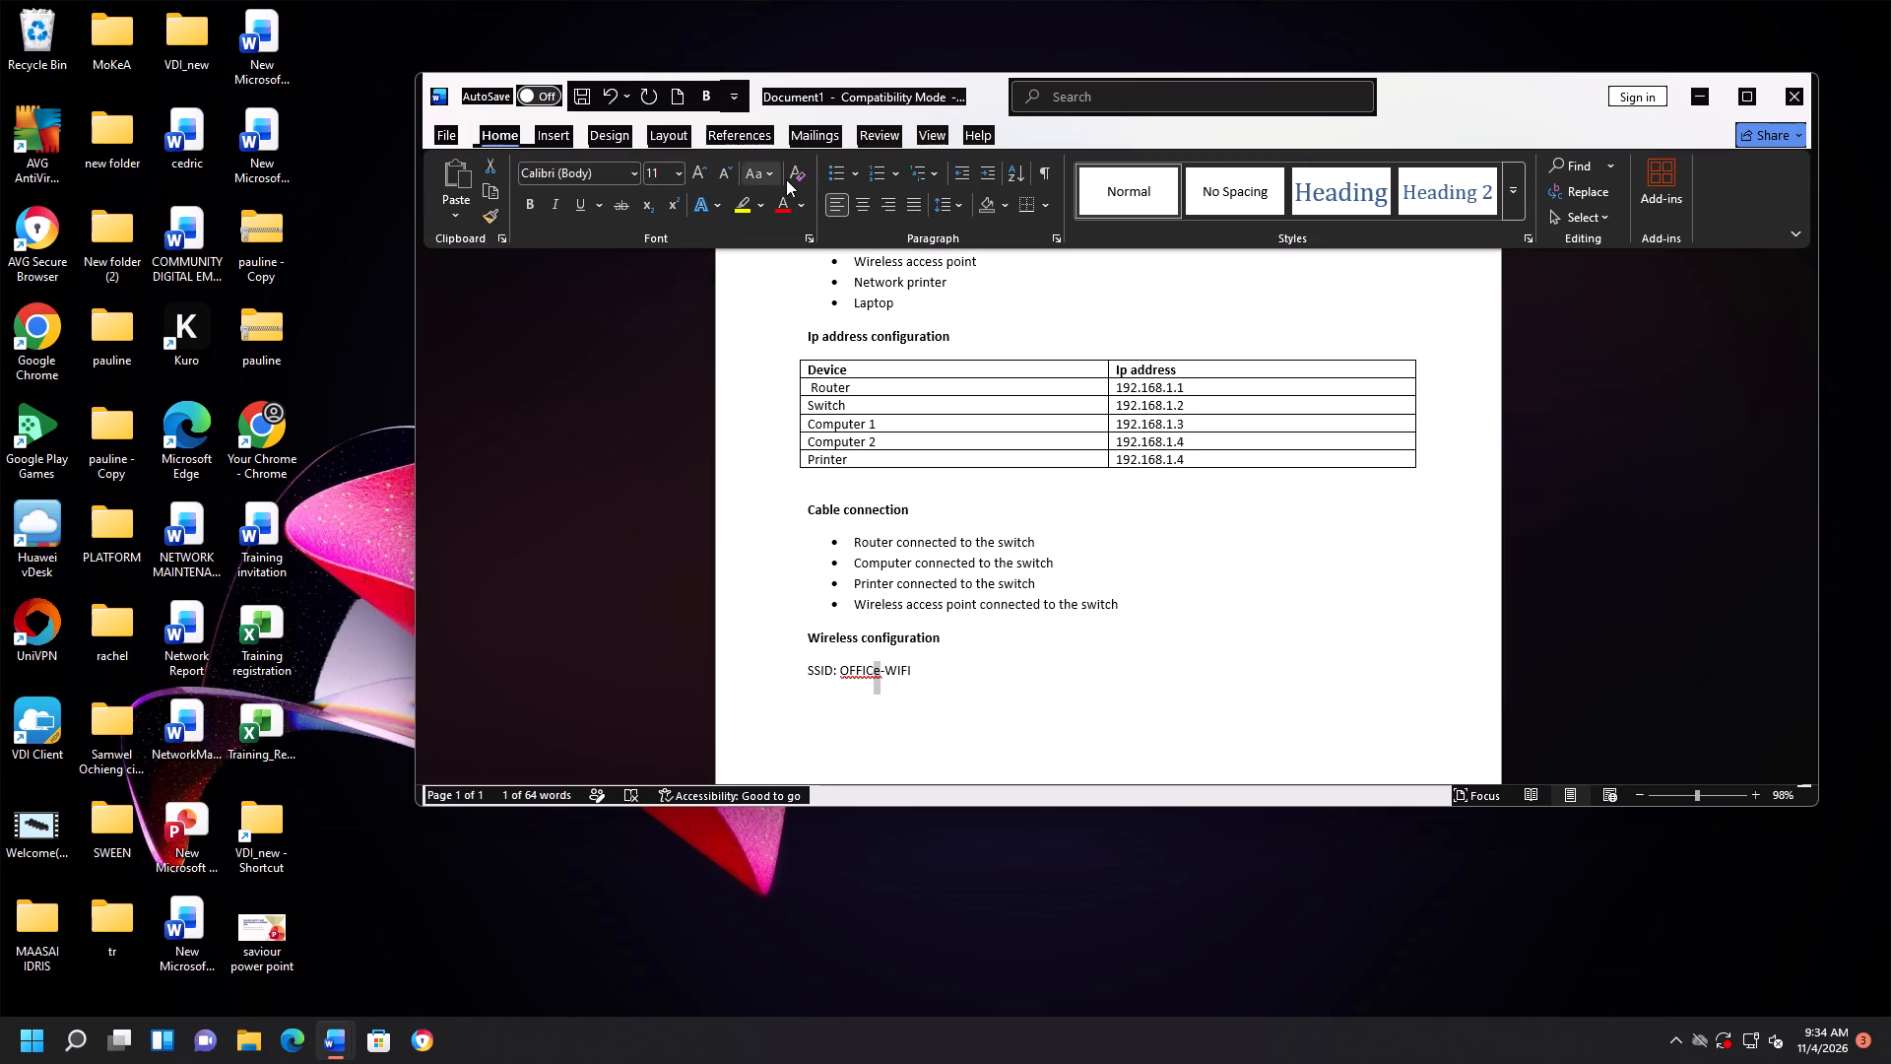
{"action": "left_click", "coordinate": [750, 172]}
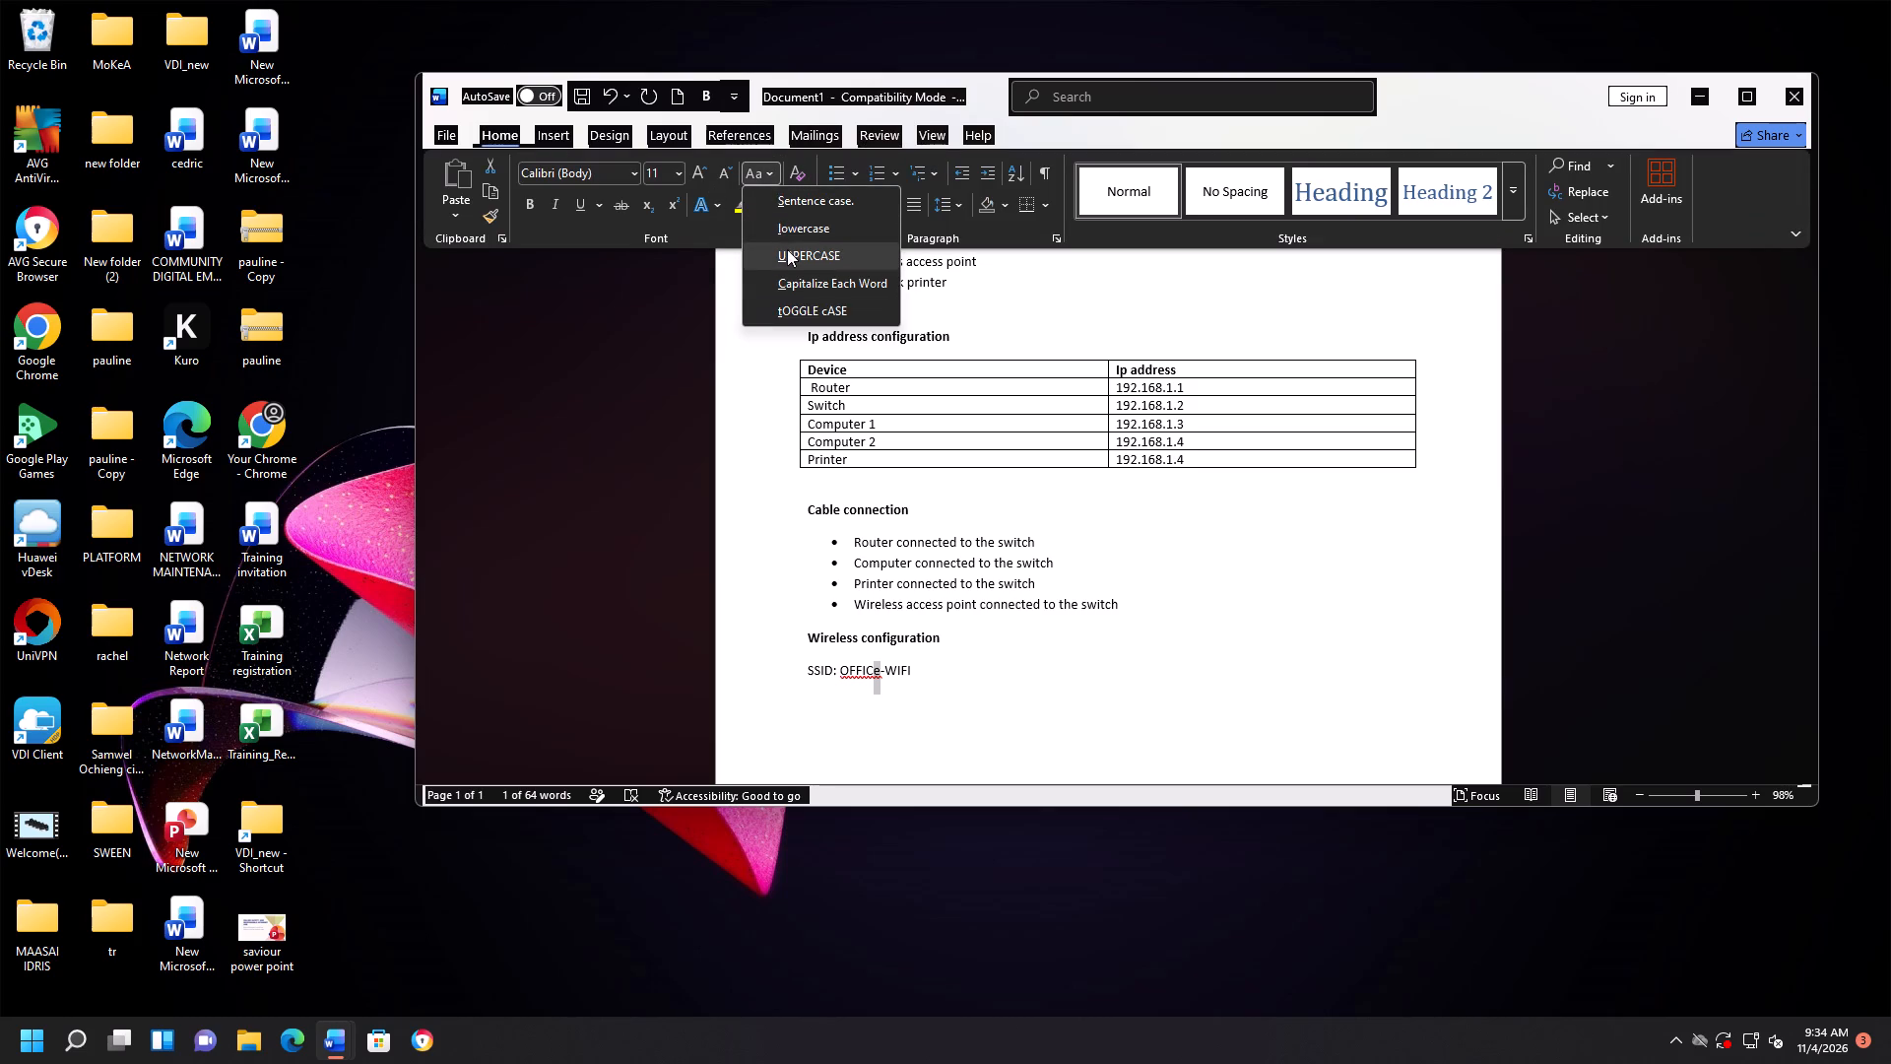
{"action": "left_click", "coordinate": [787, 250]}
{"action": "left_click", "coordinate": [950, 685]}
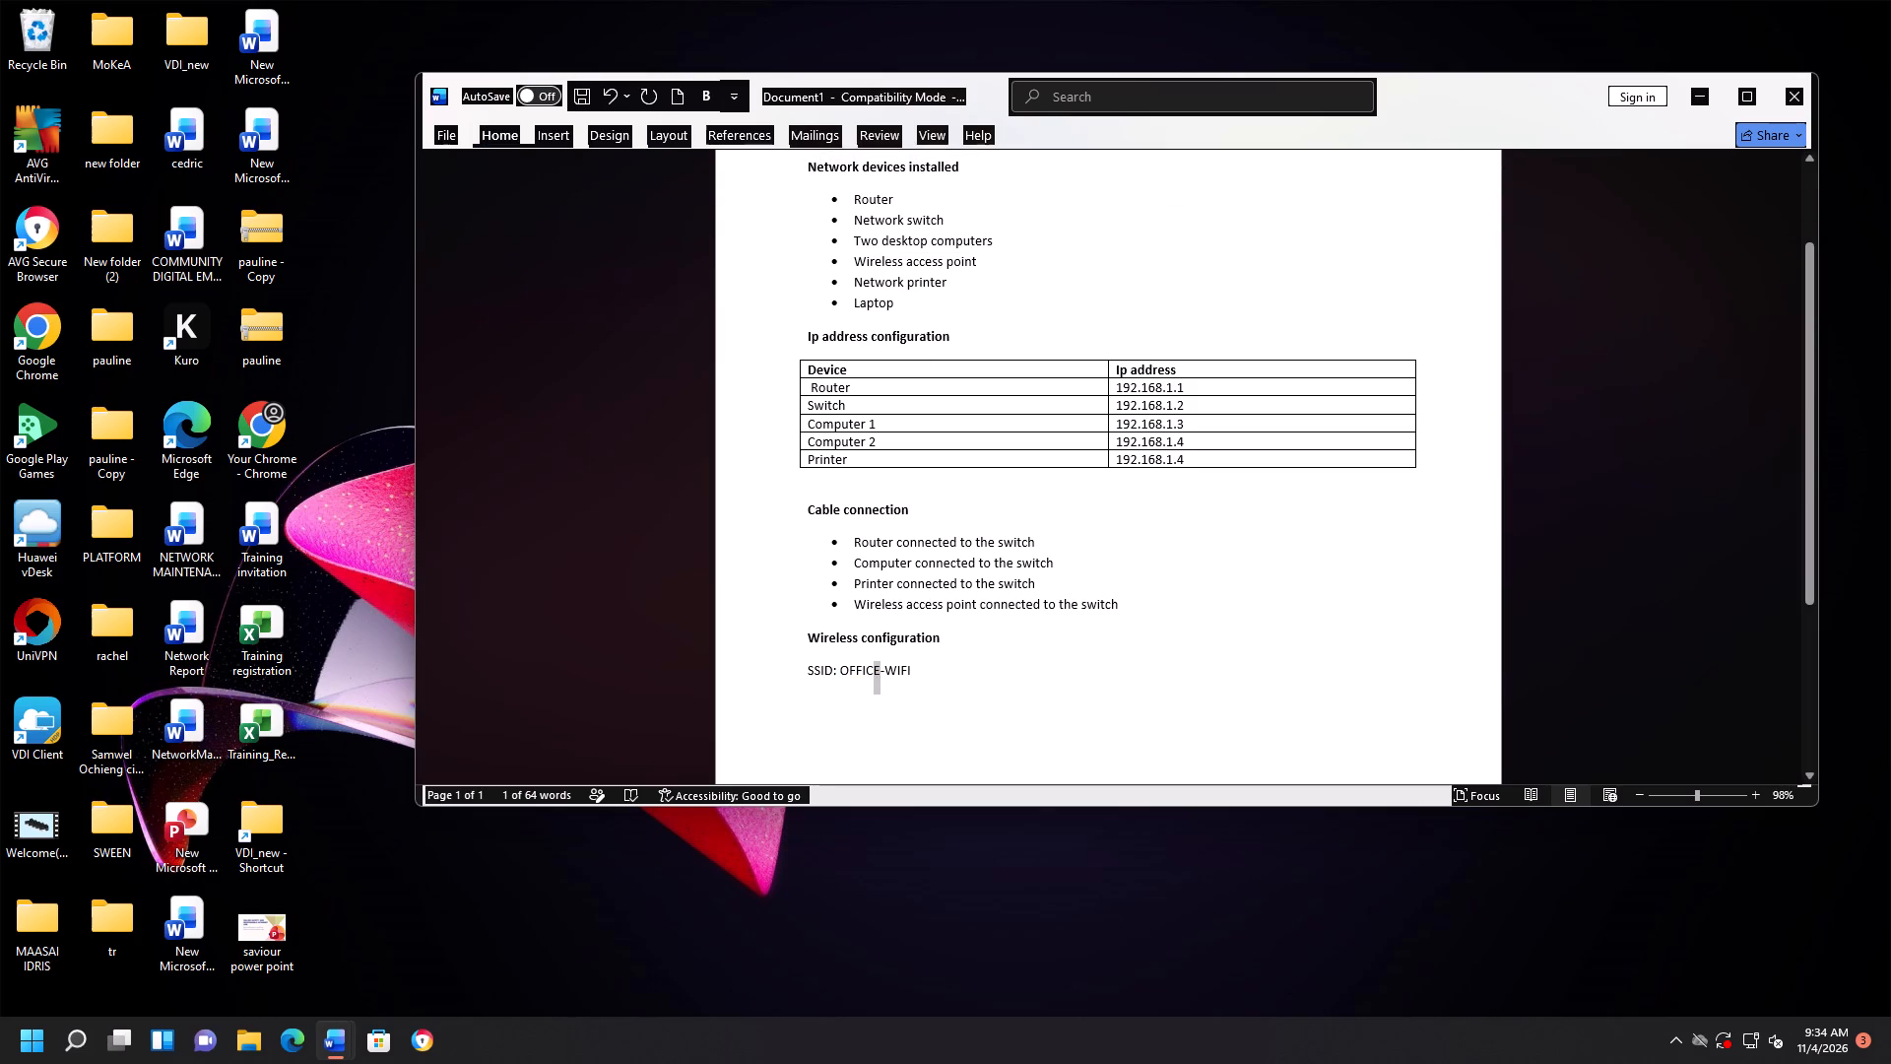
Add the lines "Security", "Password" and "Installation fault" below the SSID line.
{"action": "left_click", "coordinate": [914, 663]}
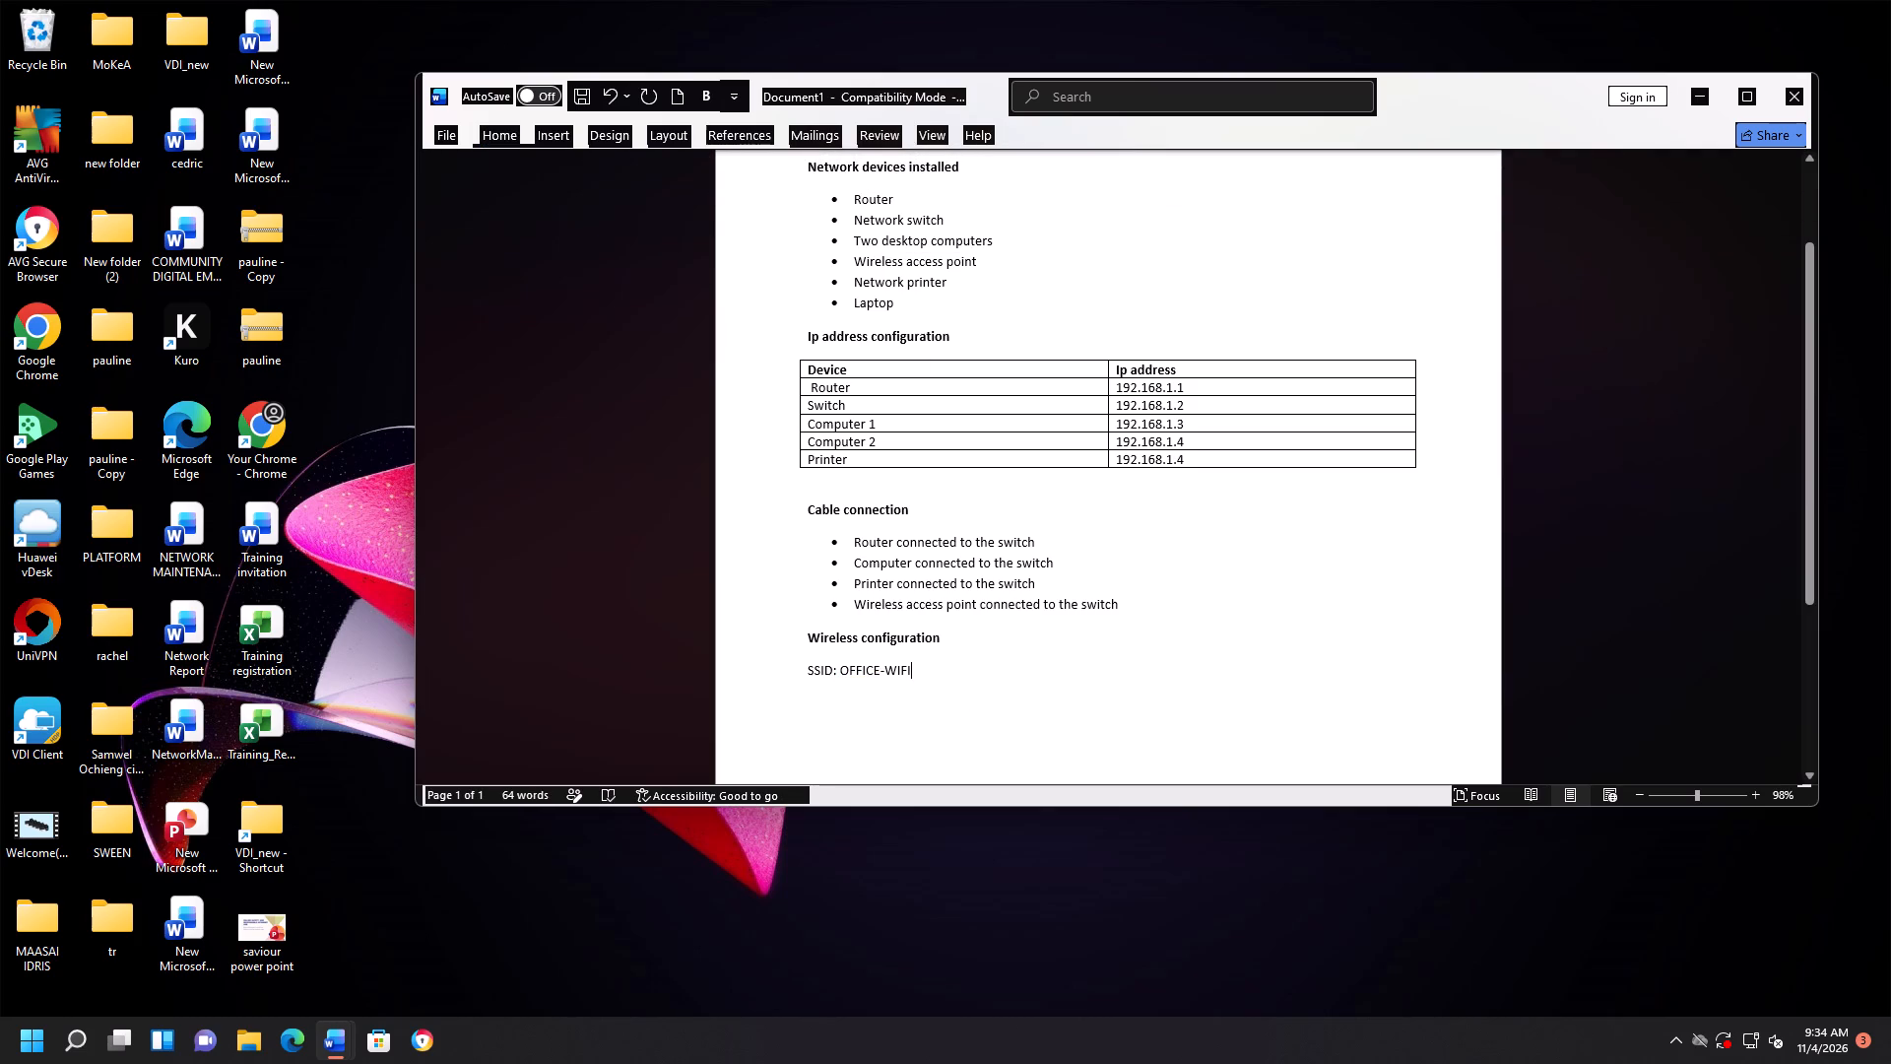
{"action": "key", "text": "Return"}
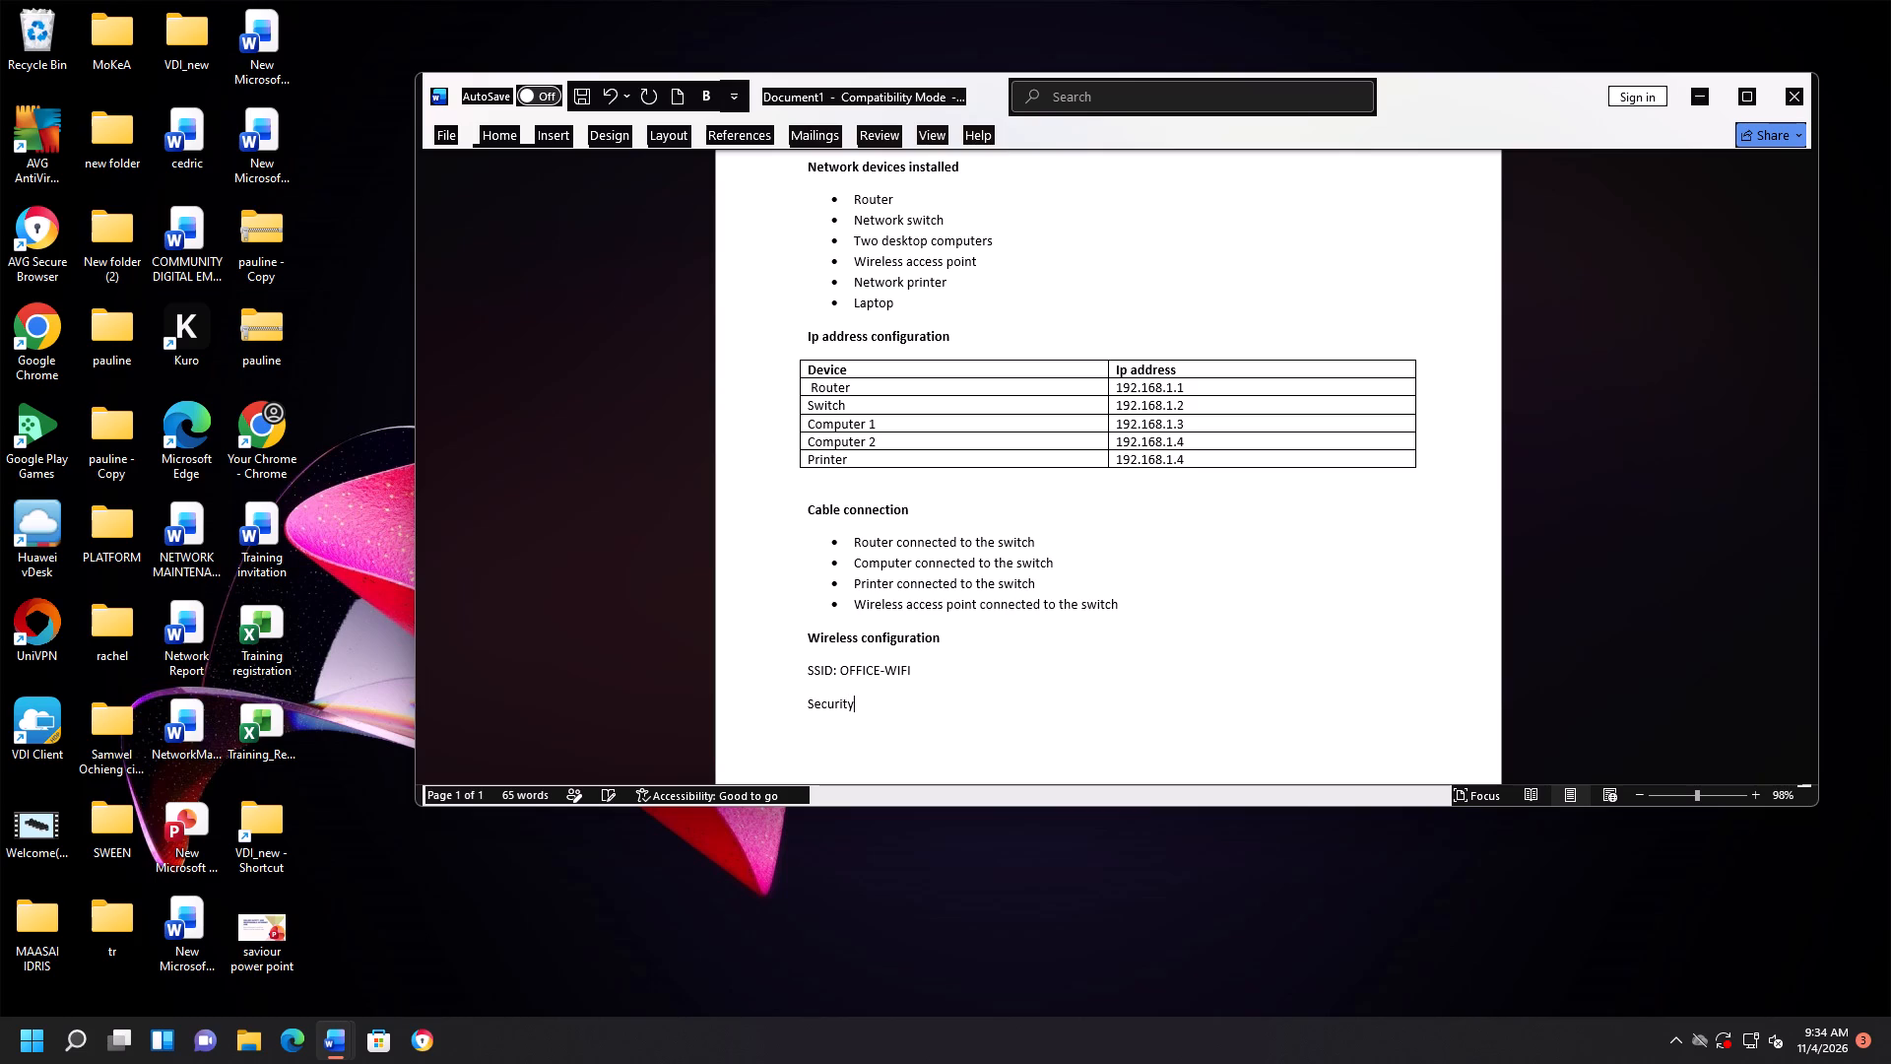
{"action": "key", "text": "Return"}
{"action": "left_click", "coordinate": [914, 669]}
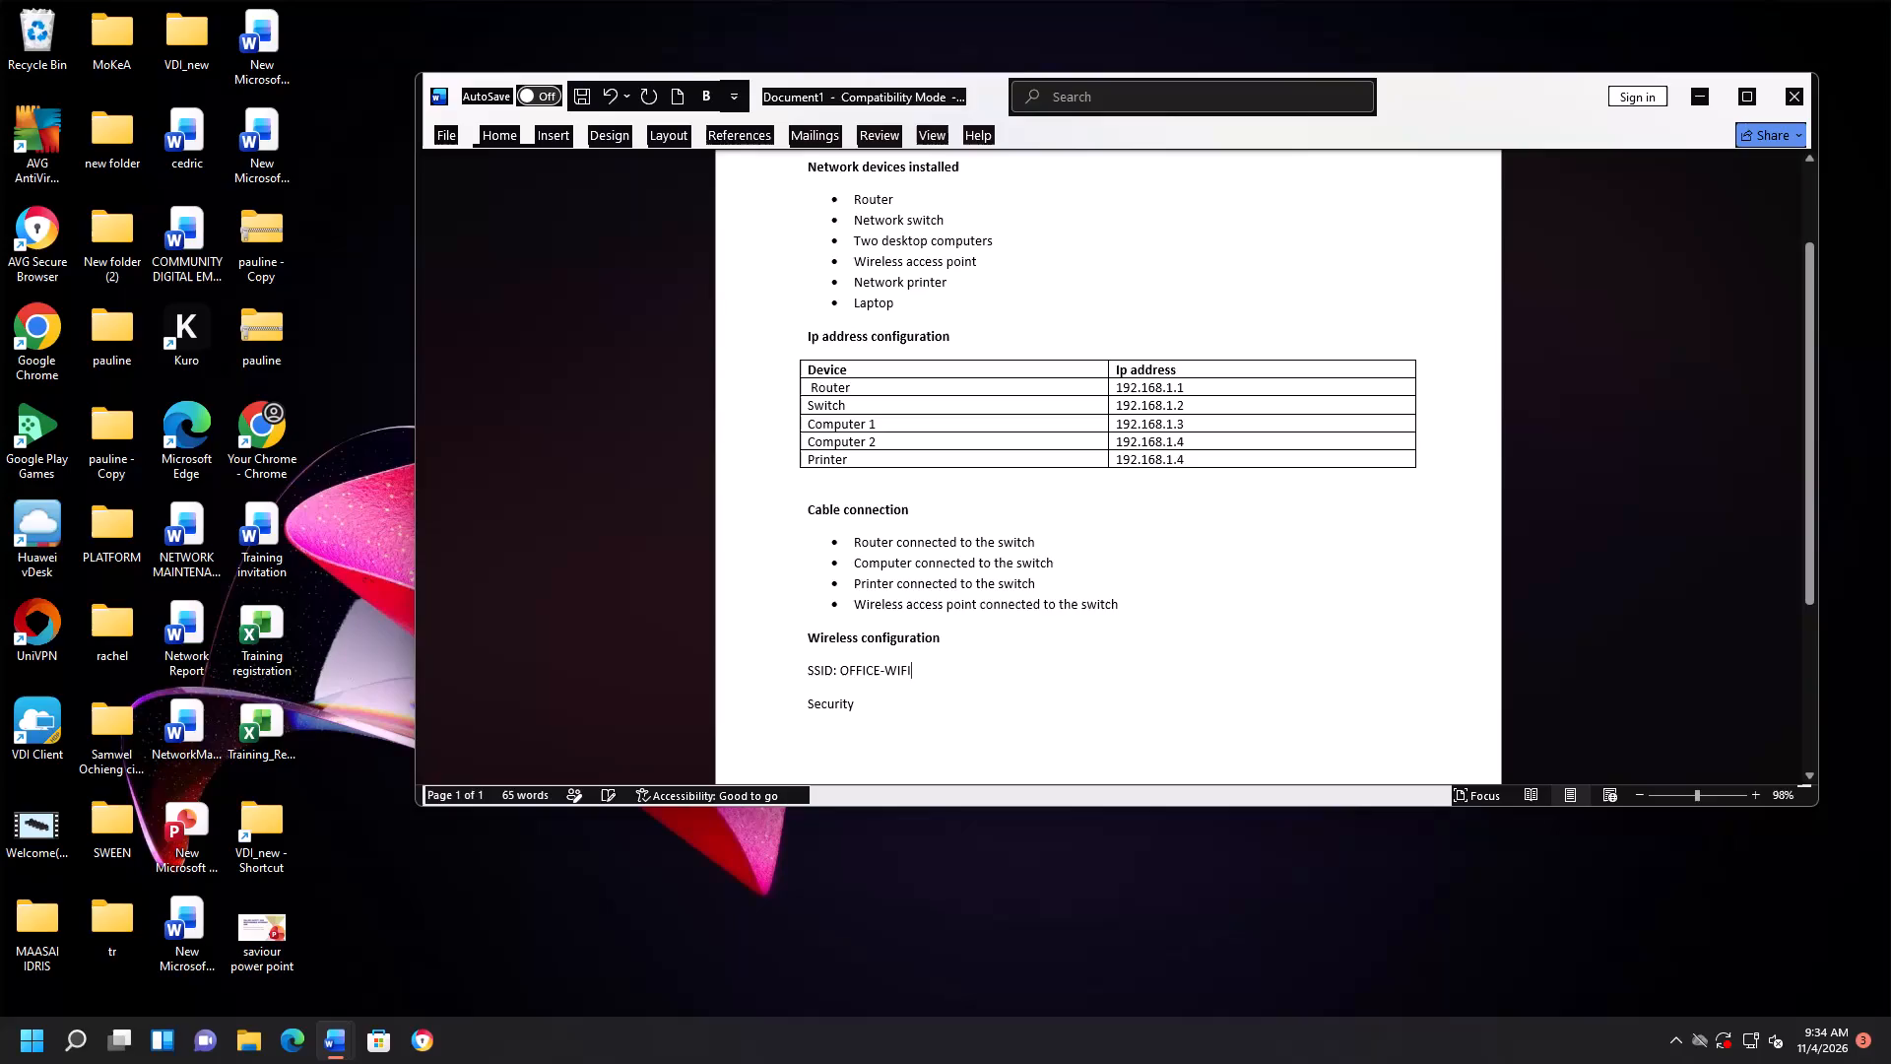
{"action": "key", "text": "Down"}
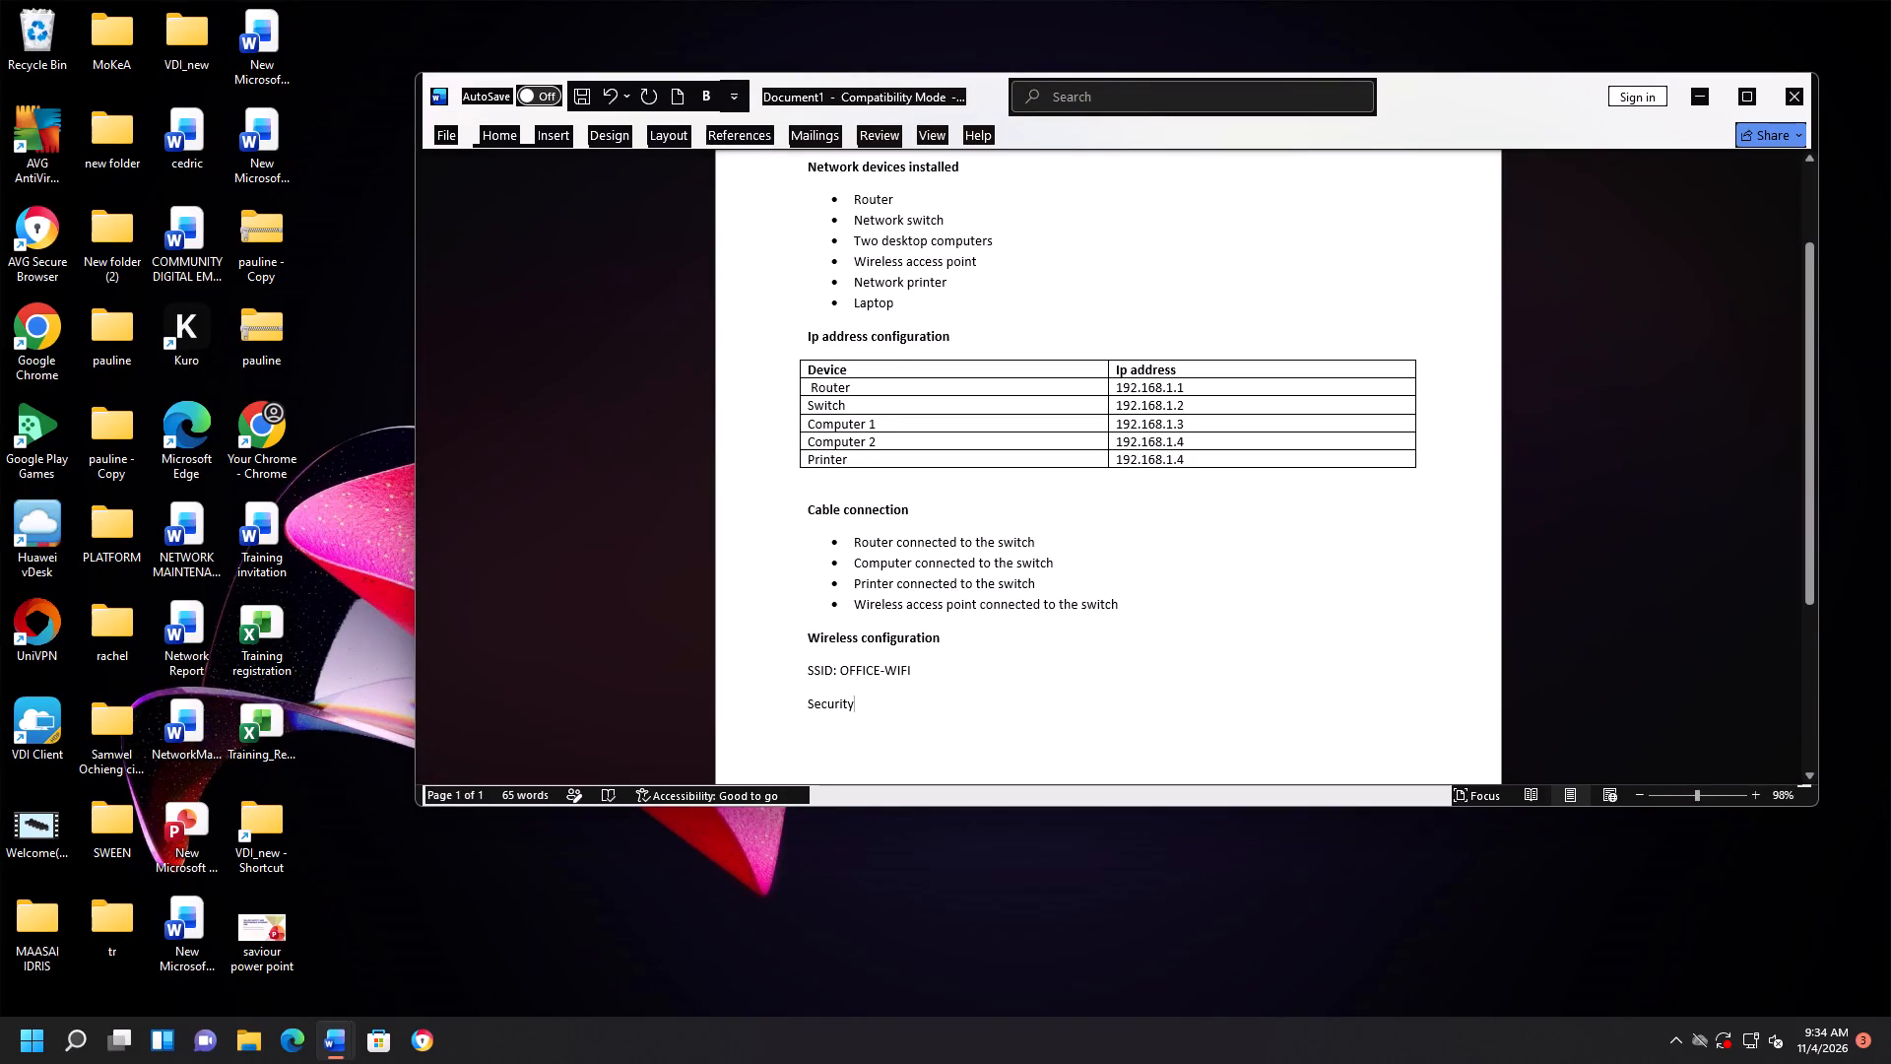
{"action": "key", "text": "Return"}
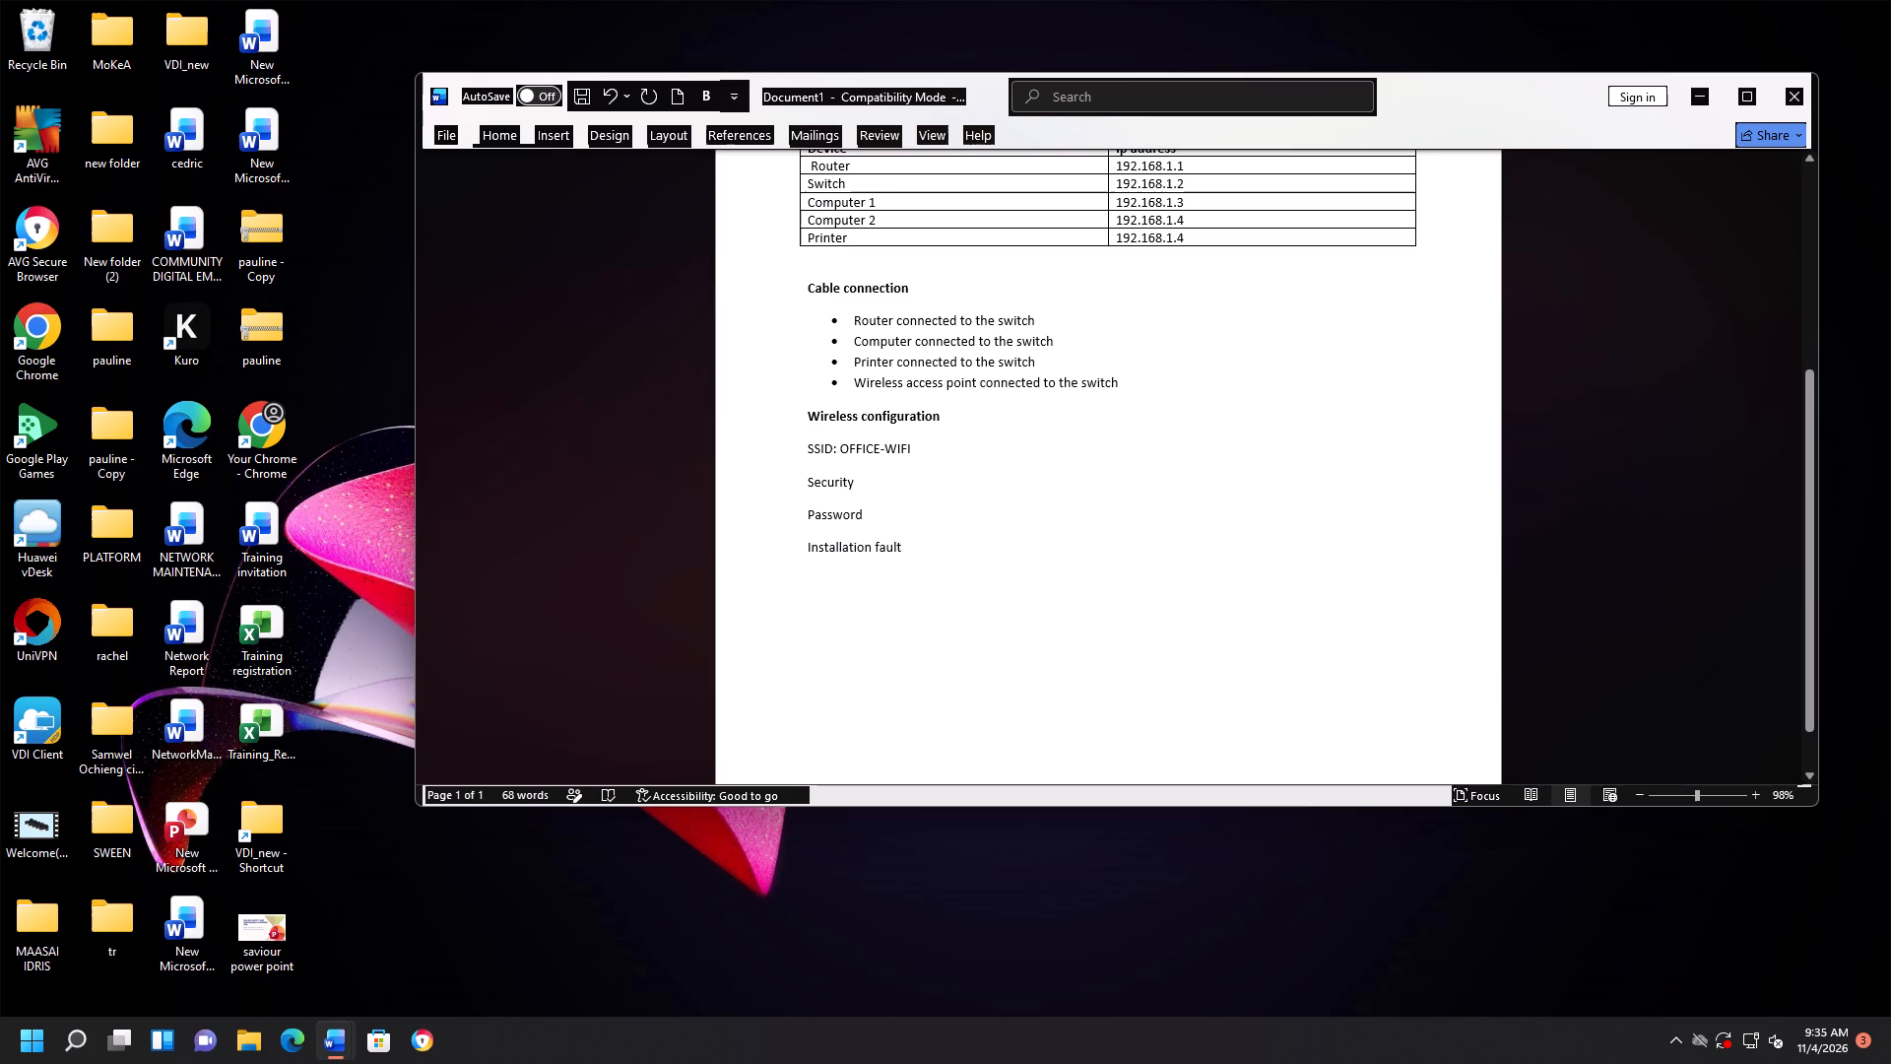
Make the "Installation fault" heading bold and start a new empty line below it.
{"action": "left_click_drag", "start_coordinate": [803, 542], "coordinate": [804, 542]}
{"action": "left_click_drag", "start_coordinate": [804, 542], "coordinate": [897, 541]}
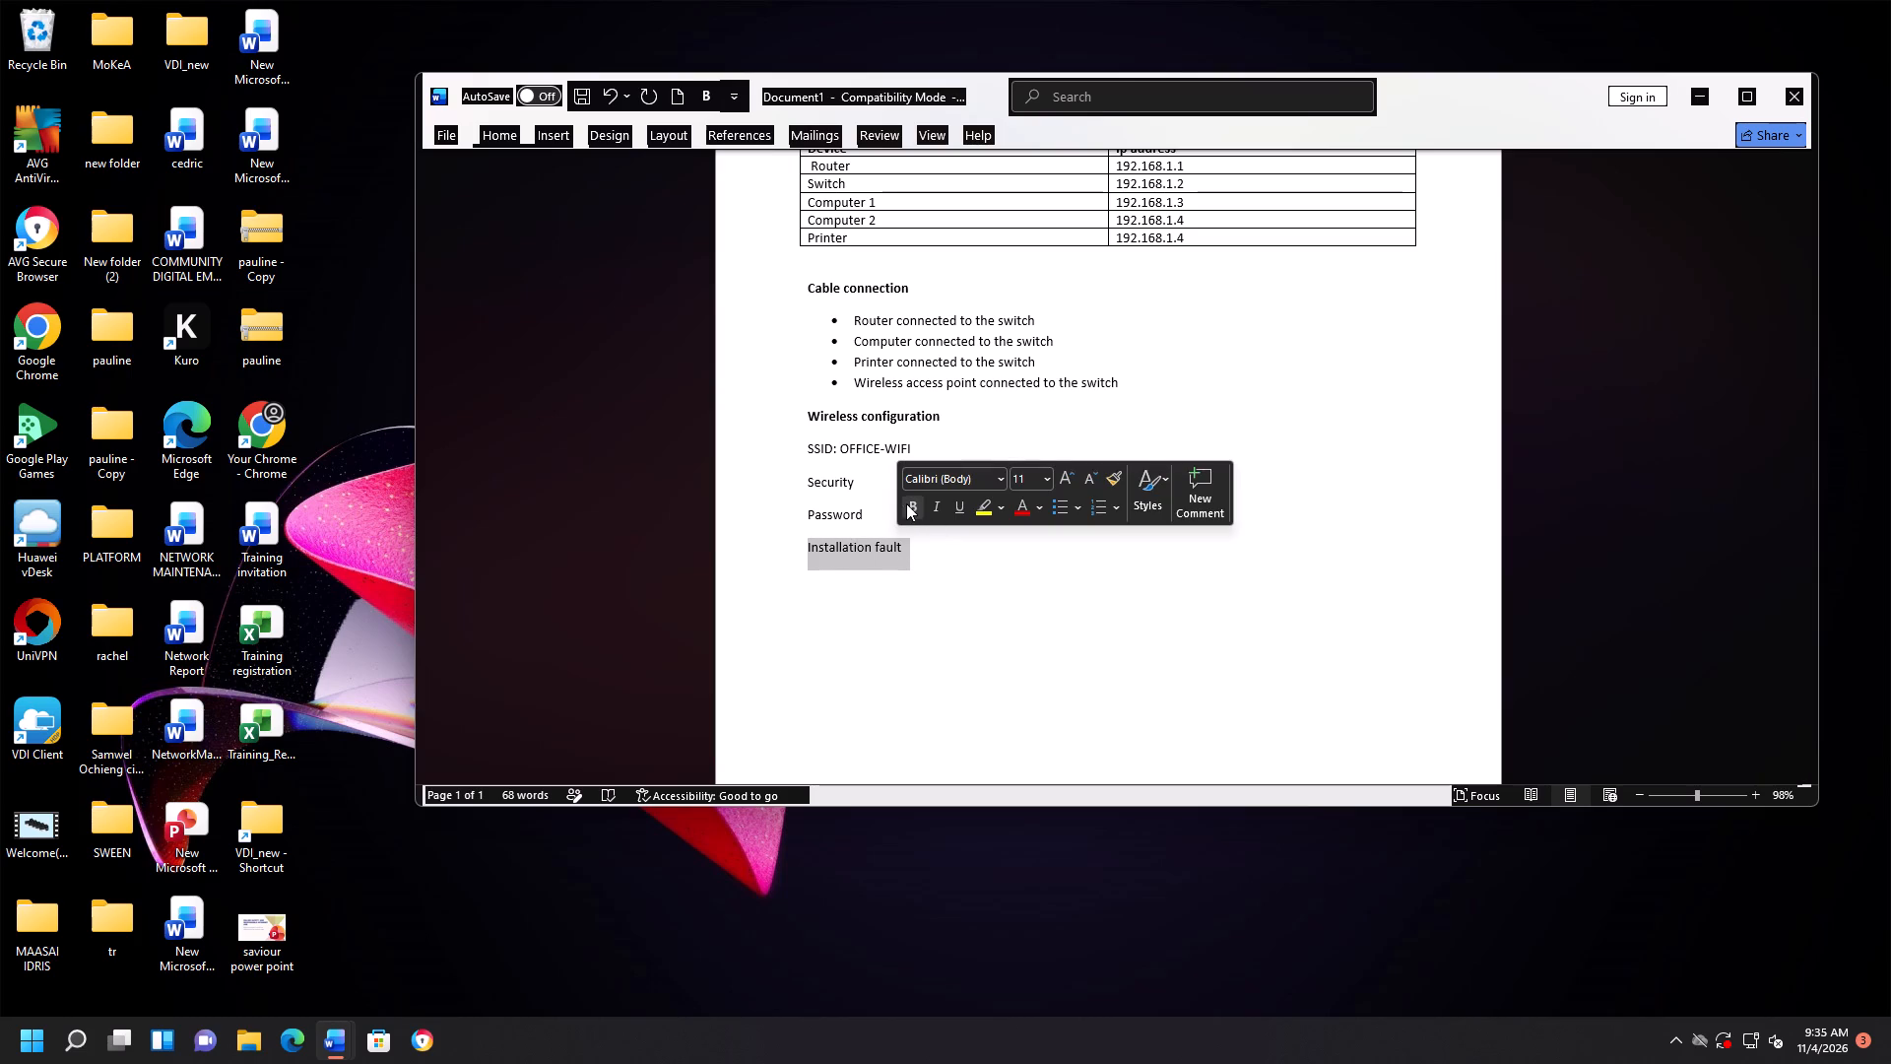
{"action": "left_click", "coordinate": [911, 503]}
{"action": "left_click", "coordinate": [931, 551]}
{"action": "key", "text": "Return"}
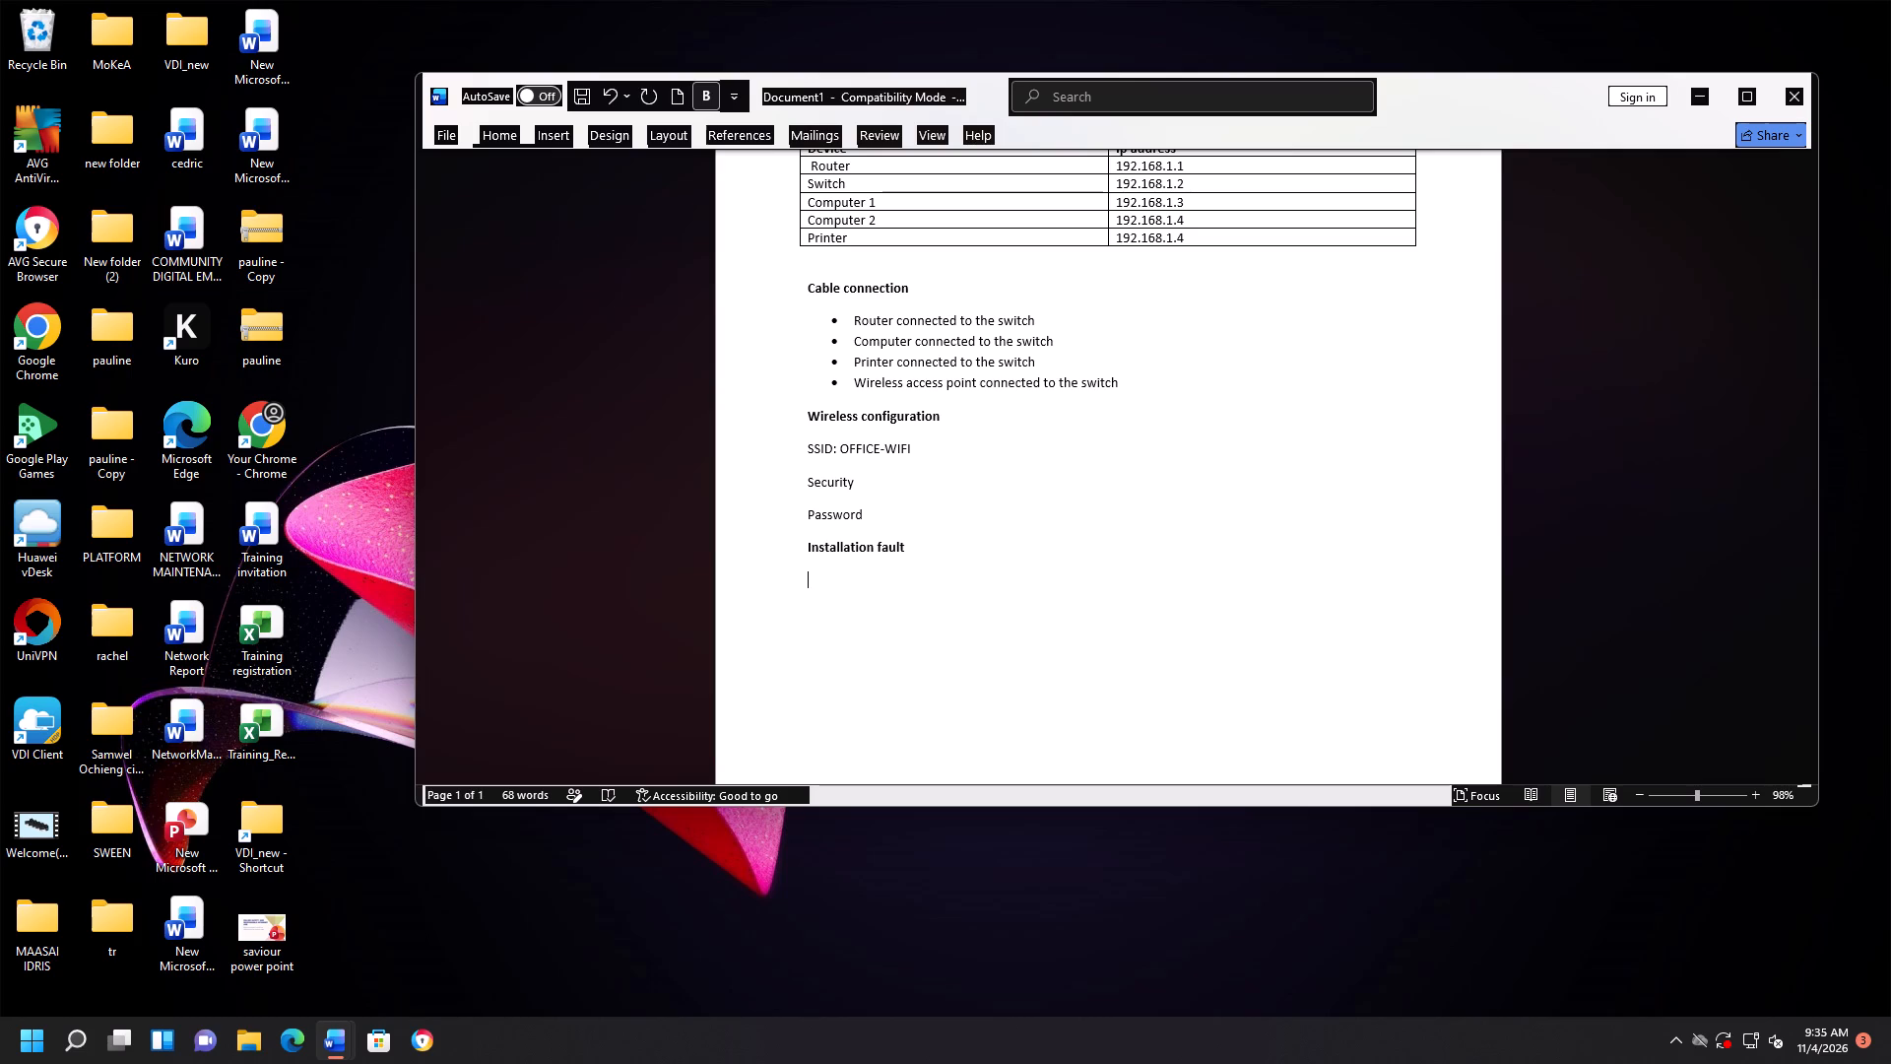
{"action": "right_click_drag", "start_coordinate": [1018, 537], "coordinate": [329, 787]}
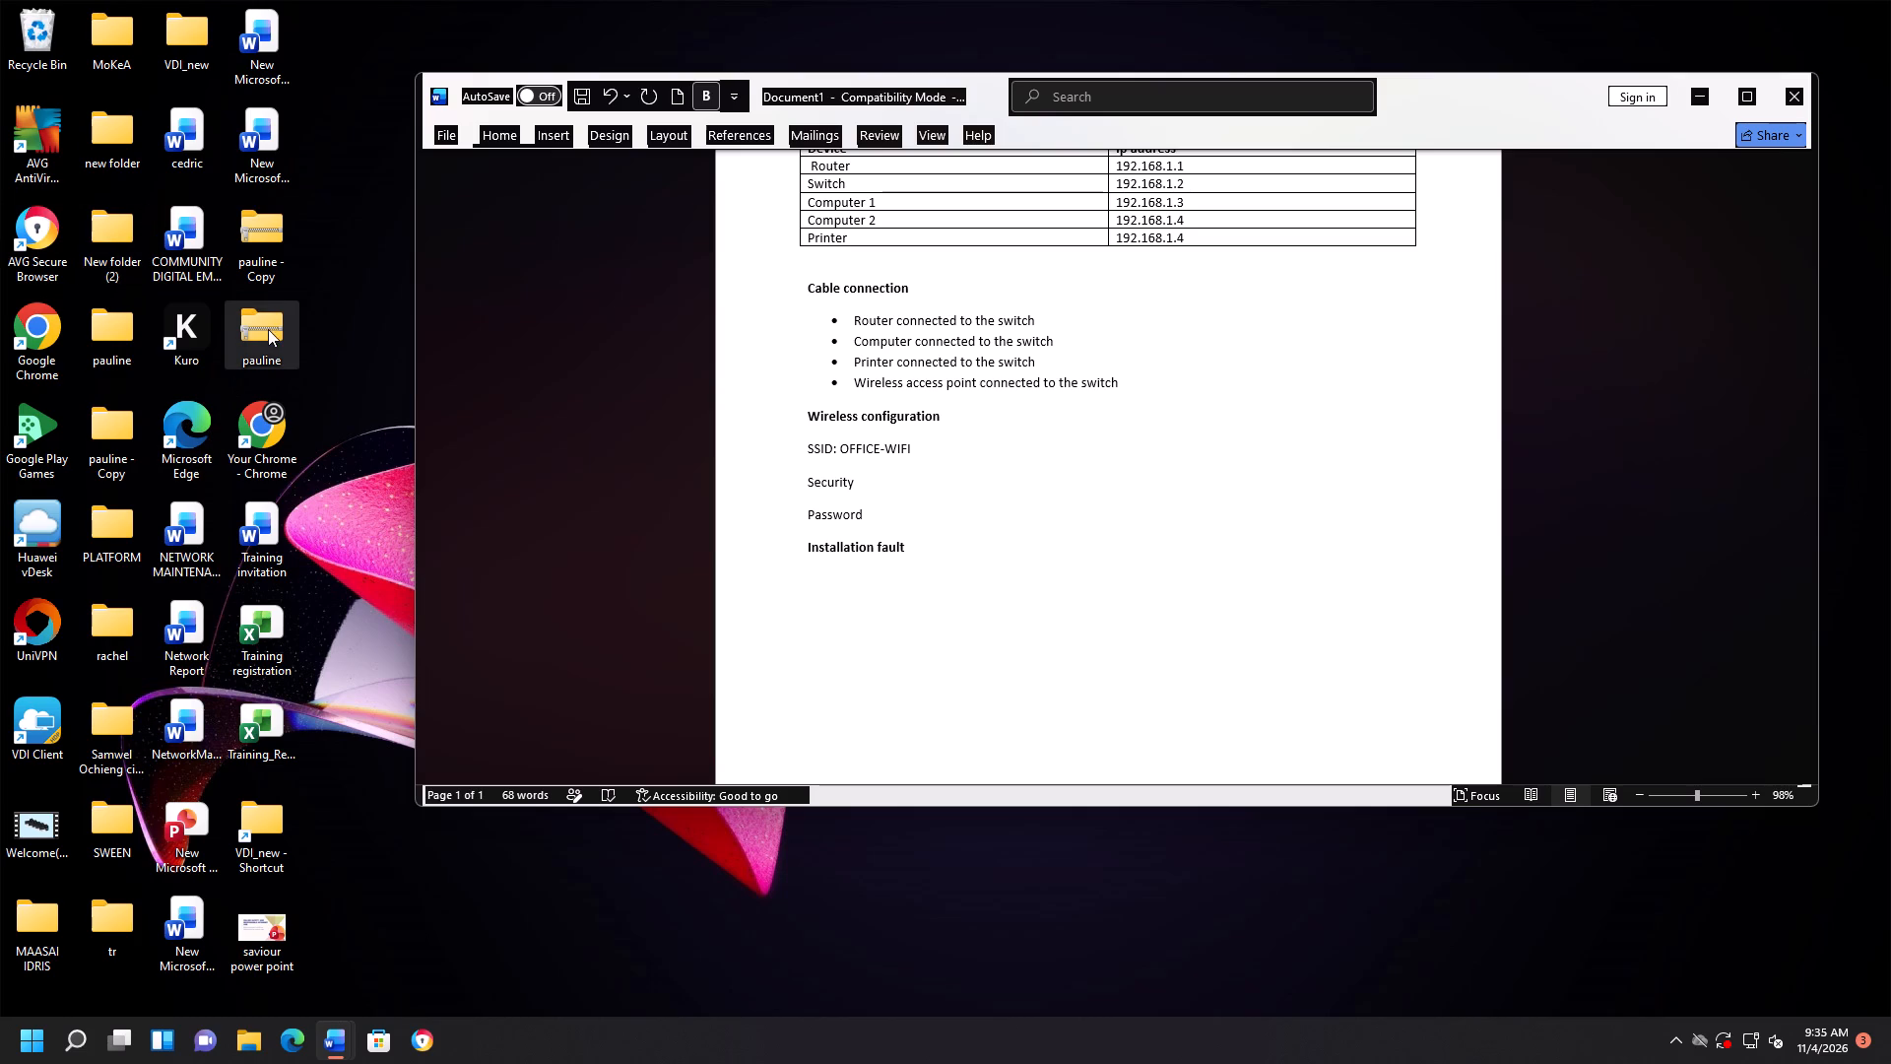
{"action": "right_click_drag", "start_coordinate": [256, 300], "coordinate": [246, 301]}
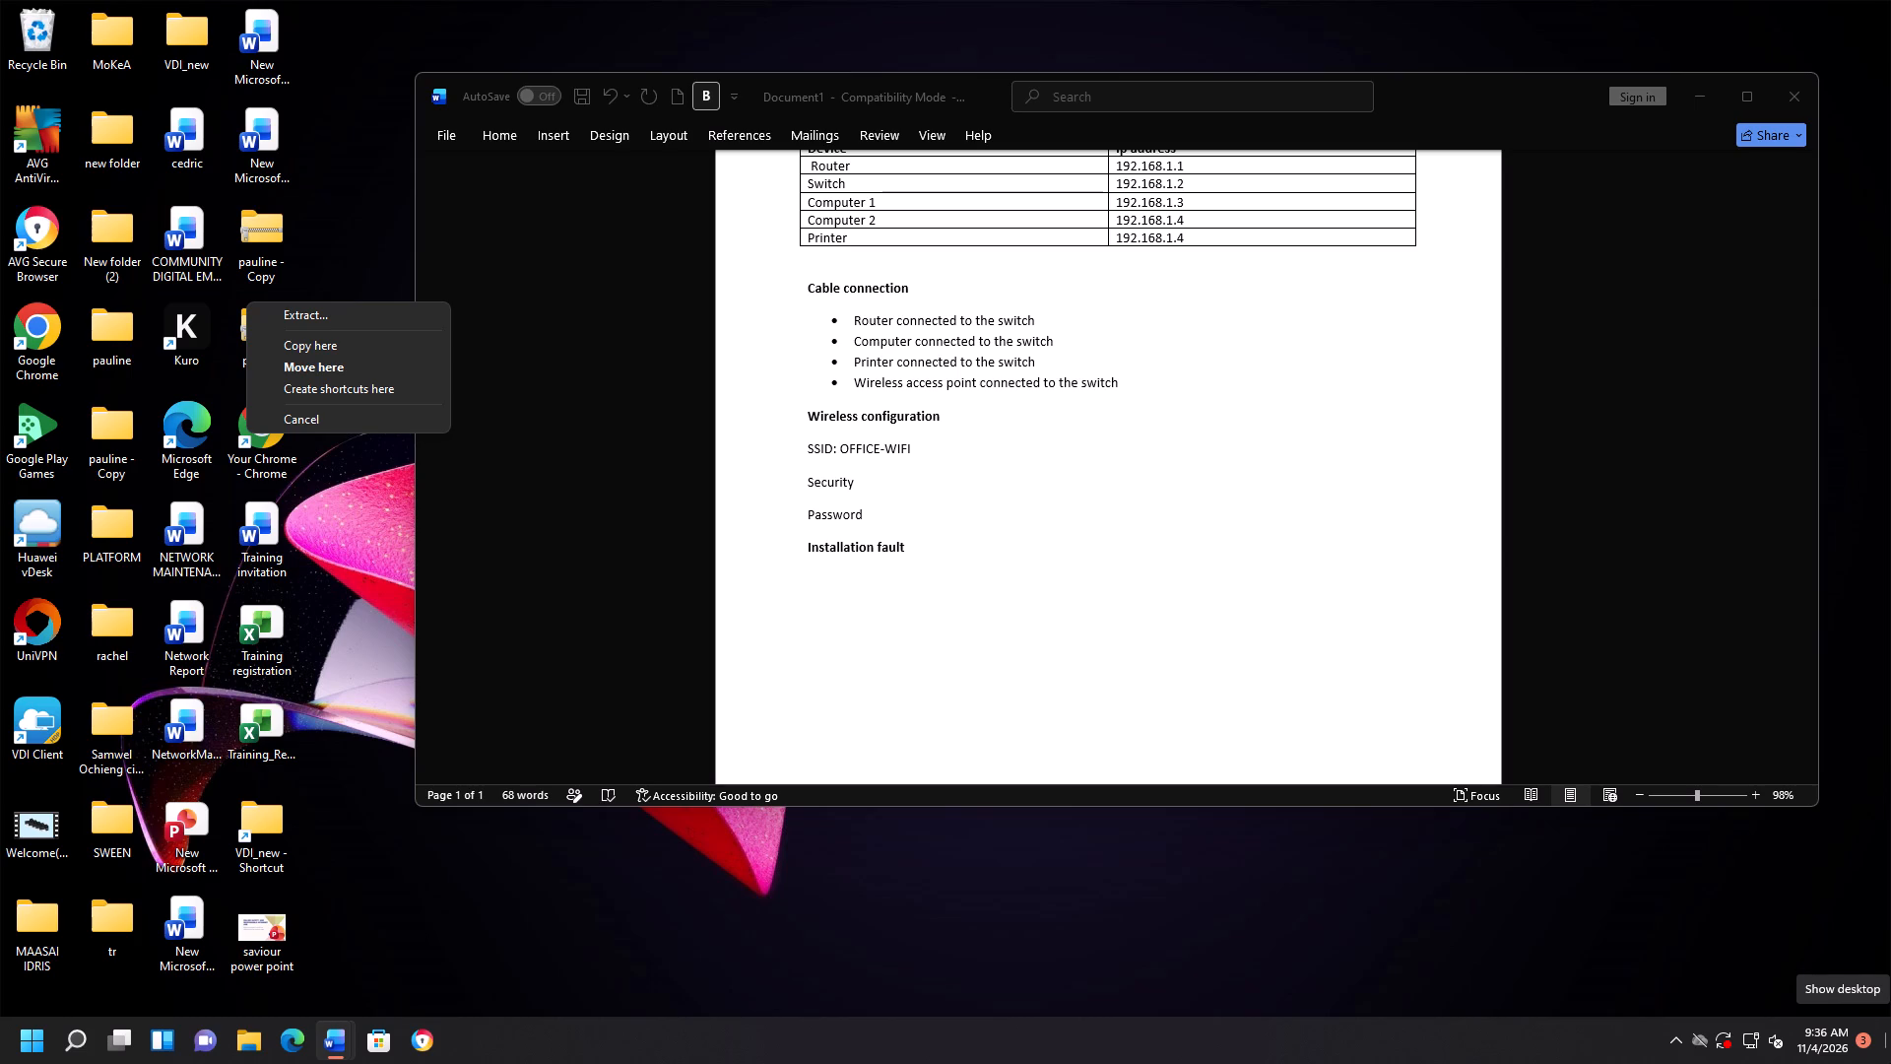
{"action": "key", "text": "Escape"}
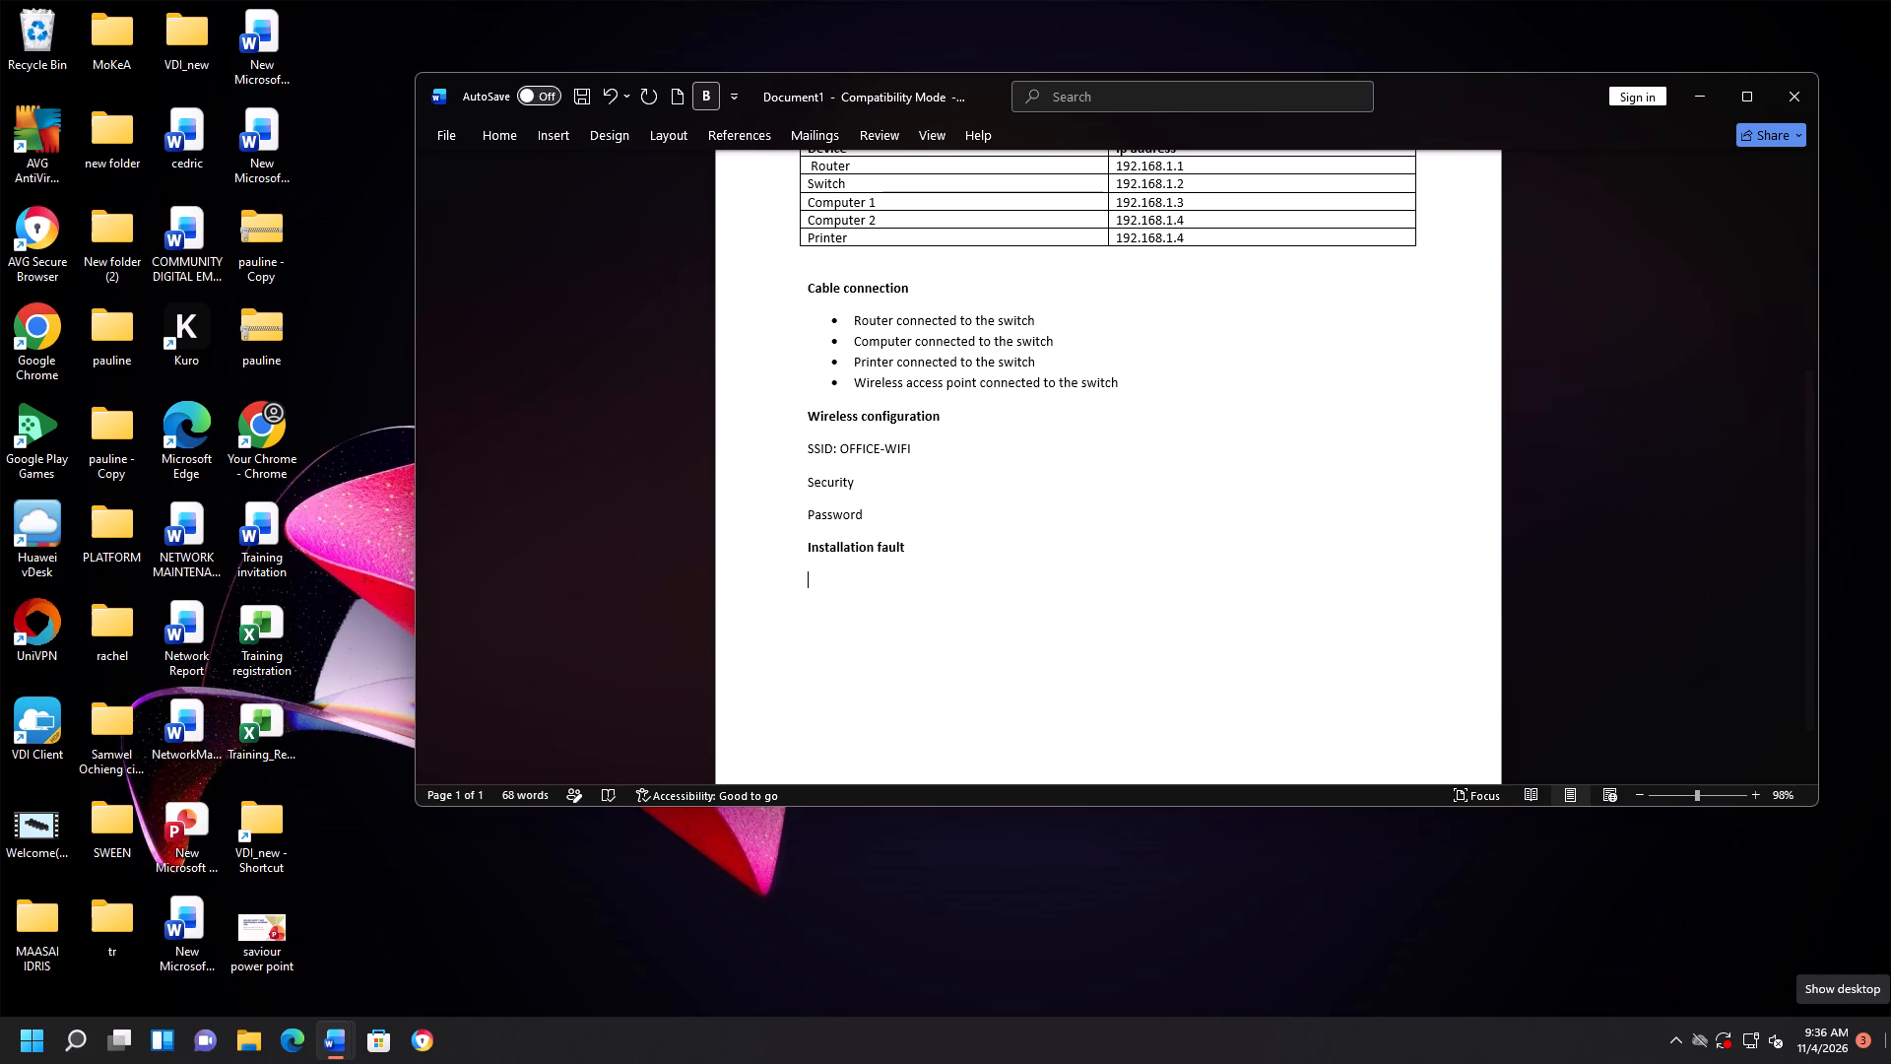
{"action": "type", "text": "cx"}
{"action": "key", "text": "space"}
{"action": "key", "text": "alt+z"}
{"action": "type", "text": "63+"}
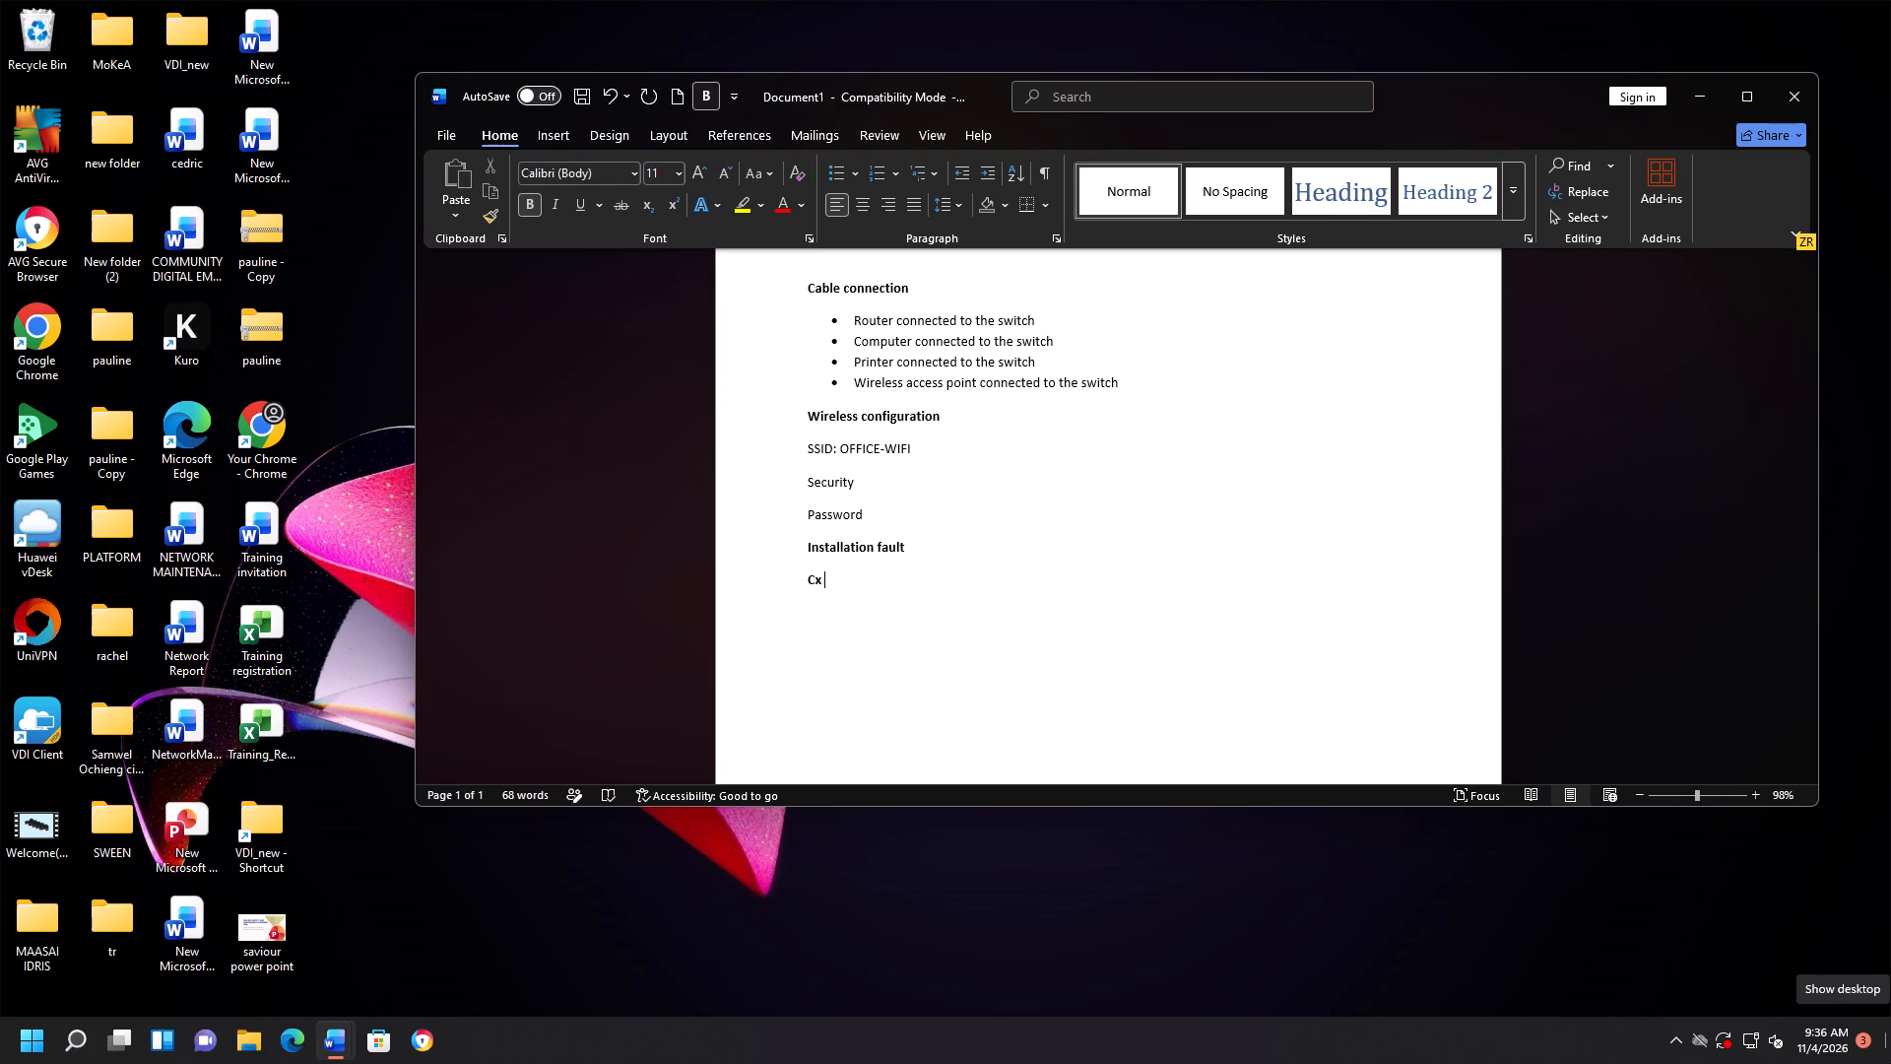
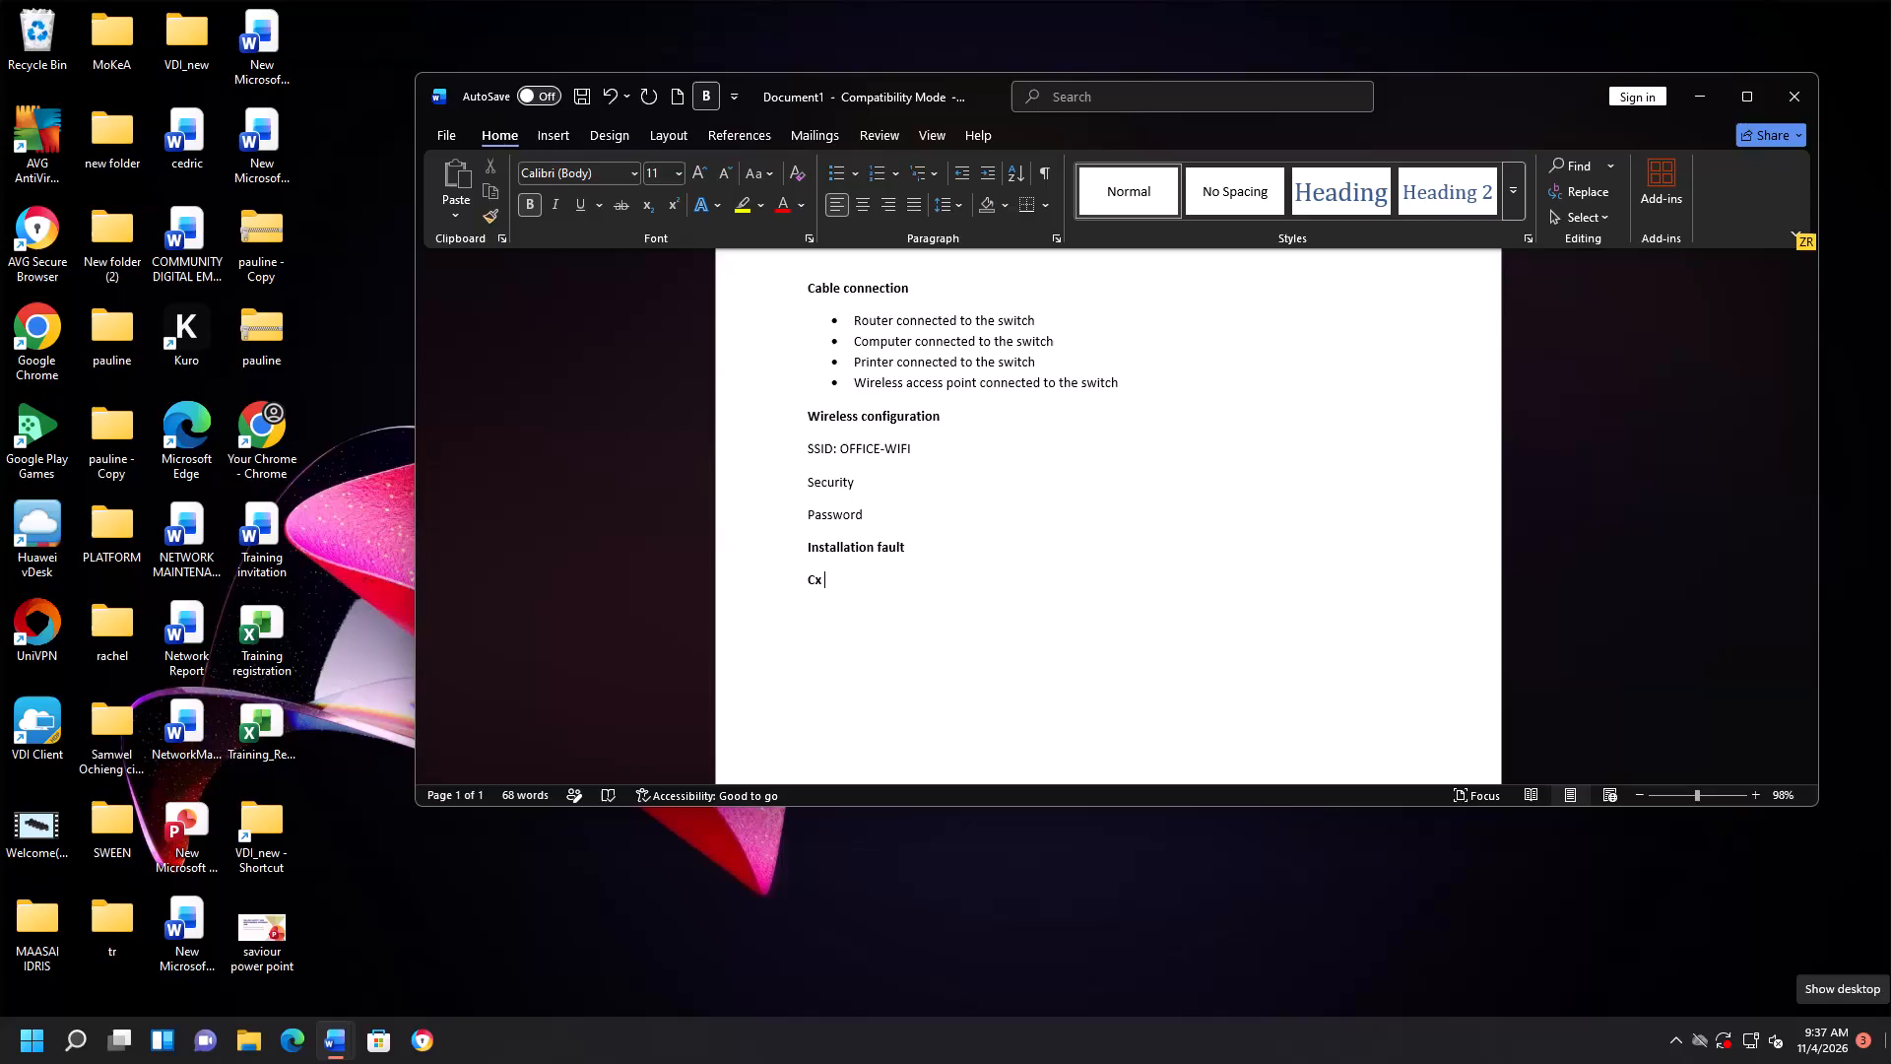
Replace the stray characters below the "Installation fault" heading with the word "Identified".
{"action": "key", "text": "BackSpace"}
{"action": "key", "text": "BackSpace"}
{"action": "key", "text": "BackSpace"}
{"action": "key", "text": "BackSpace"}
{"action": "key", "text": "BackSpace"}
{"action": "key", "text": "BackSpace"}
{"action": "key", "text": "BackSpace"}
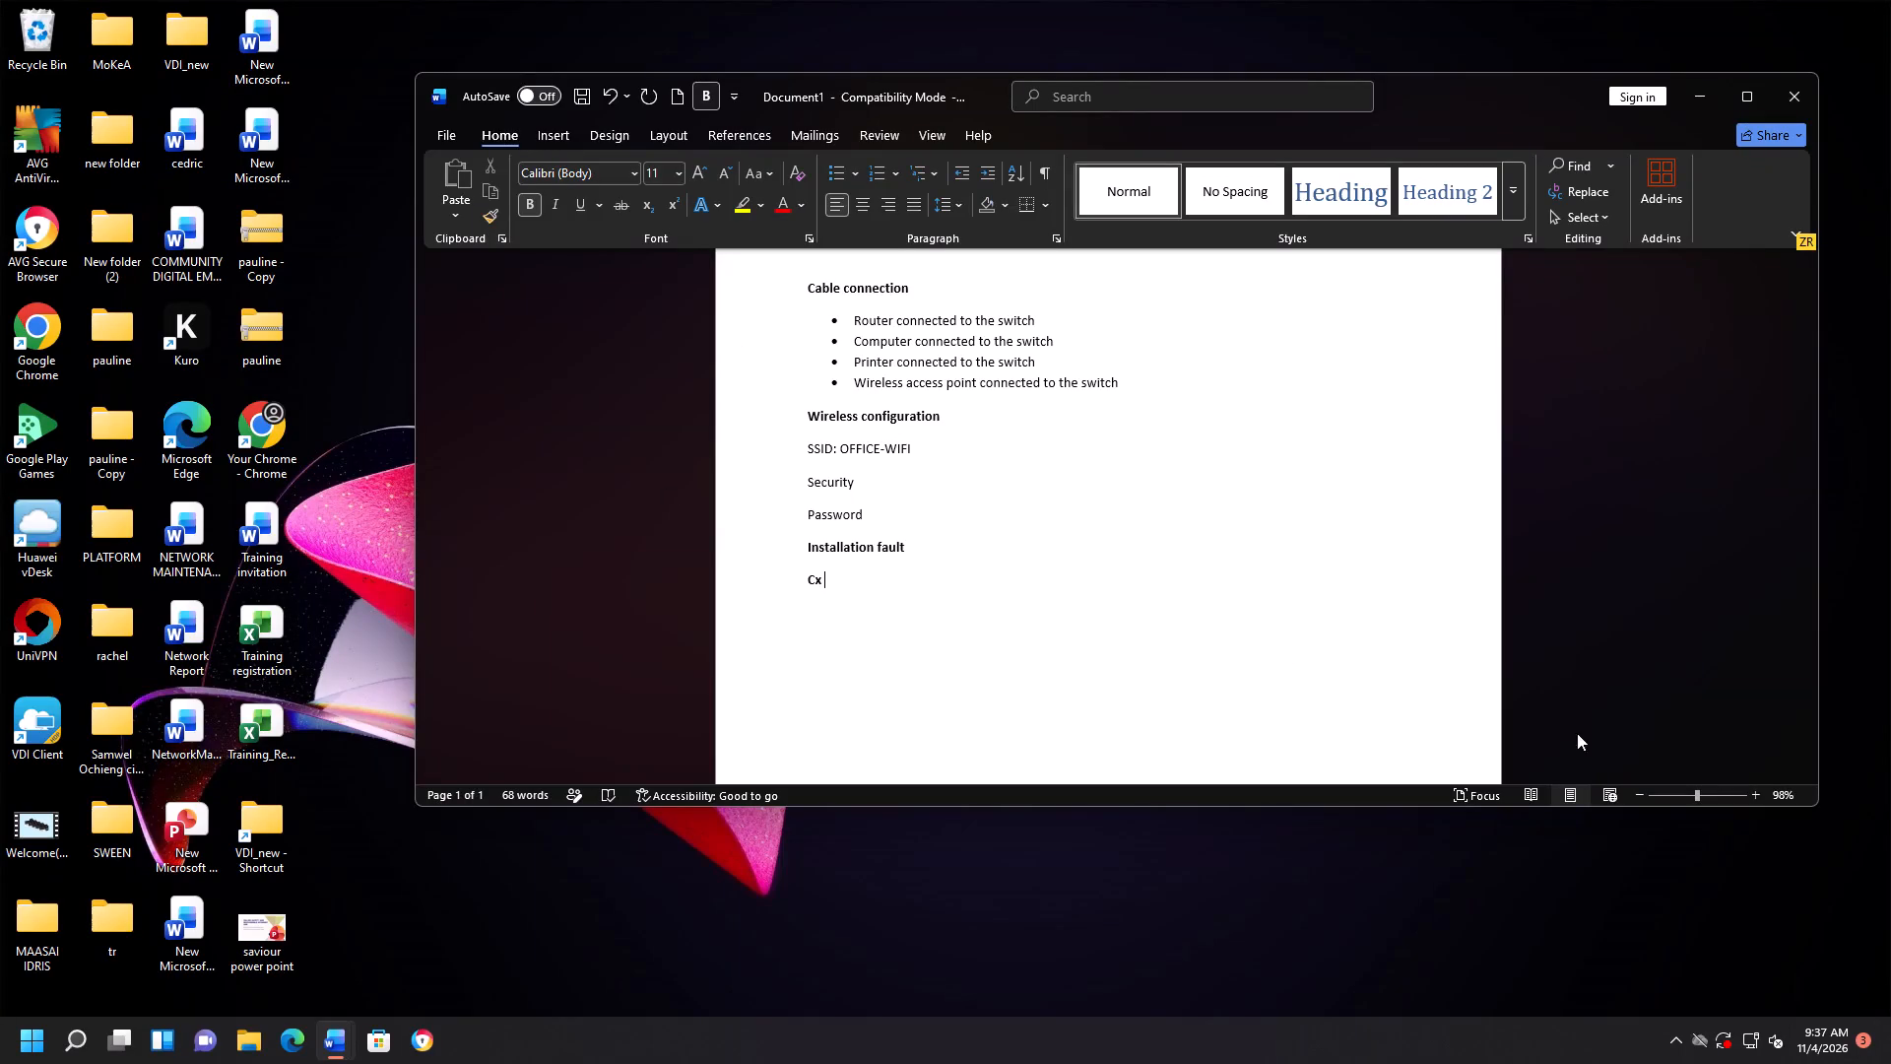
{"action": "left_click", "coordinate": [829, 574]}
{"action": "key", "text": "BackSpace"}
{"action": "key", "text": "BackSpace"}
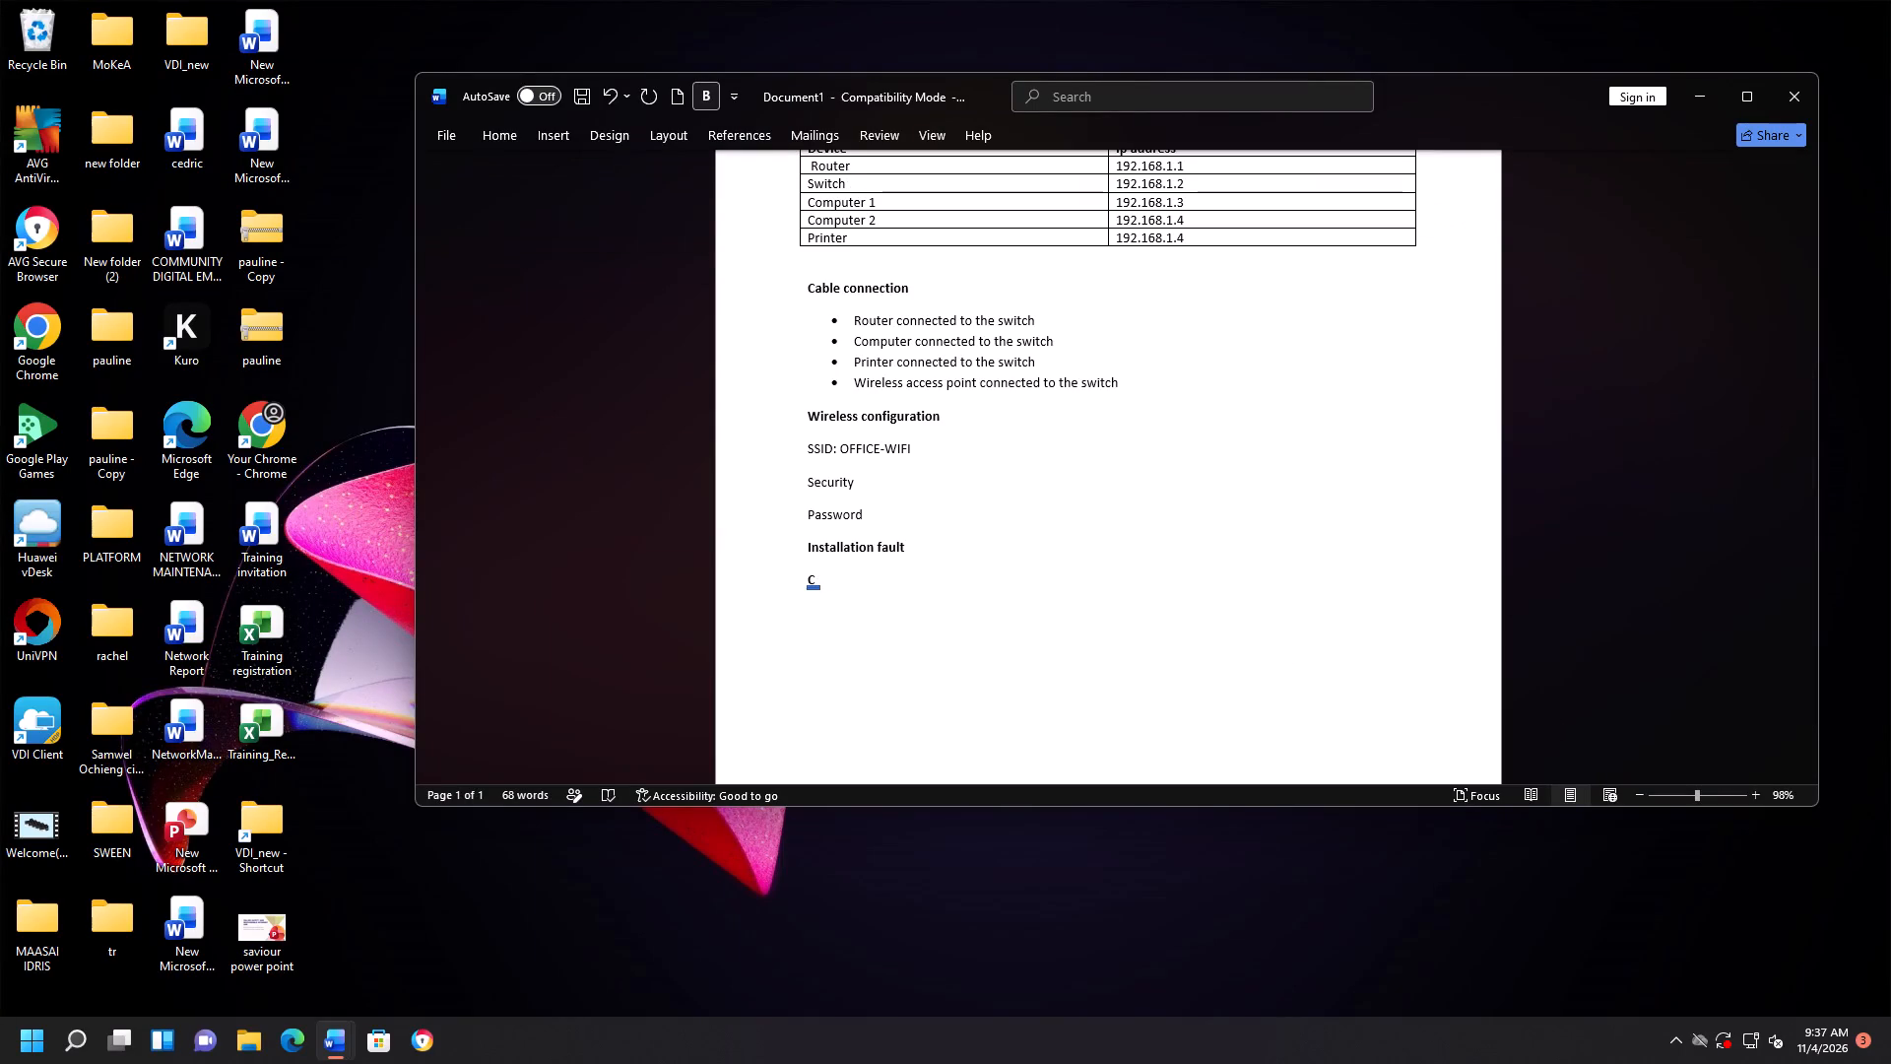
{"action": "key", "text": "BackSpace"}
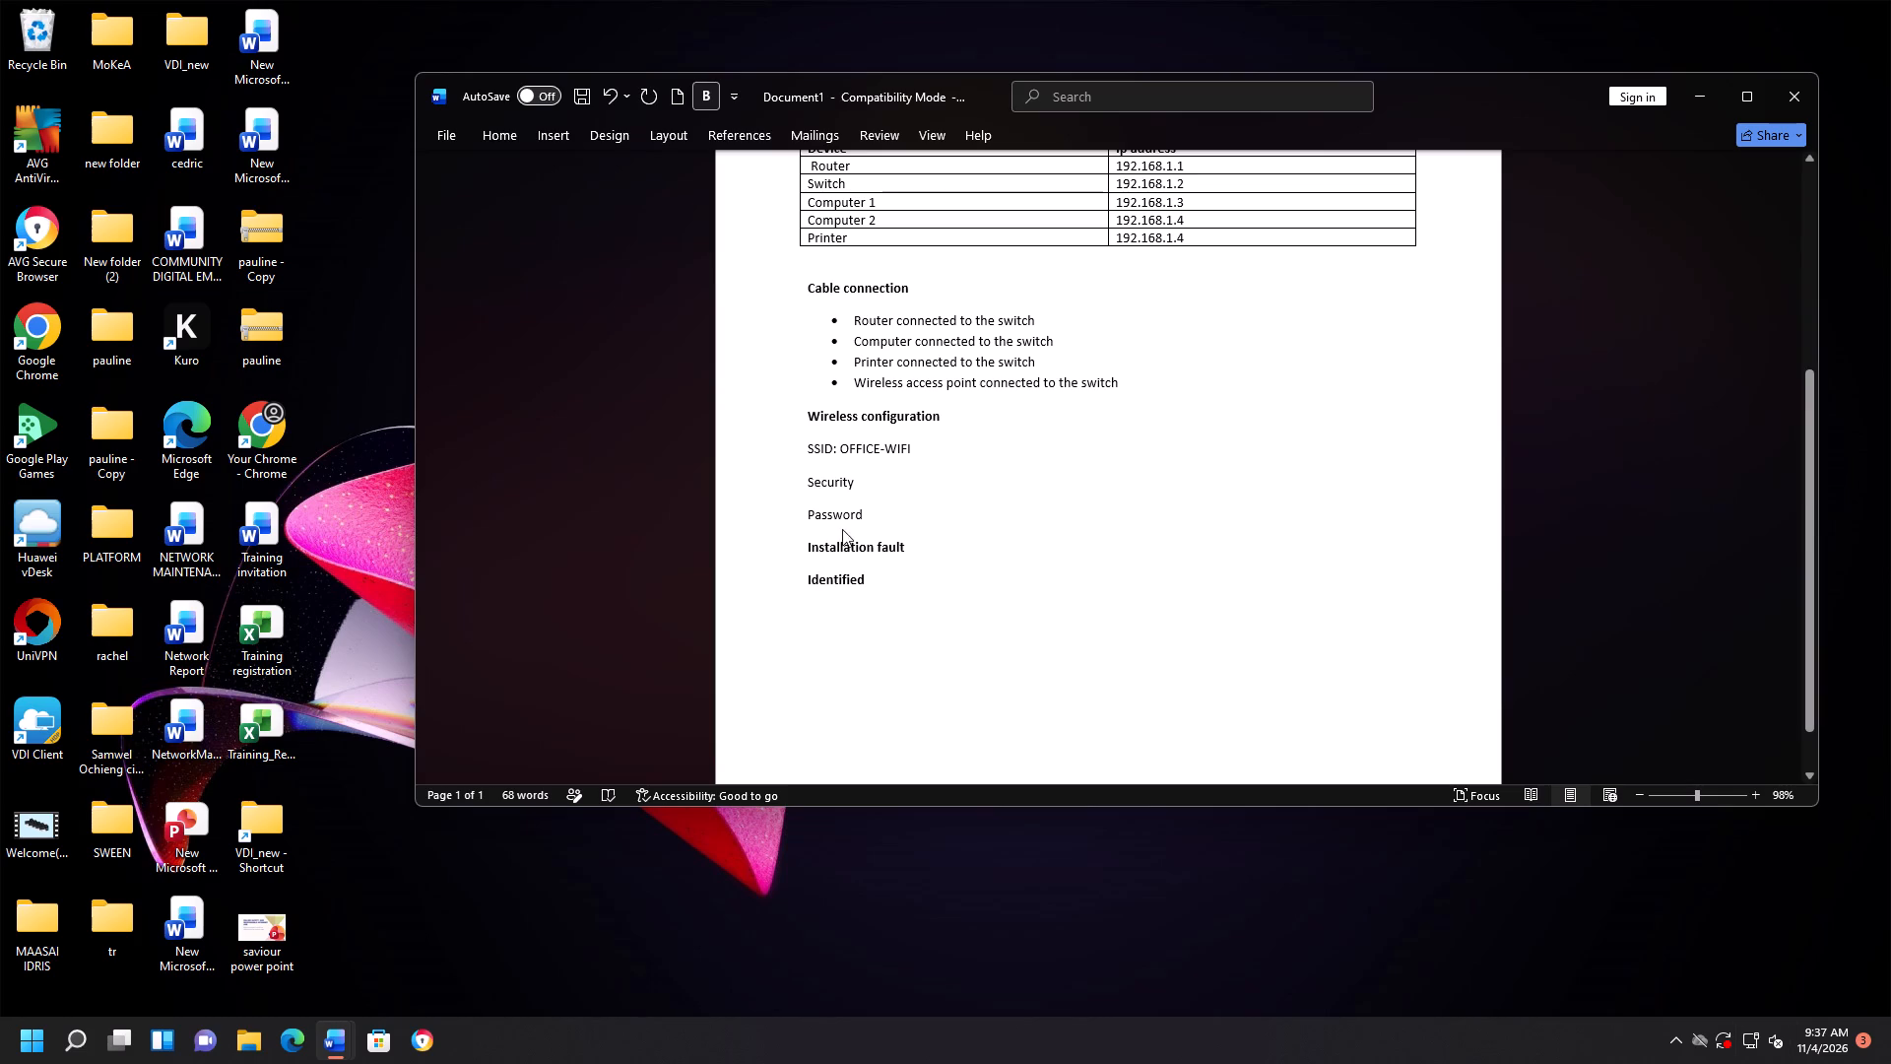
Remove the bold formatting from the word "Identified" below the "Installation fault" heading.
{"action": "left_click", "coordinate": [869, 580]}
{"action": "left_click_drag", "start_coordinate": [871, 580], "coordinate": [823, 562]}
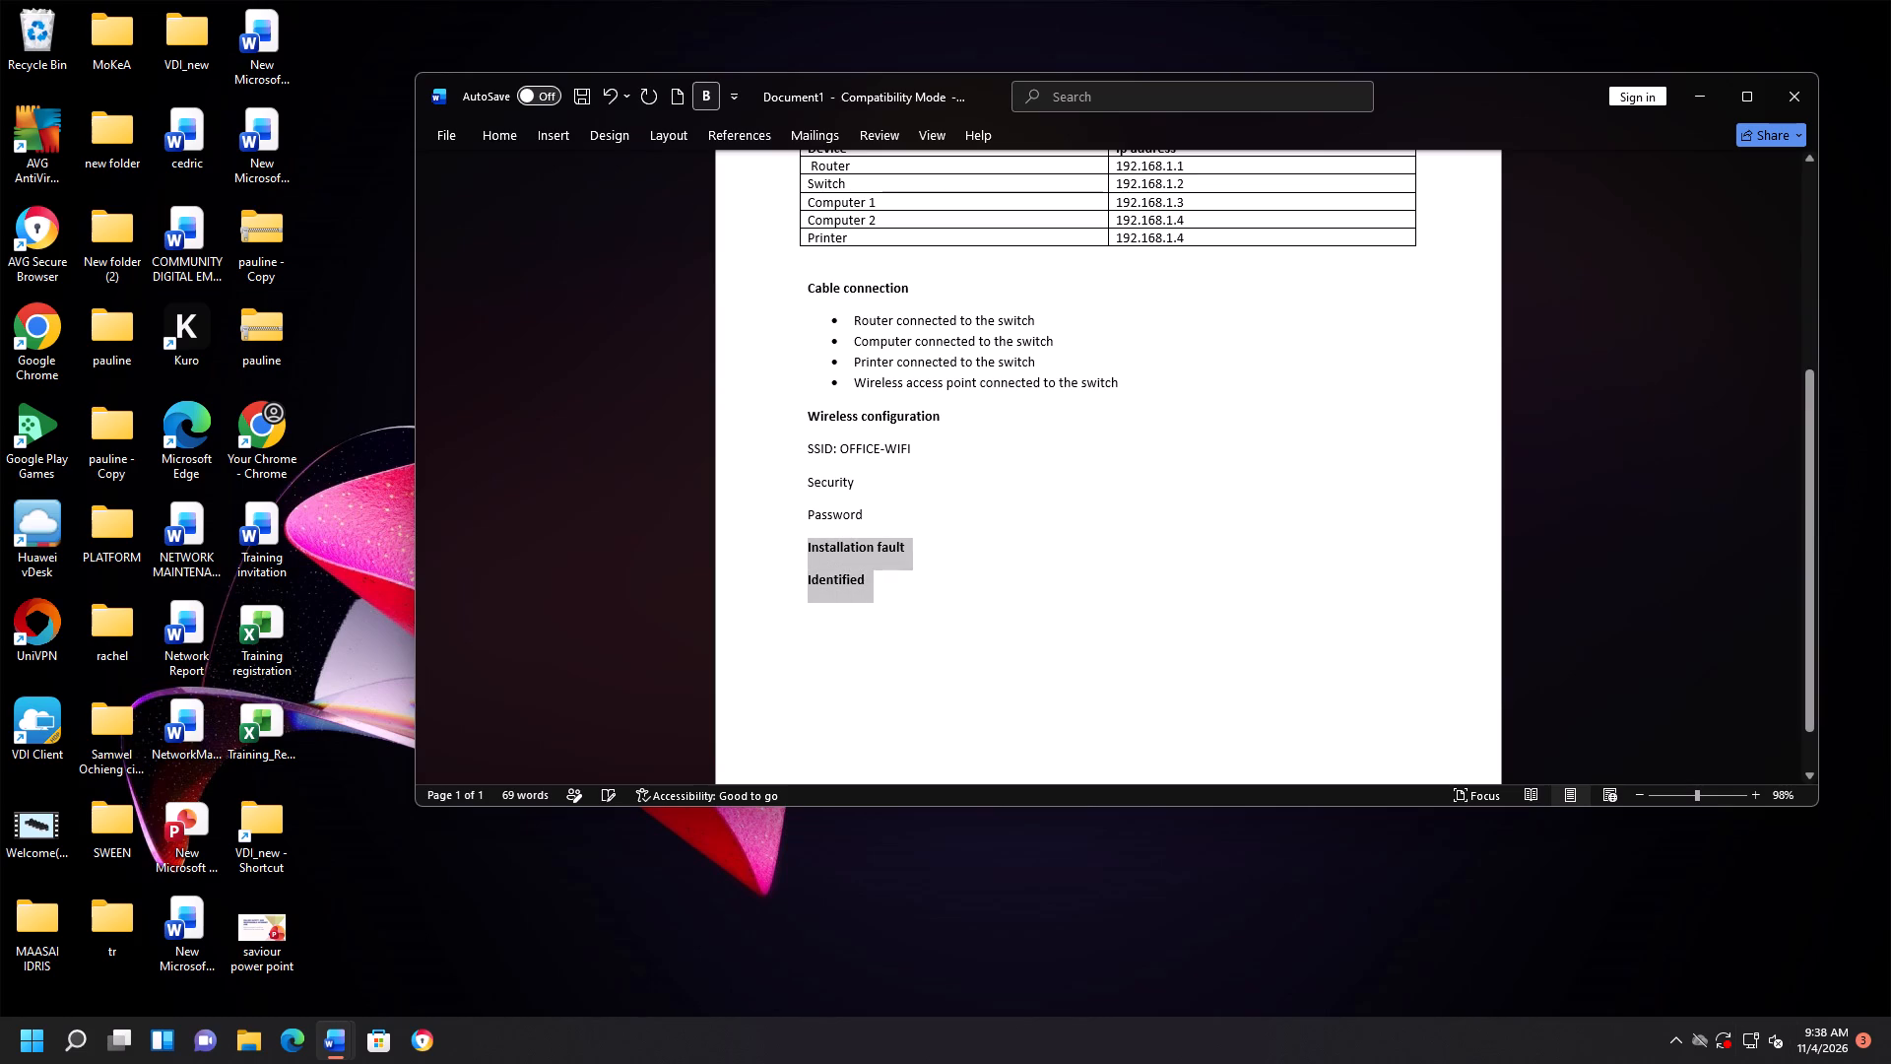
{"action": "left_click_drag", "start_coordinate": [823, 562], "coordinate": [790, 572]}
{"action": "left_click", "coordinate": [810, 541]}
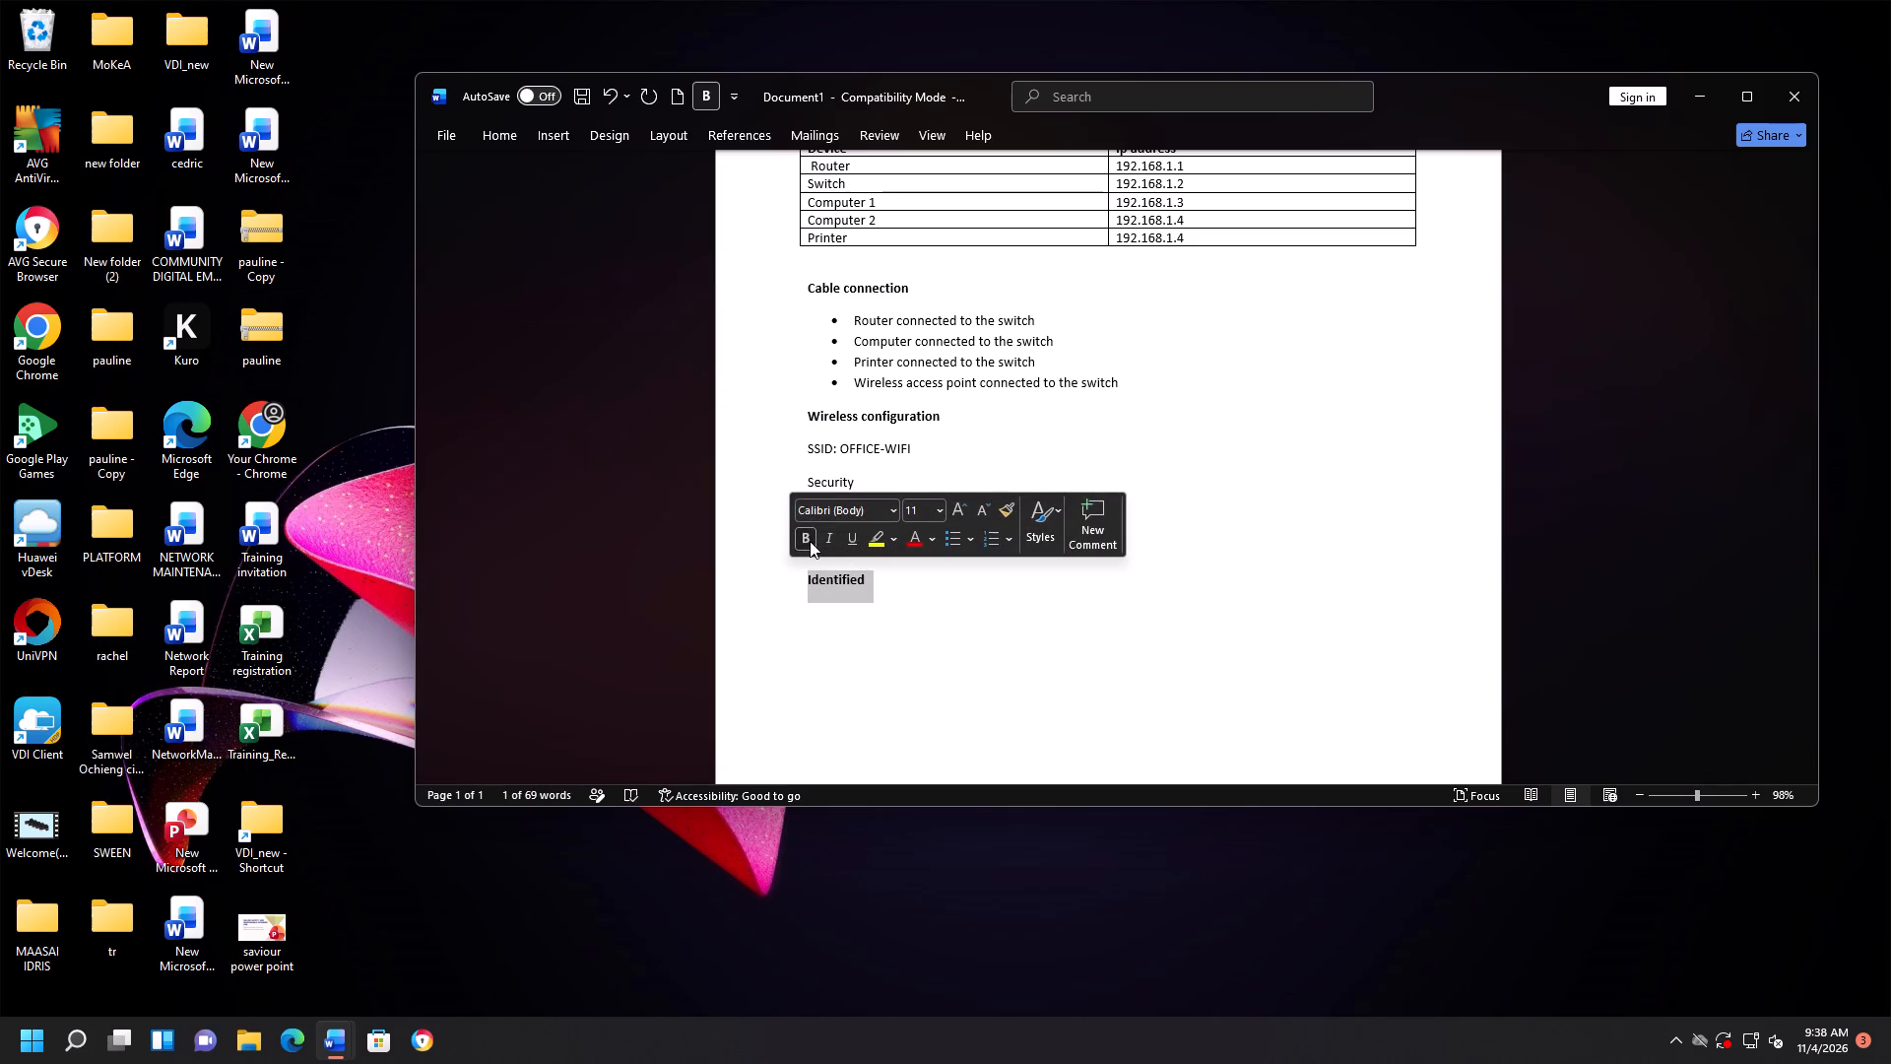
{"action": "left_click", "coordinate": [879, 572]}
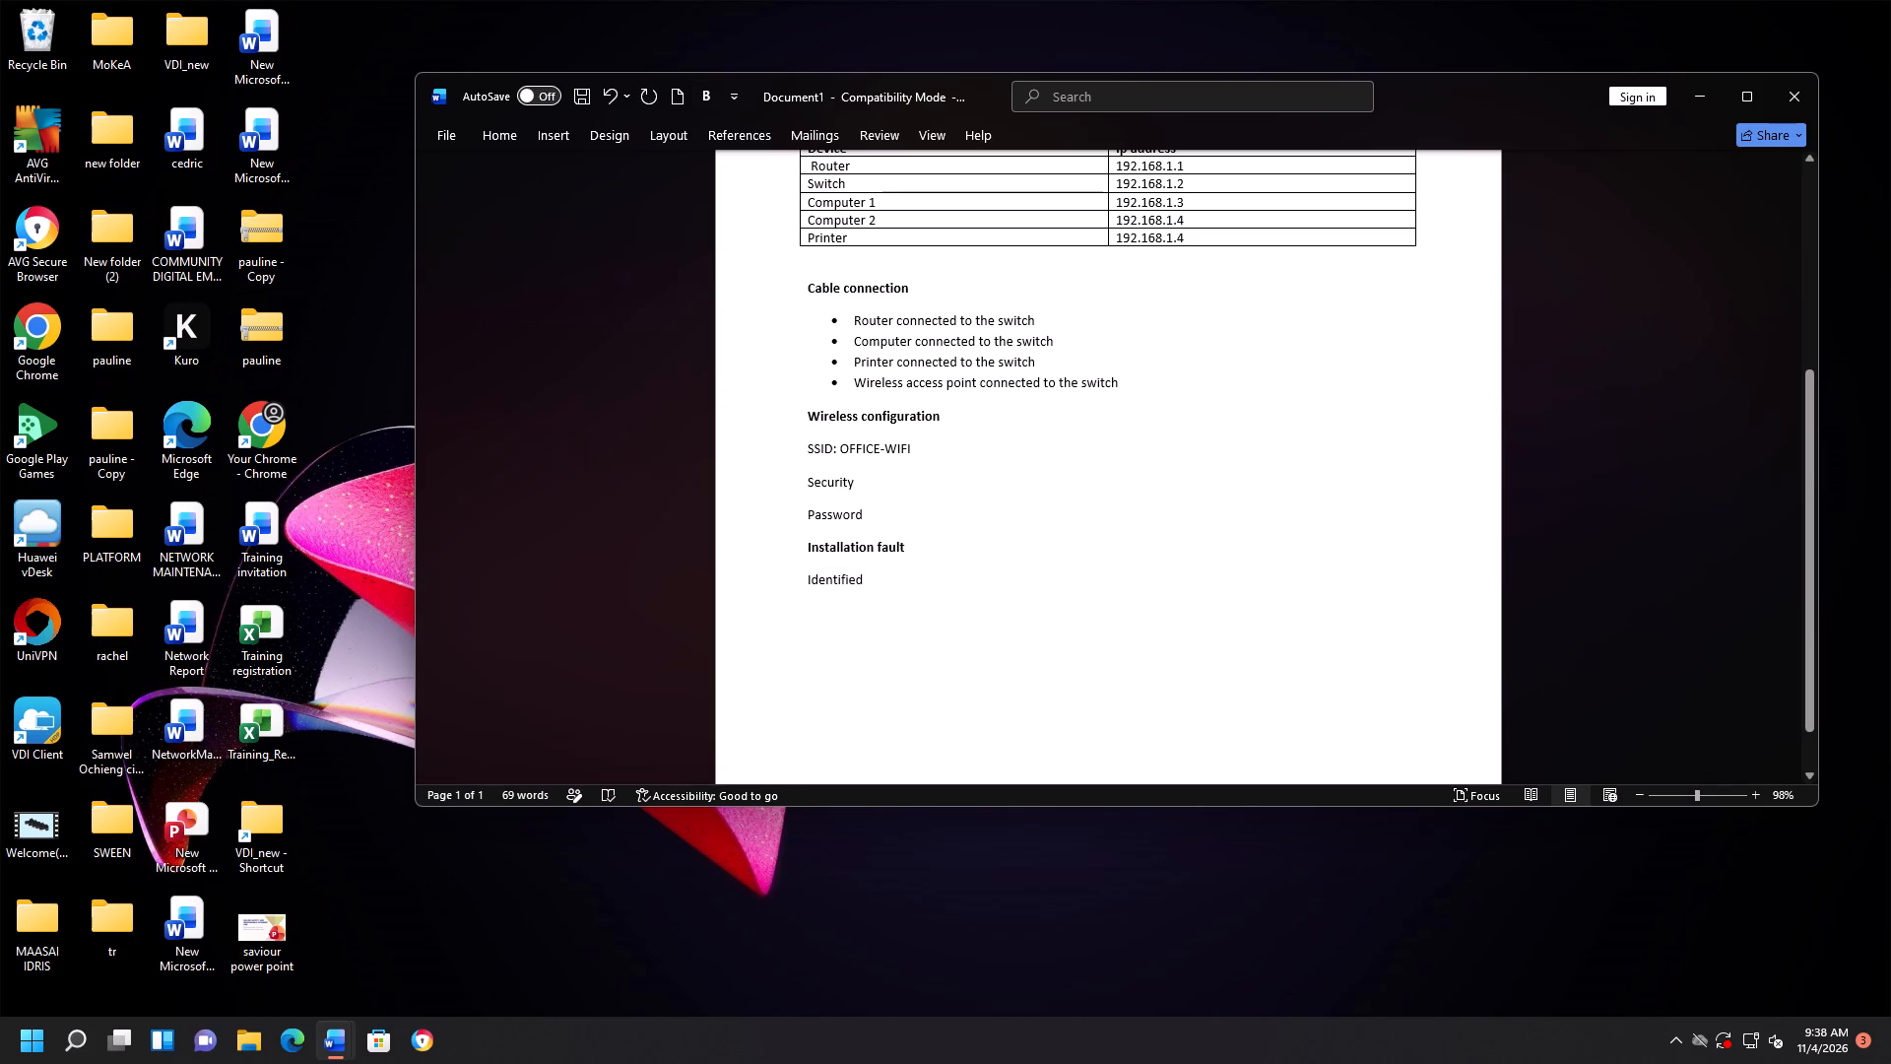
Complete the line under "Installation fault" so that it reads "Identified any loose network cable".
{"action": "key", "text": "space"}
{"action": "type", "text": "any loose"}
{"action": "key", "text": "space"}
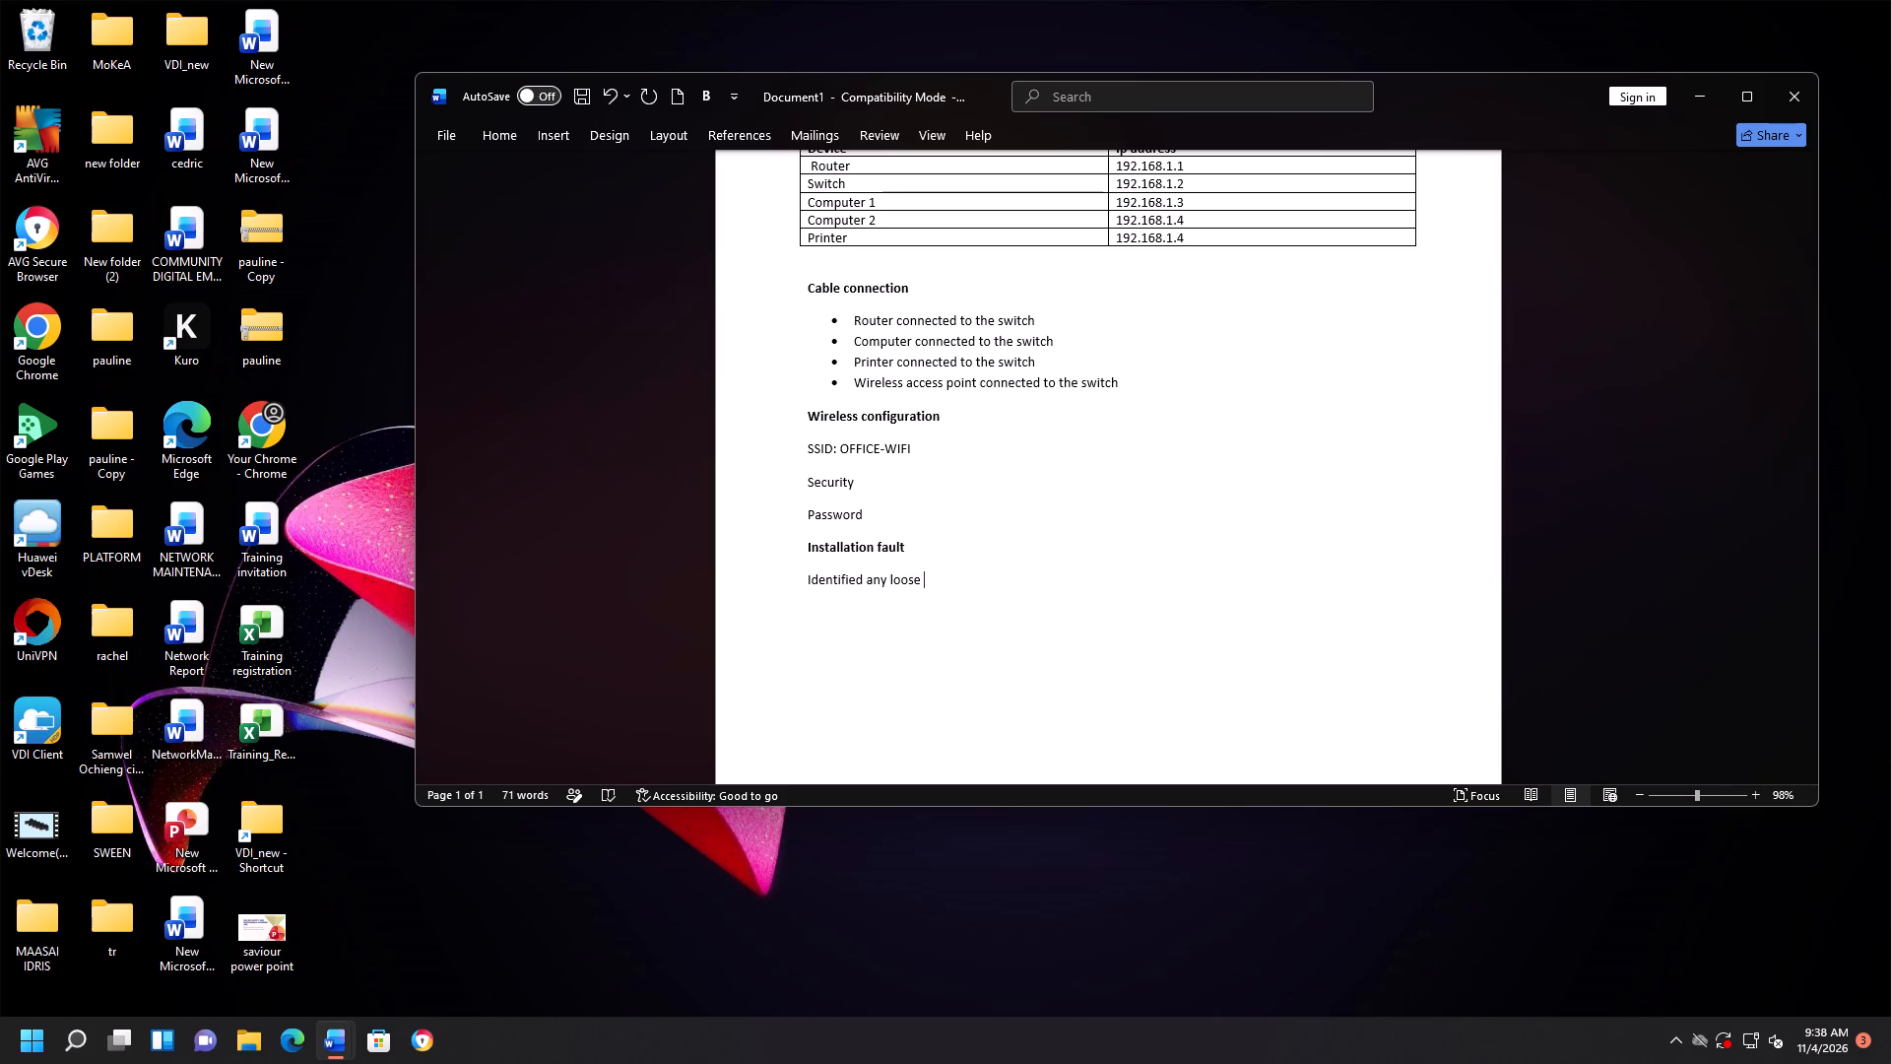
{"action": "type", "text": "network"}
{"action": "key", "text": "space"}
{"action": "type", "text": "cable"}
Add the line "Checked cable connection" below the loose network cable line under "Installation fault".
{"action": "key", "text": "Down"}
{"action": "key", "text": "space"}
{"action": "type", "text": "hecked cable"}
{"action": "key", "text": "space"}
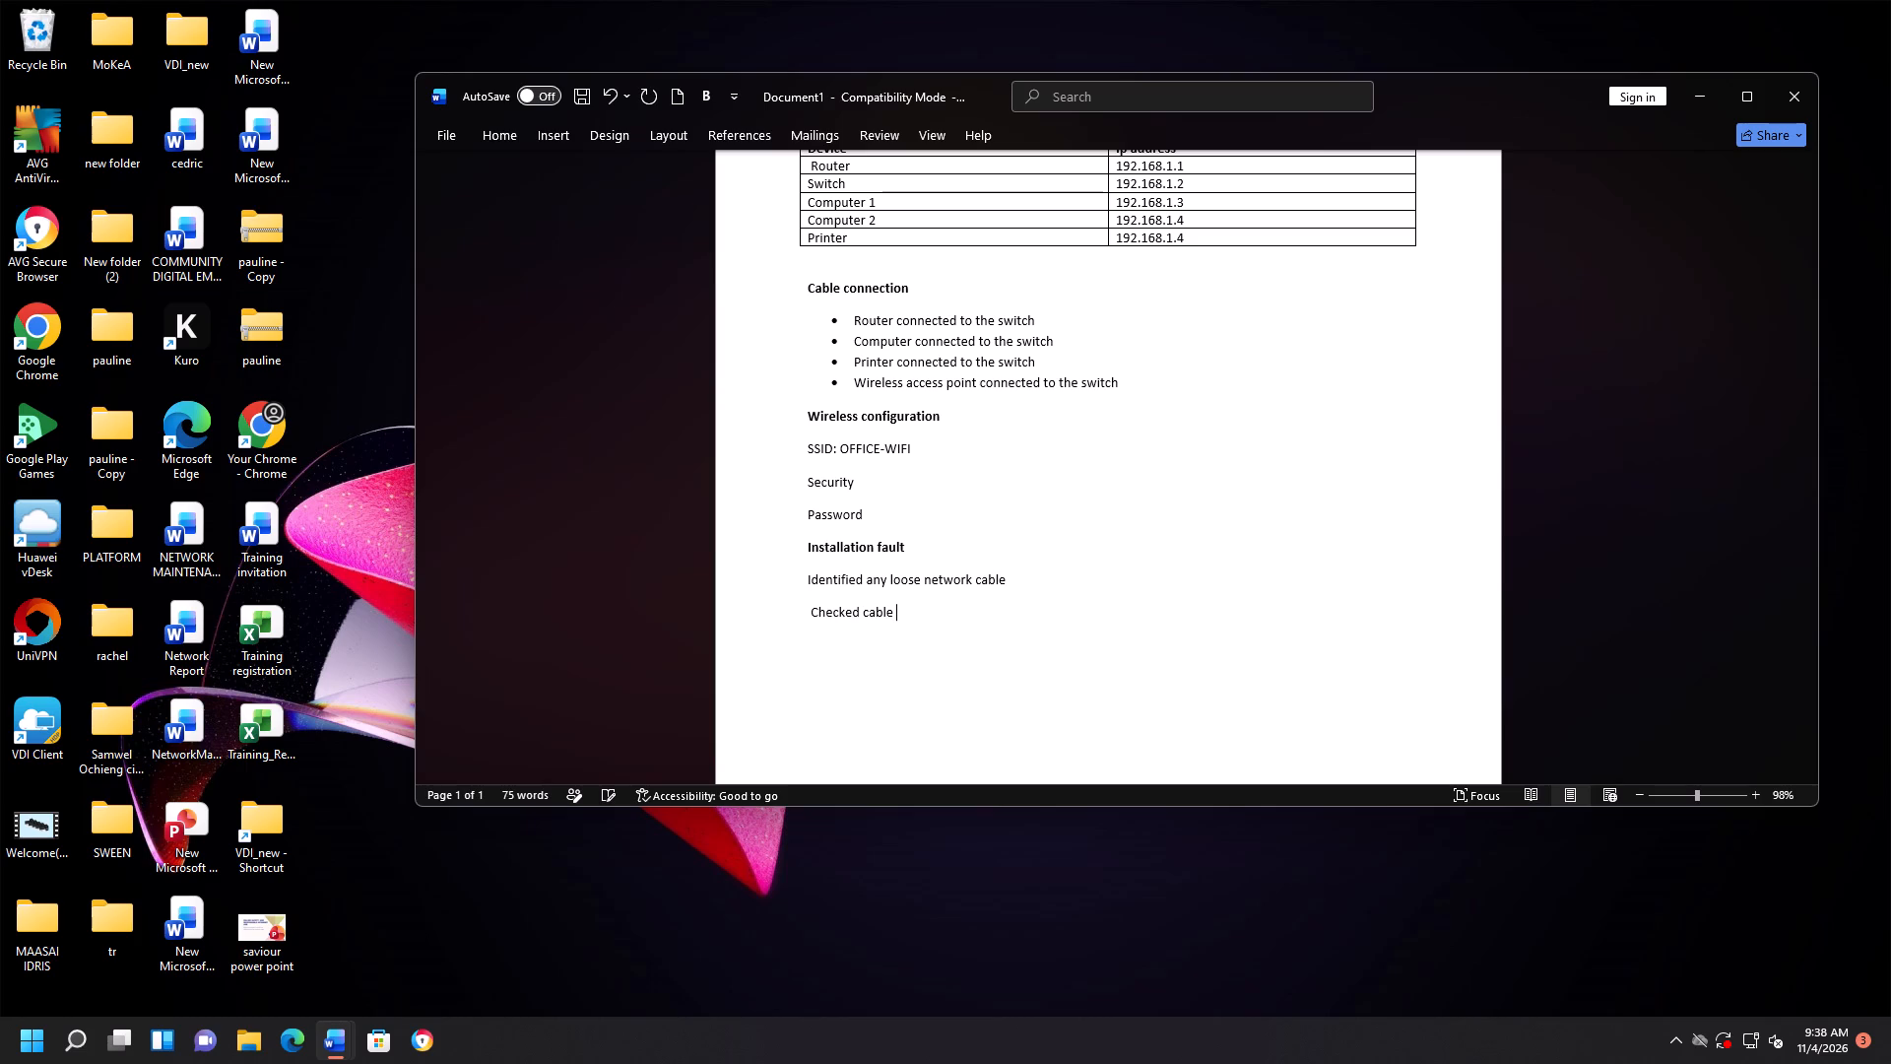
{"action": "type", "text": "connection"}
Add the line "Corrected connection problem where necessary" below "Checked cable connection".
{"action": "key", "text": "Down"}
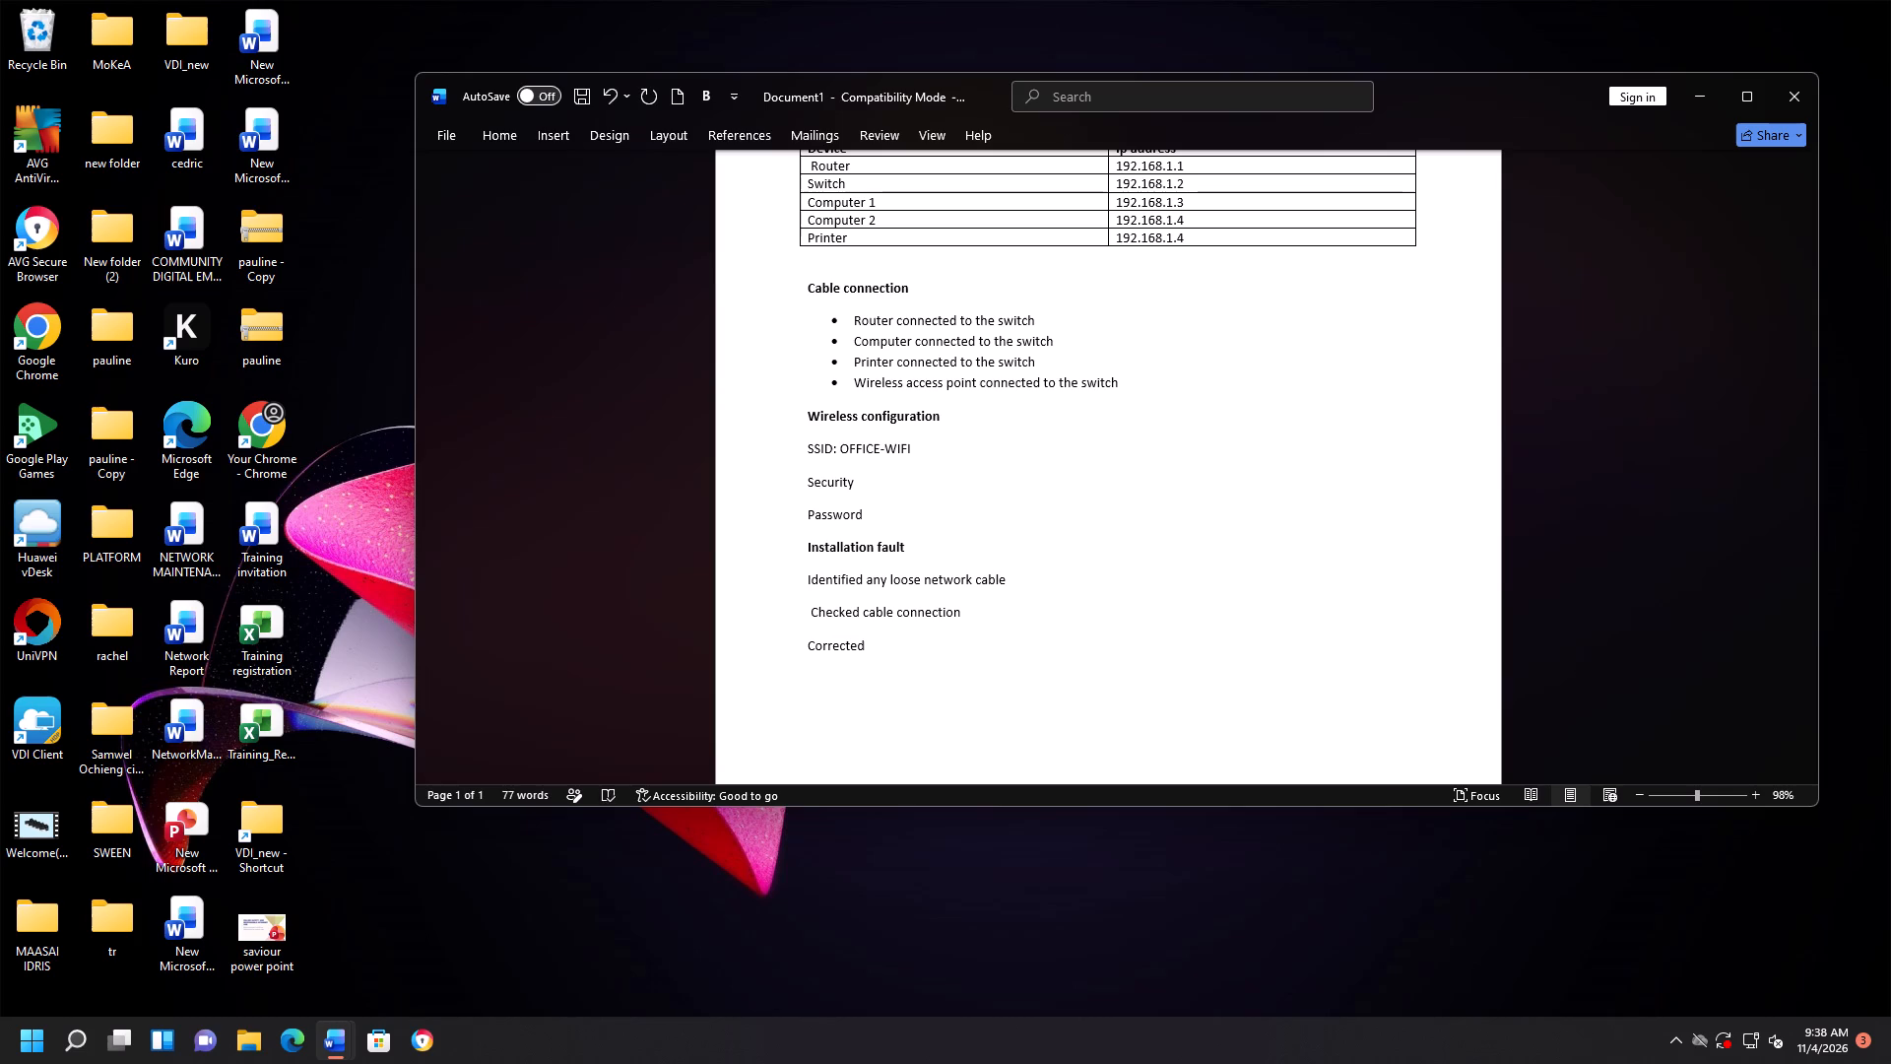
{"action": "type", "text": "connection"}
{"action": "key", "text": "space"}
{"action": "type", "text": "p"}
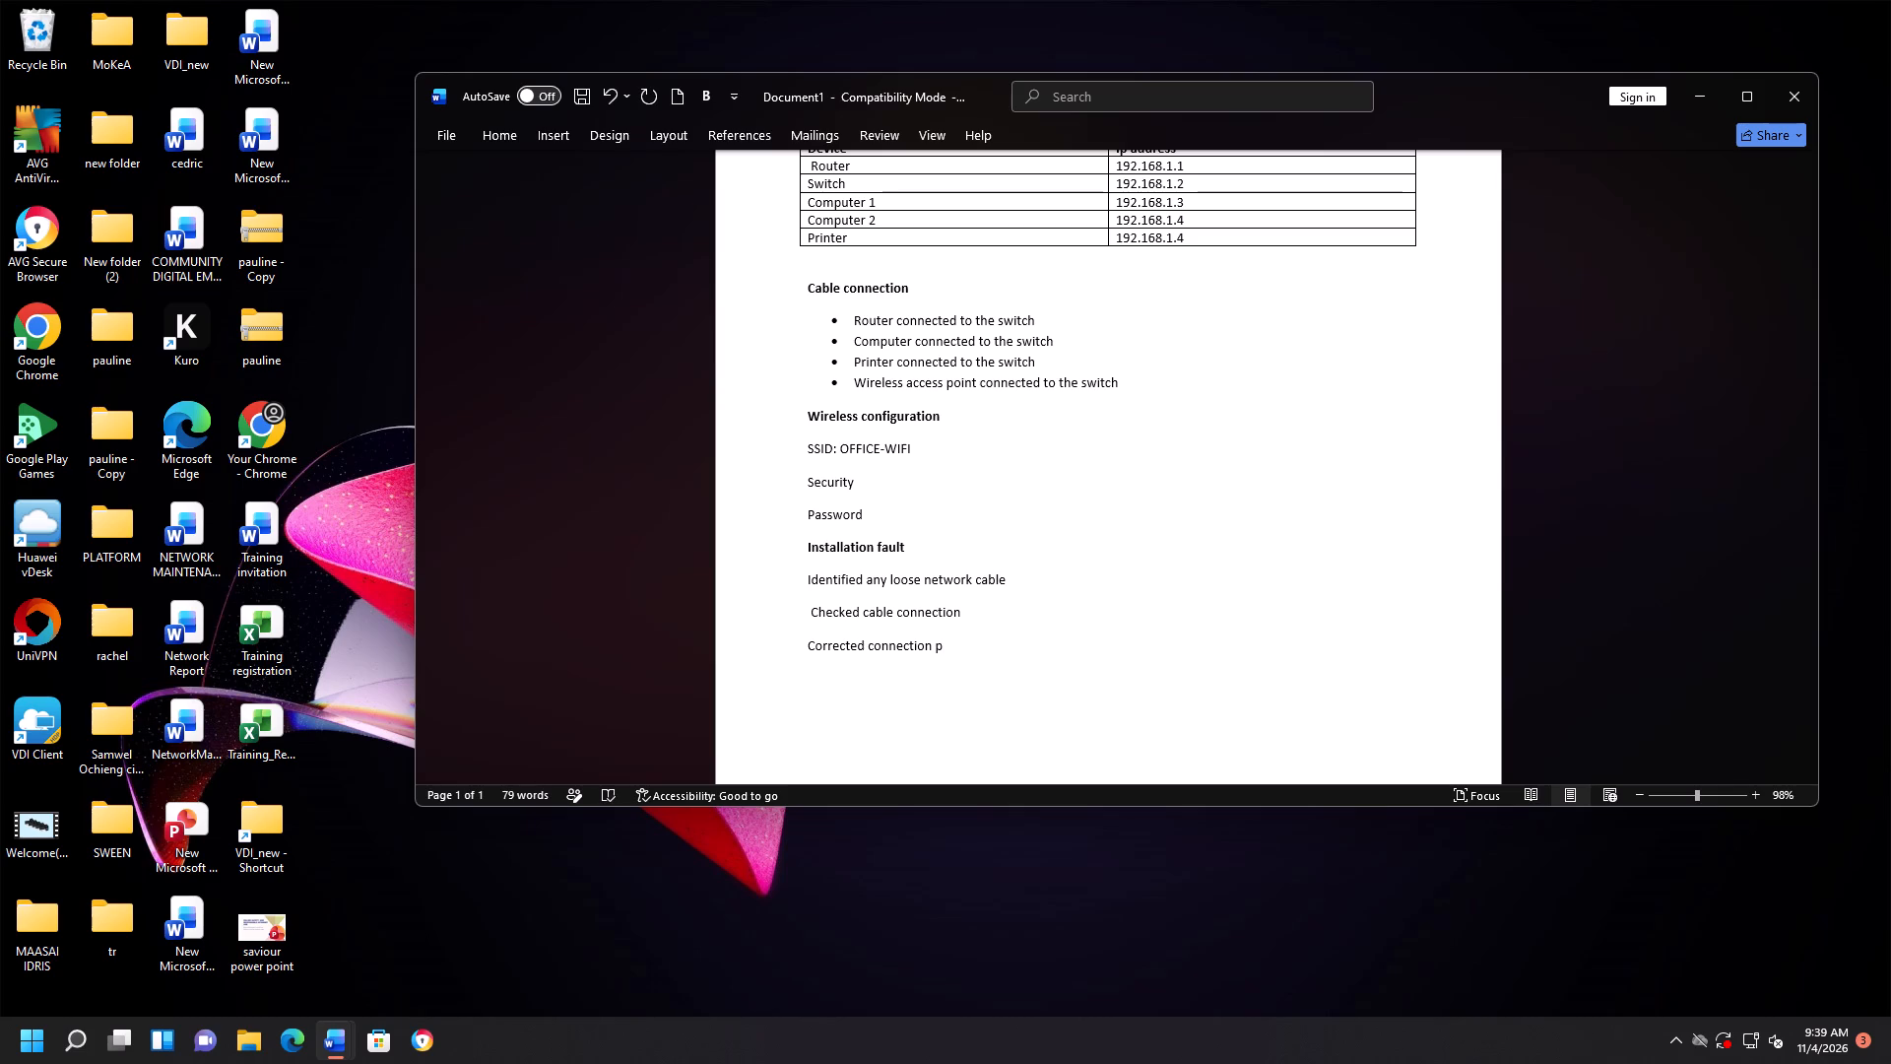
{"action": "key", "text": "r"}
{"action": "key", "text": "o"}
{"action": "type", "text": "blem"}
{"action": "key", "text": "space"}
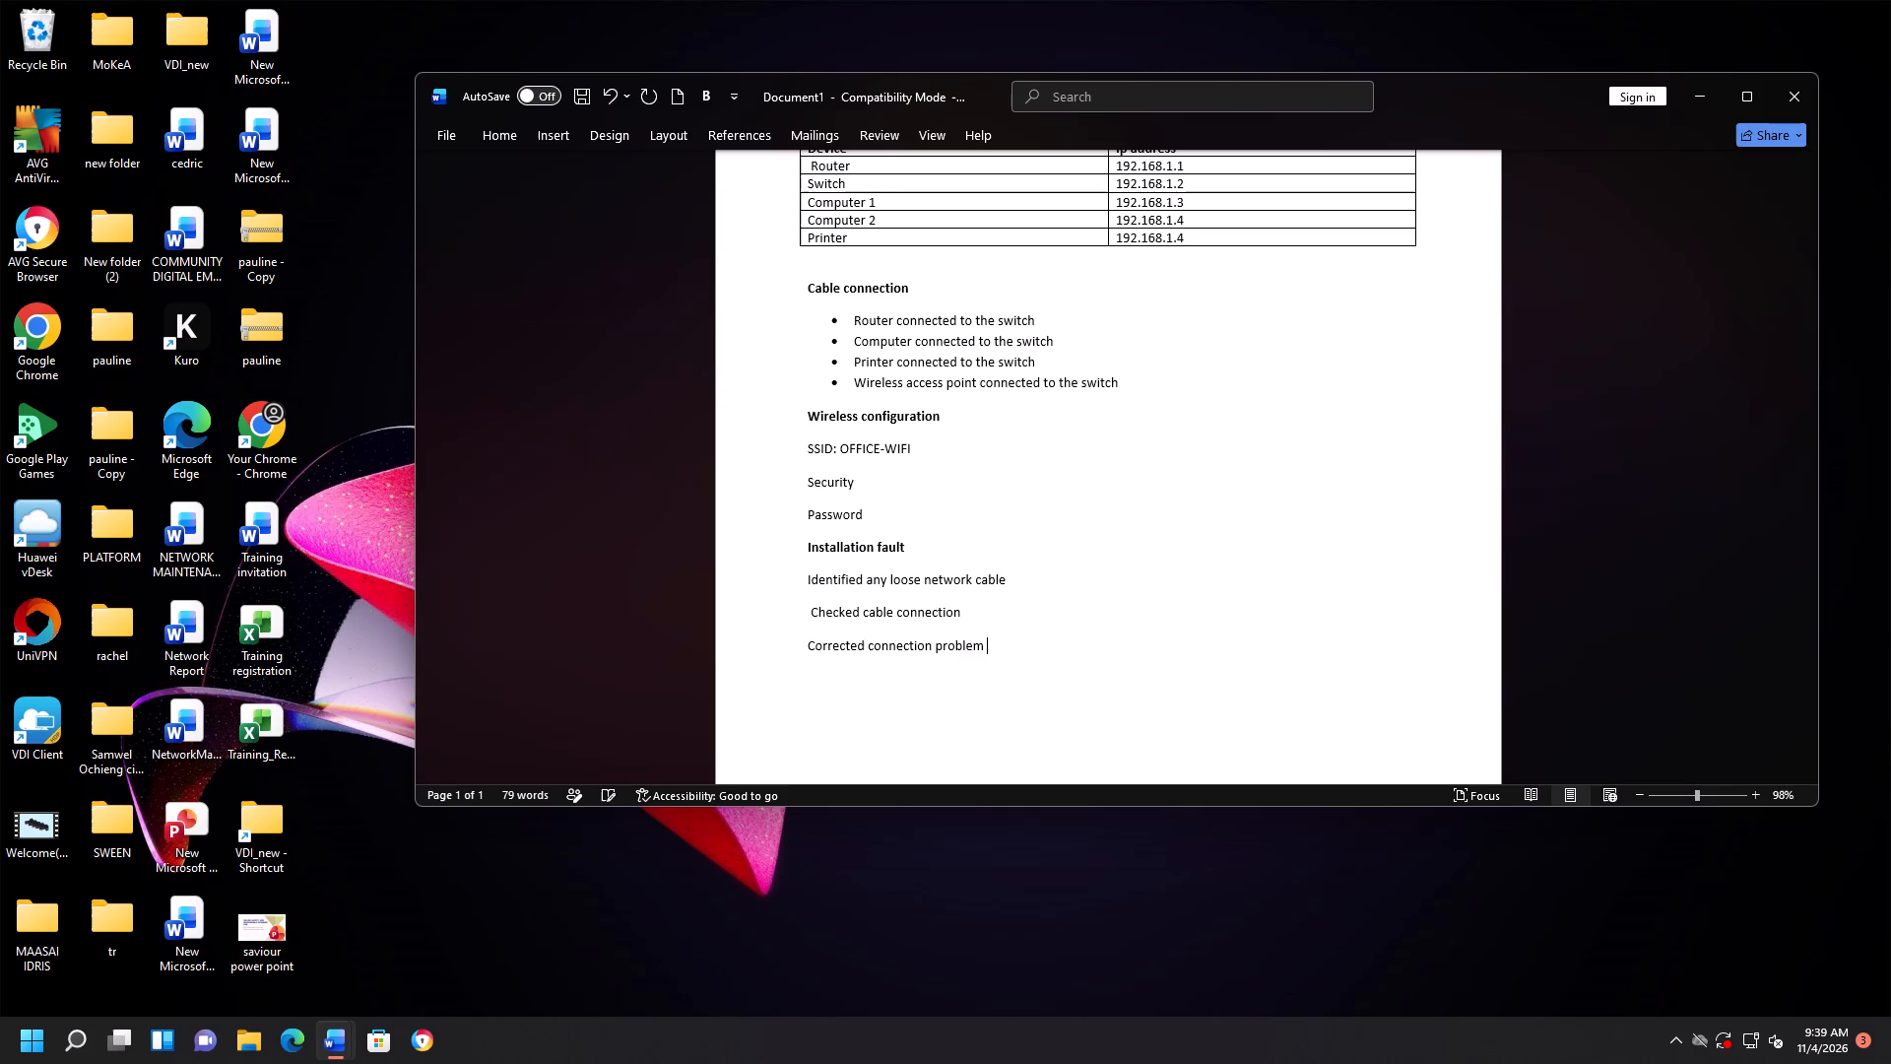
{"action": "key", "text": "w"}
{"action": "type", "text": "here"}
{"action": "key", "text": "space"}
{"action": "type", "text": "neccessa"}
{"action": "type", "text": "ry"}
Add the bold heading "Testing" on a new line below the installation fault lines.
{"action": "key", "text": "Return"}
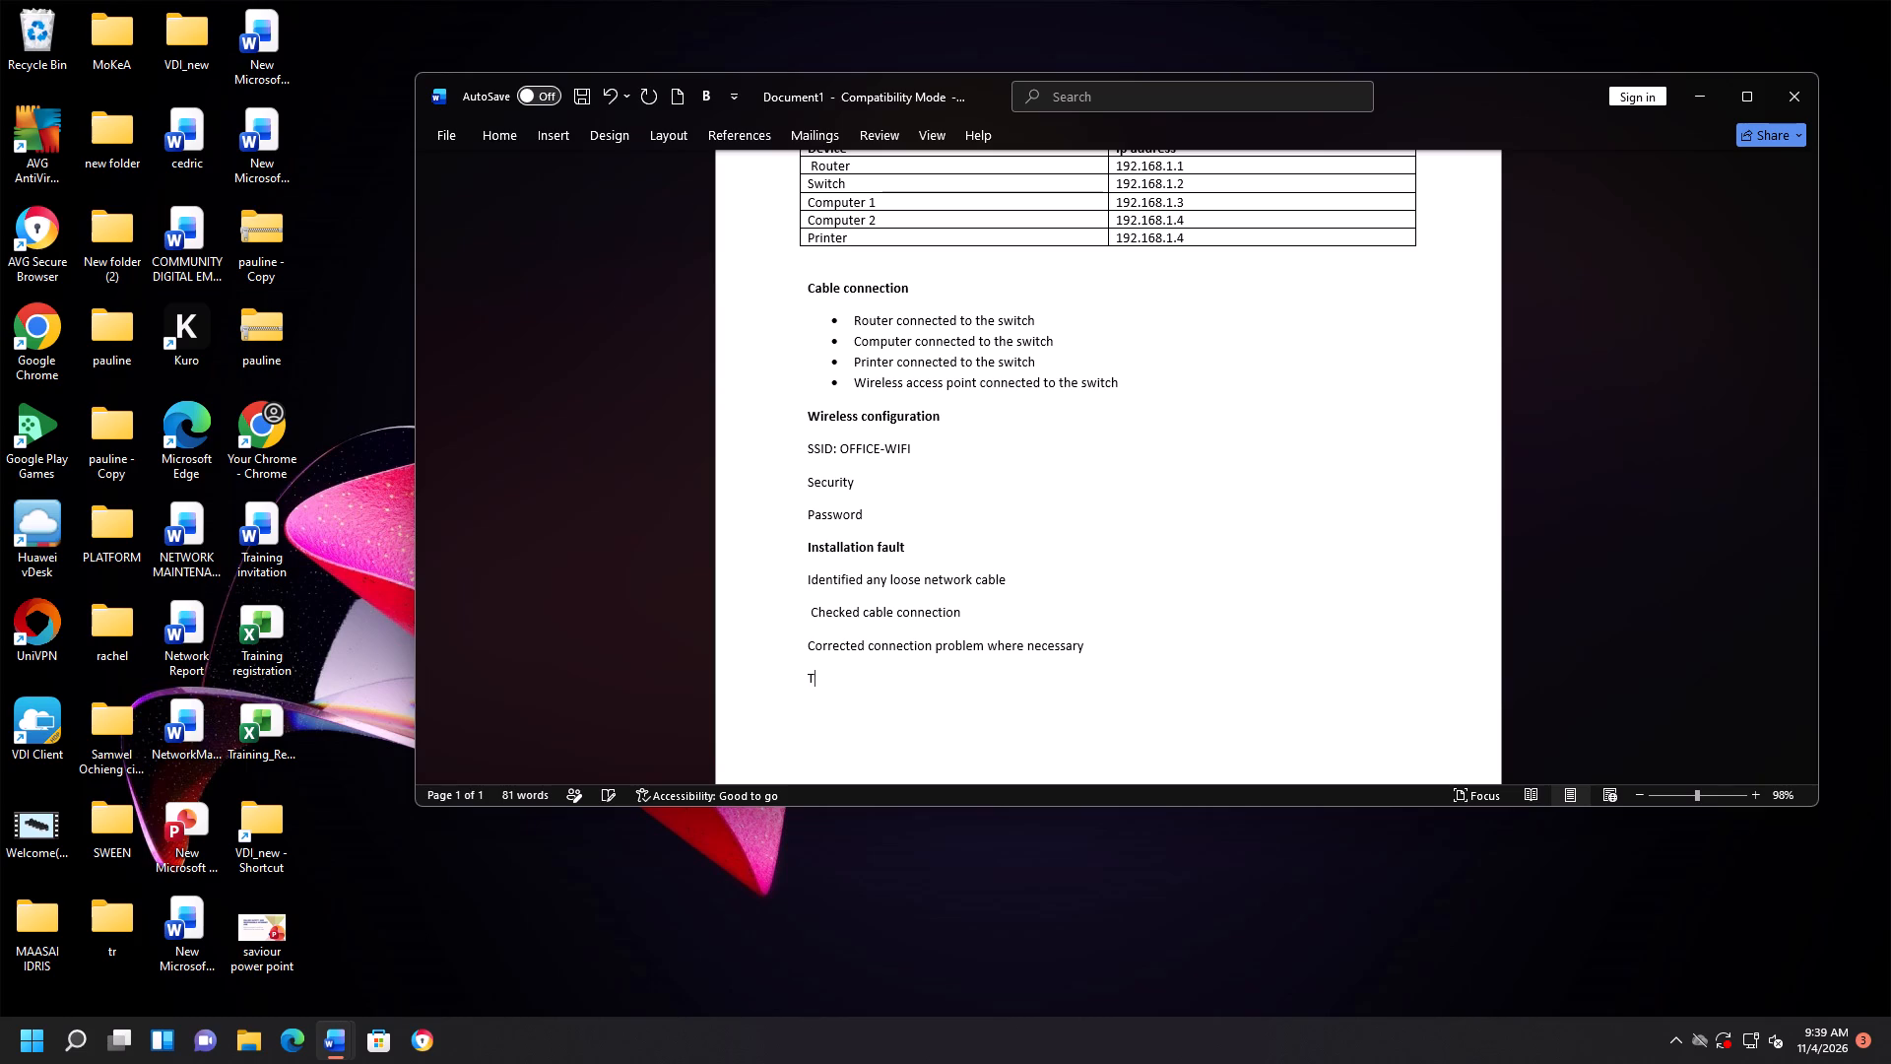
{"action": "type", "text": "estingf"}
{"action": "key", "text": "BackSpace"}
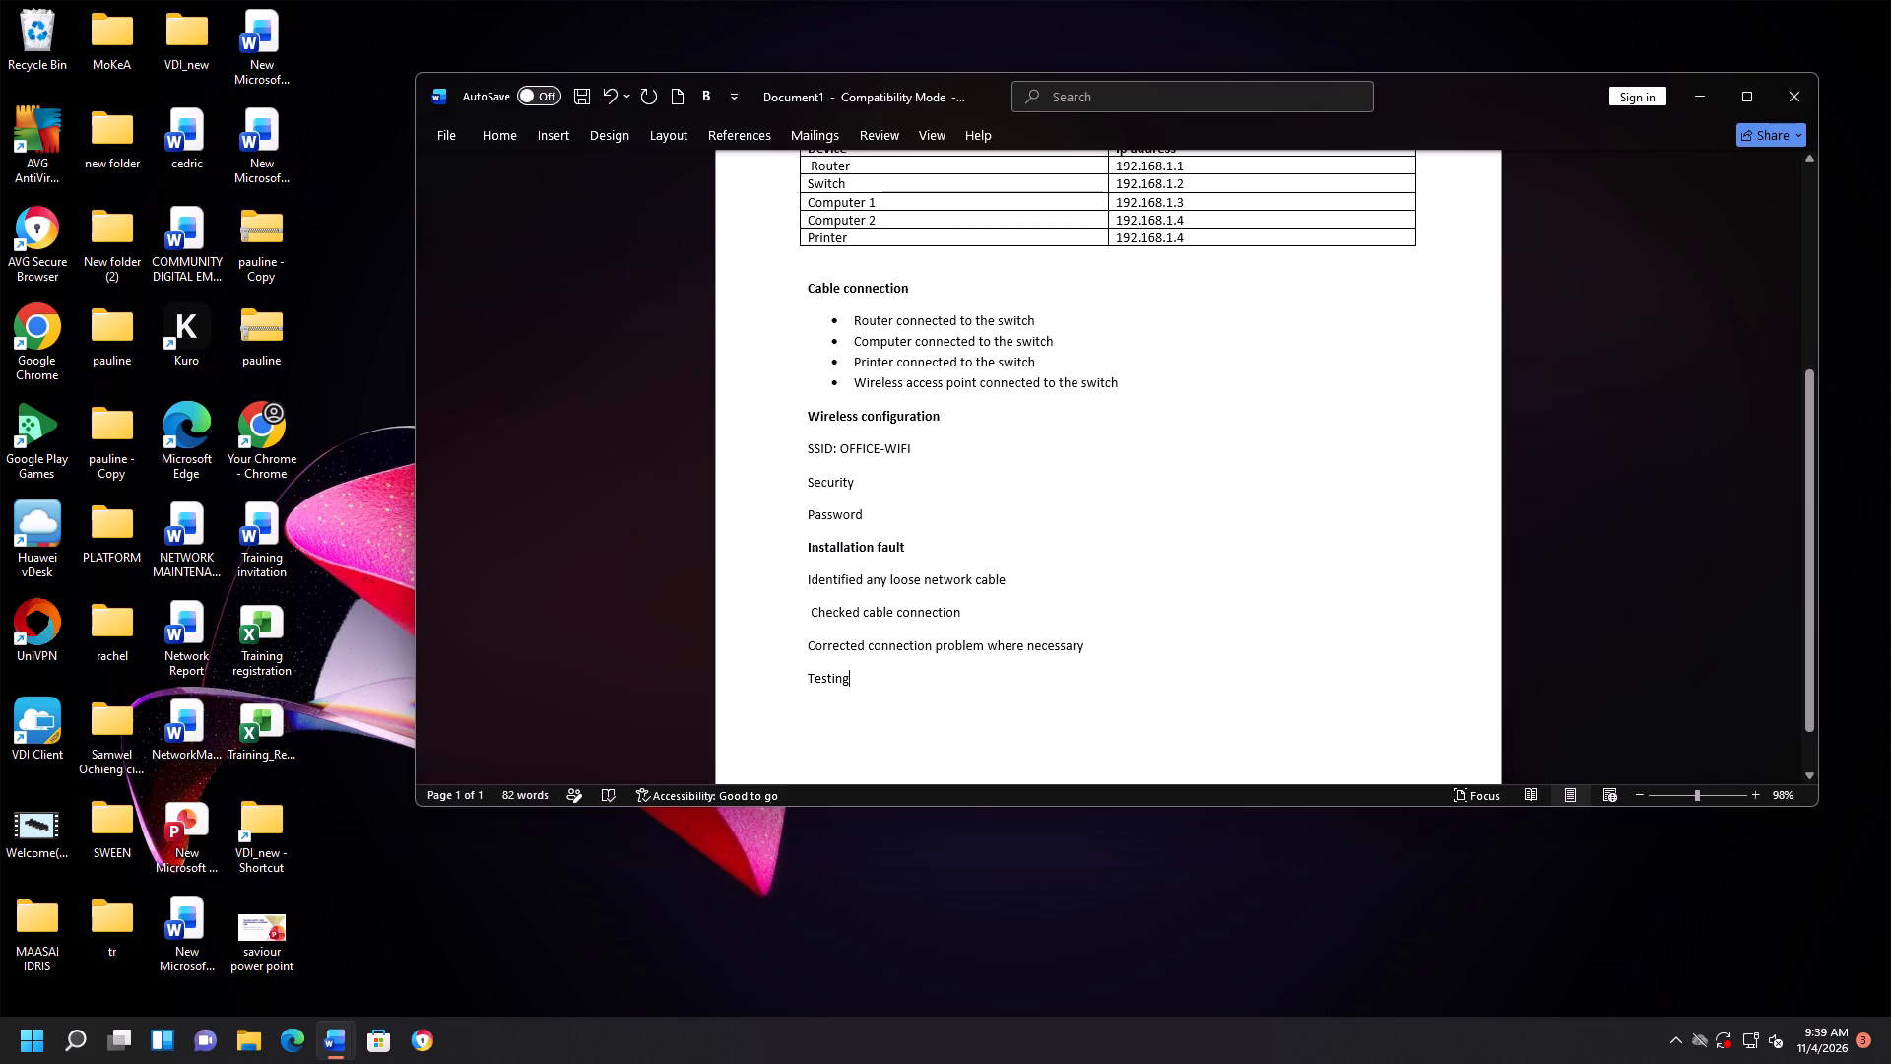
{"action": "left_click_drag", "start_coordinate": [855, 673], "coordinate": [793, 671]}
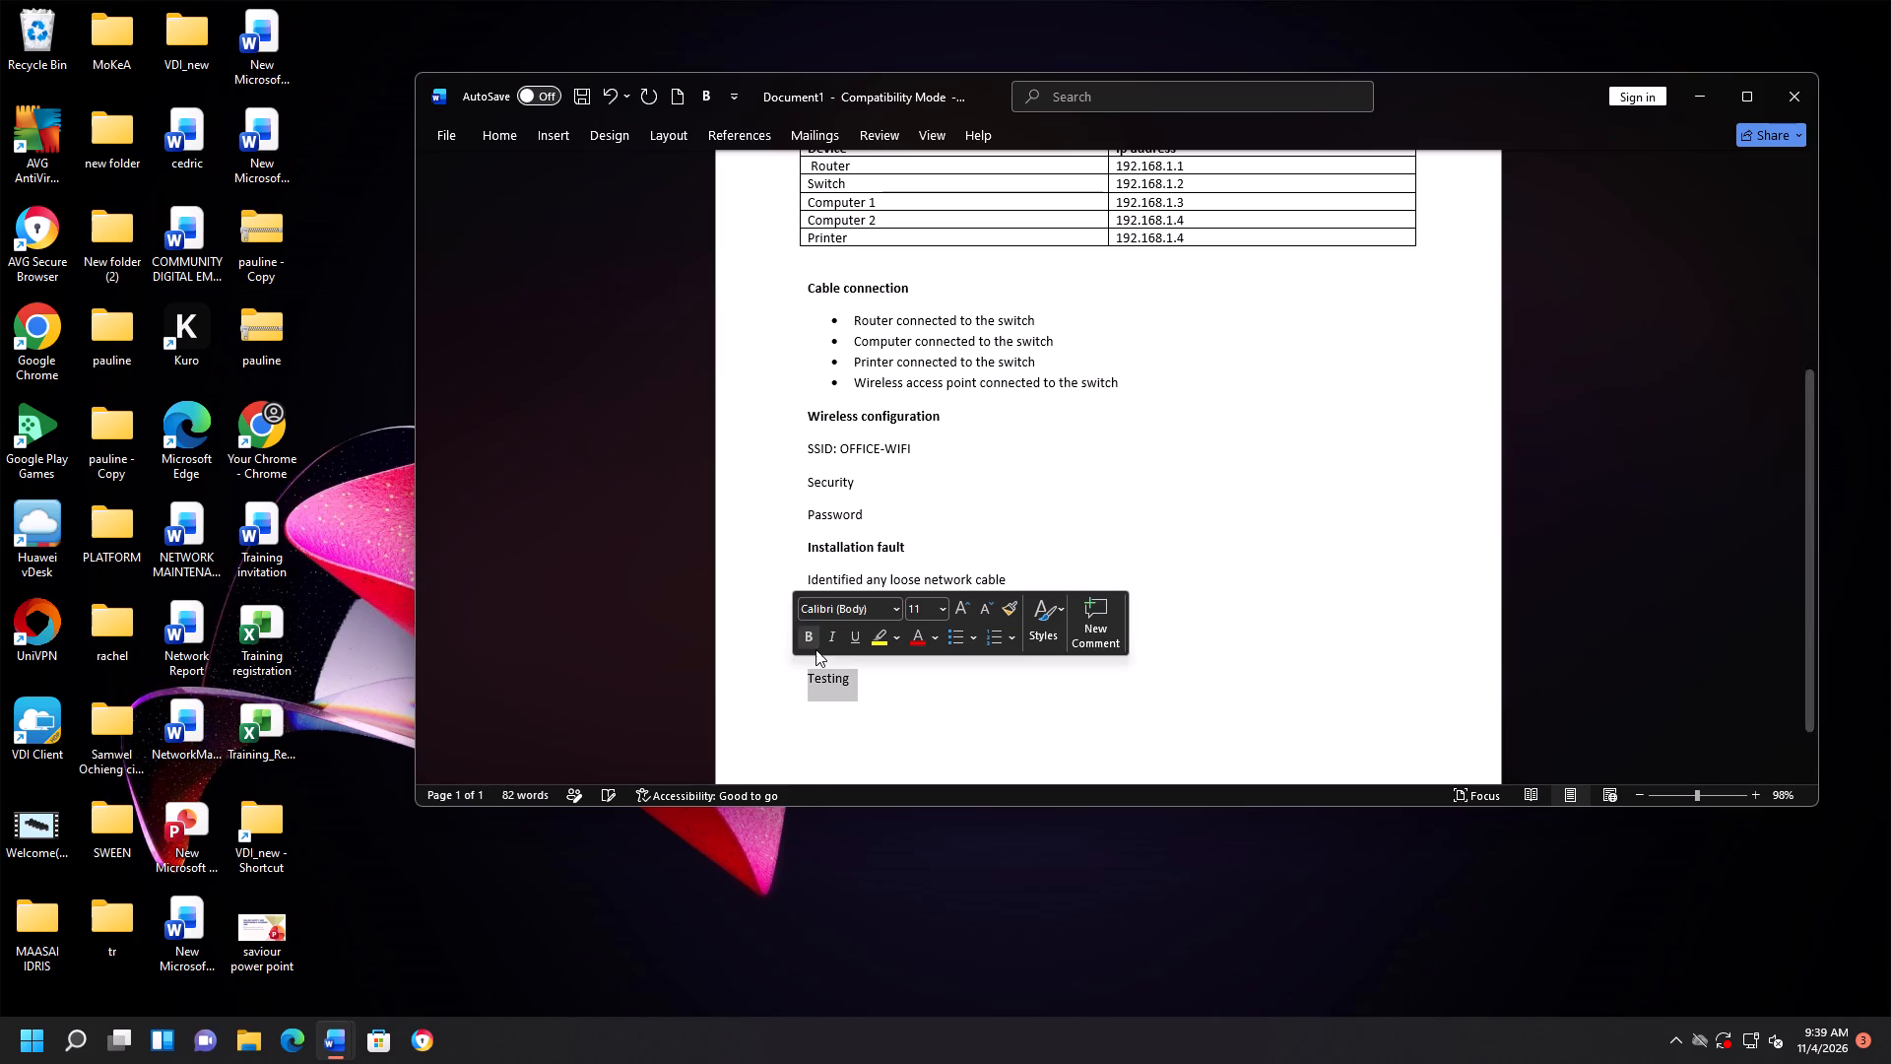
{"action": "left_click", "coordinate": [815, 646]}
{"action": "left_click", "coordinate": [903, 690]}
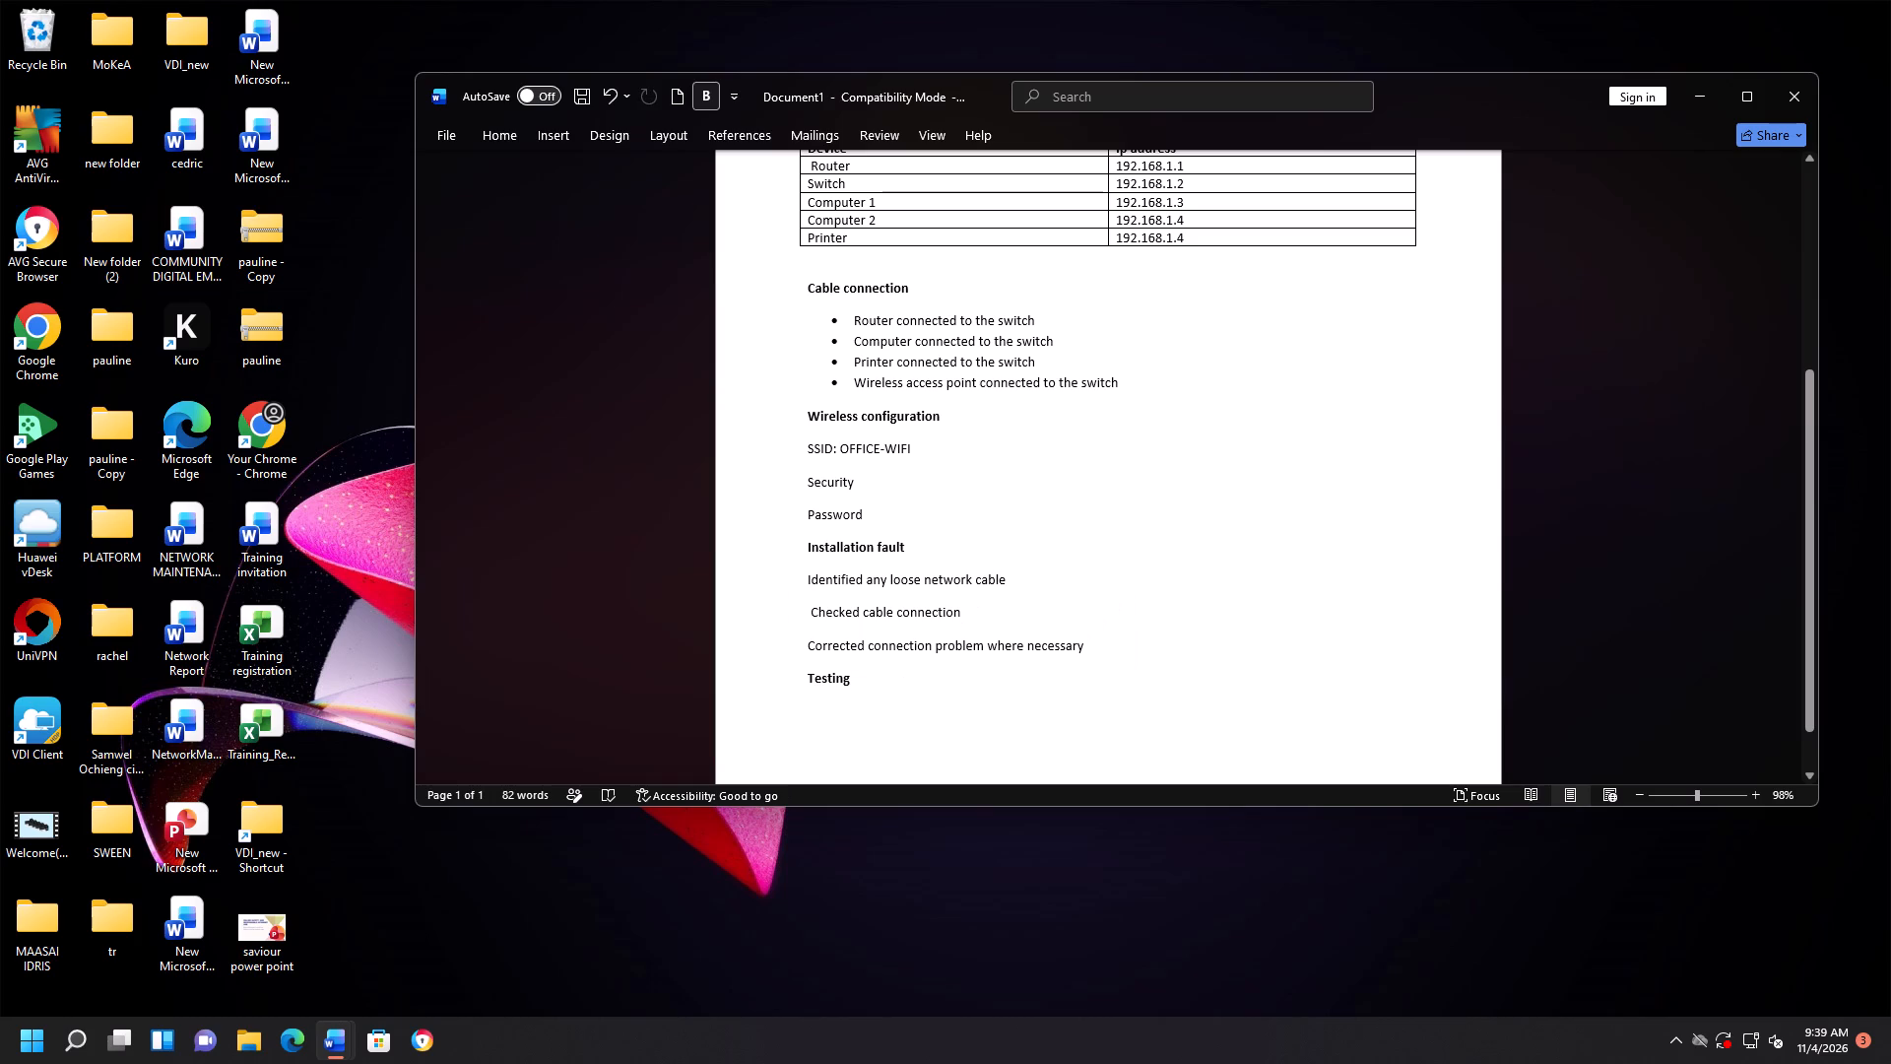
Add the line "Tested internet connectivity" in regular, non-bold text below the "Testing" heading.
{"action": "key", "text": "Return"}
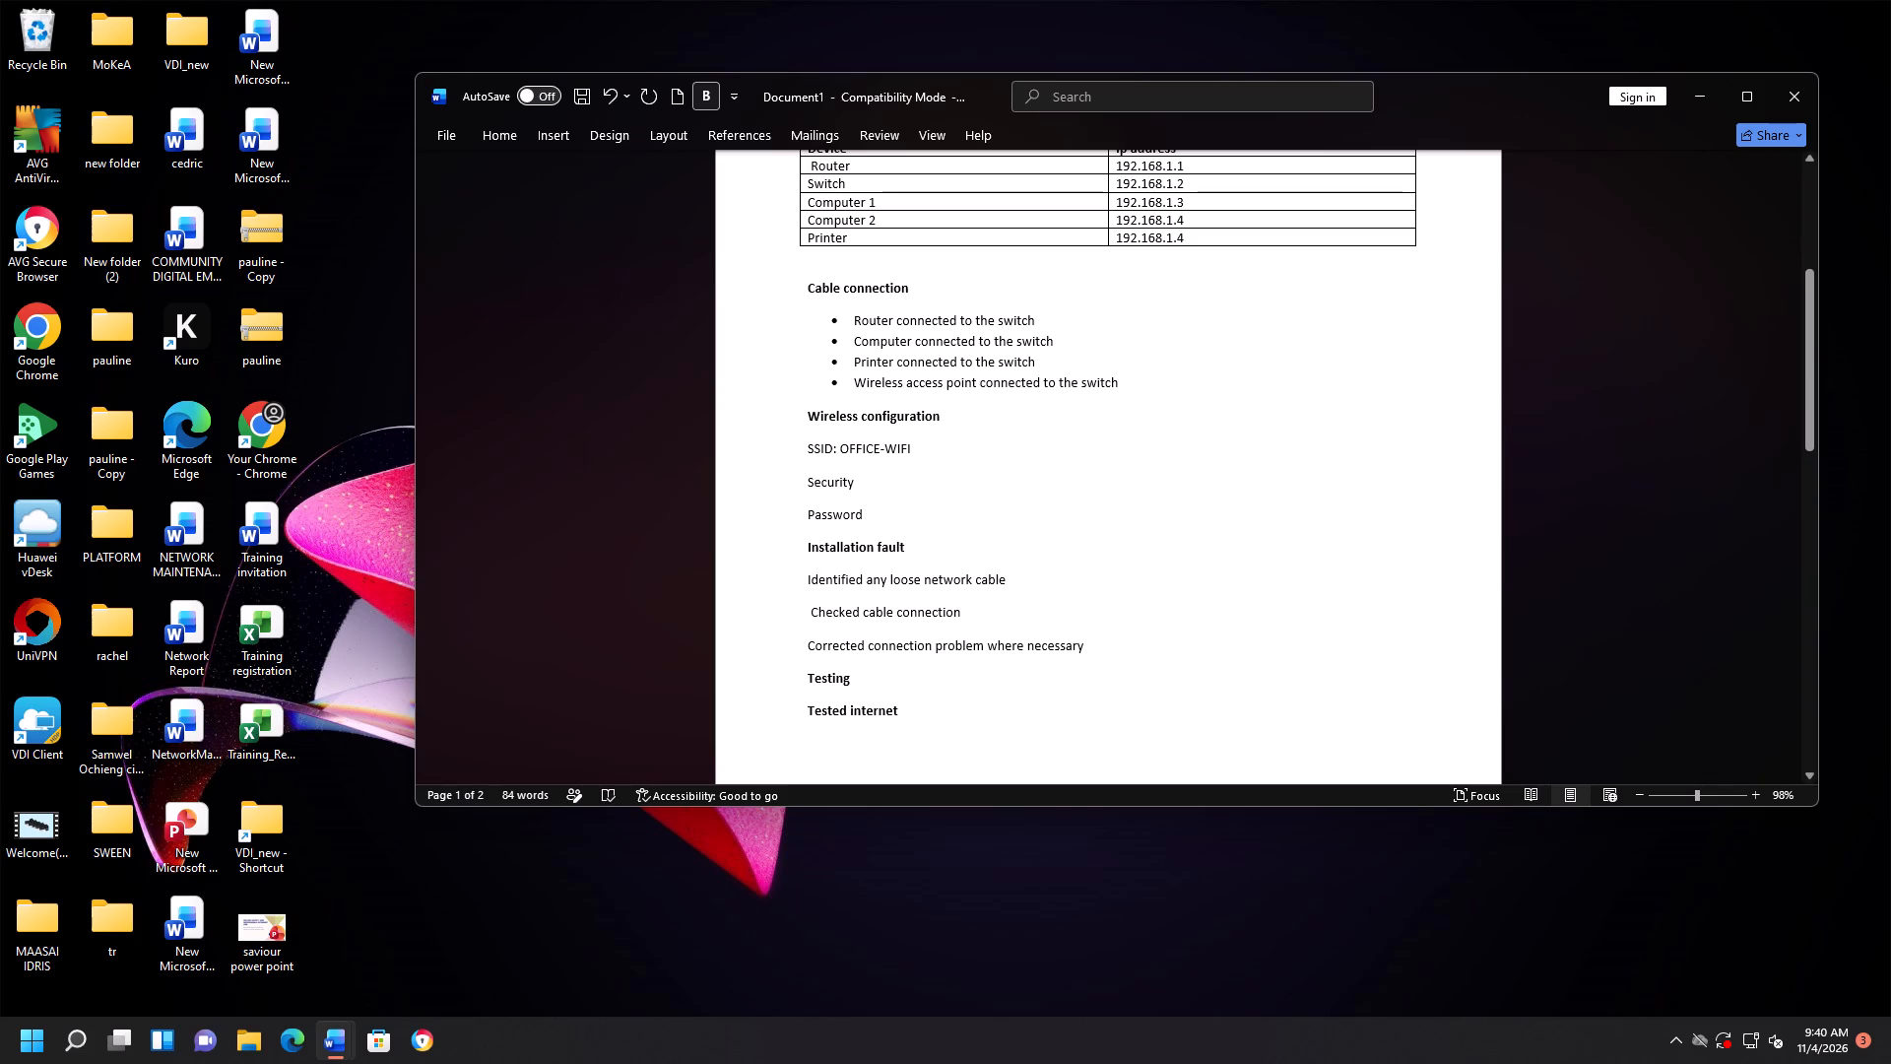
{"action": "left_click_drag", "start_coordinate": [905, 713], "coordinate": [877, 711]}
{"action": "left_click_drag", "start_coordinate": [877, 711], "coordinate": [794, 708]}
{"action": "left_click", "coordinate": [809, 683]}
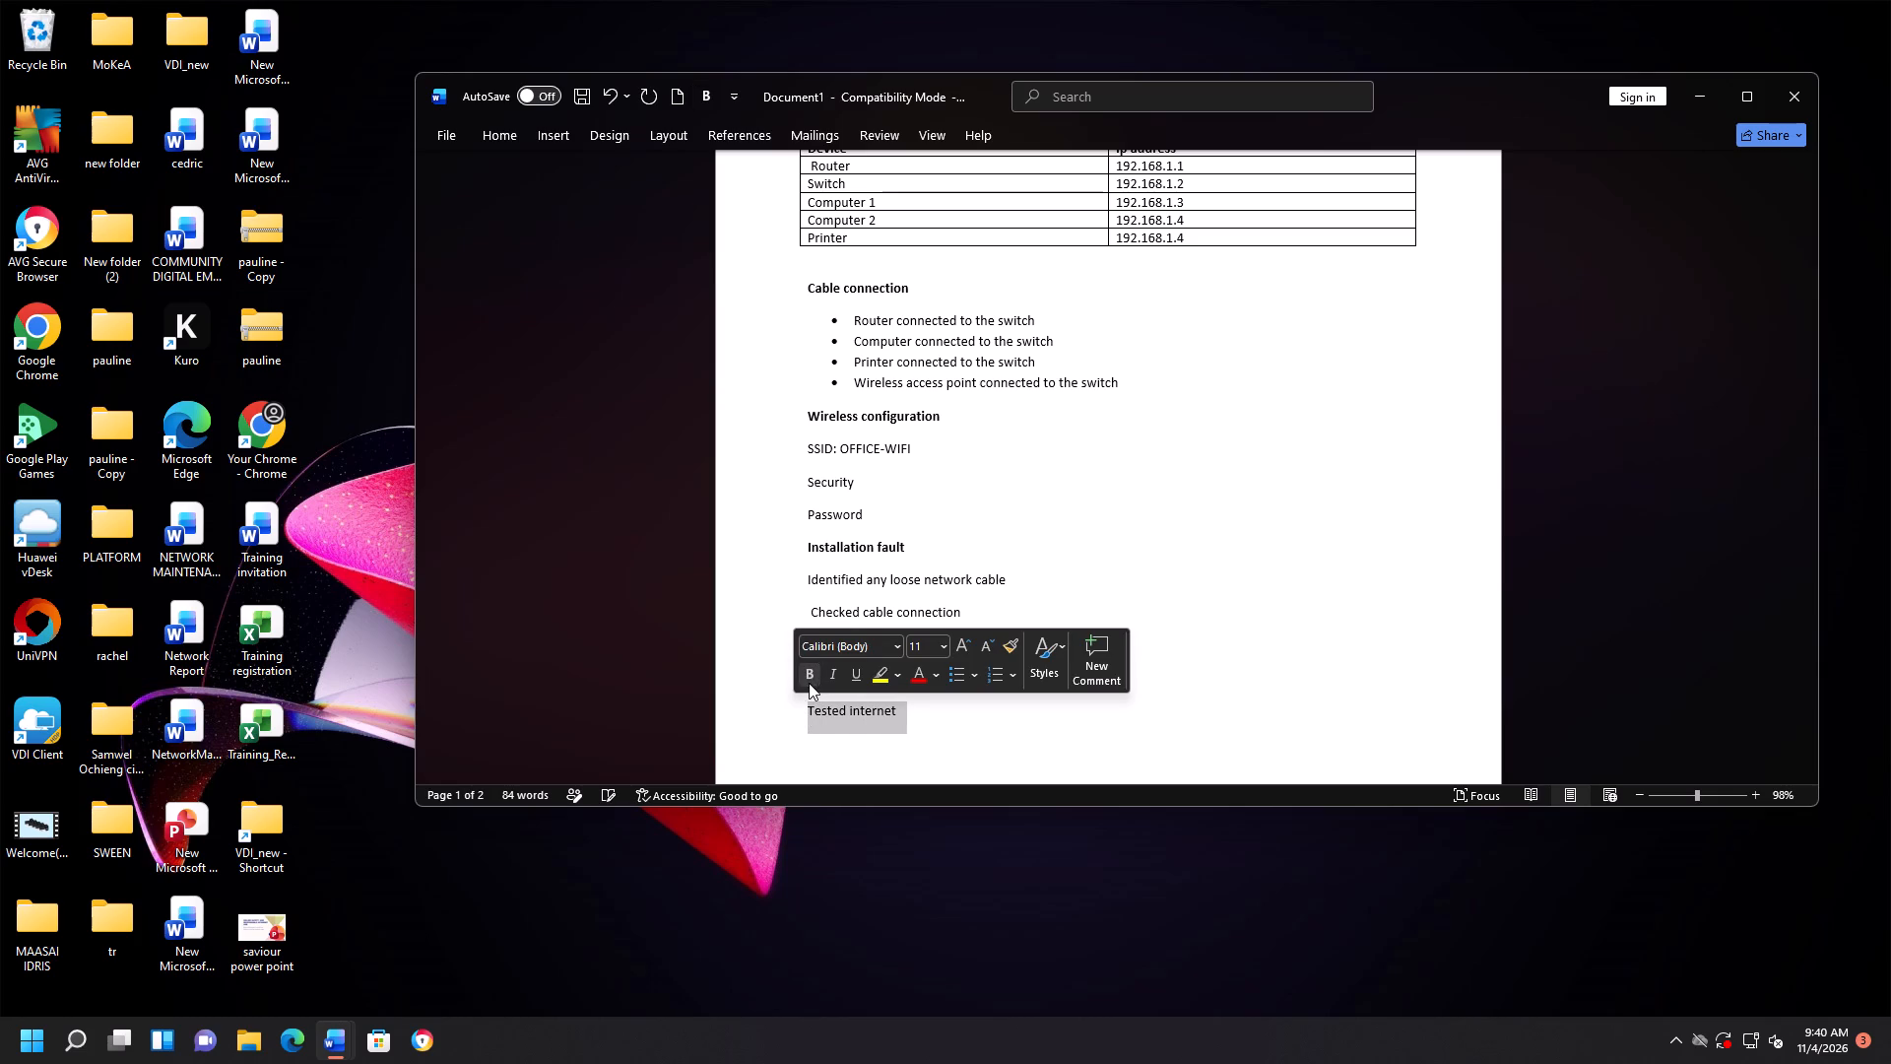
{"action": "left_click", "coordinate": [917, 707]}
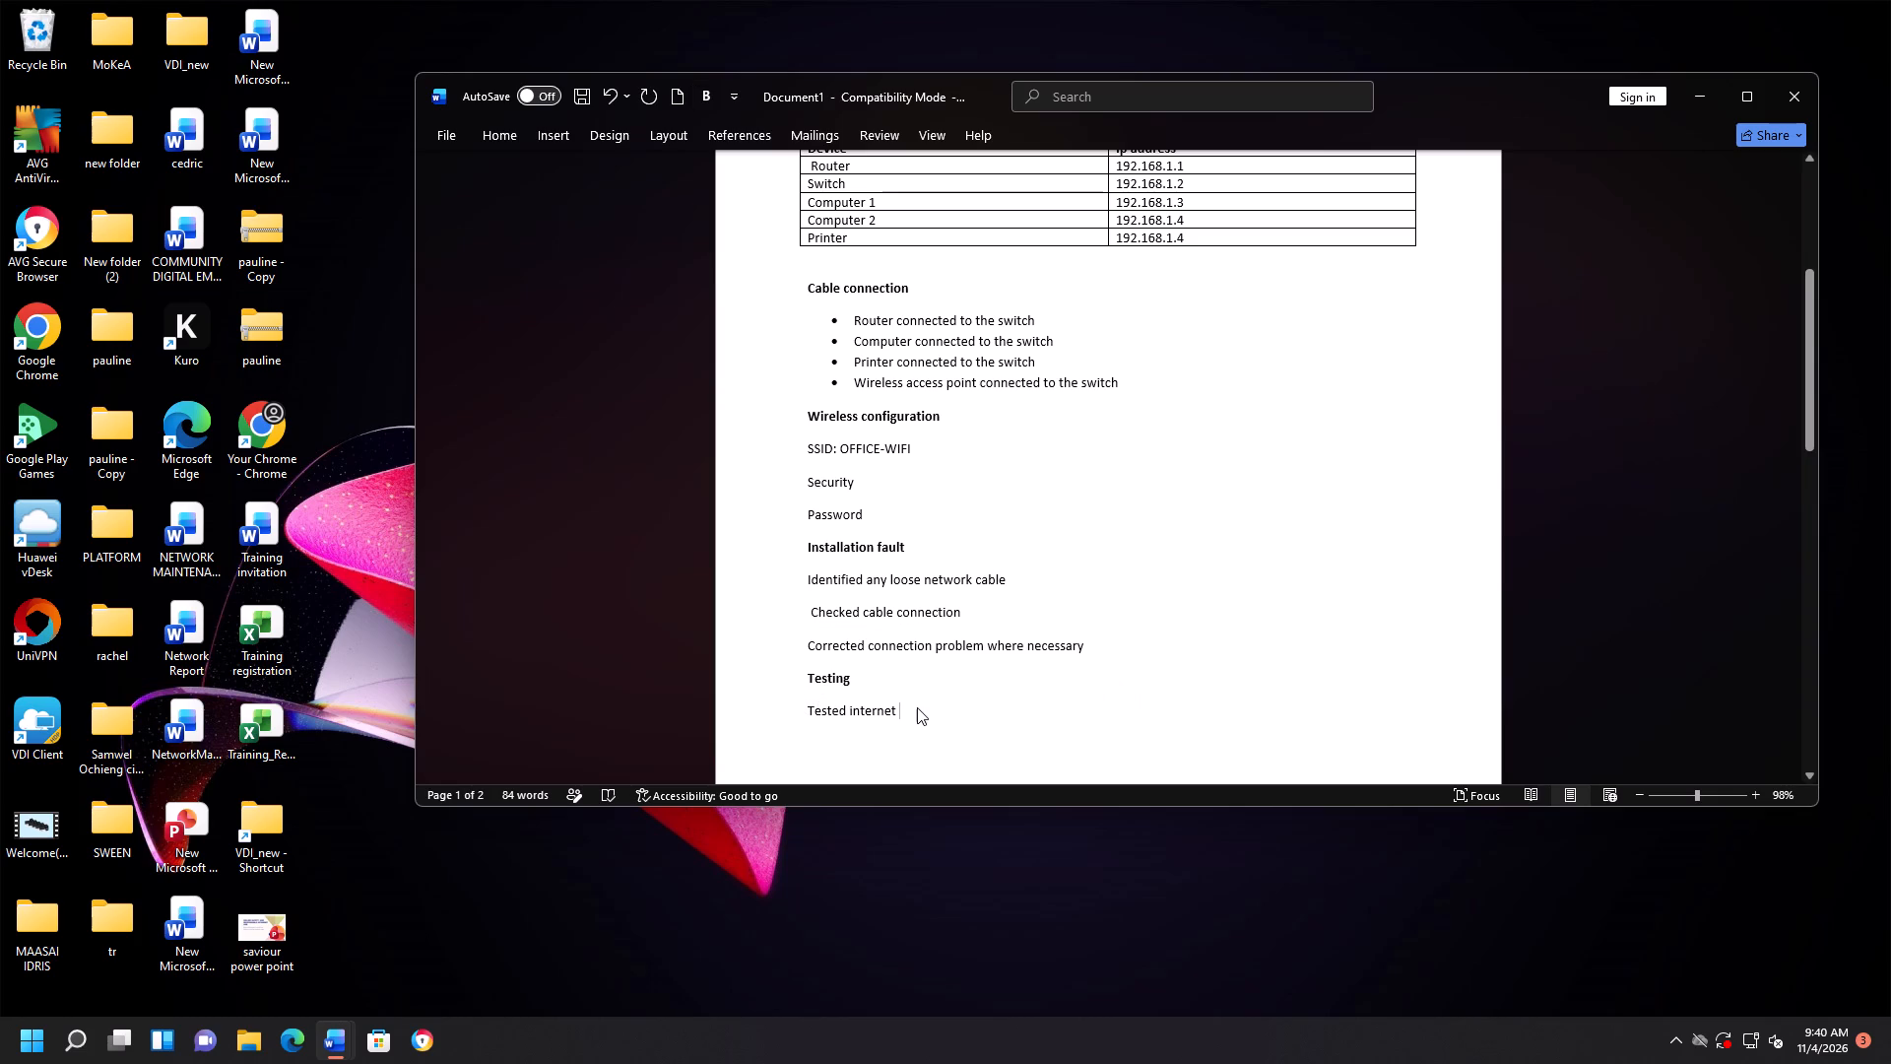
{"action": "type", "text": "connec"}
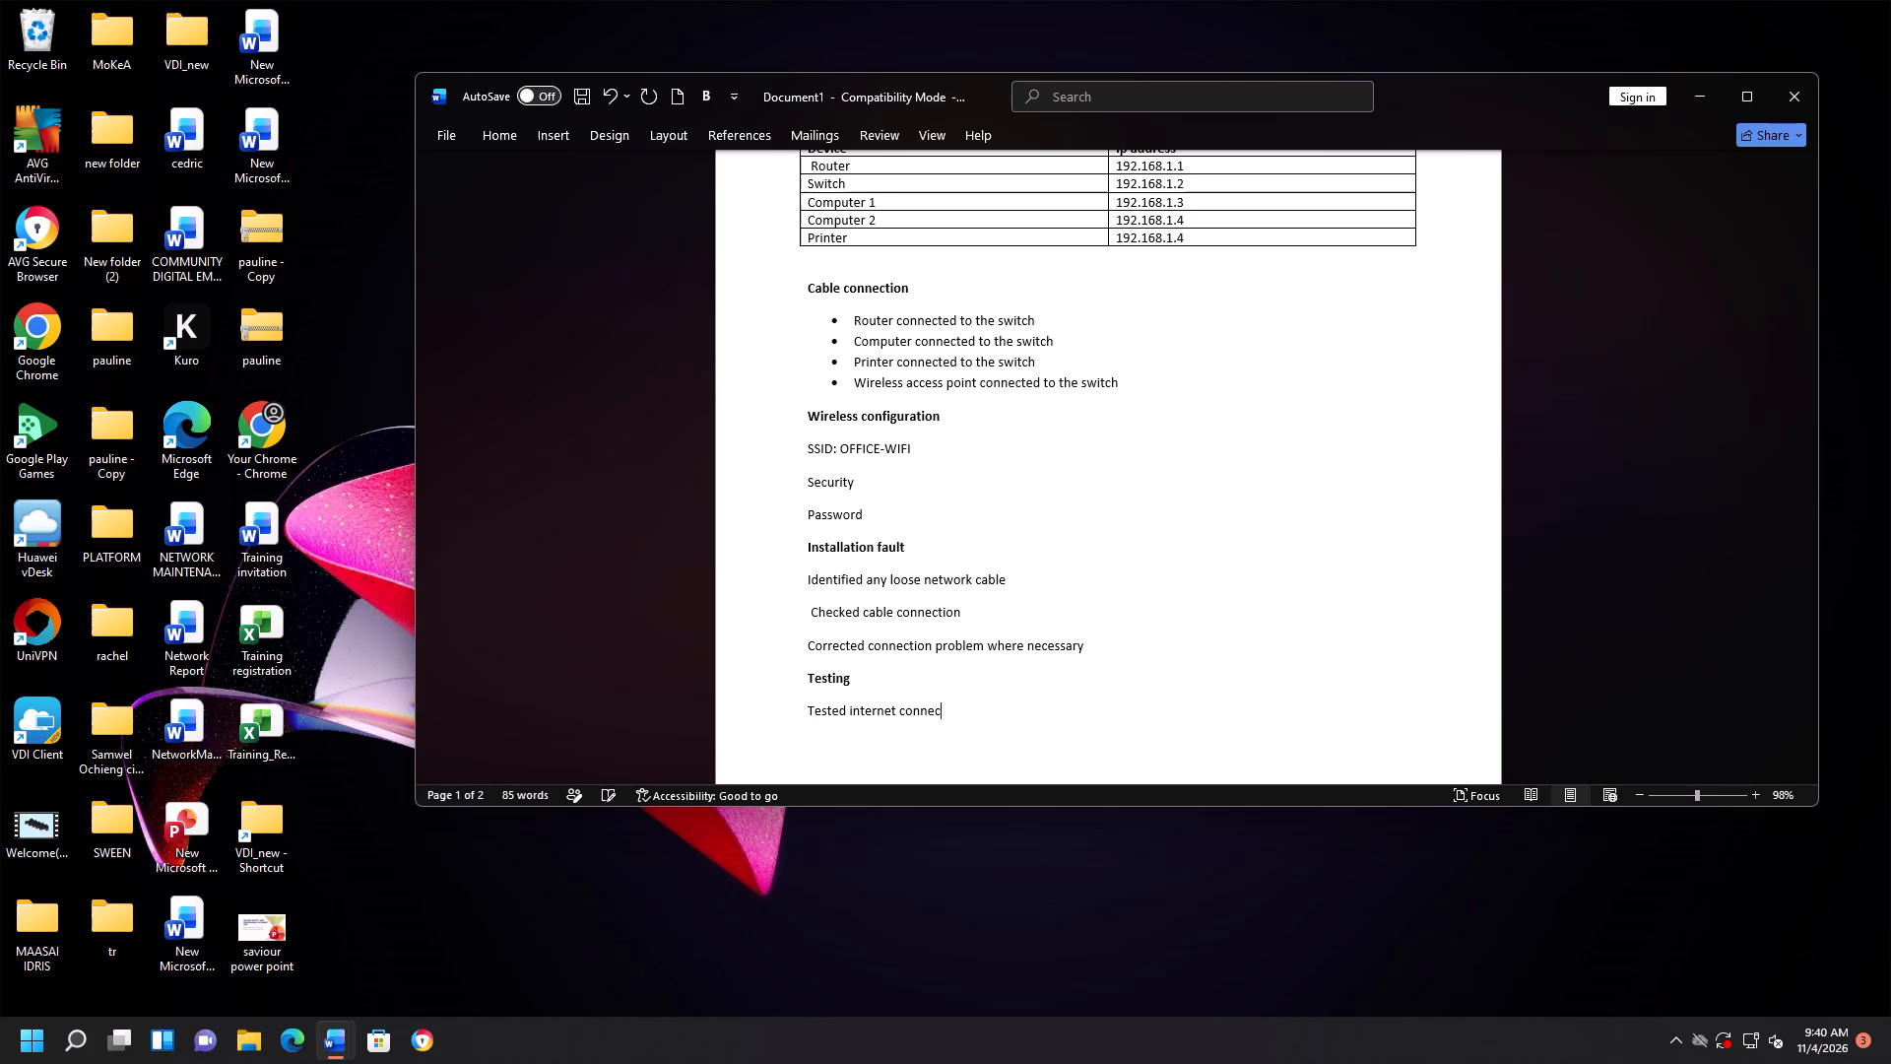
{"action": "type", "text": "tiv"}
{"action": "type", "text": "ity"}
Add the line "Tested communication between computers" below "Tested internet connectivity" in the Testing section.
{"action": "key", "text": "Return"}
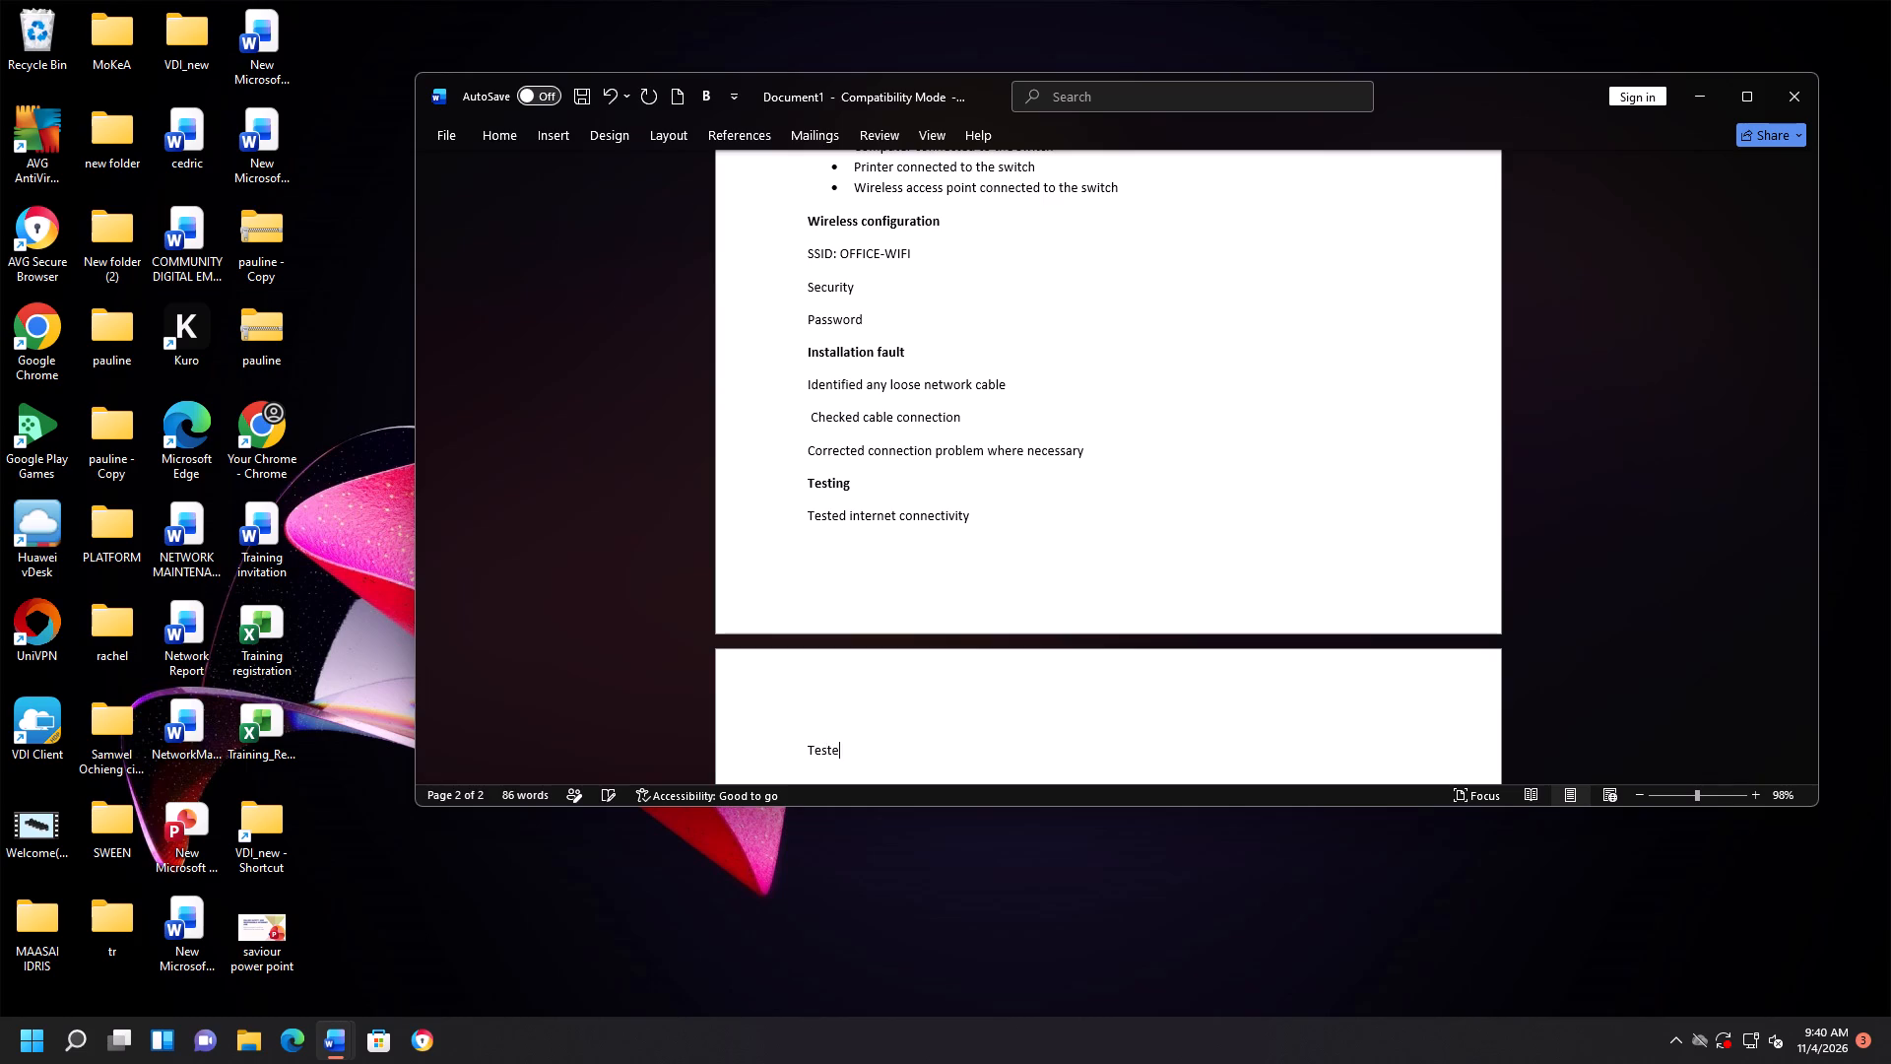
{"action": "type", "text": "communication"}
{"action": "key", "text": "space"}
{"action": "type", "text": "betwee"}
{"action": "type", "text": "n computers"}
Add the line "Tested wireless connectivity" below the line about communication between computers.
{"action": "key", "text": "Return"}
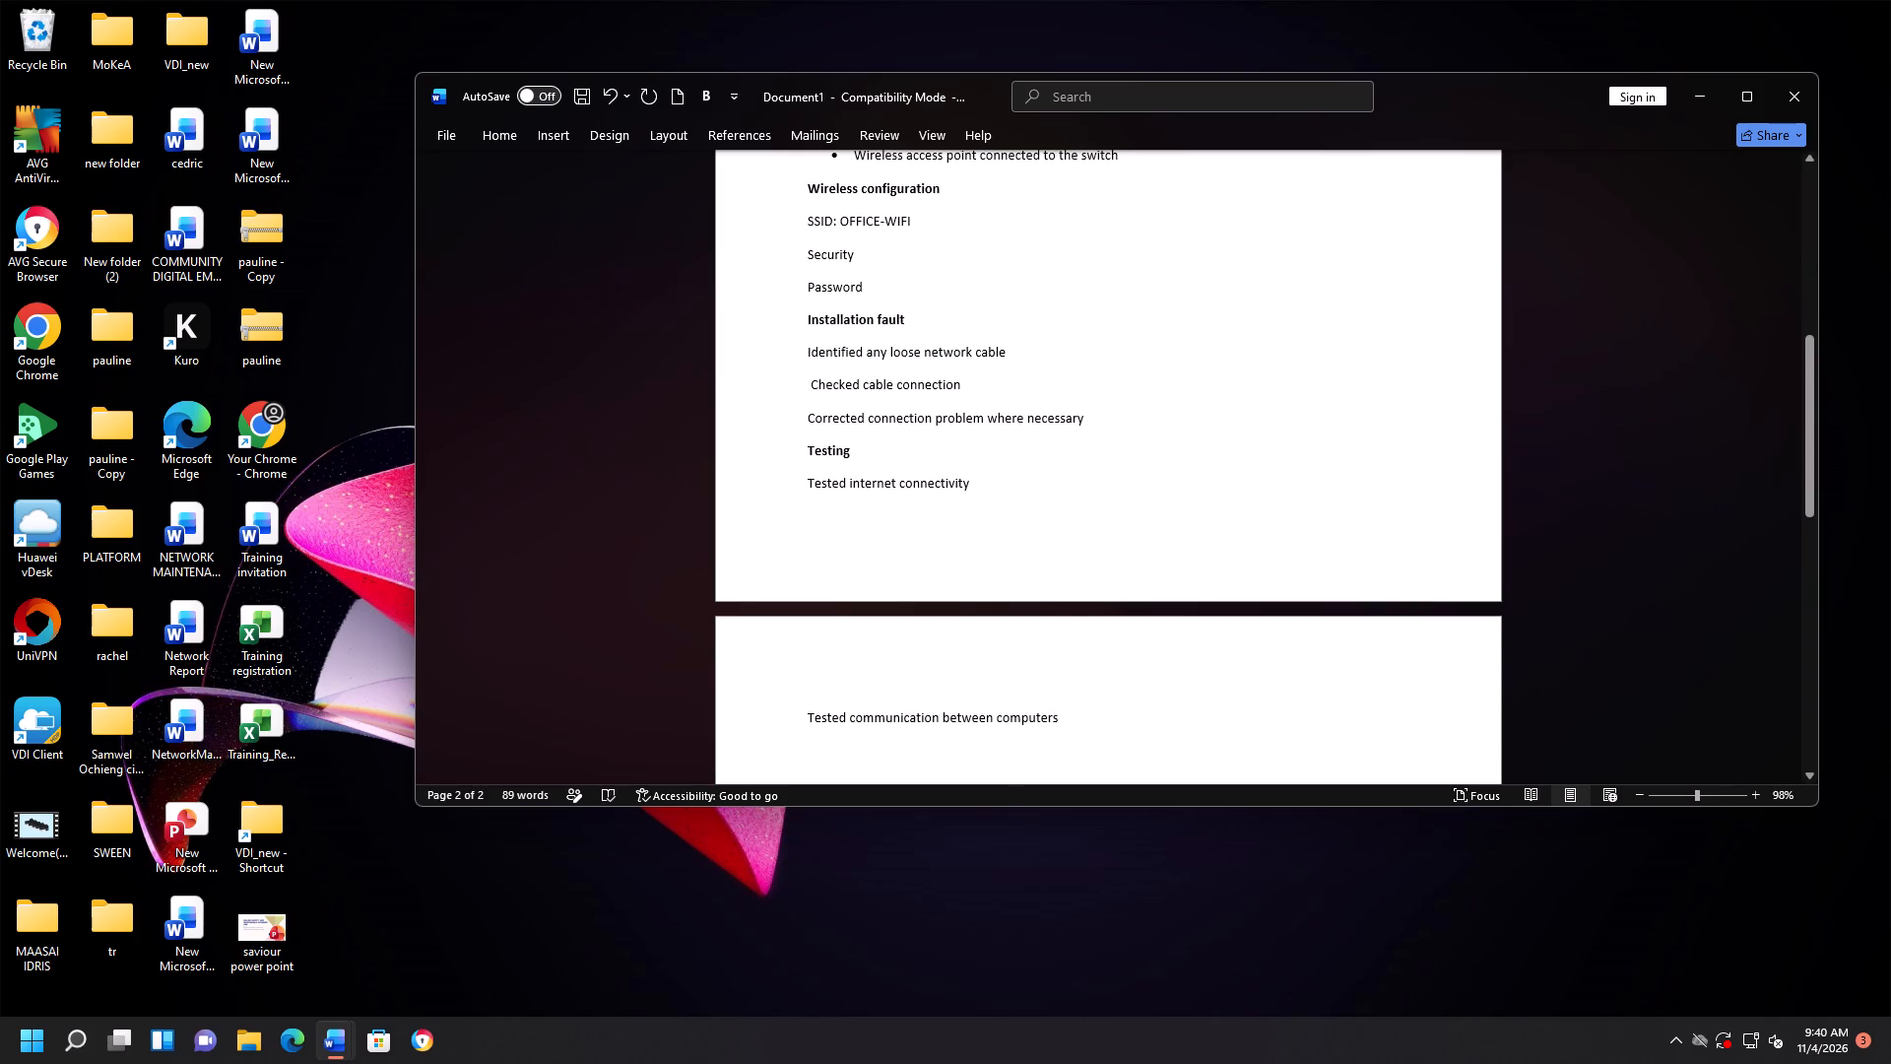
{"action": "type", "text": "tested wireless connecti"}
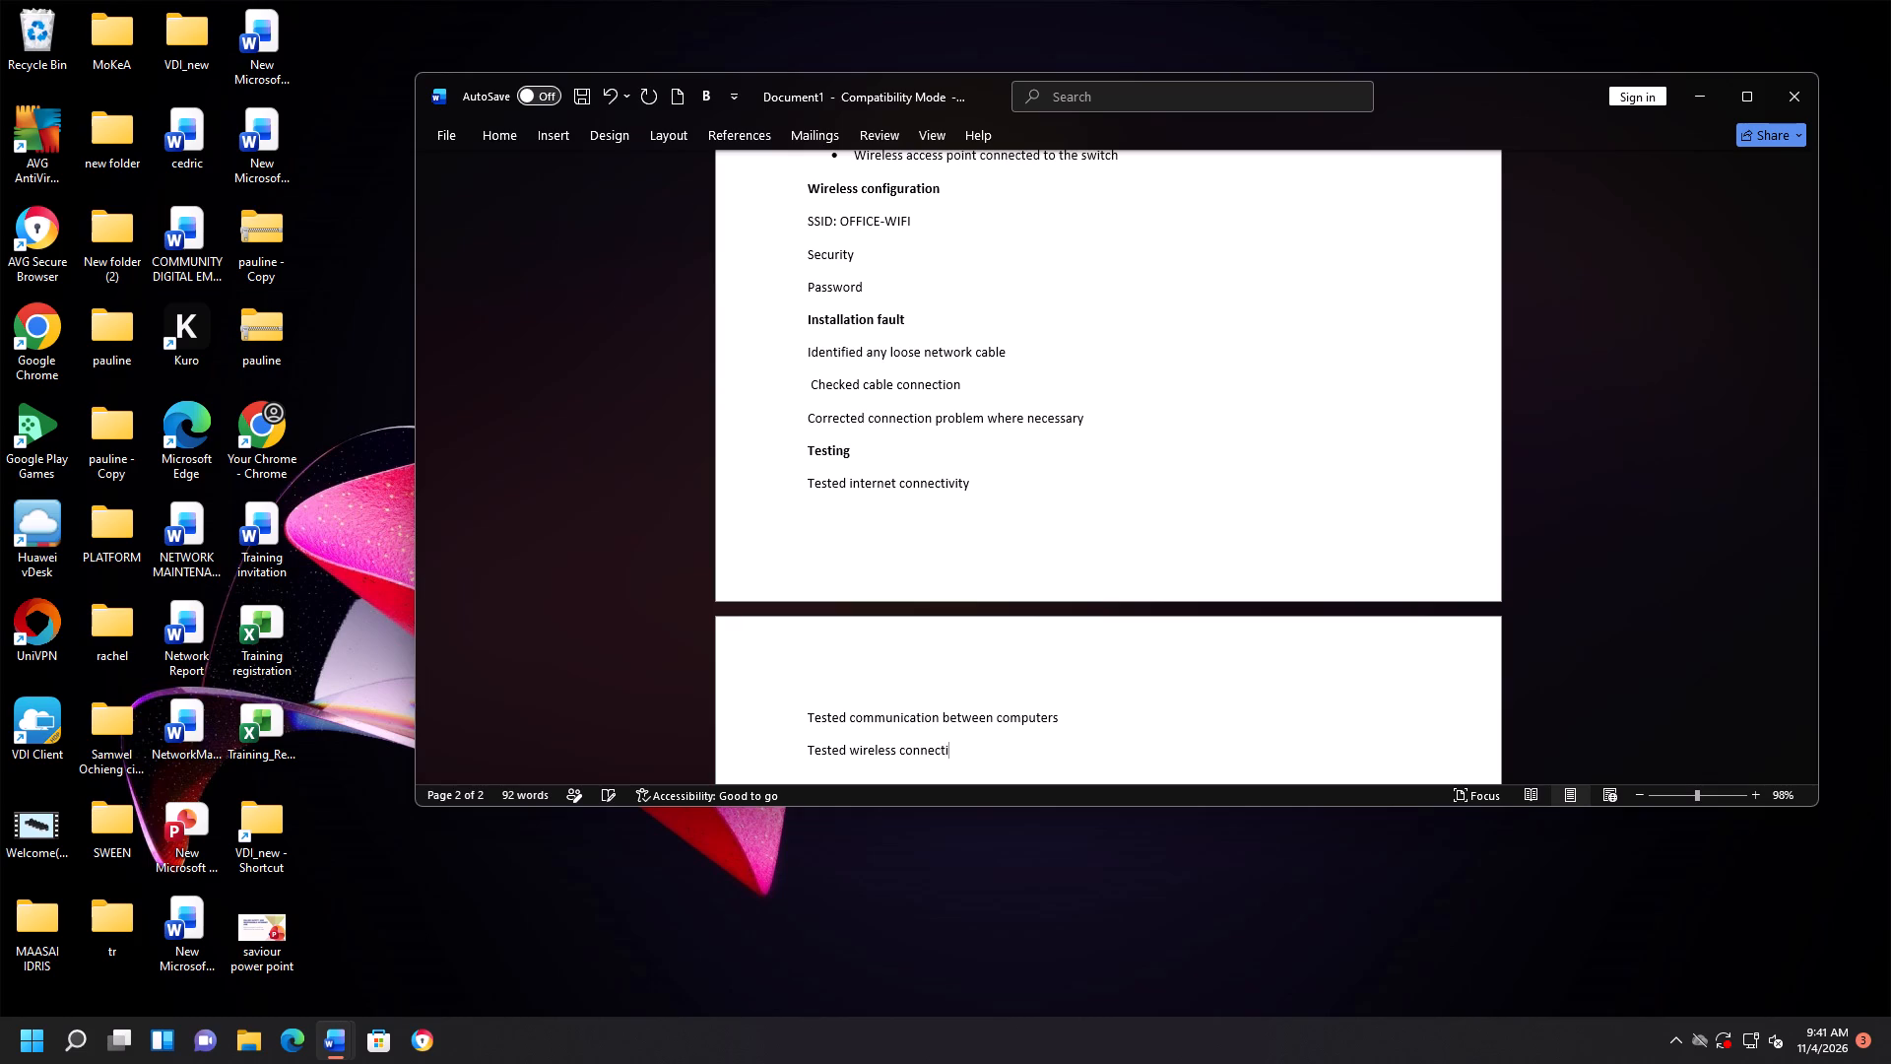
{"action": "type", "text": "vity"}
Add the line "Printed a test document successfully" below "Tested wireless connectivity".
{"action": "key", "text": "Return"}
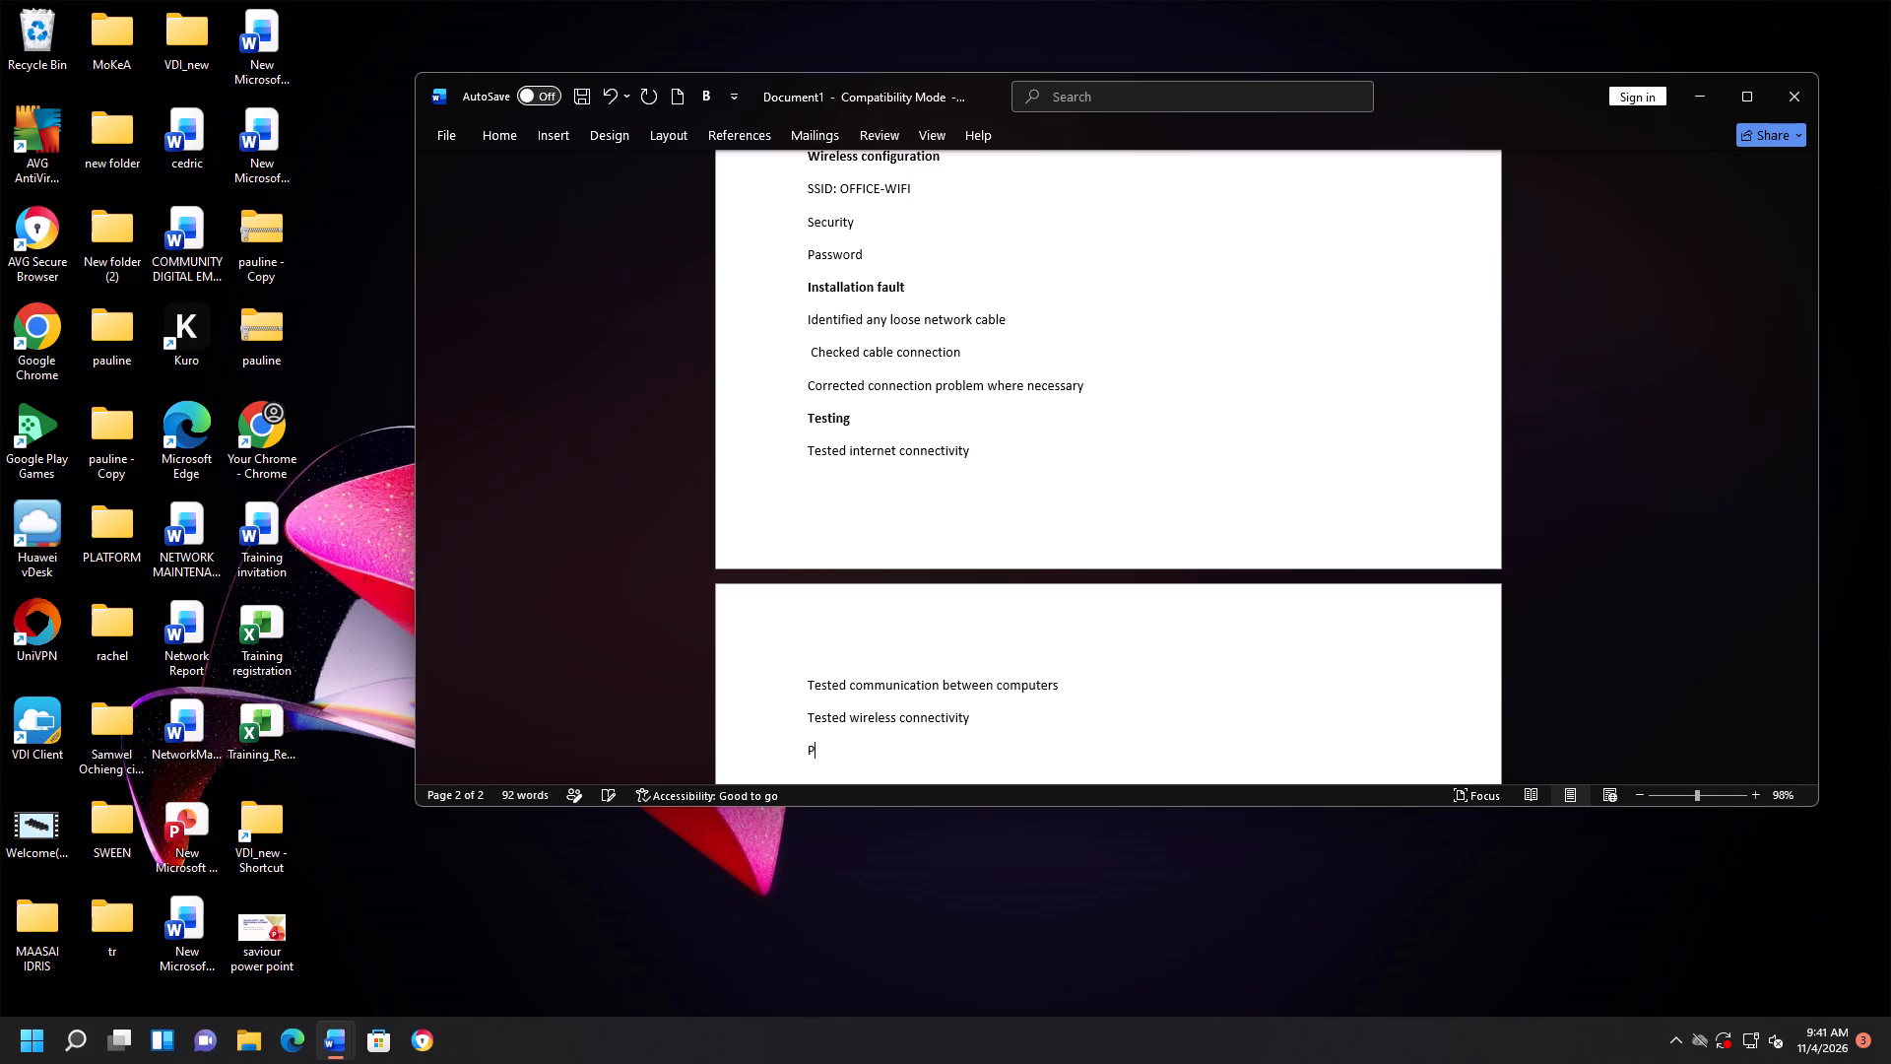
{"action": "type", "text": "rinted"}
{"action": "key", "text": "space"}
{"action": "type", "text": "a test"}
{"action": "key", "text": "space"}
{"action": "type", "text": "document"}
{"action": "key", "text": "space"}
Complete the last Testing line so it reads "Printed a test document successfully".
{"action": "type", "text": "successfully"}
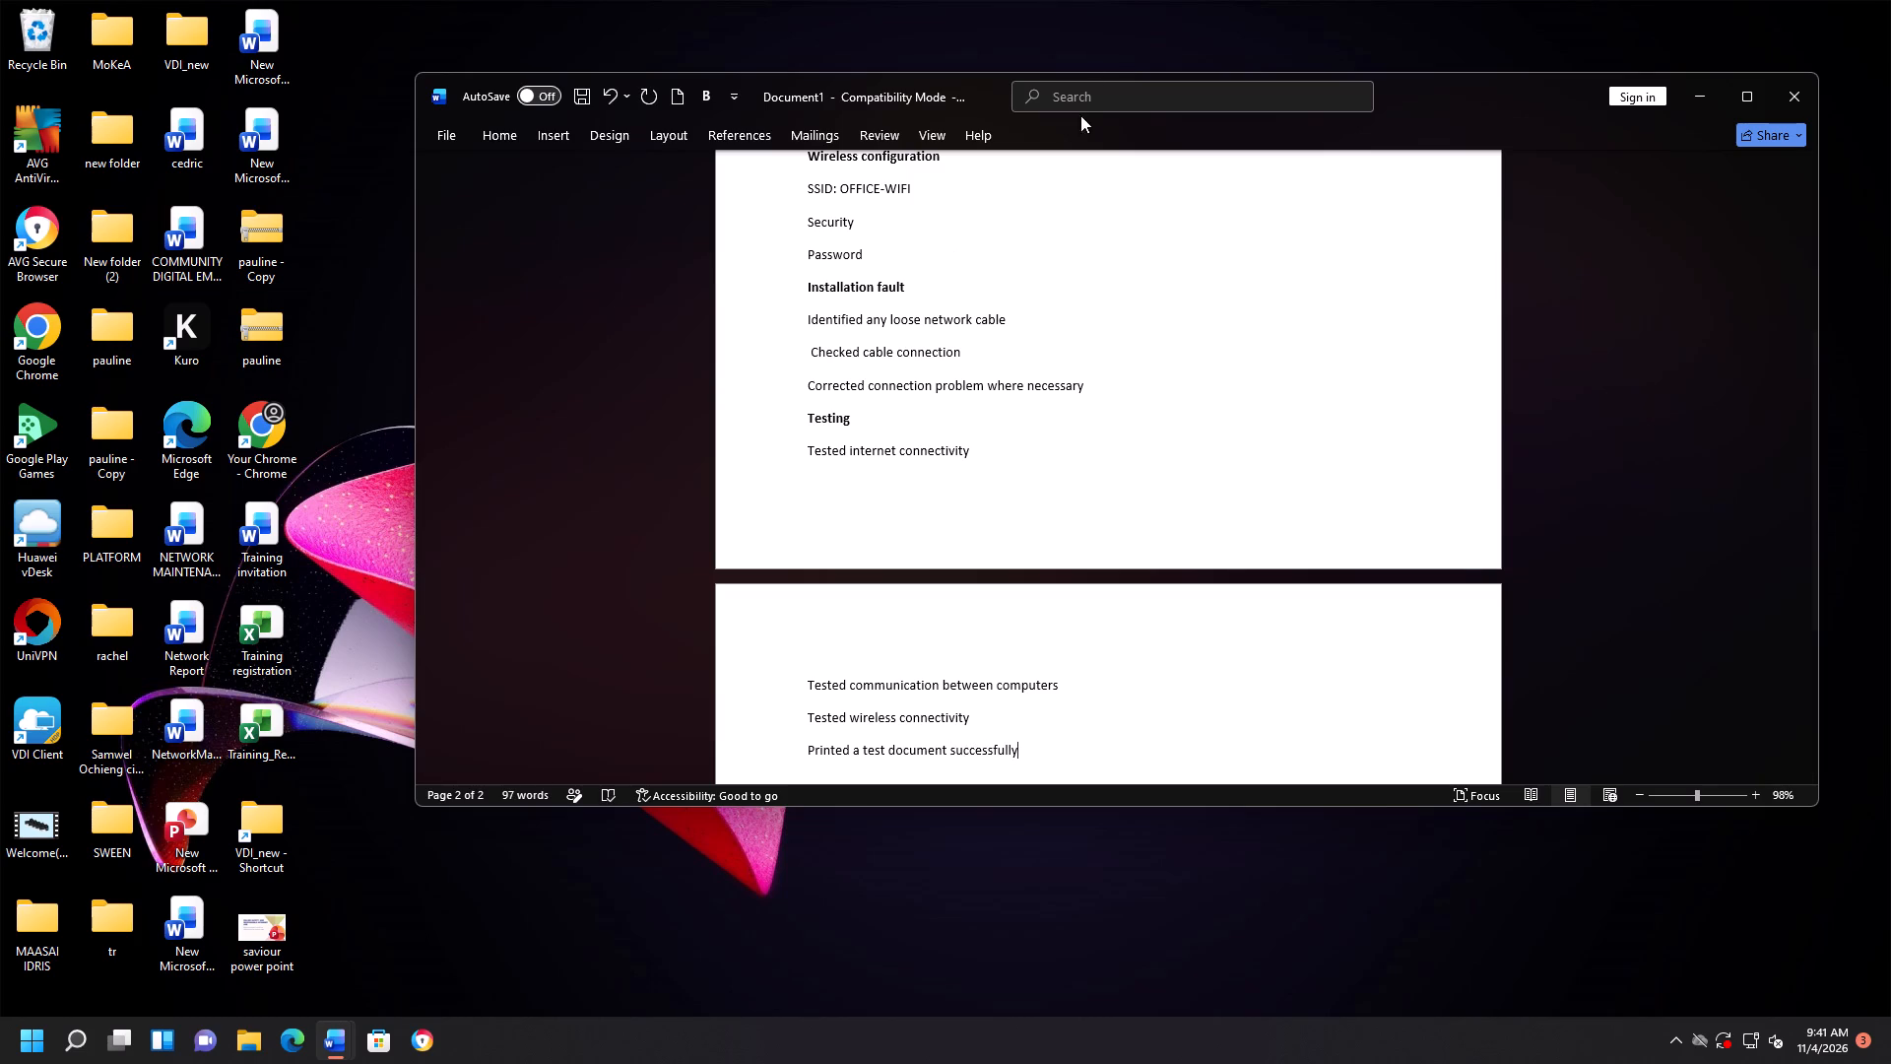
Add the bold heading "Conclusion" on a new line below the Testing section.
{"action": "scroll", "coordinate": [1038, 637], "scroll_direction": "down", "scroll_amount": 2}
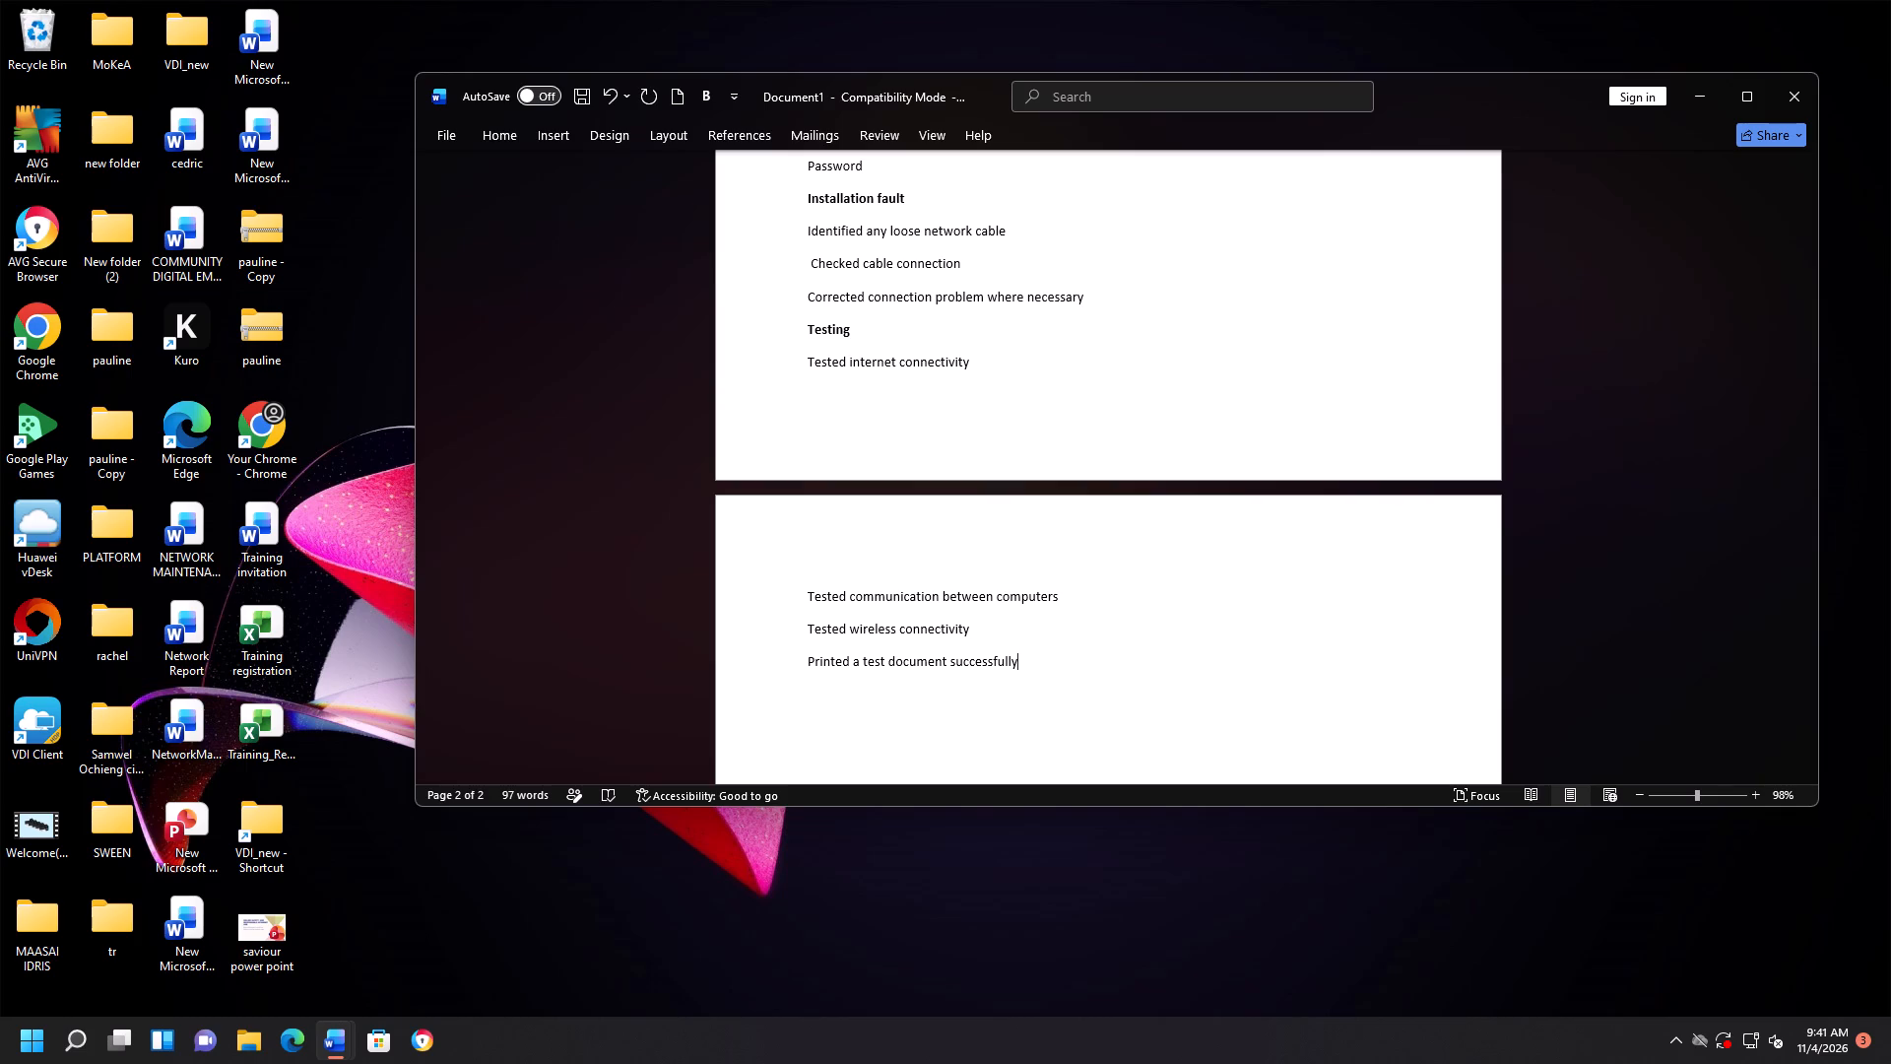
{"action": "key", "text": "Return"}
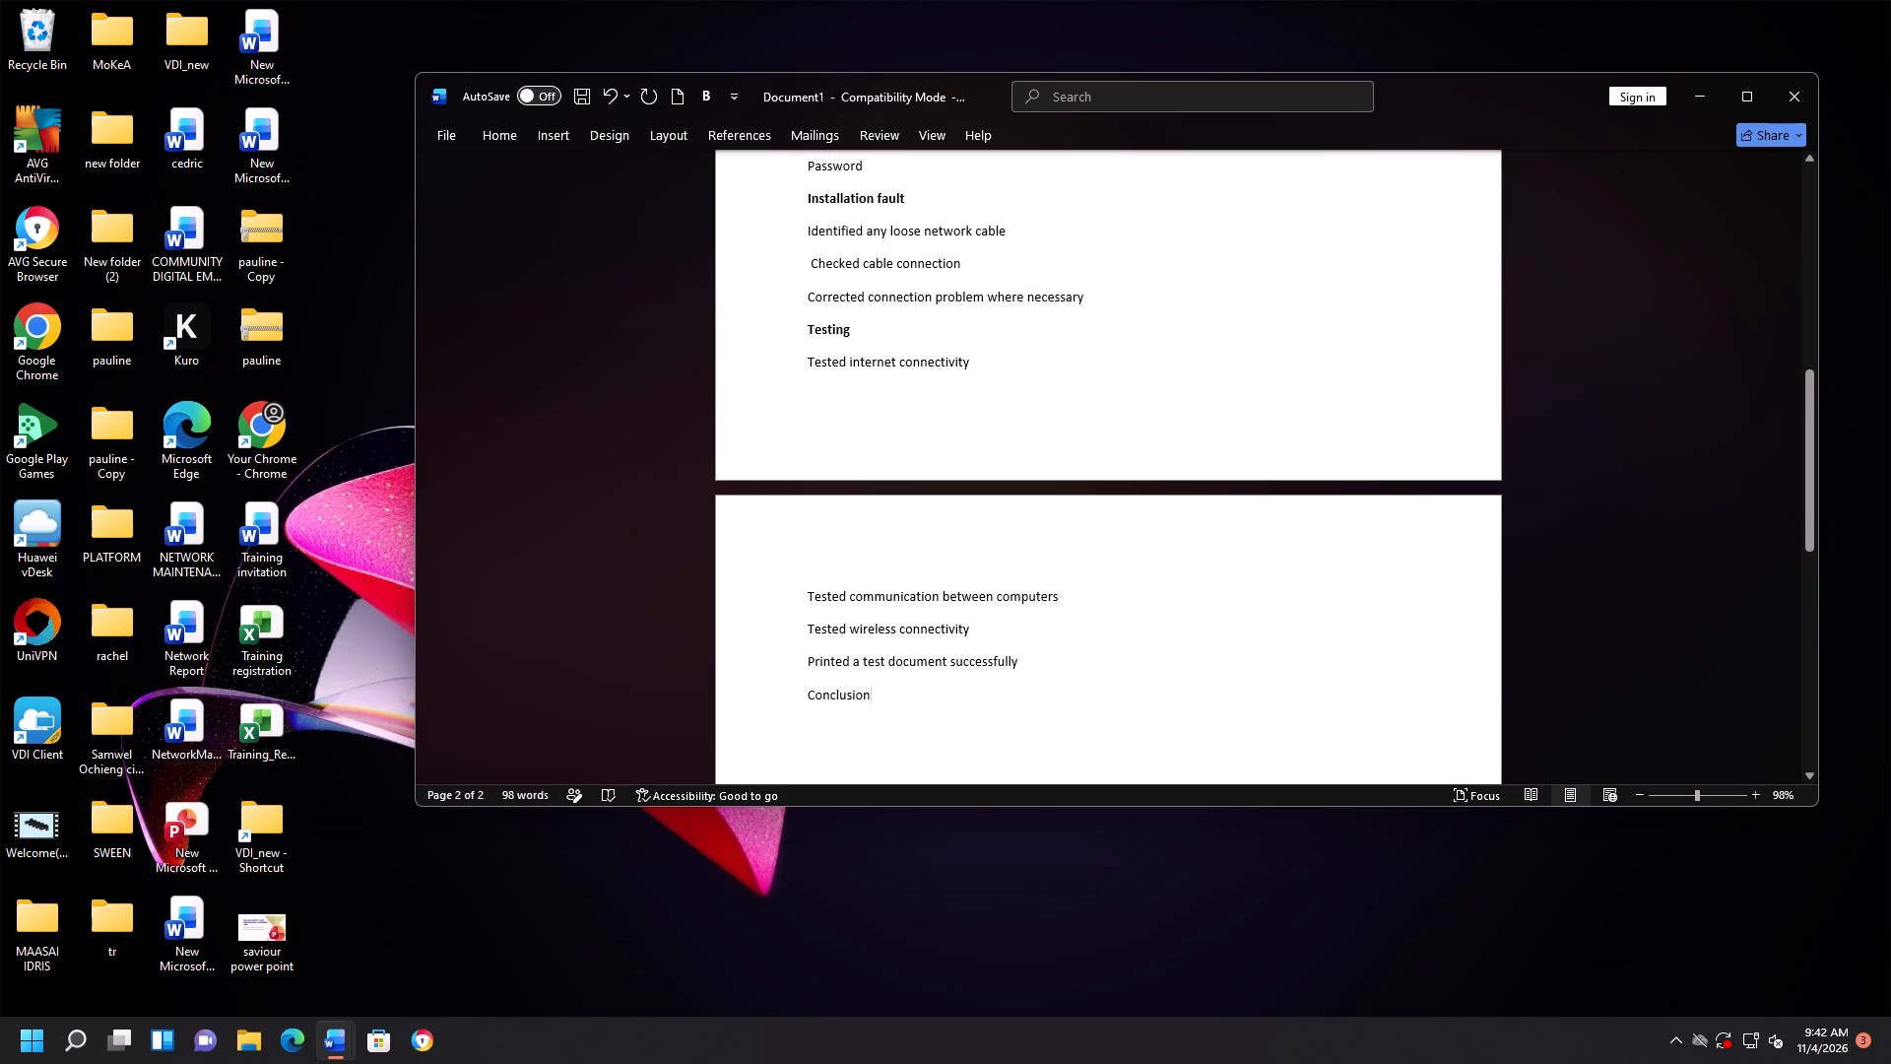
{"action": "left_click_drag", "start_coordinate": [880, 698], "coordinate": [803, 685]}
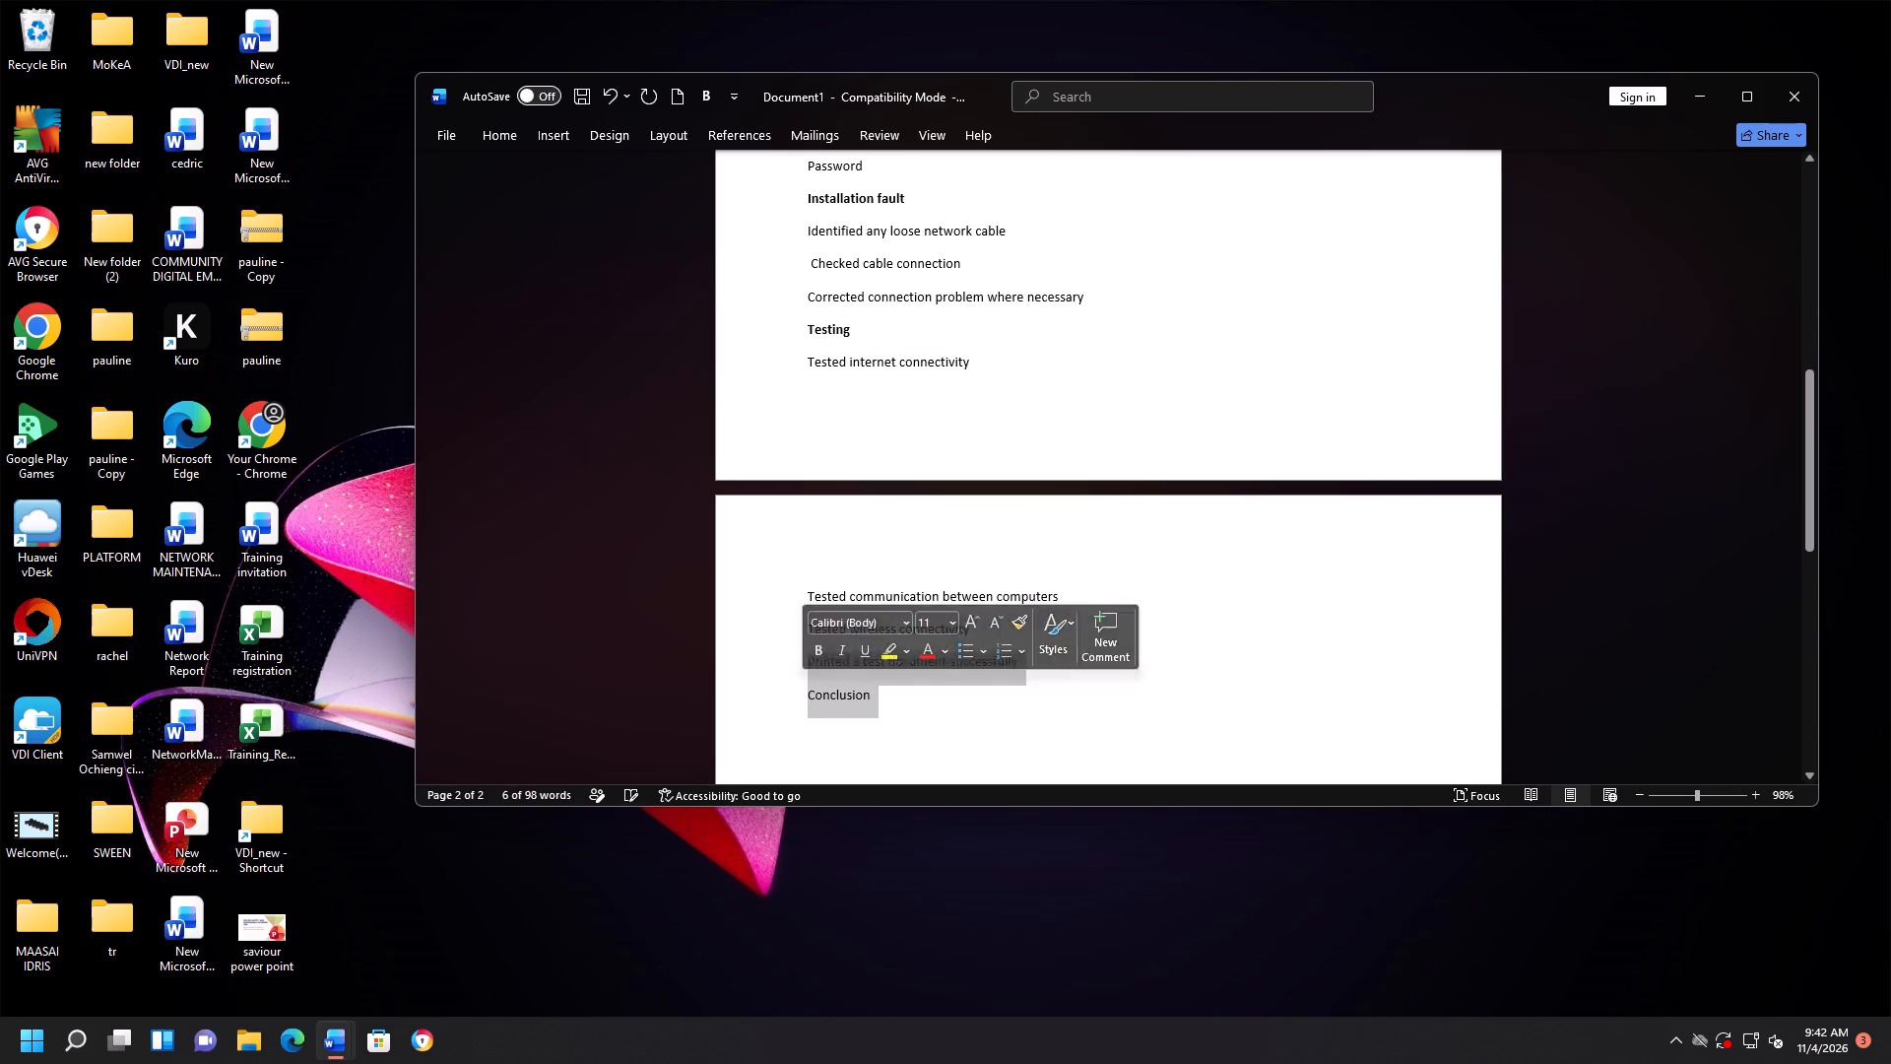
{"action": "left_click", "coordinate": [951, 745]}
{"action": "left_click_drag", "start_coordinate": [878, 692], "coordinate": [858, 691]}
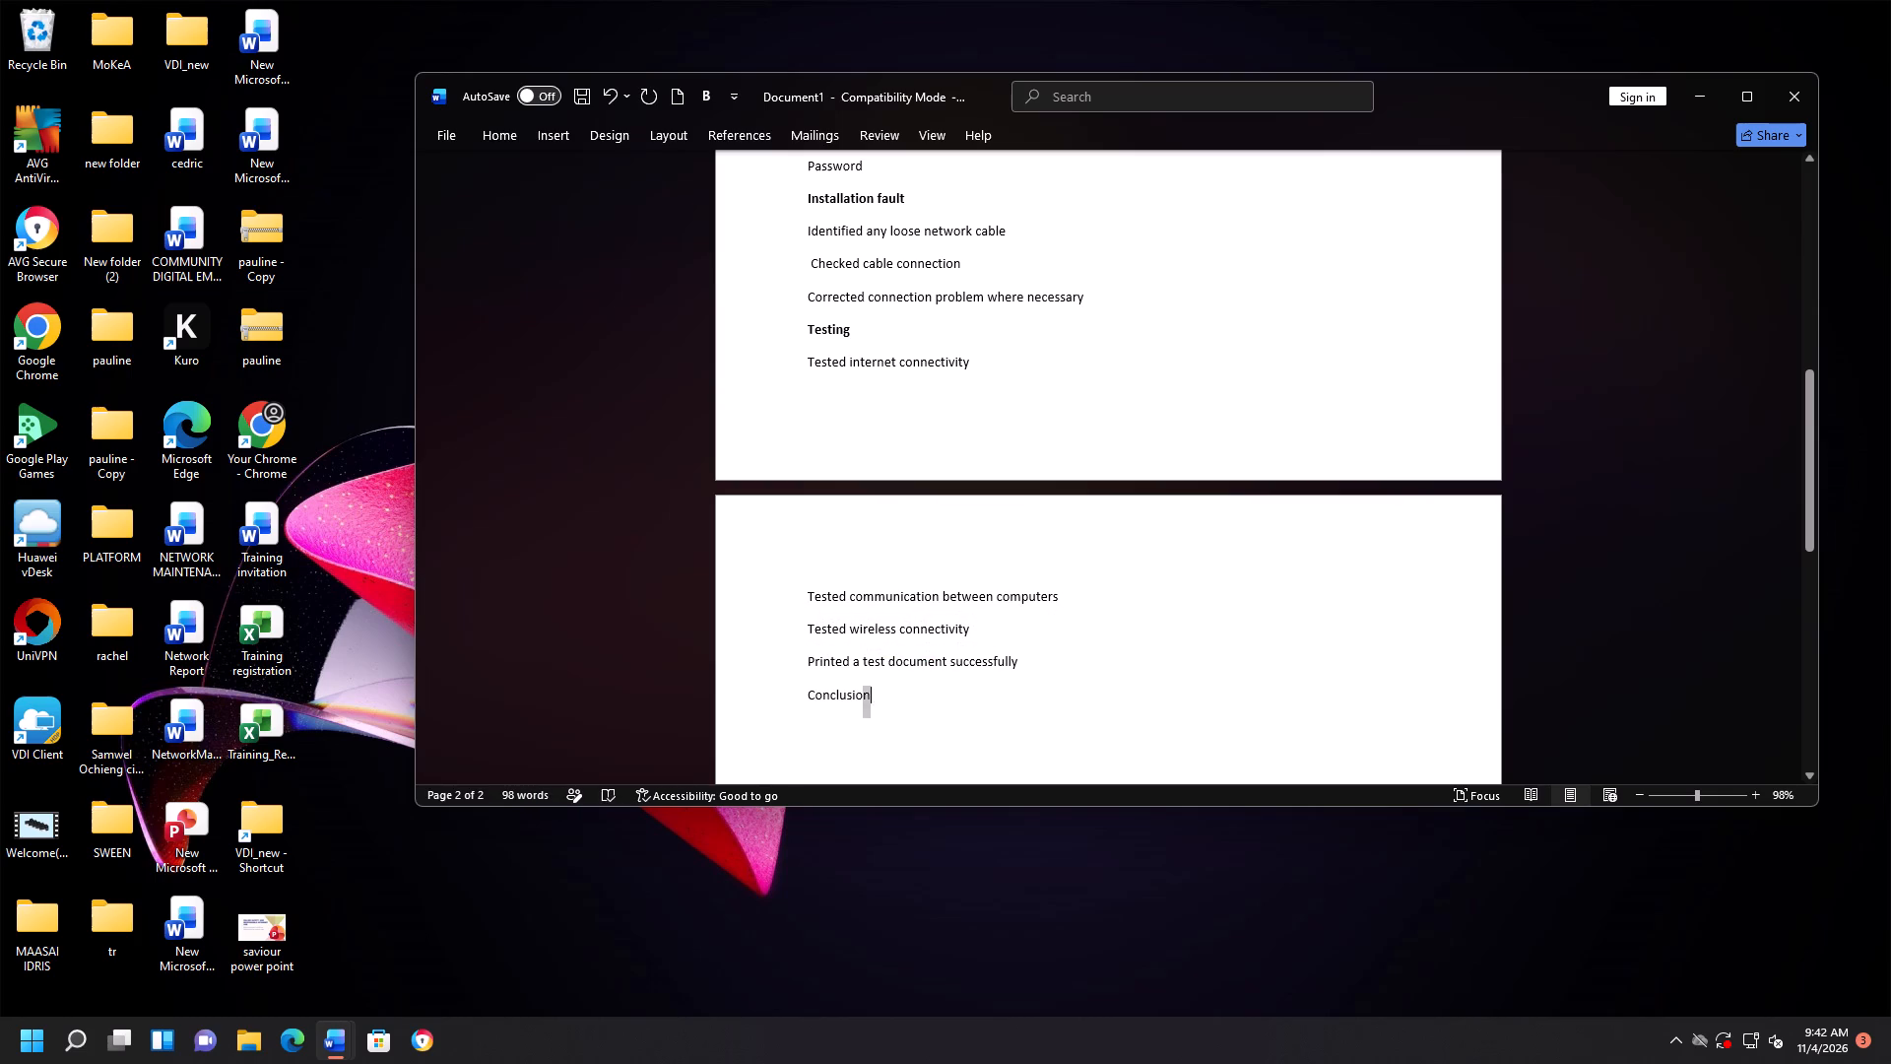
{"action": "left_click_drag", "start_coordinate": [858, 691], "coordinate": [800, 684]}
{"action": "left_click", "coordinate": [800, 684]}
{"action": "left_click_drag", "start_coordinate": [804, 692], "coordinate": [864, 706]}
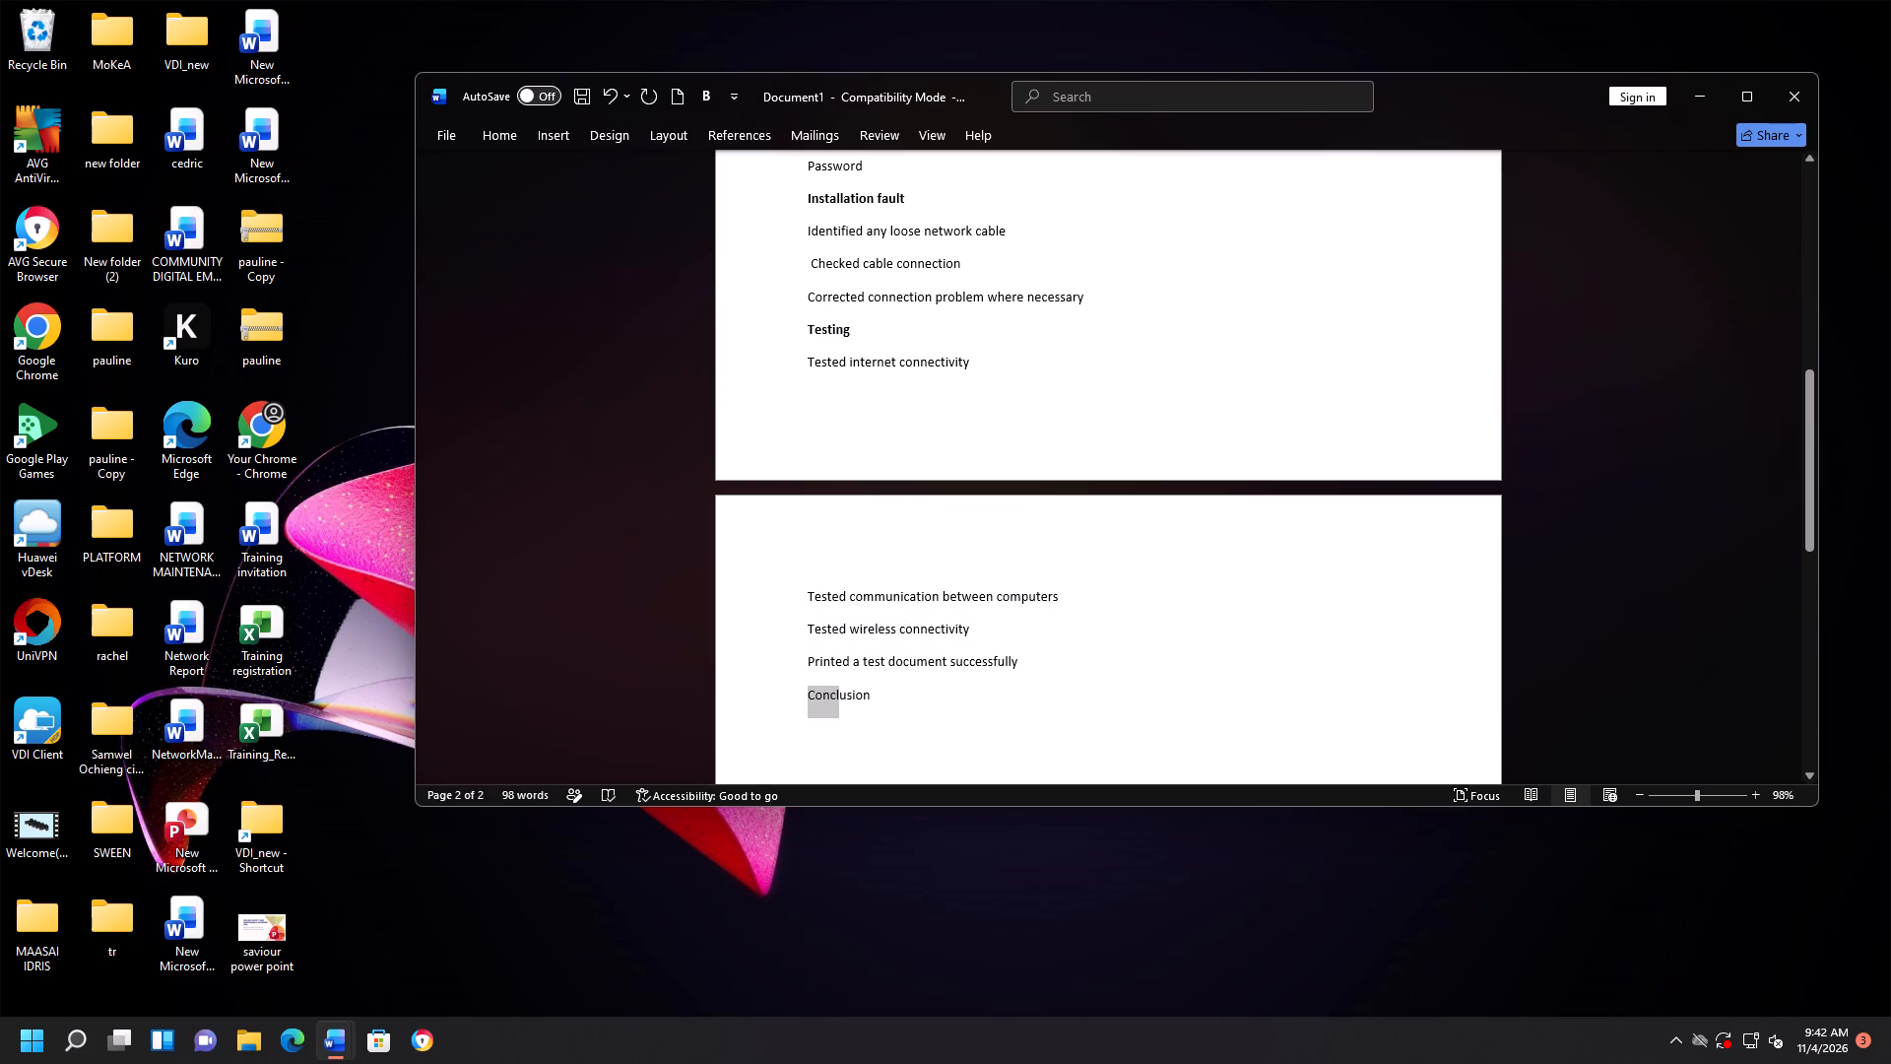
{"action": "left_click_drag", "start_coordinate": [864, 706], "coordinate": [880, 709]}
{"action": "left_click", "coordinate": [896, 681]}
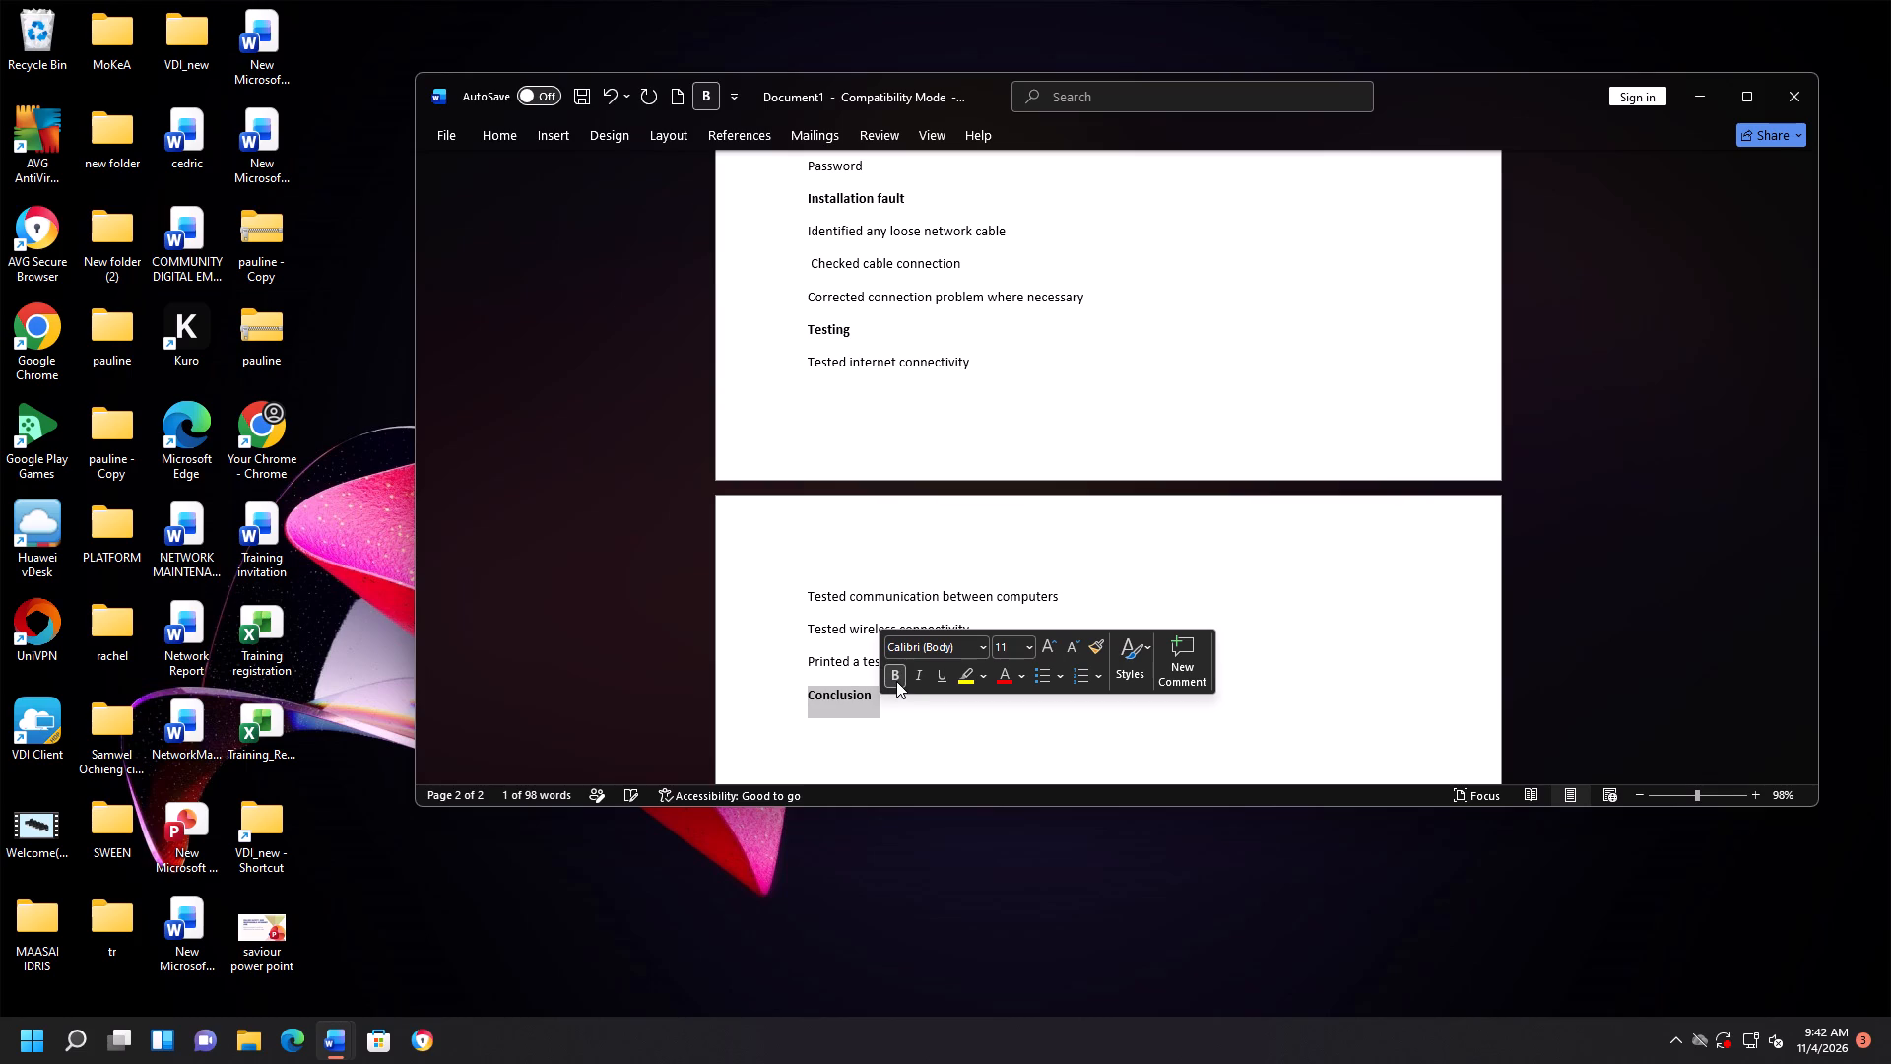
{"action": "left_click", "coordinate": [881, 703]}
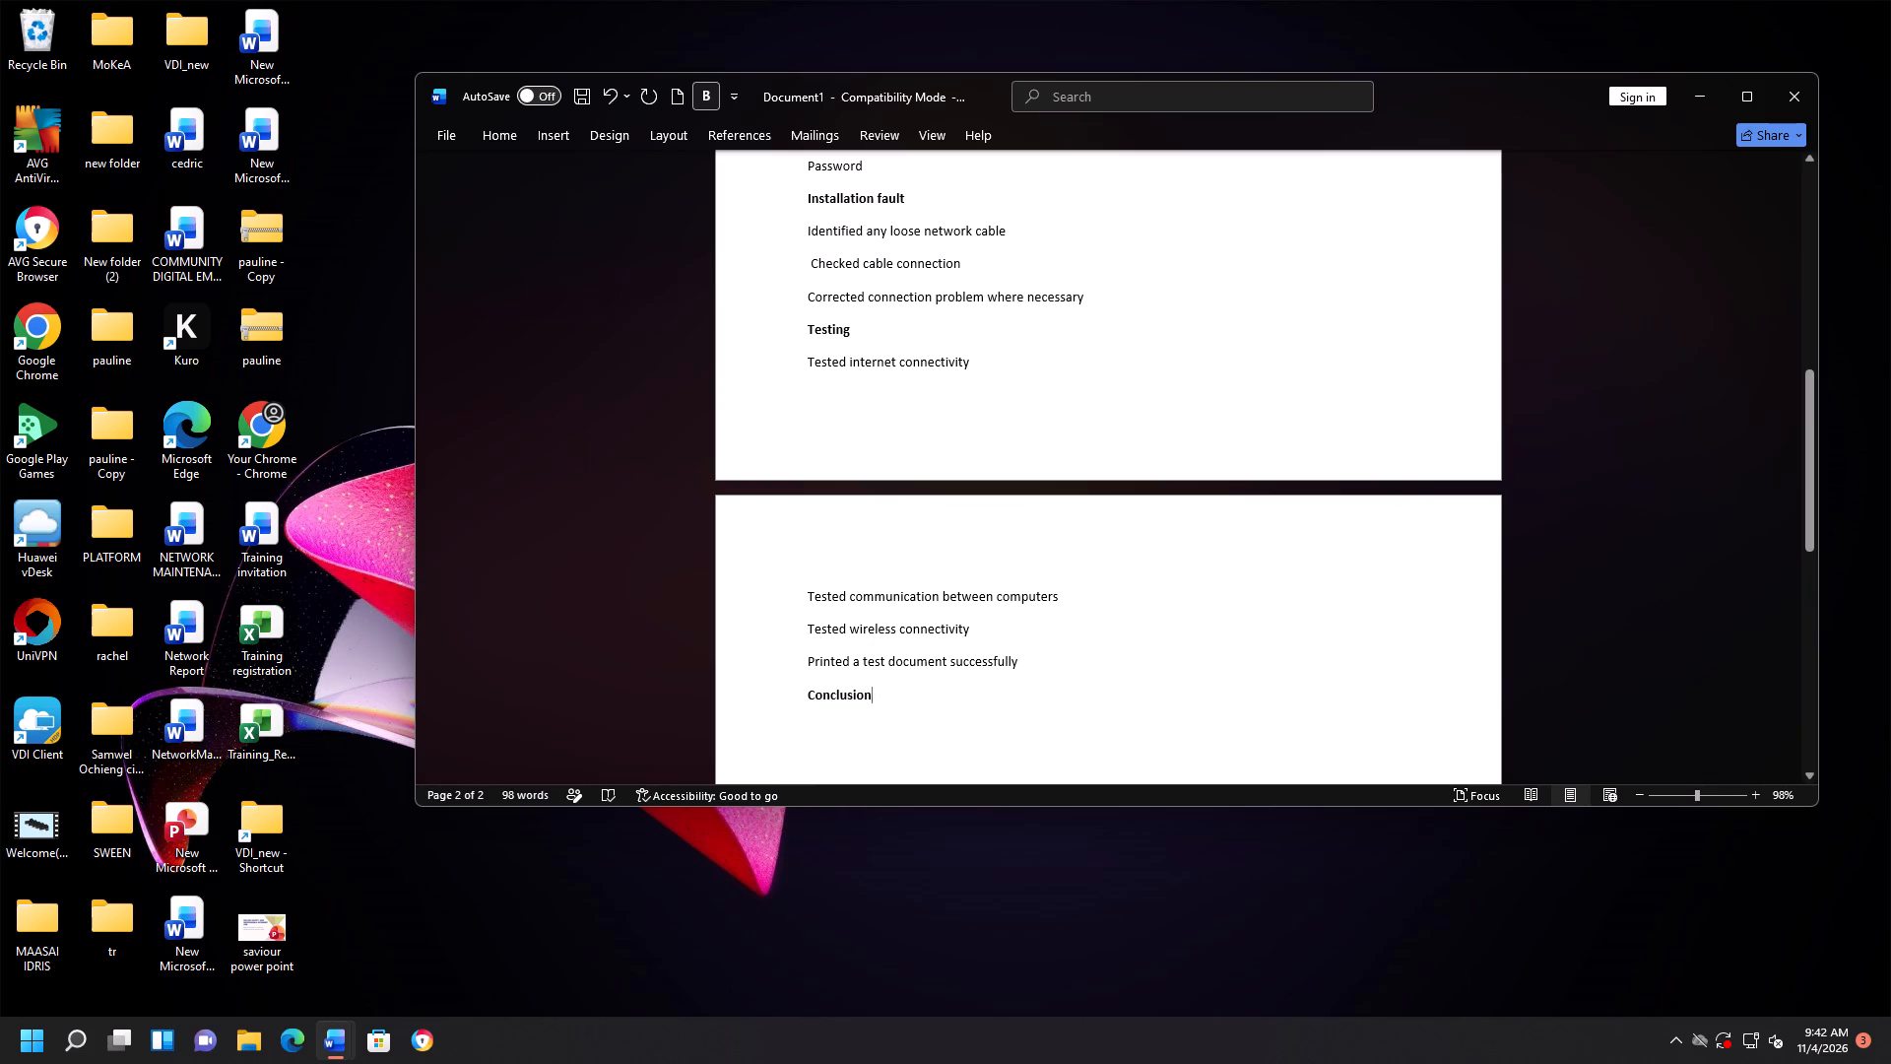
Add the line "The office was installed and configured successfully" in regular, non-bold text below the "Conclusion" heading.
{"action": "key", "text": "Return"}
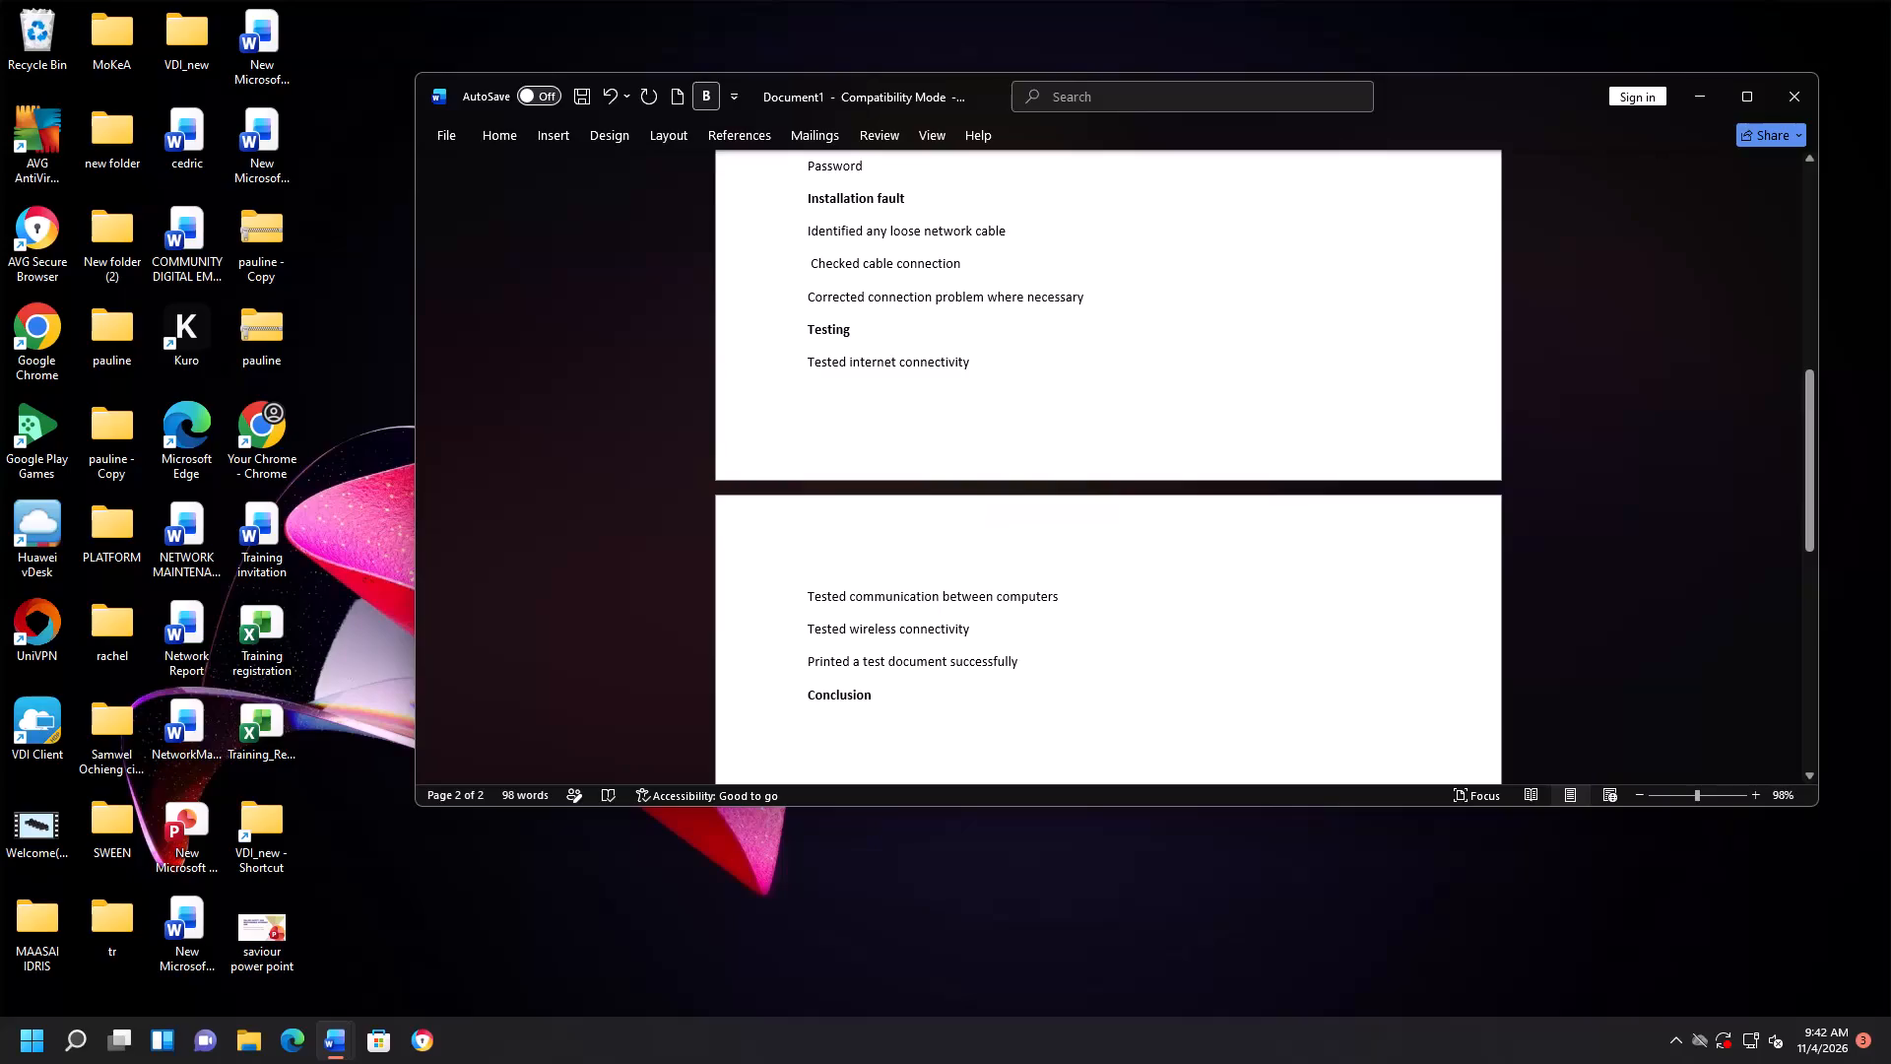
{"action": "key", "text": "t"}
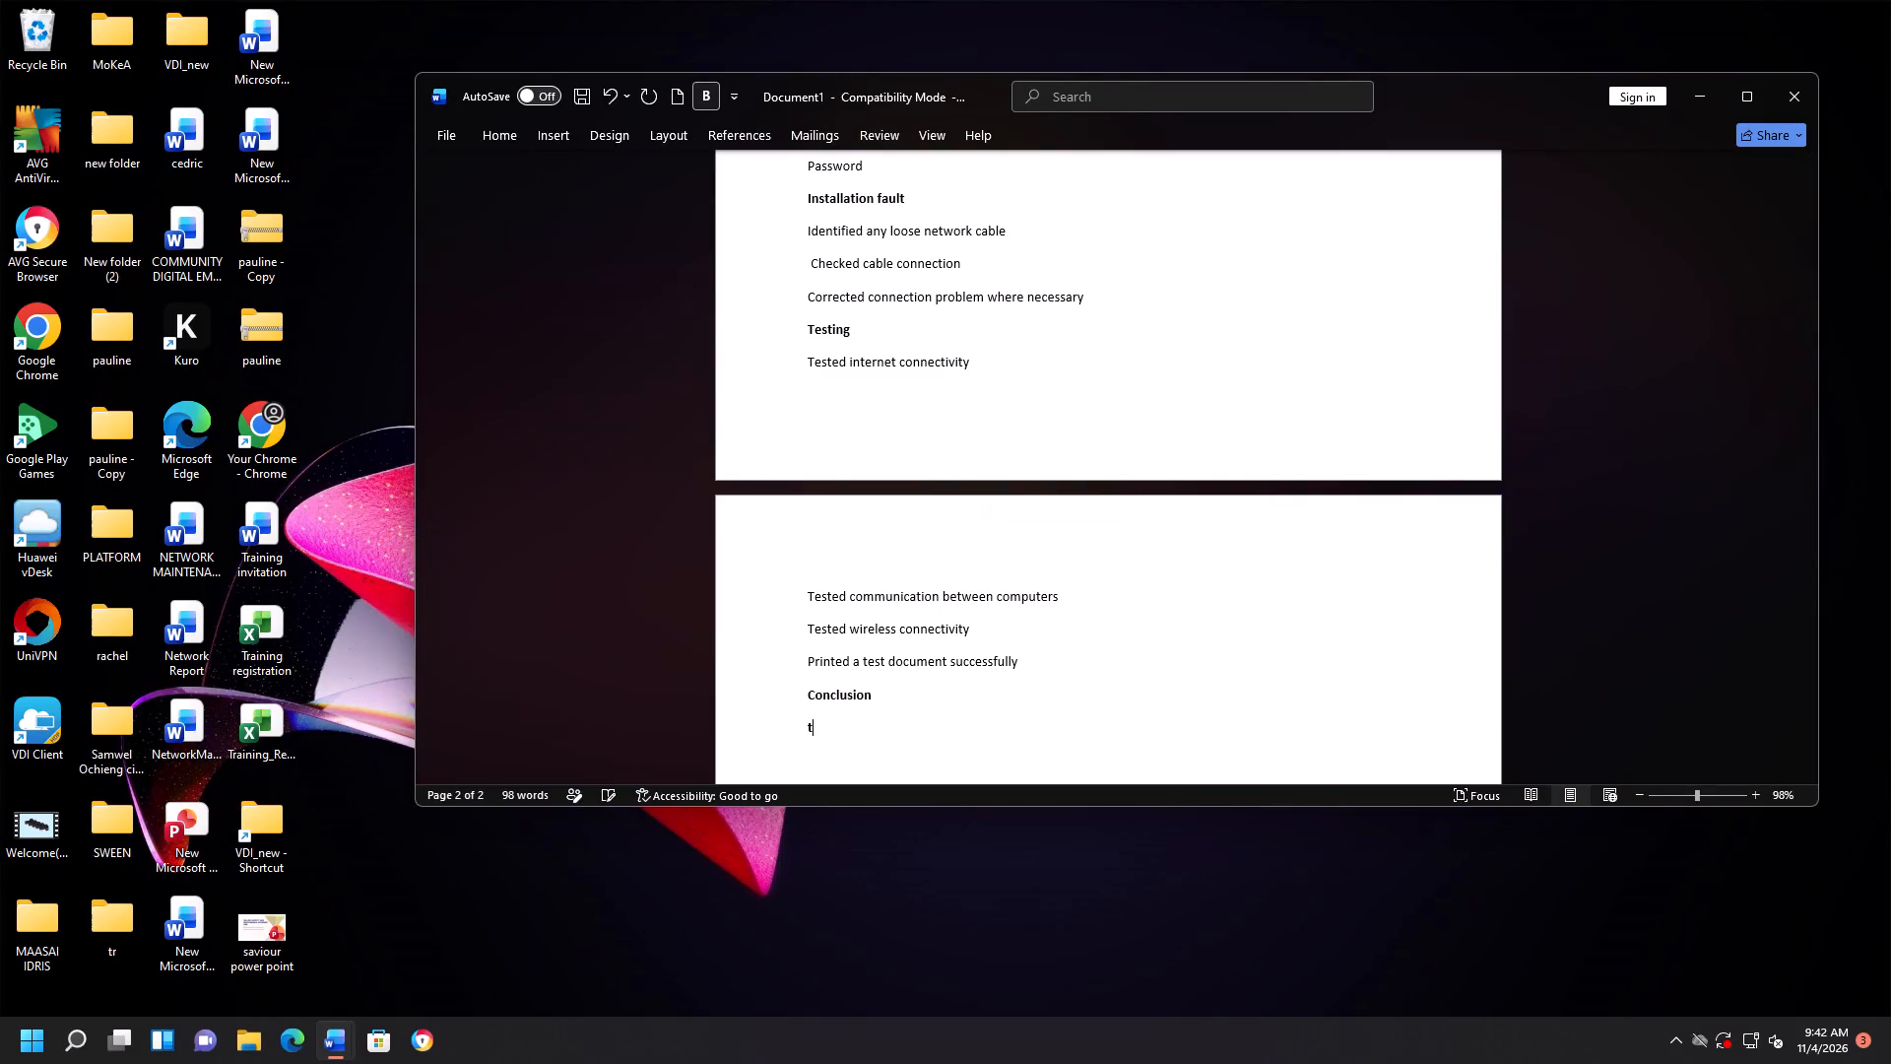
{"action": "key", "text": "BackSpace"}
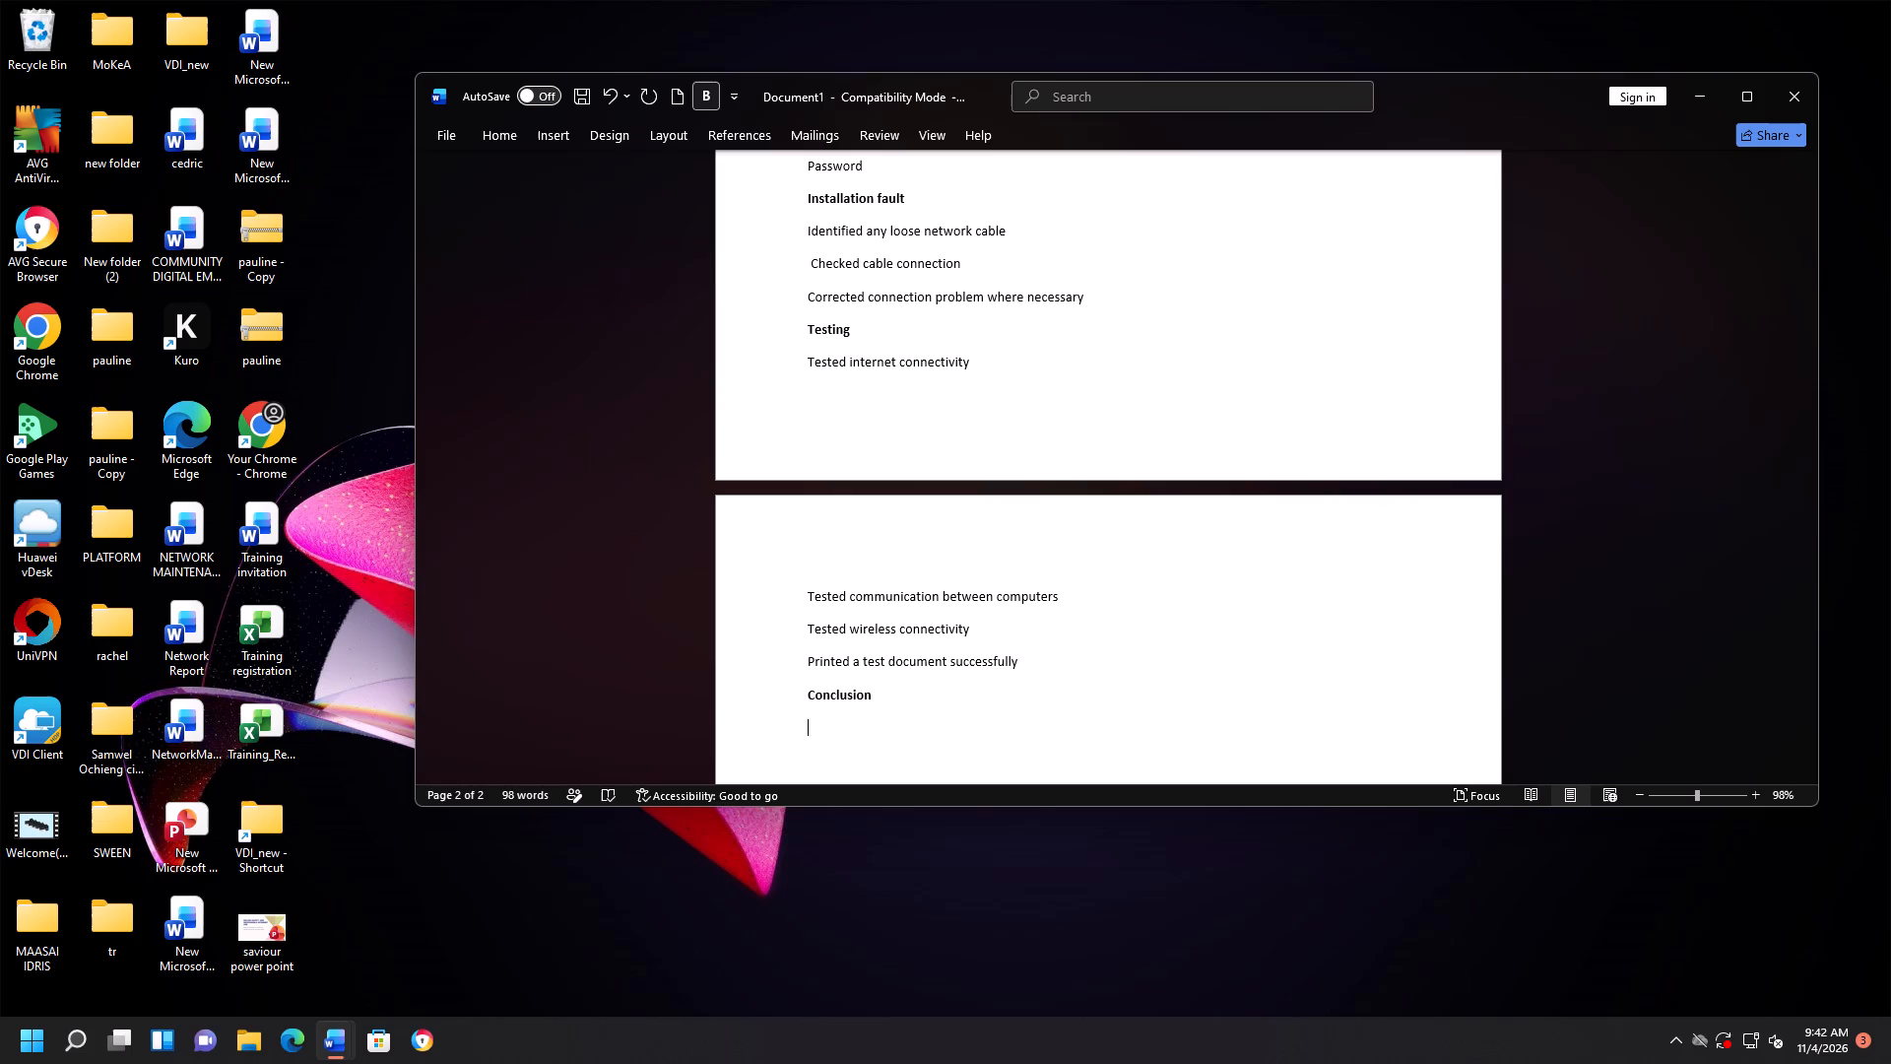
{"action": "key", "text": "t"}
{"action": "type", "text": "he"}
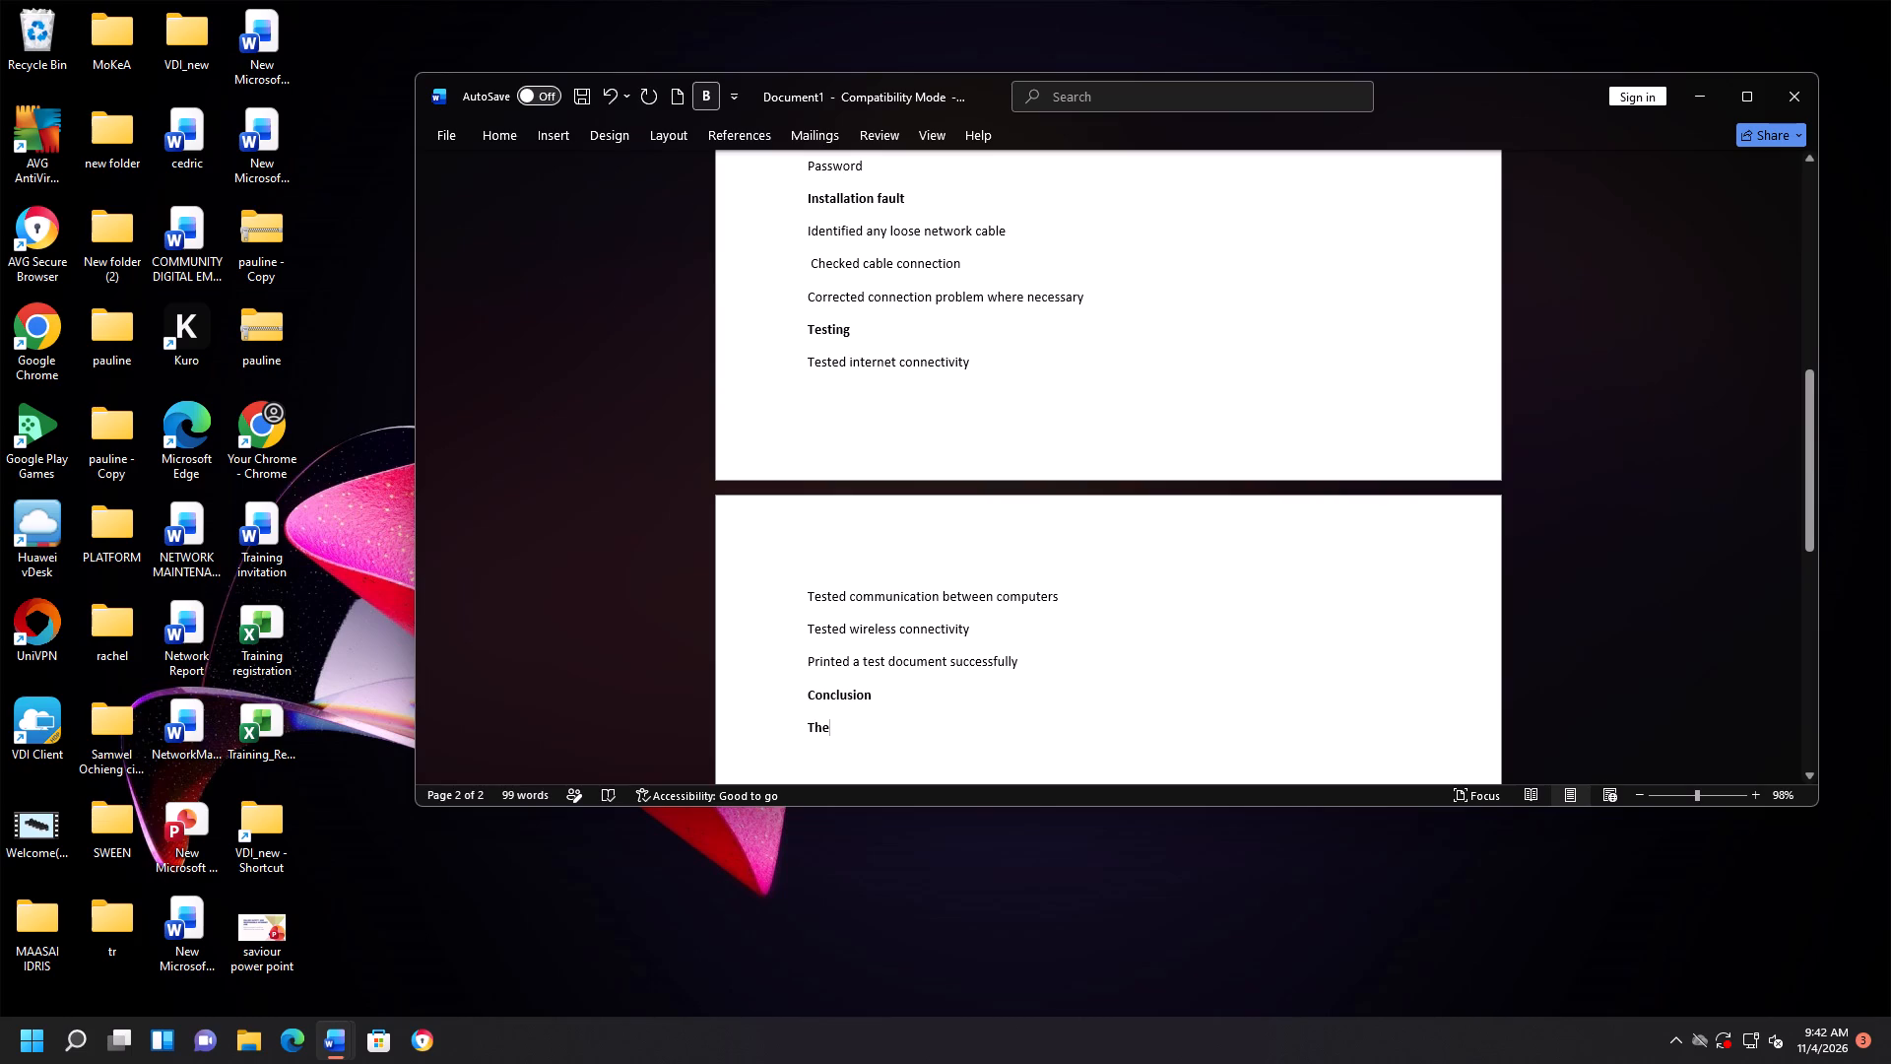
{"action": "left_click_drag", "start_coordinate": [845, 728], "coordinate": [750, 741]}
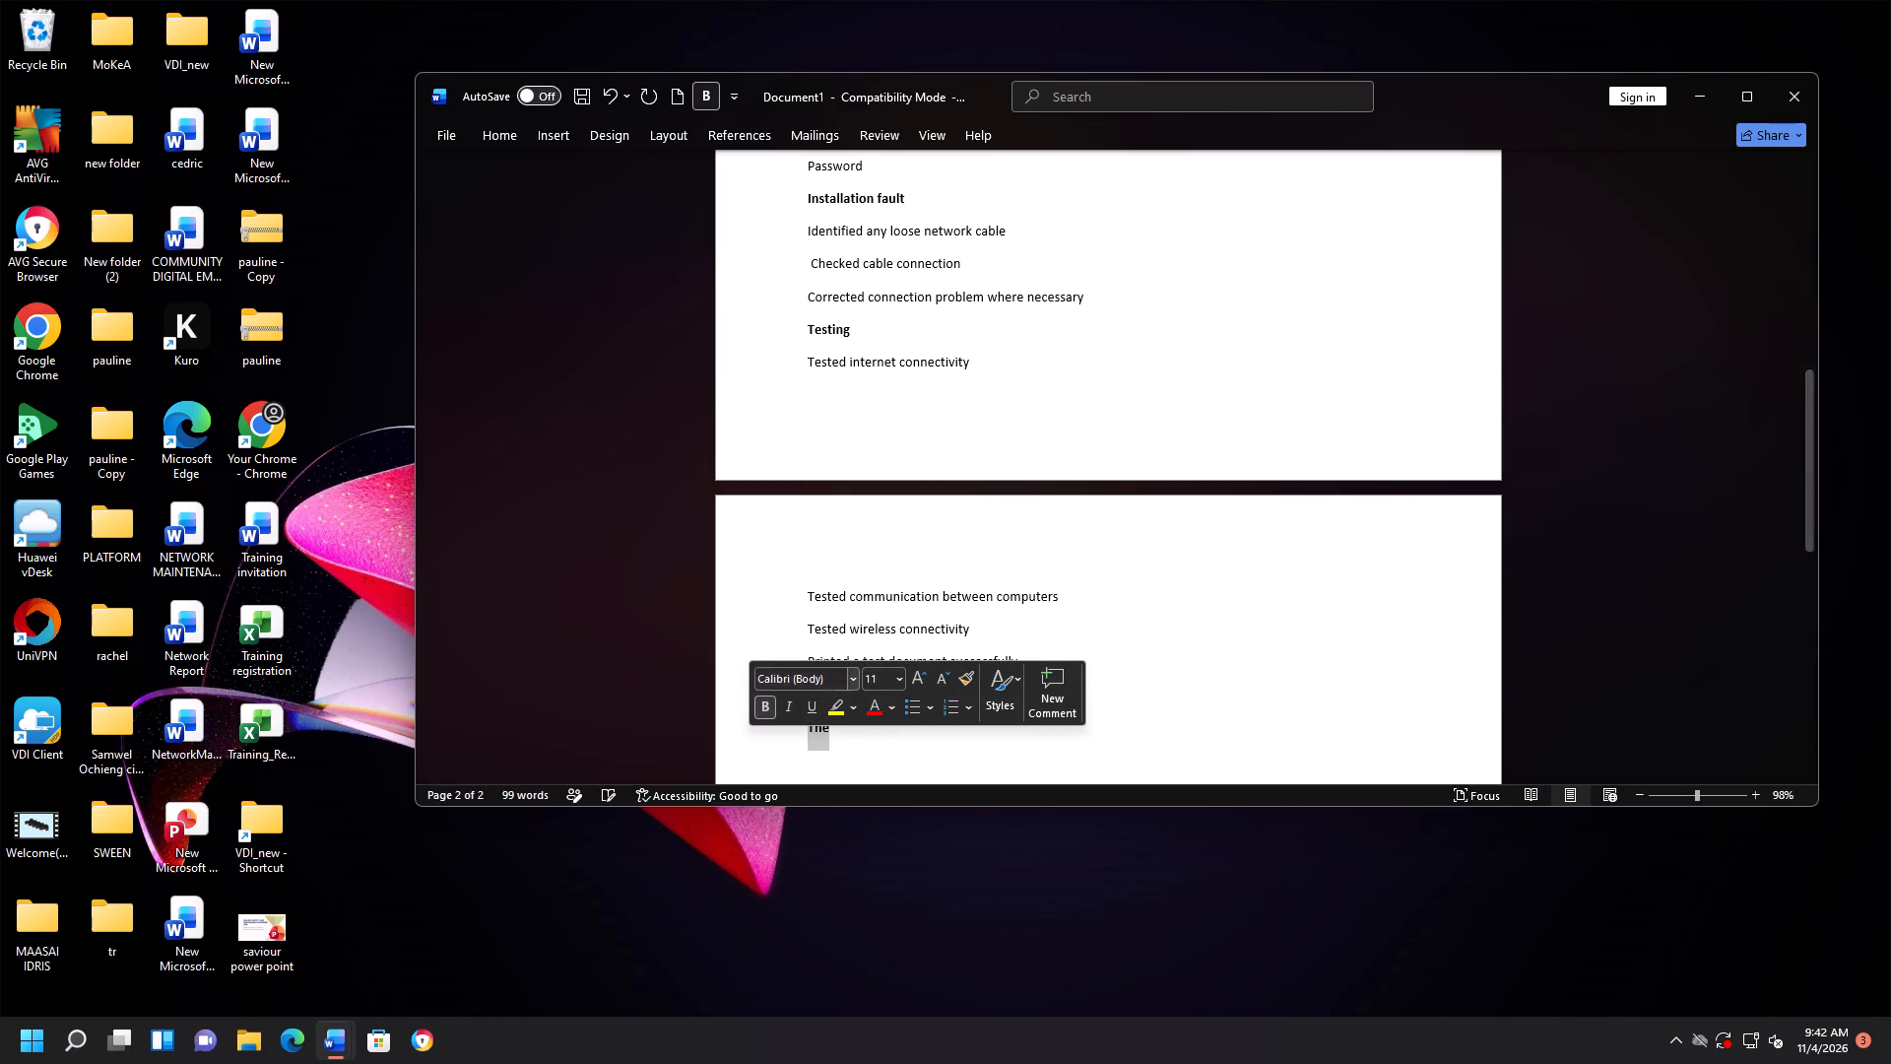
{"action": "left_click", "coordinate": [768, 708]}
{"action": "left_click", "coordinate": [874, 735]}
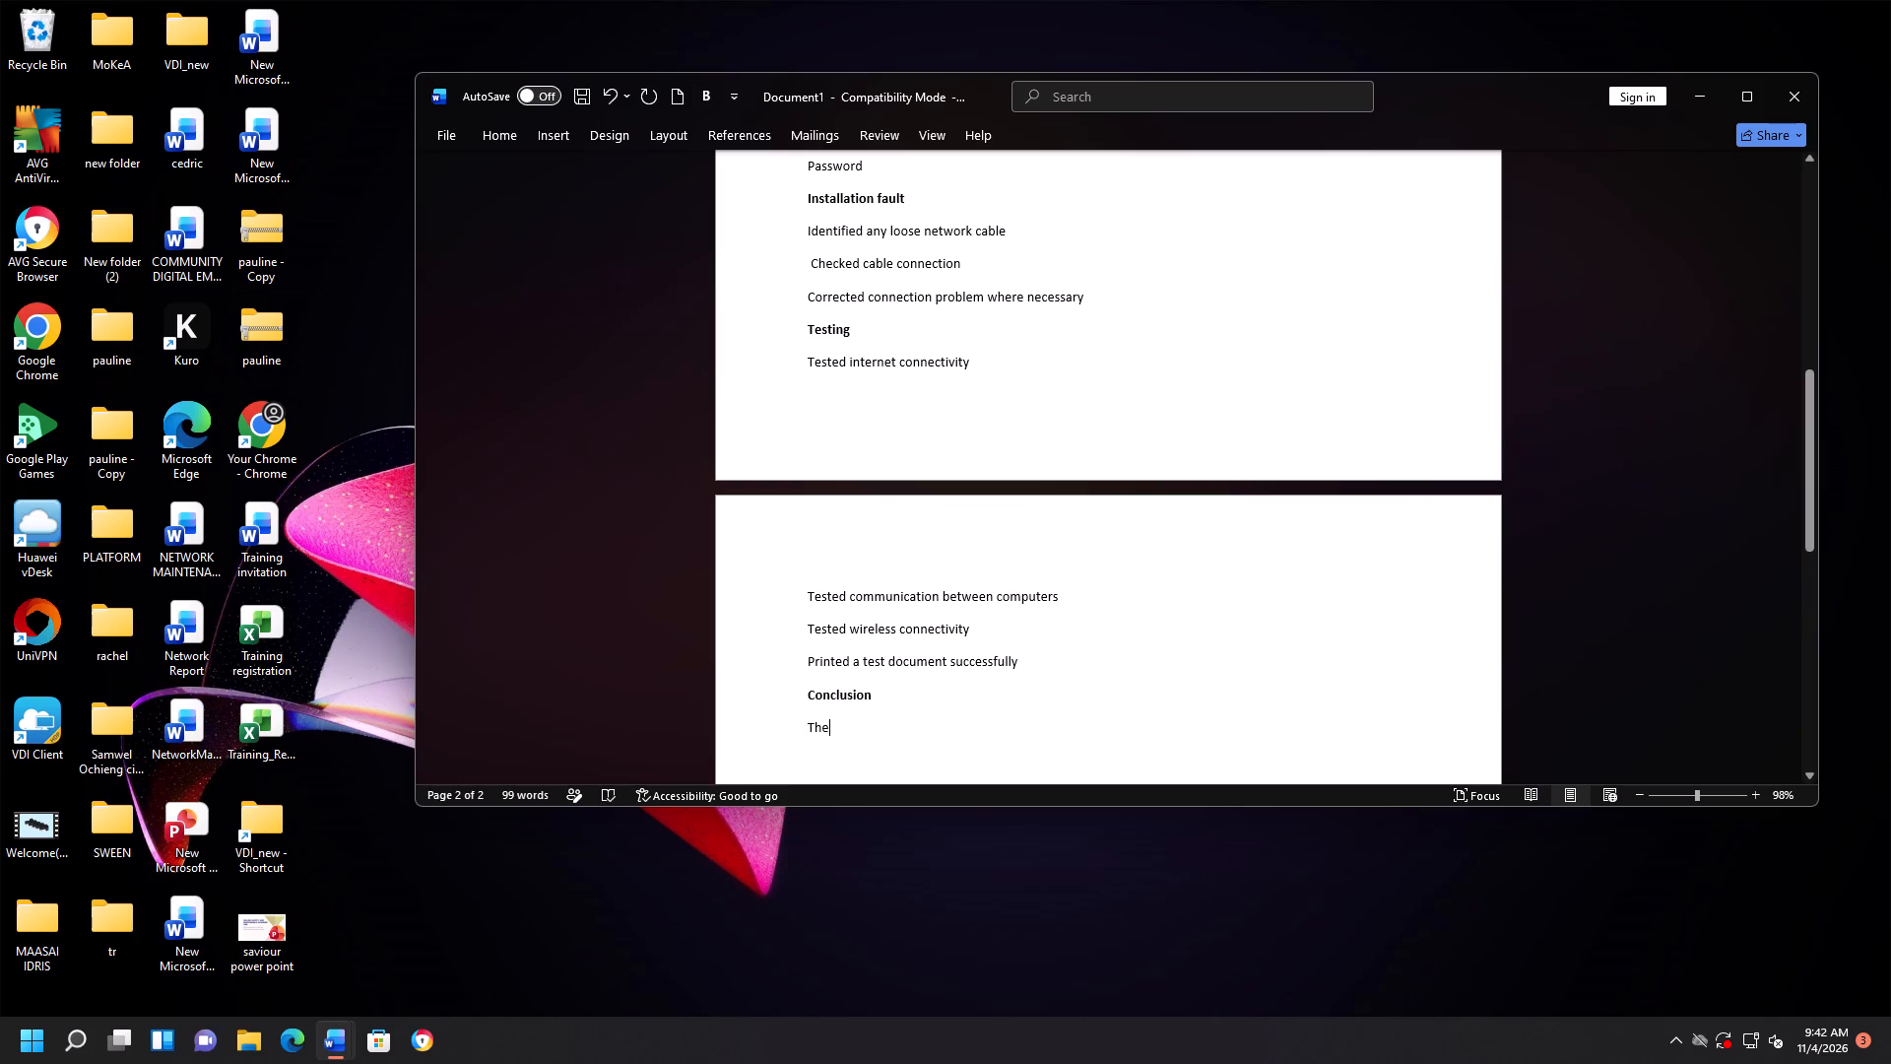
{"action": "key", "text": "space"}
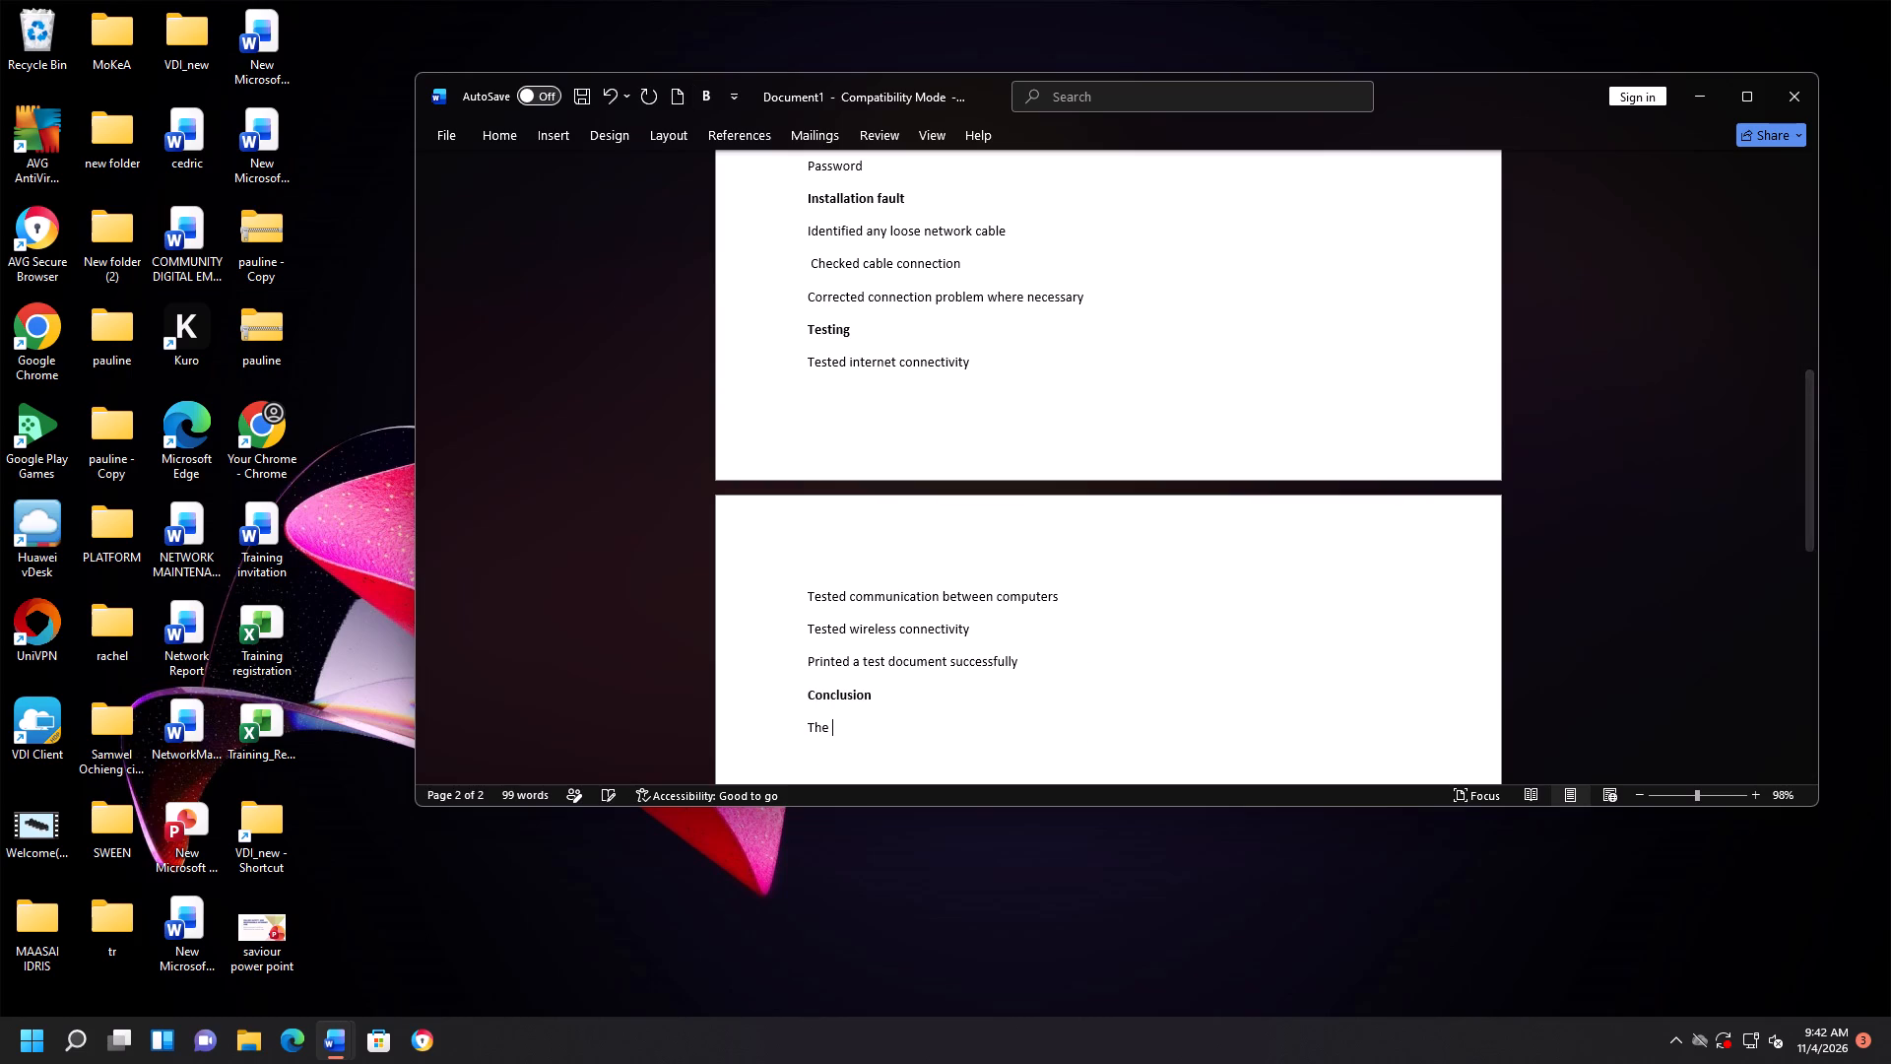
{"action": "type", "text": "office"}
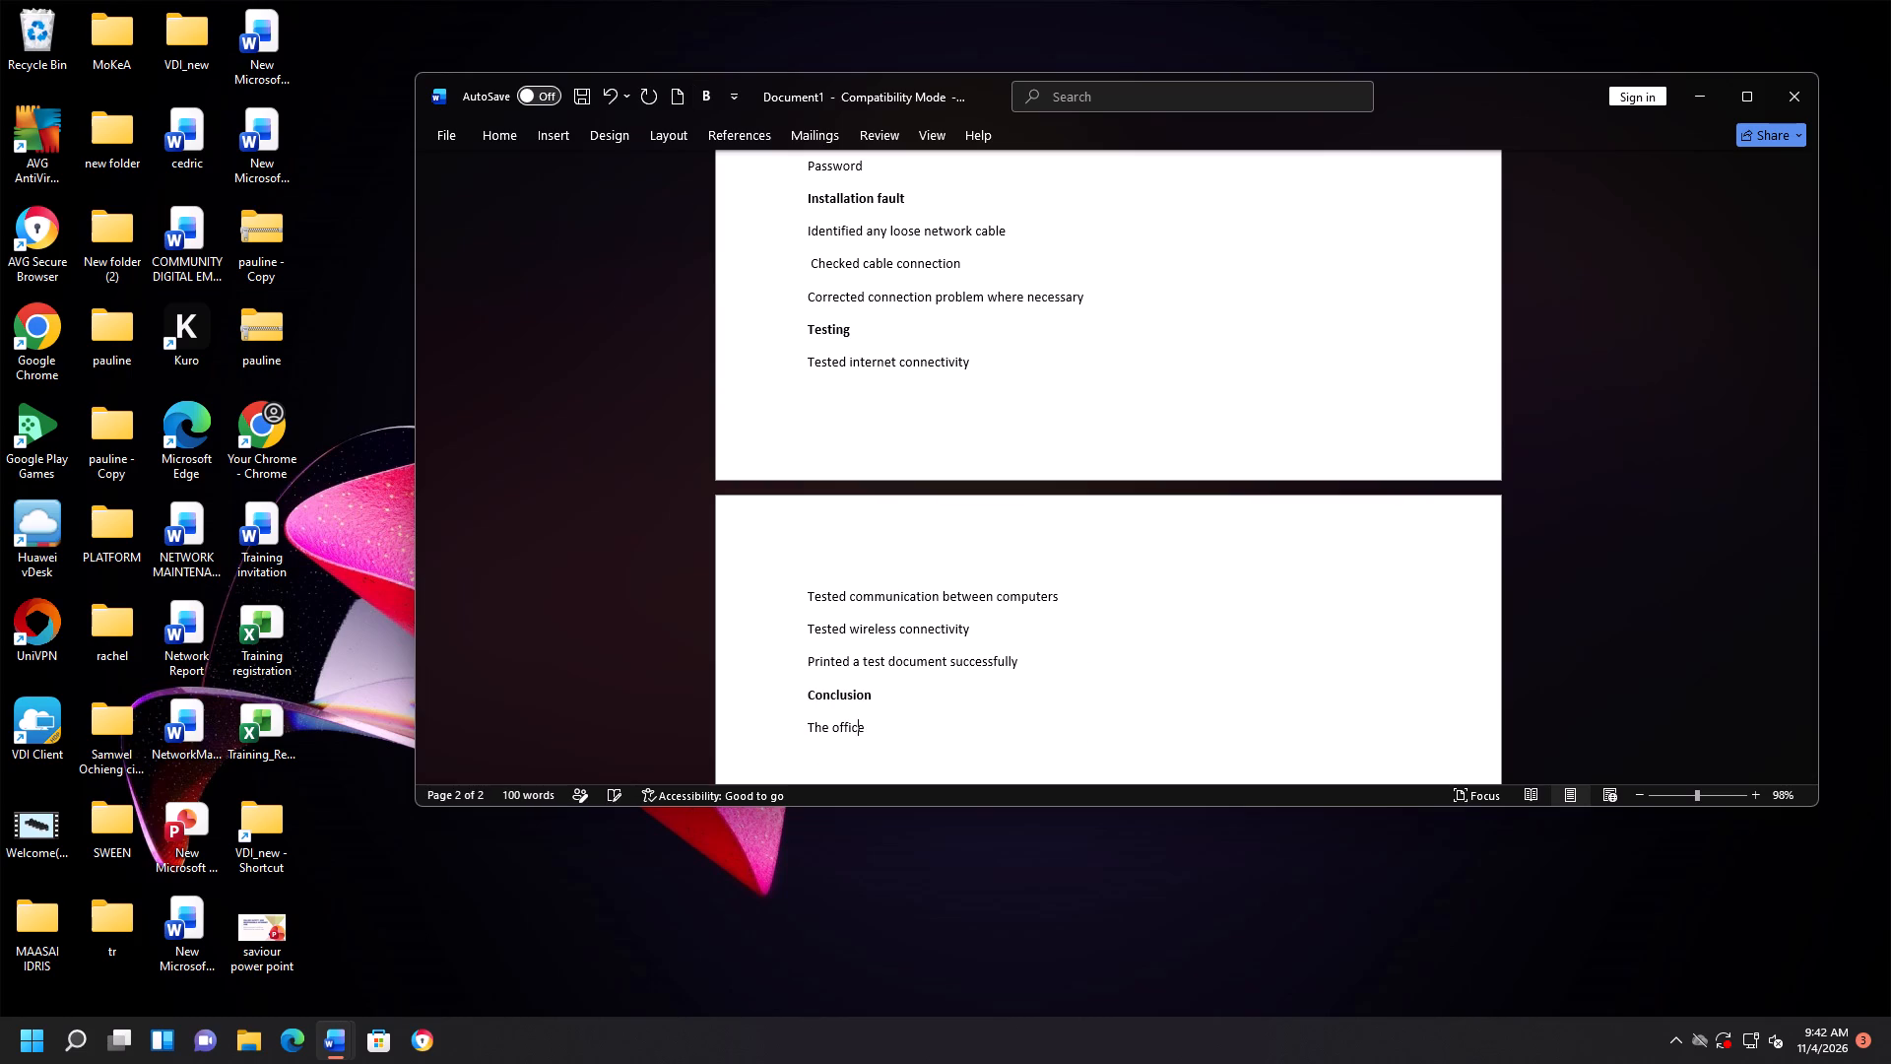
{"action": "key", "text": "space"}
{"action": "type", "text": "was installed"}
{"action": "key", "text": "space"}
{"action": "type", "text": "and c"}
{"action": "type", "text": "onfig"}
{"action": "type", "text": "ured"}
{"action": "key", "text": "space"}
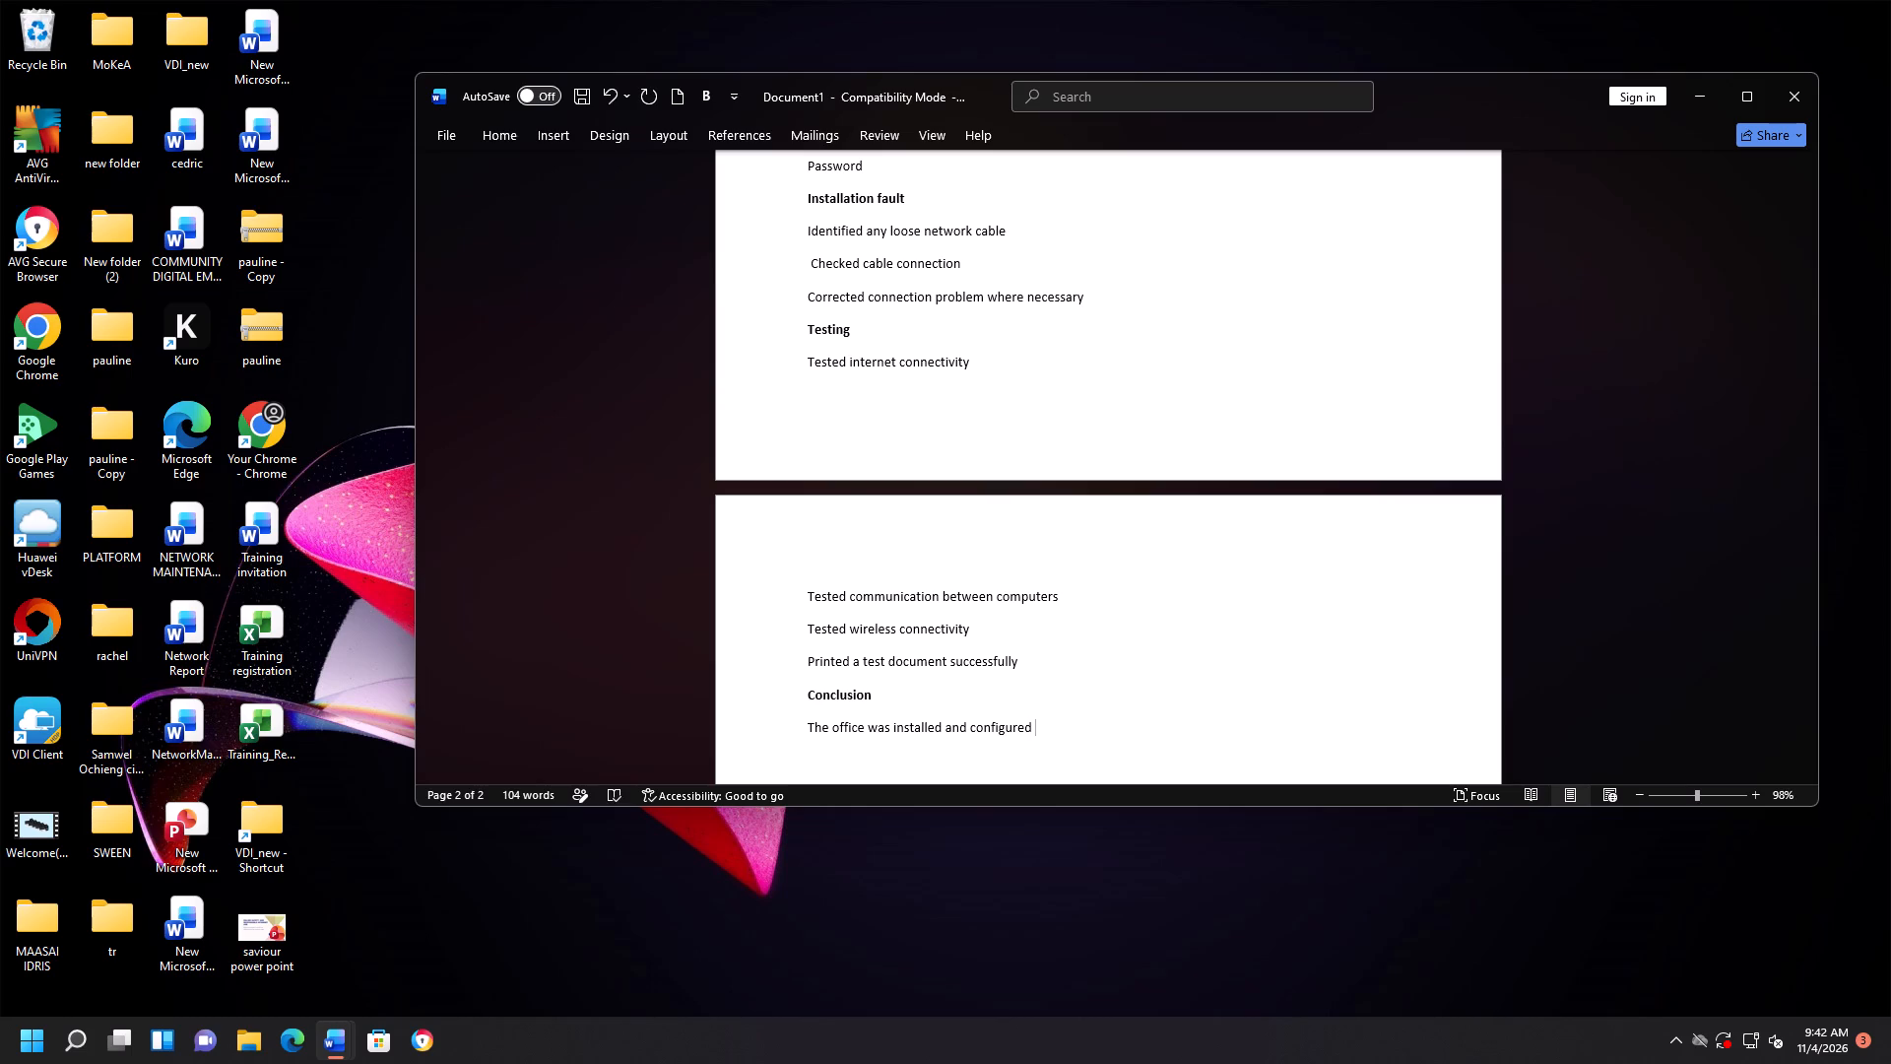
{"action": "type", "text": "successfully"}
{"action": "key", "text": "space"}
Add the line "Connected device can communicated and access shared network resources" at the end of the Conclusion section.
{"action": "key", "text": "Return"}
{"action": "type", "text": "onnected device"}
{"action": "key", "text": "space"}
{"action": "type", "text": "can"}
{"action": "key", "text": "space"}
{"action": "type", "text": "communicated"}
{"action": "key", "text": "space"}
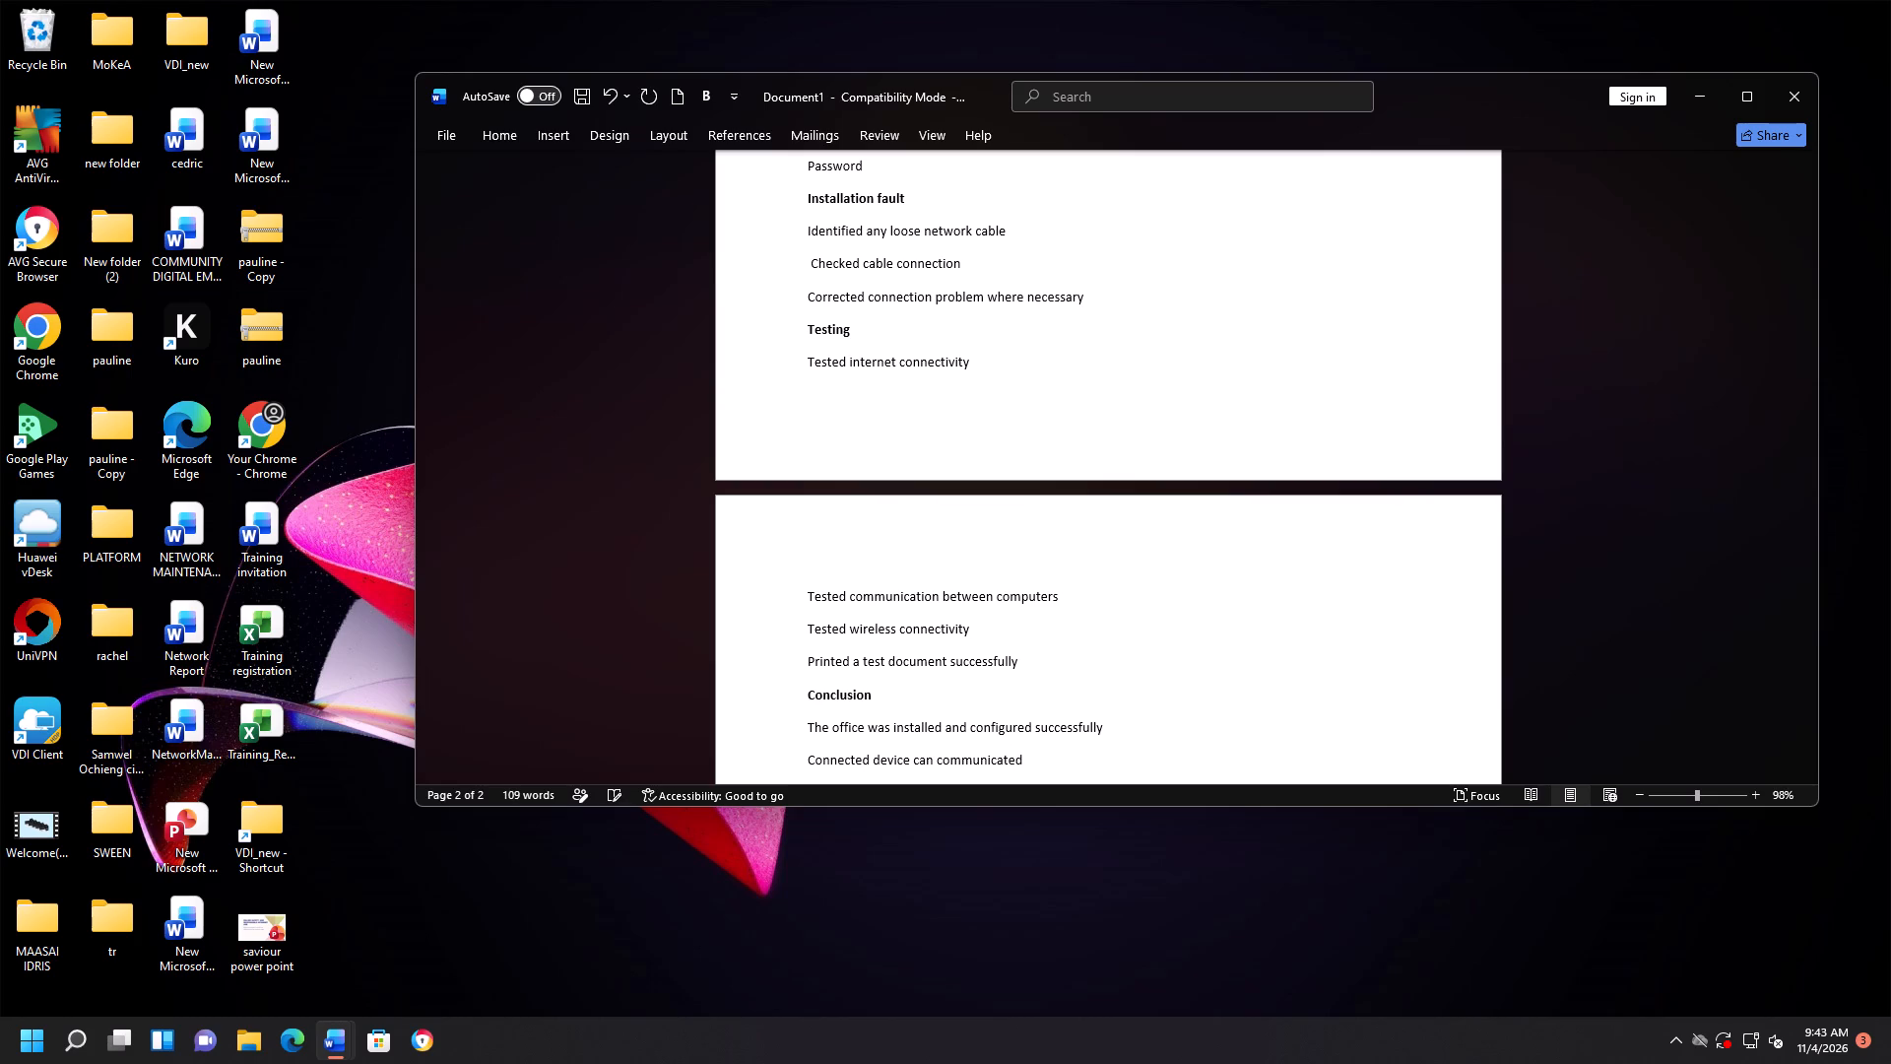
{"action": "type", "text": "and access"}
{"action": "key", "text": "space"}
{"action": "key", "text": "s"}
{"action": "type", "text": "hared"}
{"action": "key", "text": "space"}
{"action": "type", "text": "net"}
{"action": "type", "text": "wor"}
{"action": "type", "text": "k"}
{"action": "key", "text": "space"}
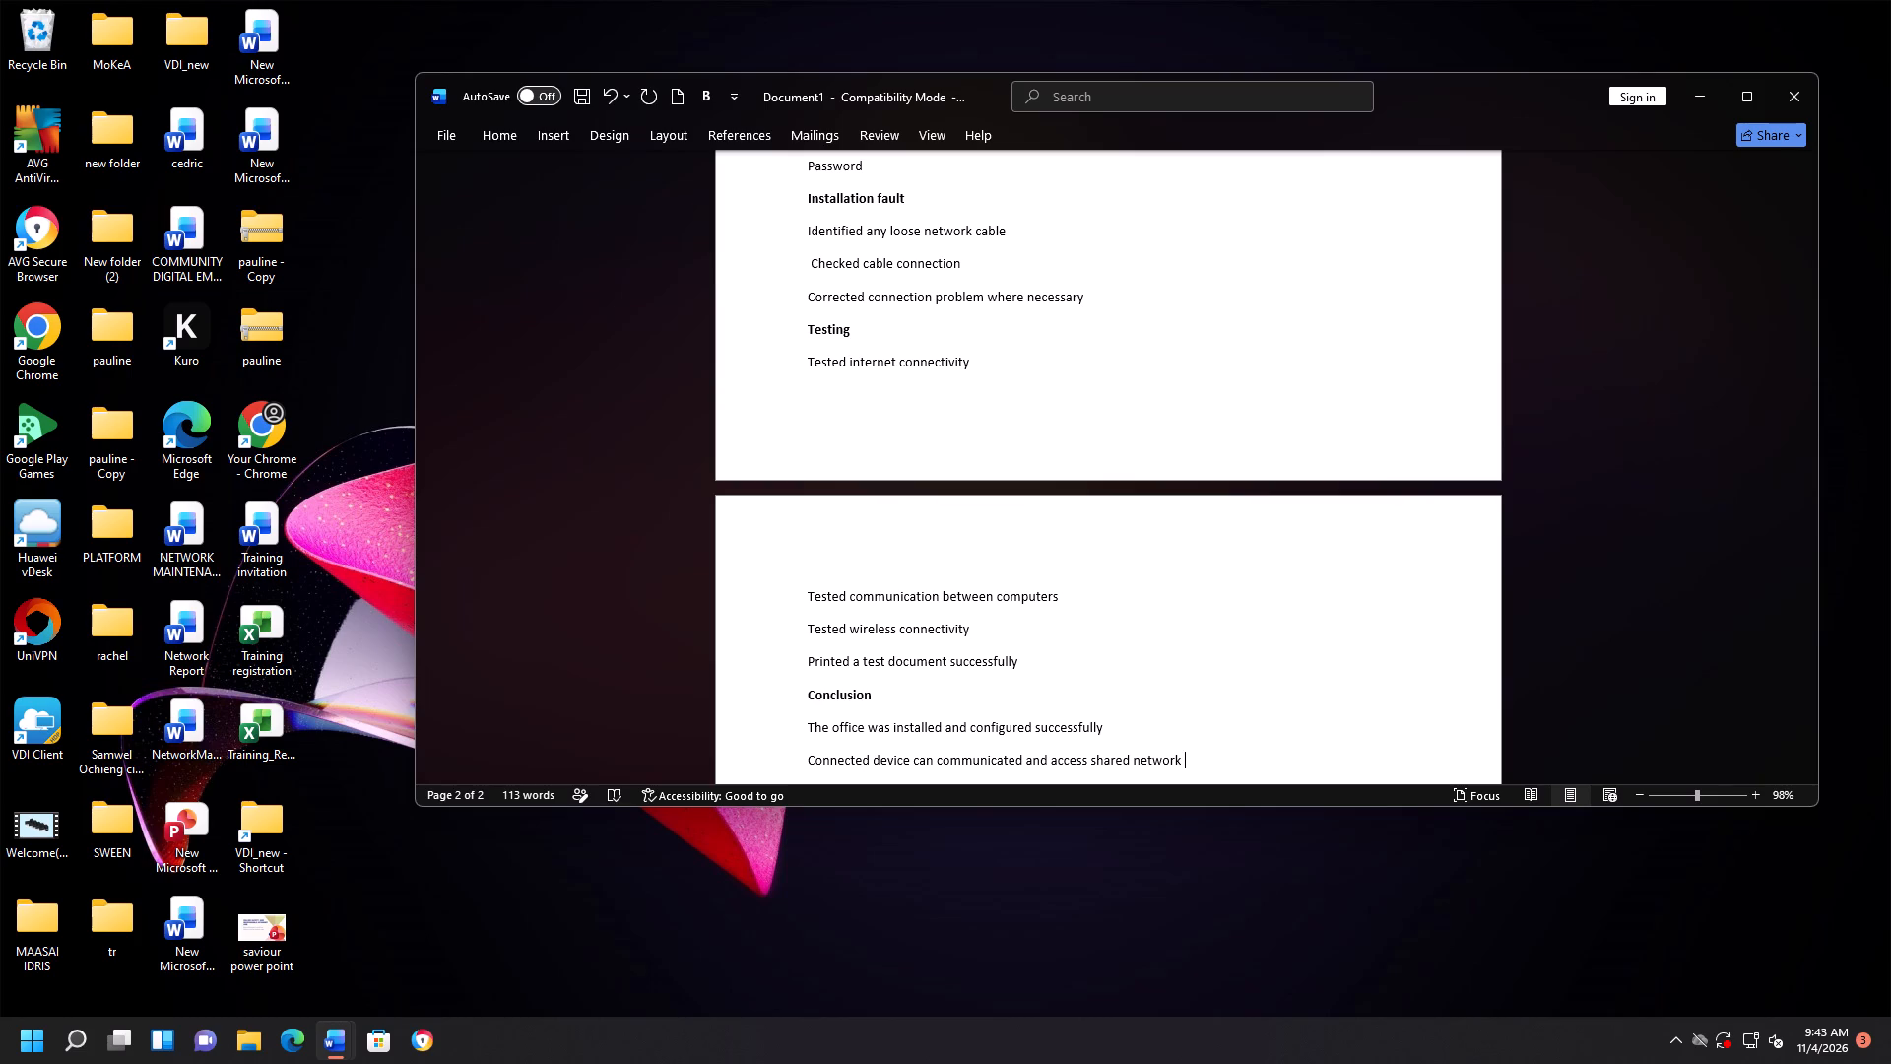
{"action": "type", "text": "resou"}
{"action": "type", "text": "rces"}
{"action": "scroll", "coordinate": [1258, 287], "scroll_direction": "down", "scroll_amount": 6}
{"action": "scroll", "coordinate": [1237, 307], "scroll_direction": "up", "scroll_amount": 3}
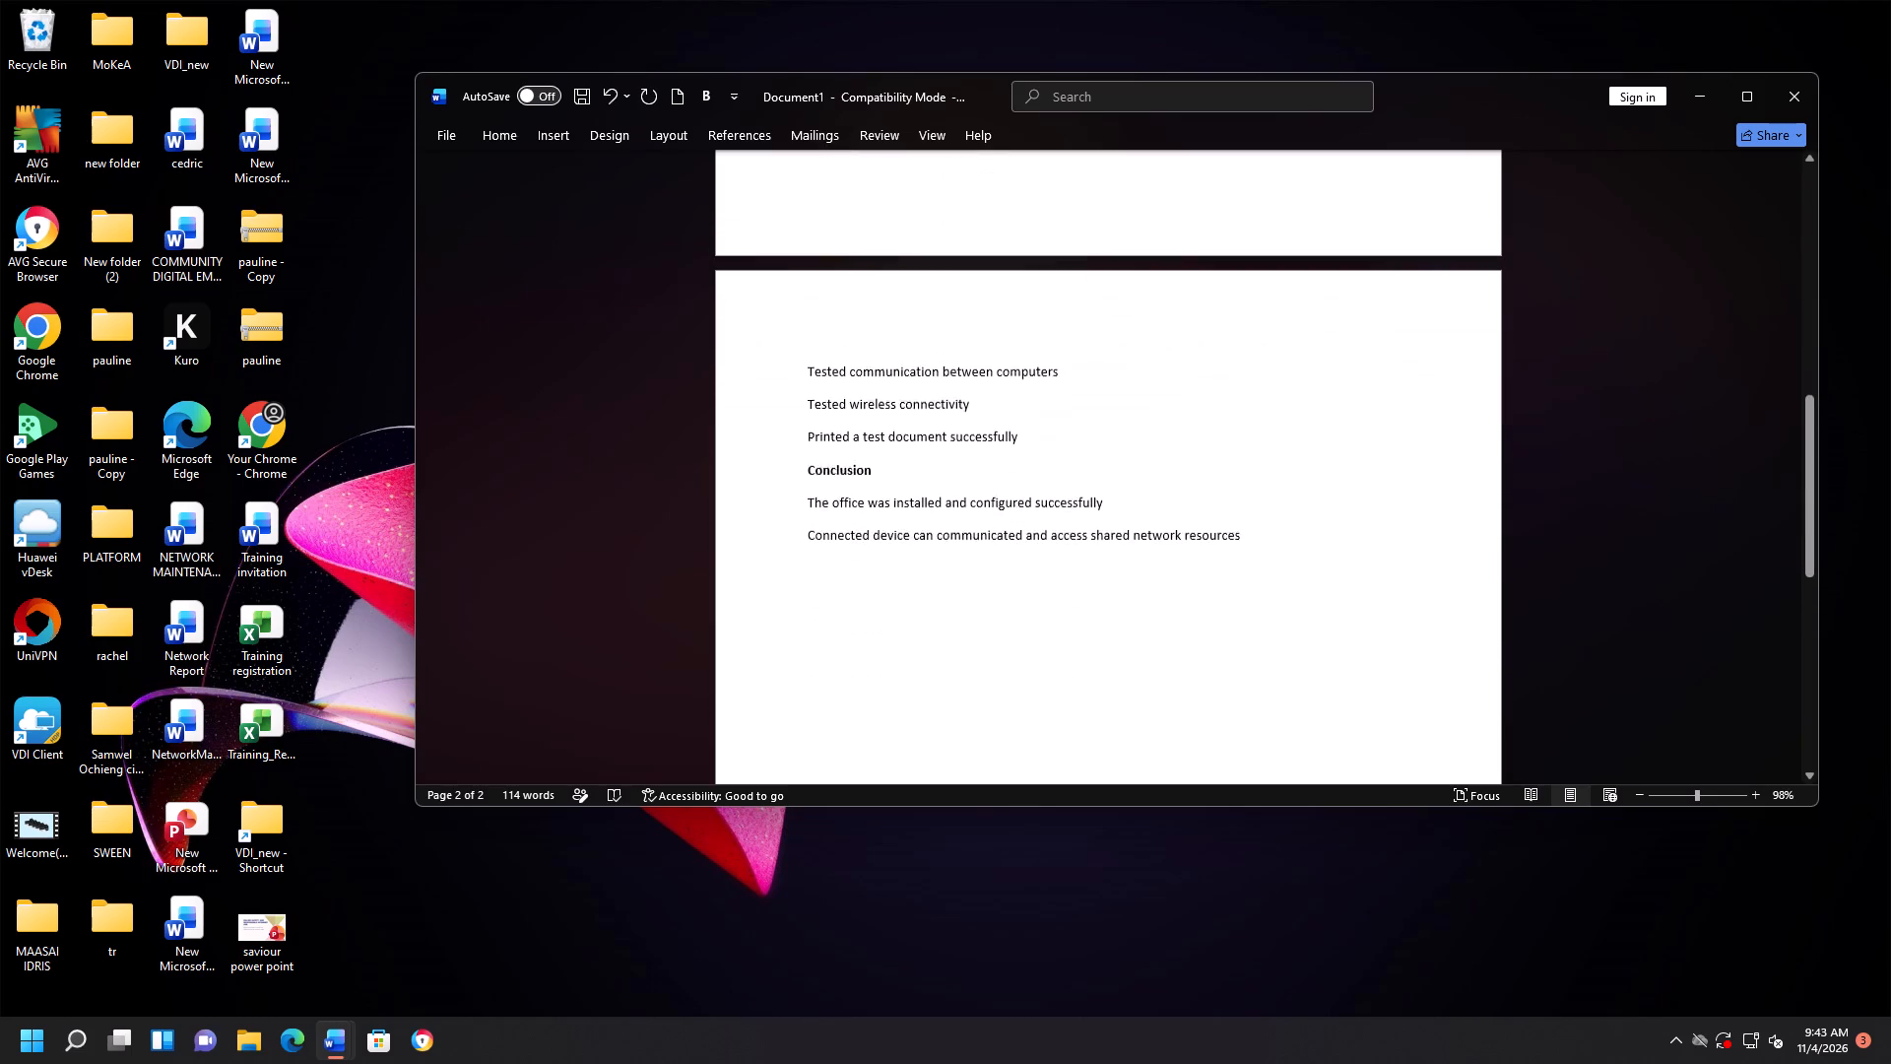
Increase the font size of the title "NETWORK INSTALLATION REPORT" at the top of the document.
{"action": "scroll", "coordinate": [1240, 301], "scroll_direction": "up", "scroll_amount": 20}
{"action": "scroll", "coordinate": [1240, 301], "scroll_direction": "up", "scroll_amount": 12}
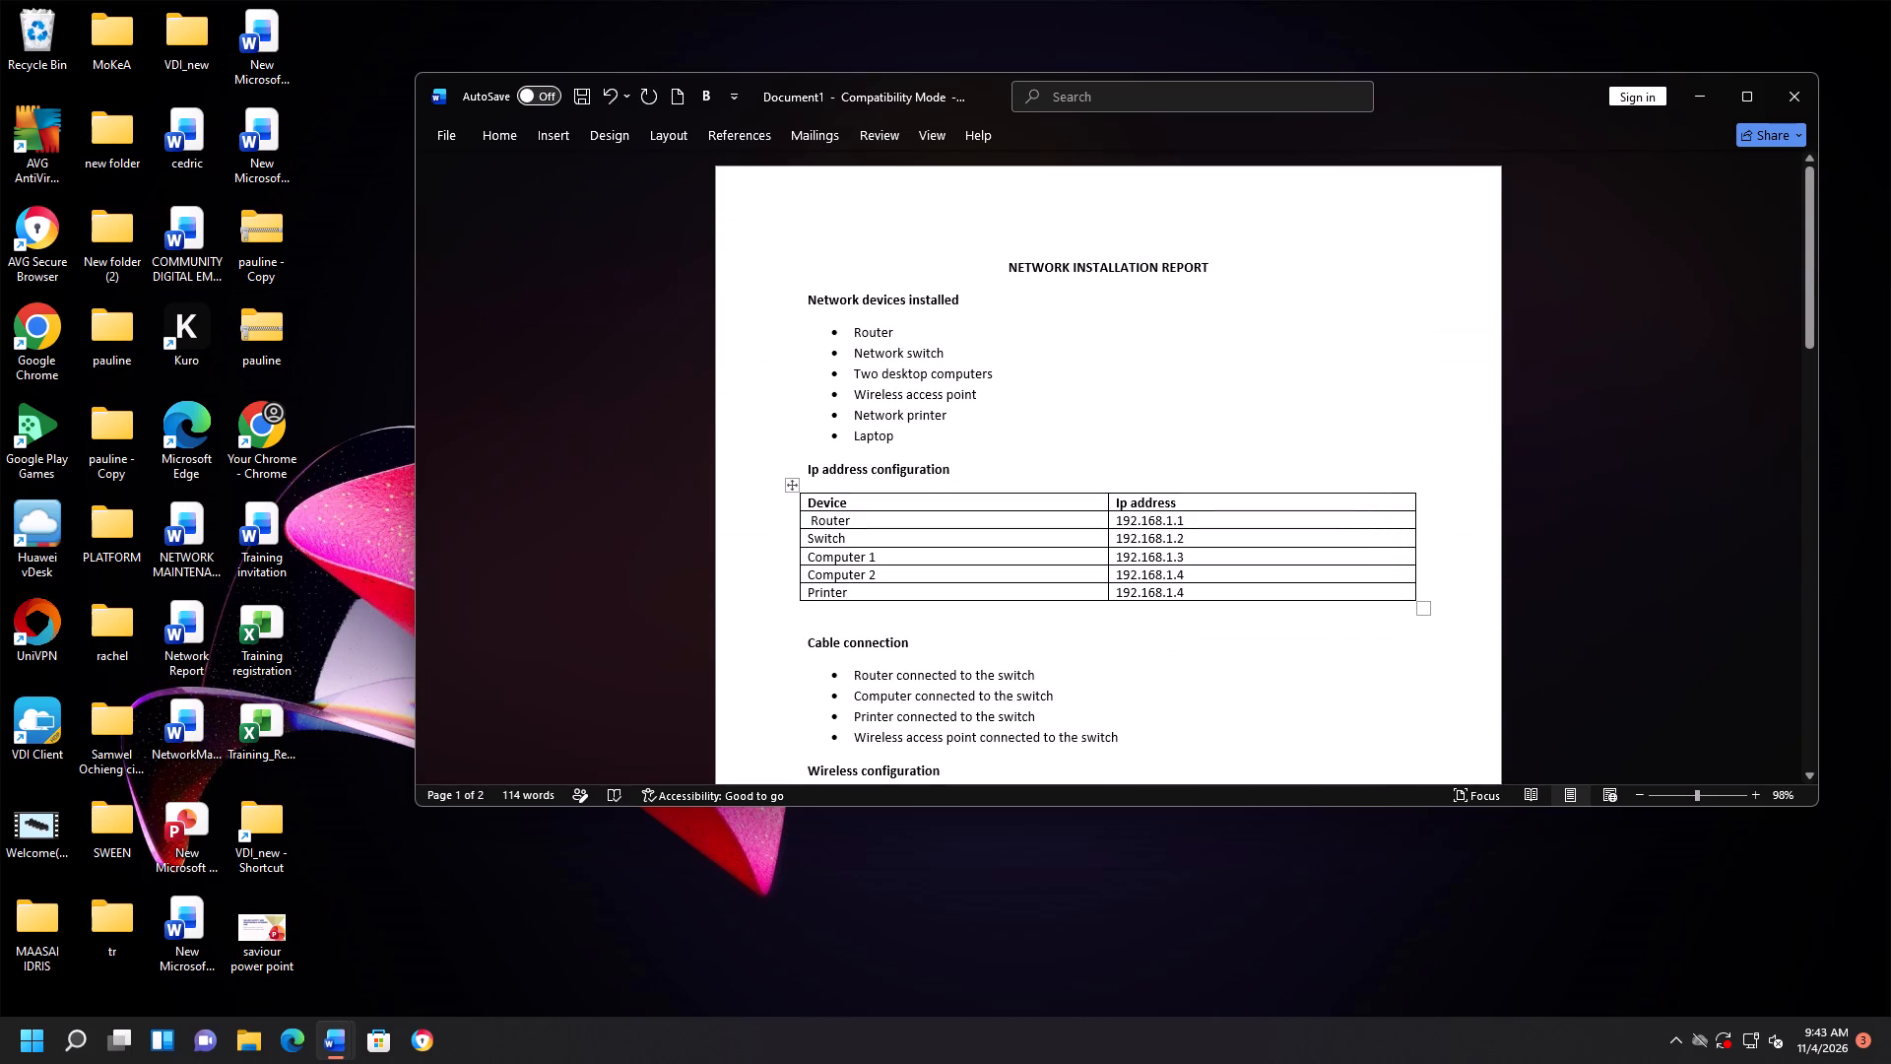
{"action": "left_click_drag", "start_coordinate": [1003, 263], "coordinate": [1007, 264]}
{"action": "left_click_drag", "start_coordinate": [1007, 264], "coordinate": [1218, 273]}
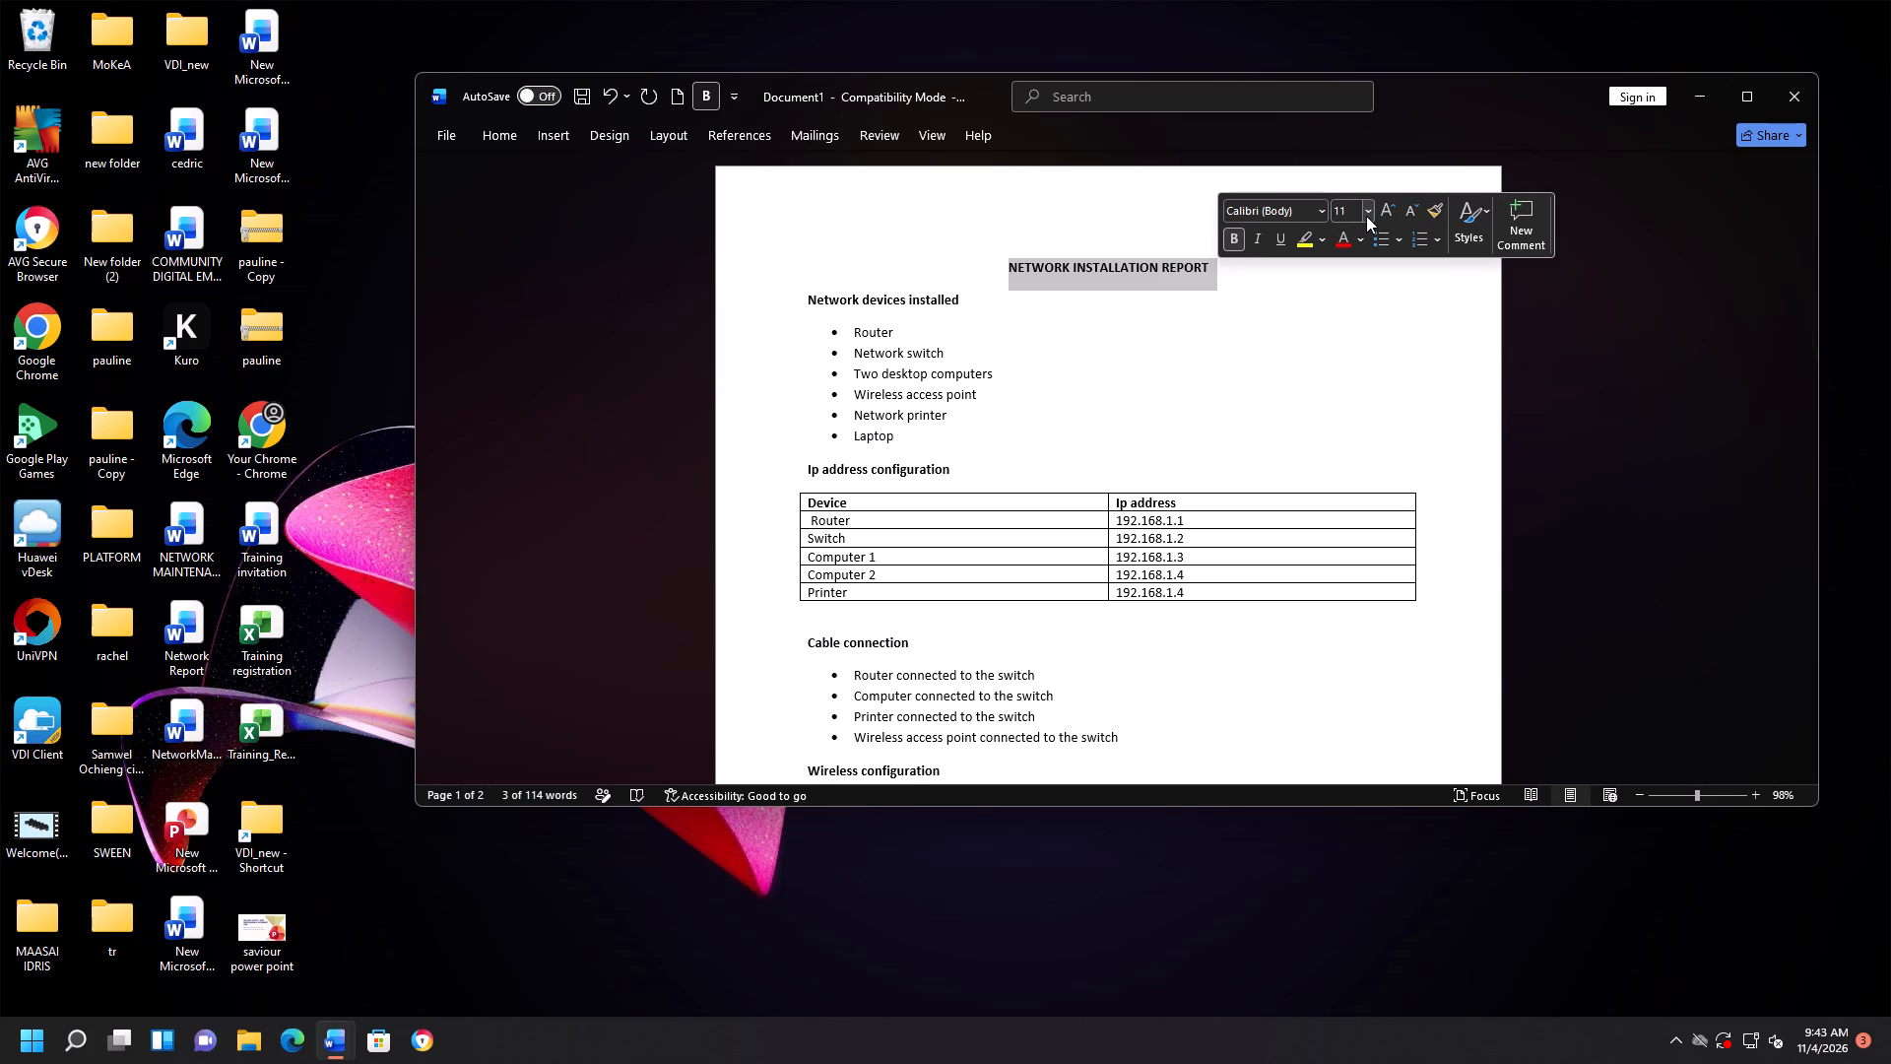
{"action": "left_click", "coordinate": [1366, 216]}
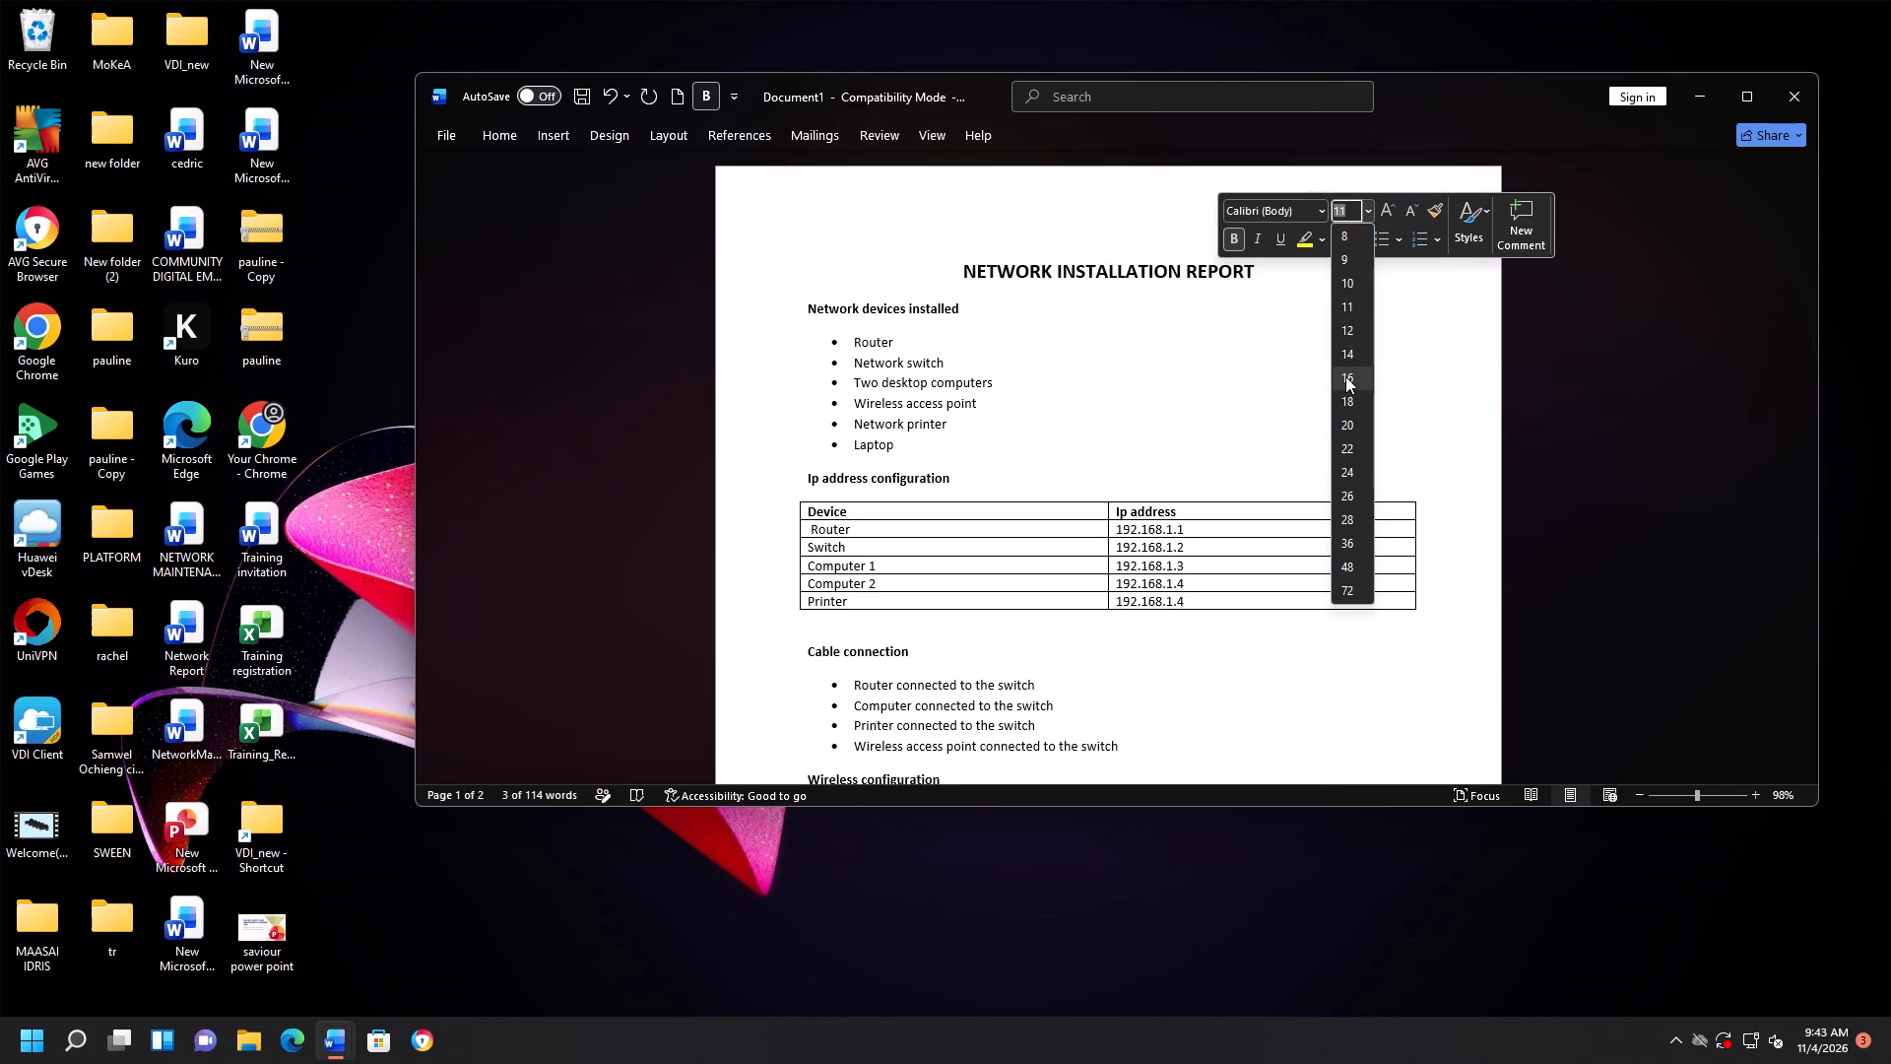
Set the font size of the title "NETWORK INSTALLATION REPORT" to 20.
{"action": "left_click", "coordinate": [1340, 423]}
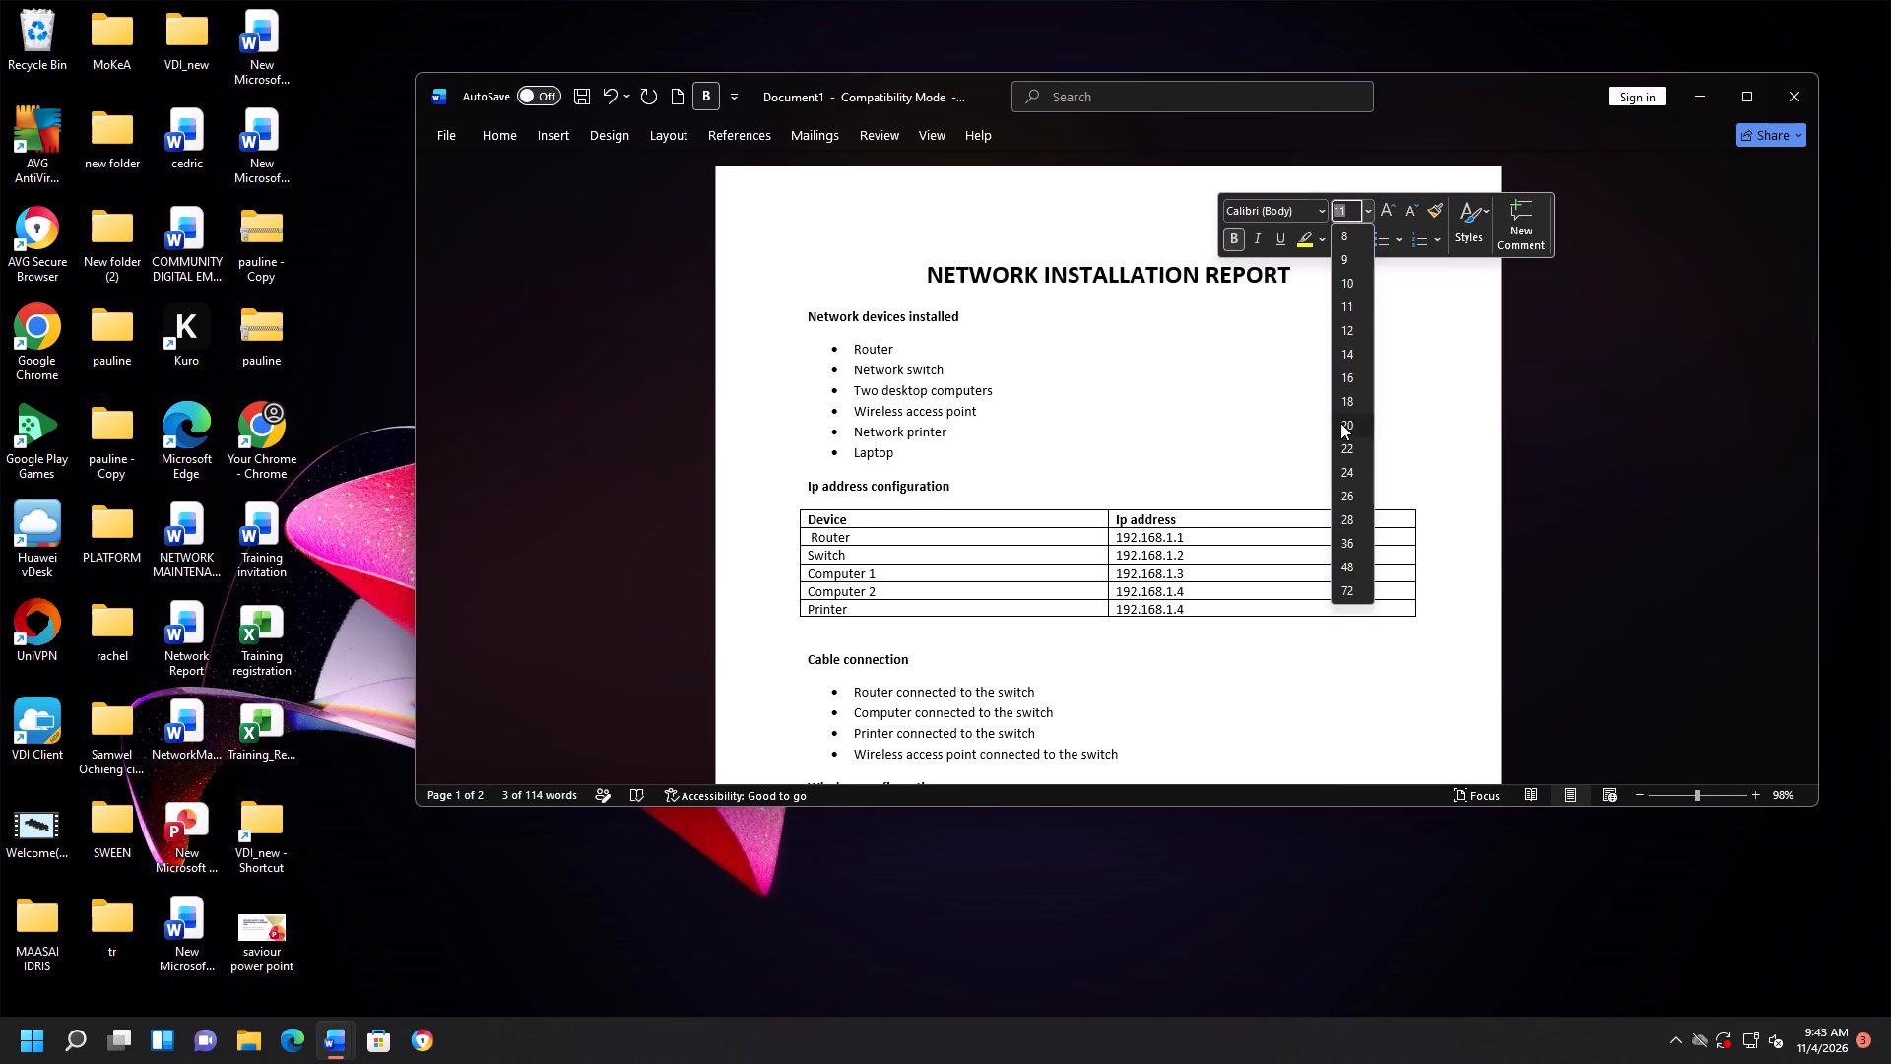
Review the whole report from the title through the Conclusion section, checking its content and layout.
{"action": "scroll", "coordinate": [1310, 392], "scroll_direction": "down", "scroll_amount": 6}
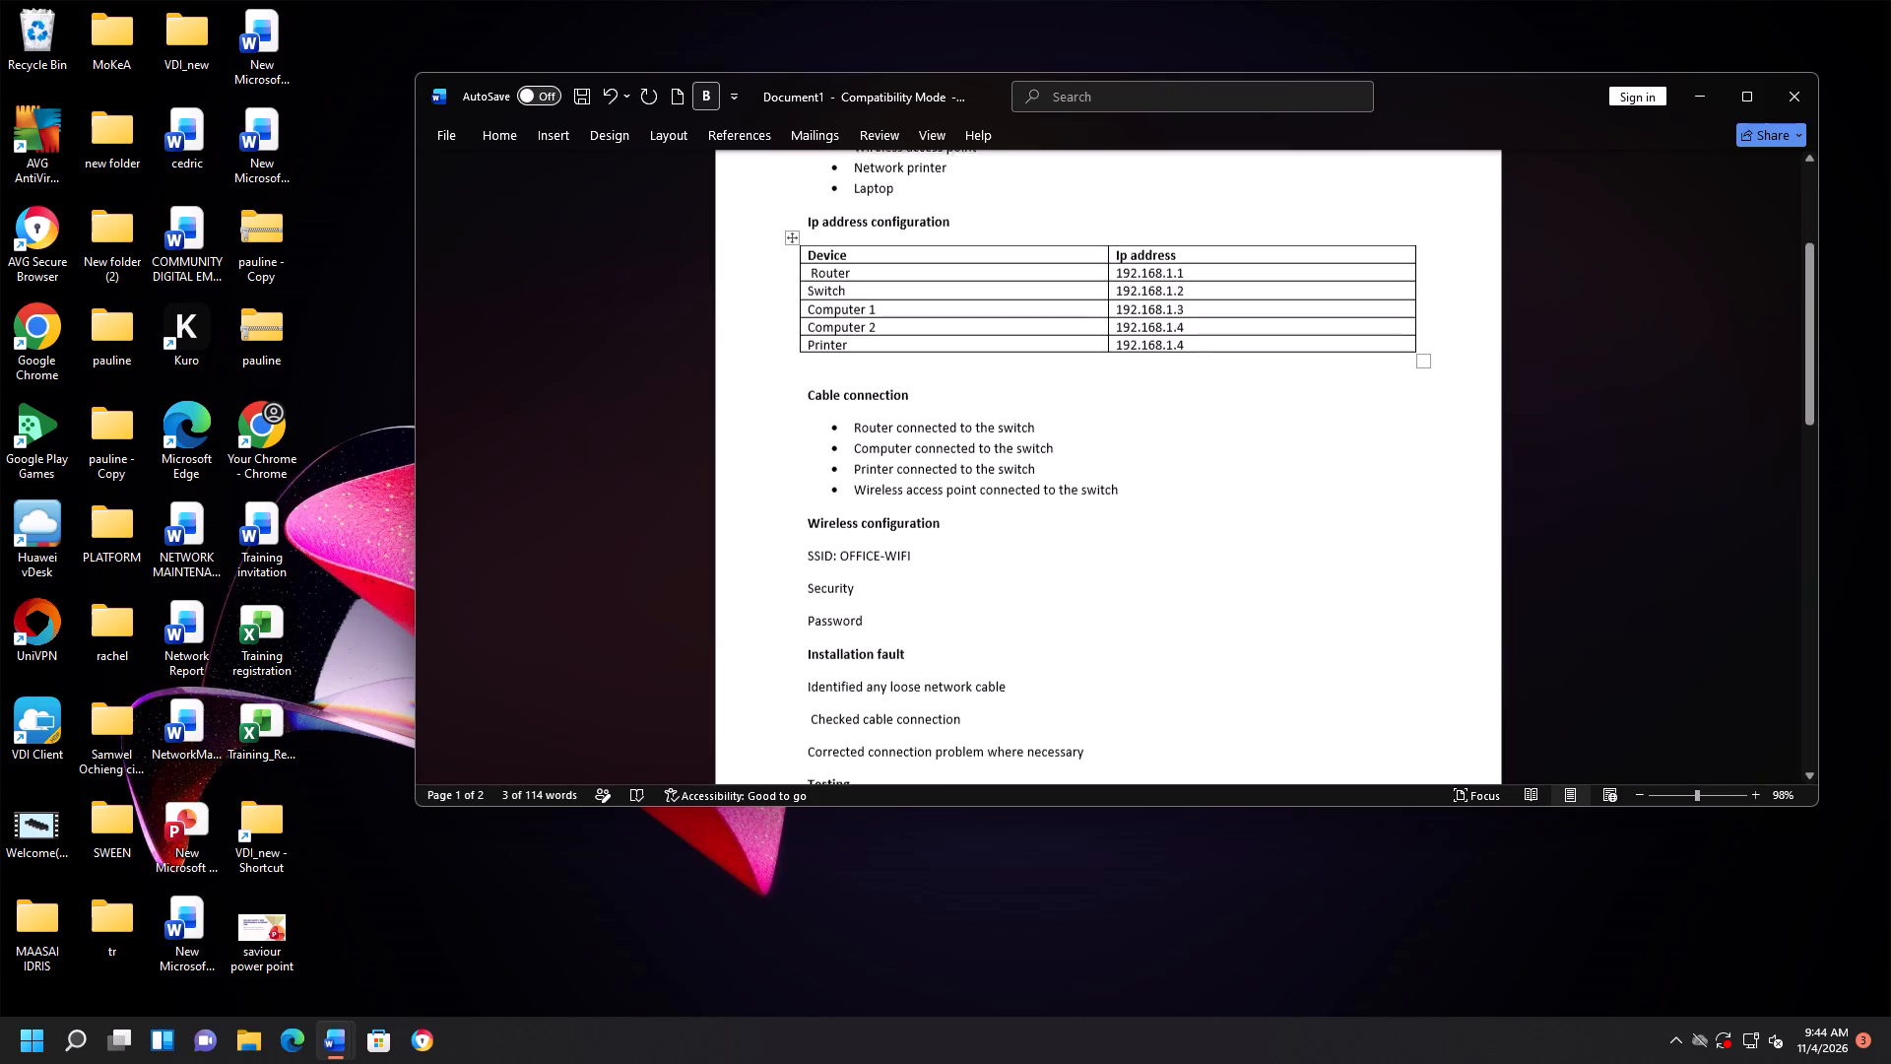
{"action": "scroll", "coordinate": [1310, 392], "scroll_direction": "down", "scroll_amount": 15}
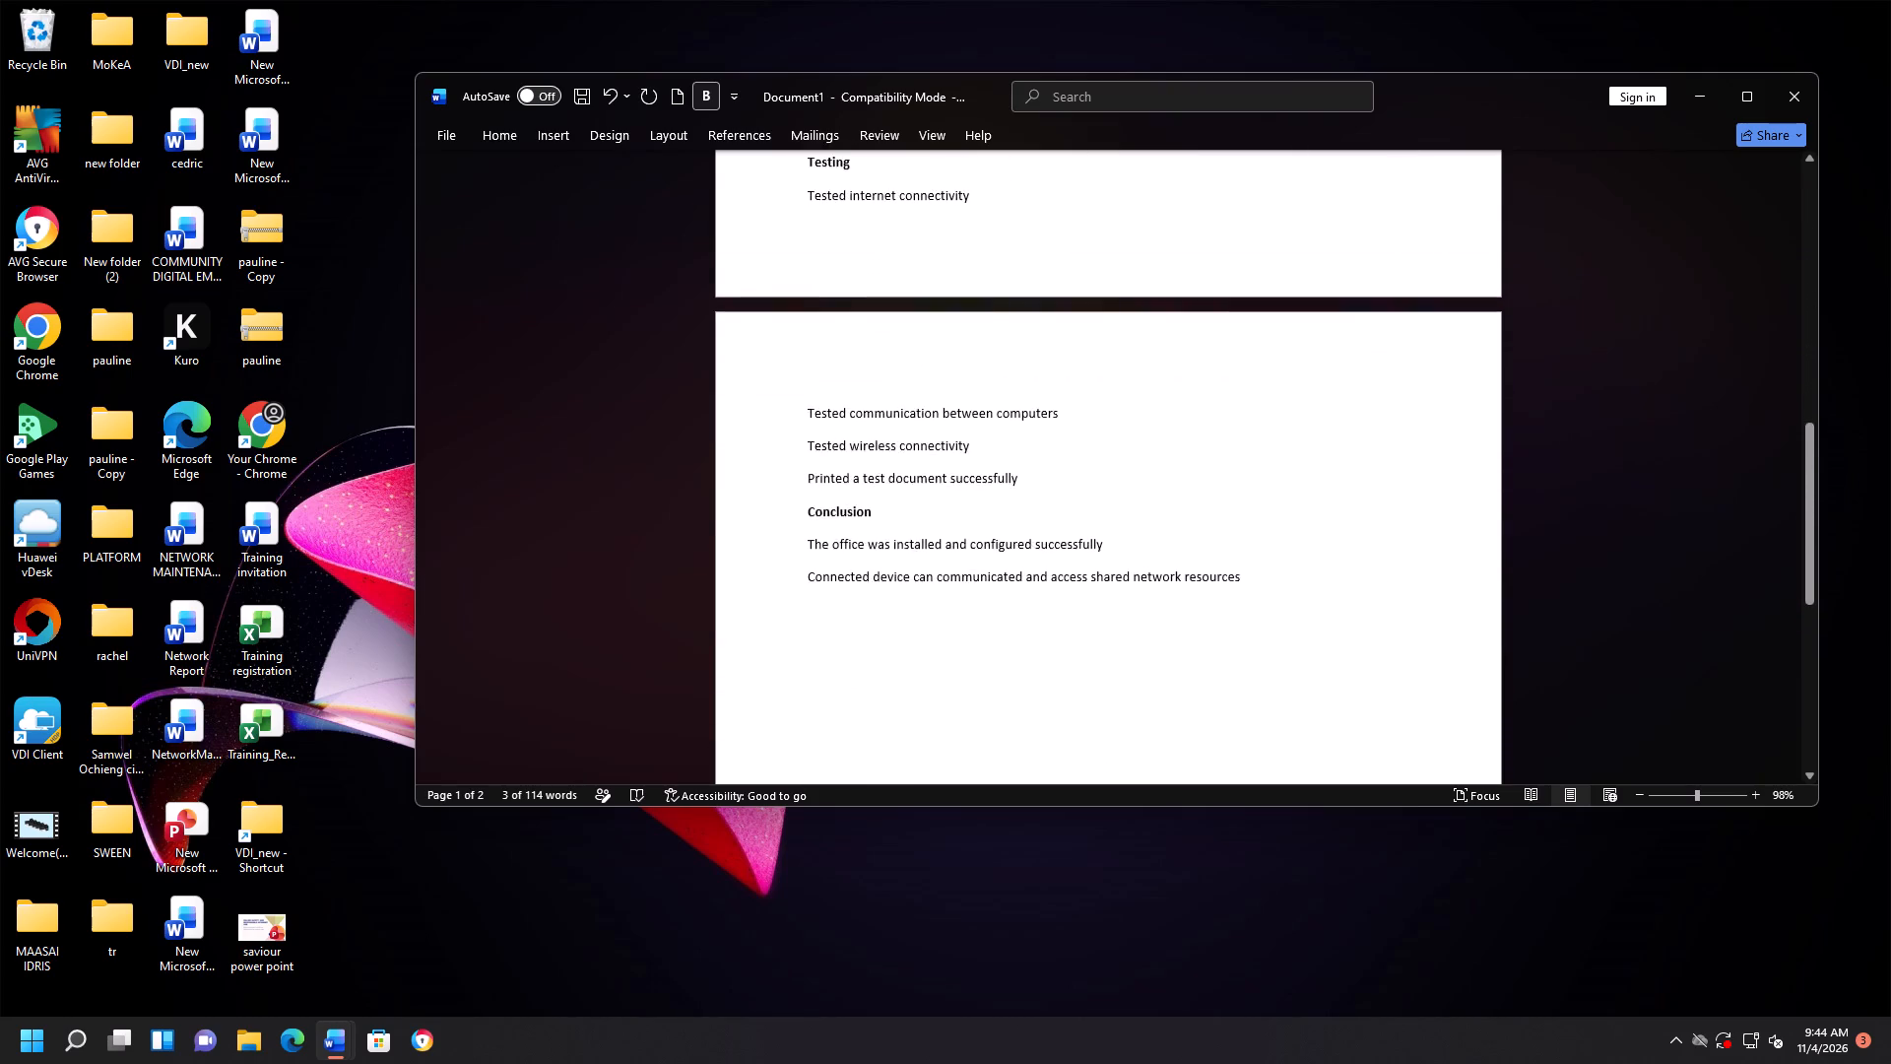
{"action": "scroll", "coordinate": [1310, 392], "scroll_direction": "down", "scroll_amount": 2}
{"action": "scroll", "coordinate": [1310, 392], "scroll_direction": "up", "scroll_amount": 17}
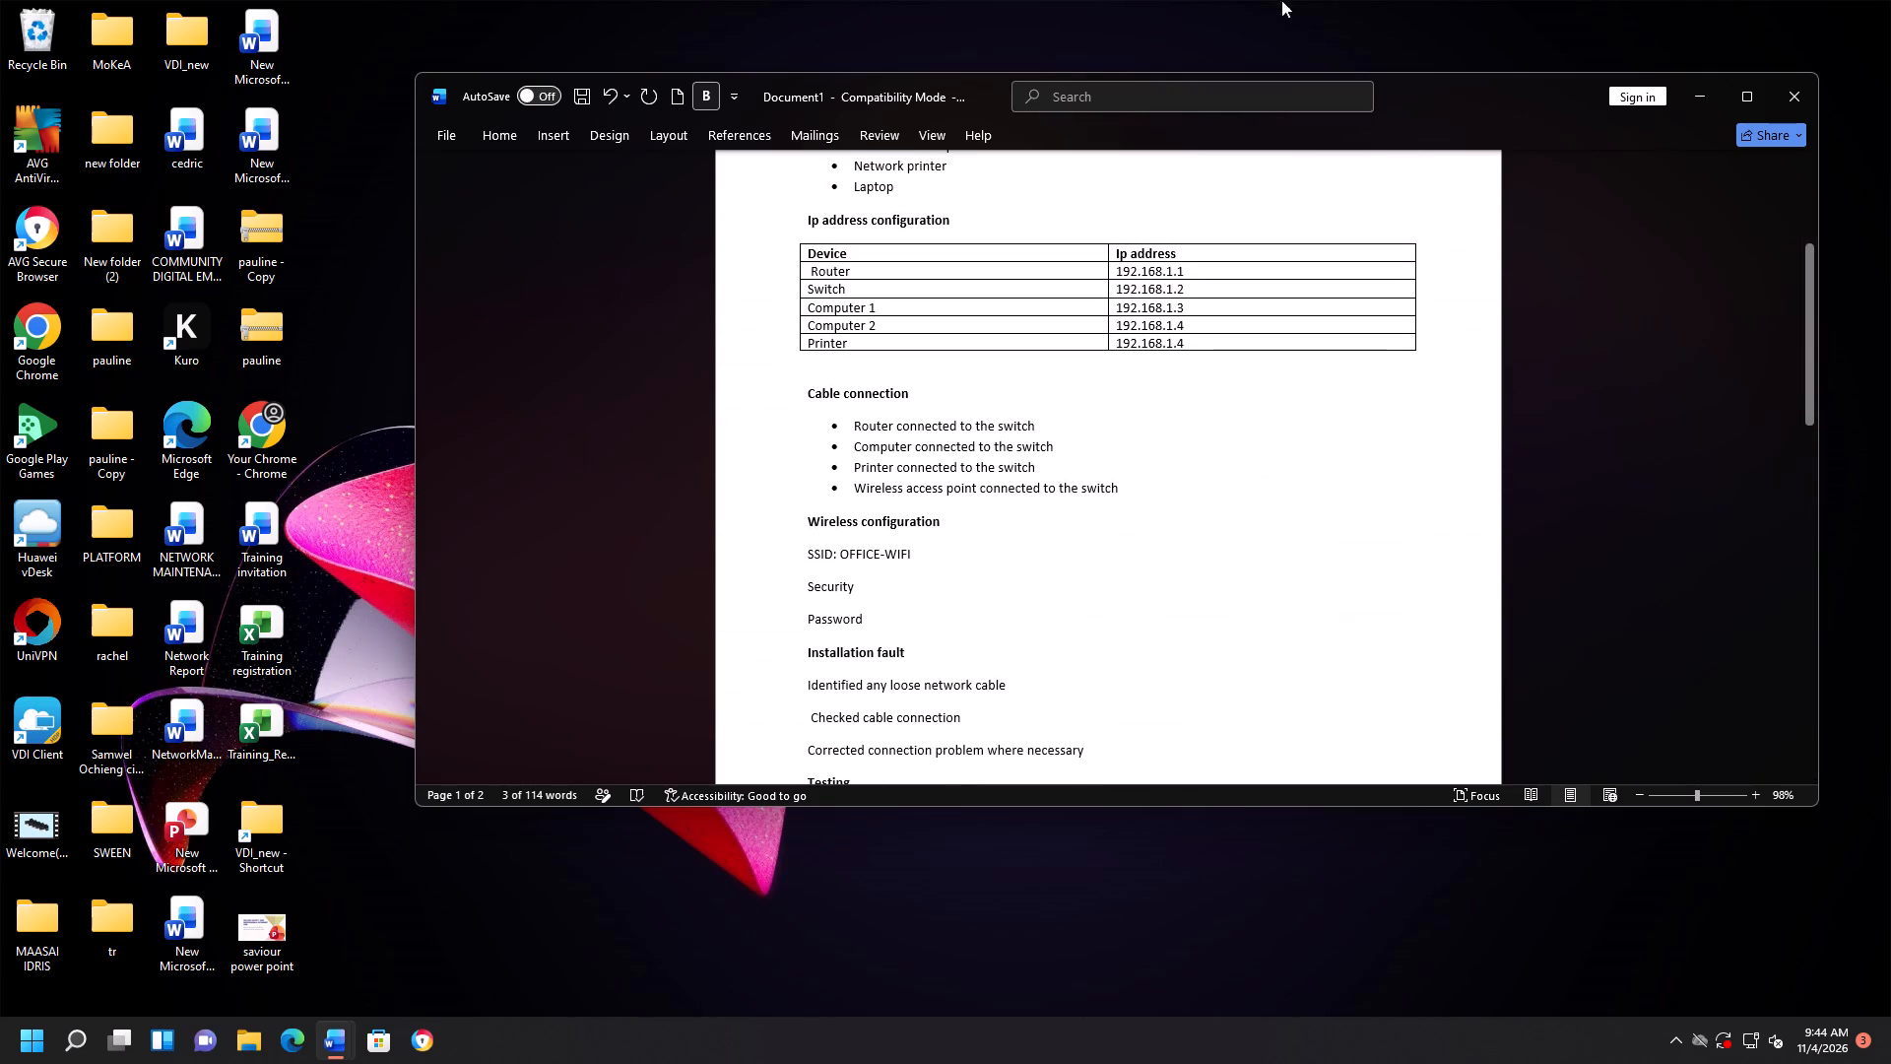
{"action": "scroll", "coordinate": [1082, 718], "scroll_direction": "up", "scroll_amount": 16}
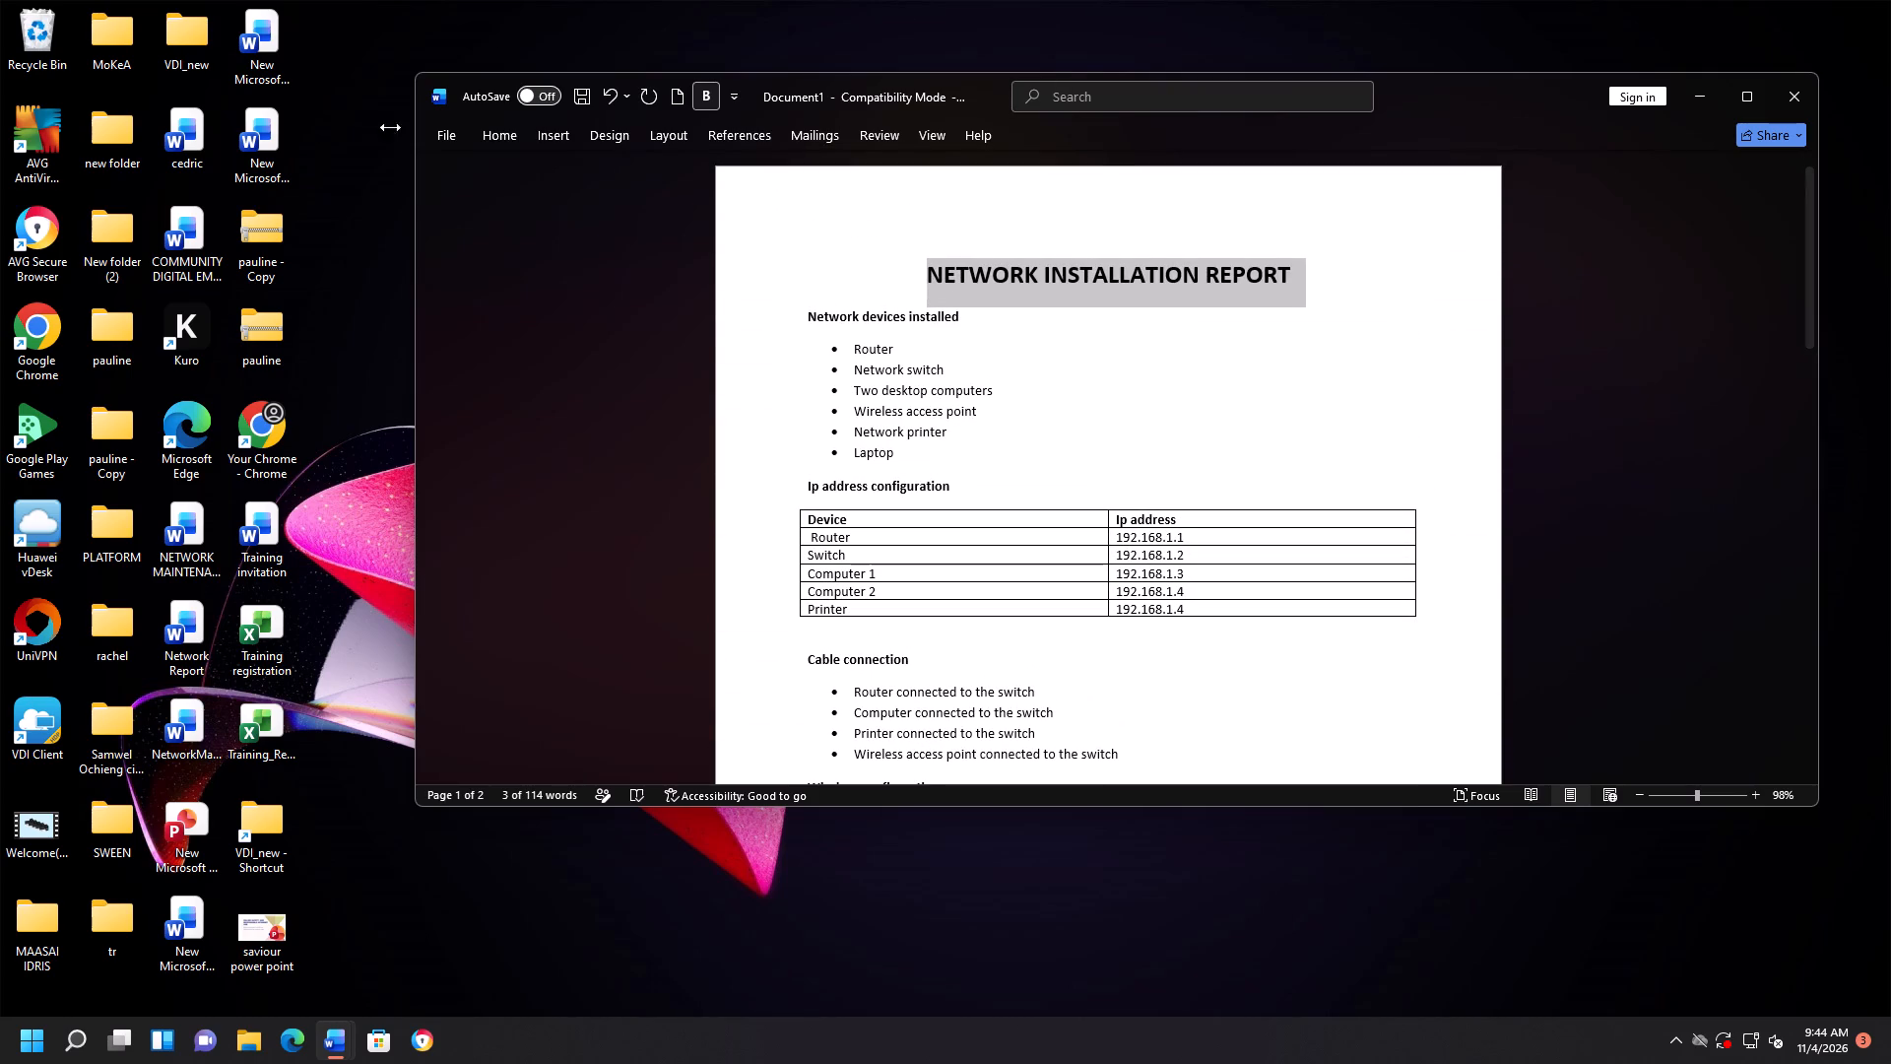
Save the network installation report as a new file in the Desktop folder.
{"action": "left_click", "coordinate": [441, 130]}
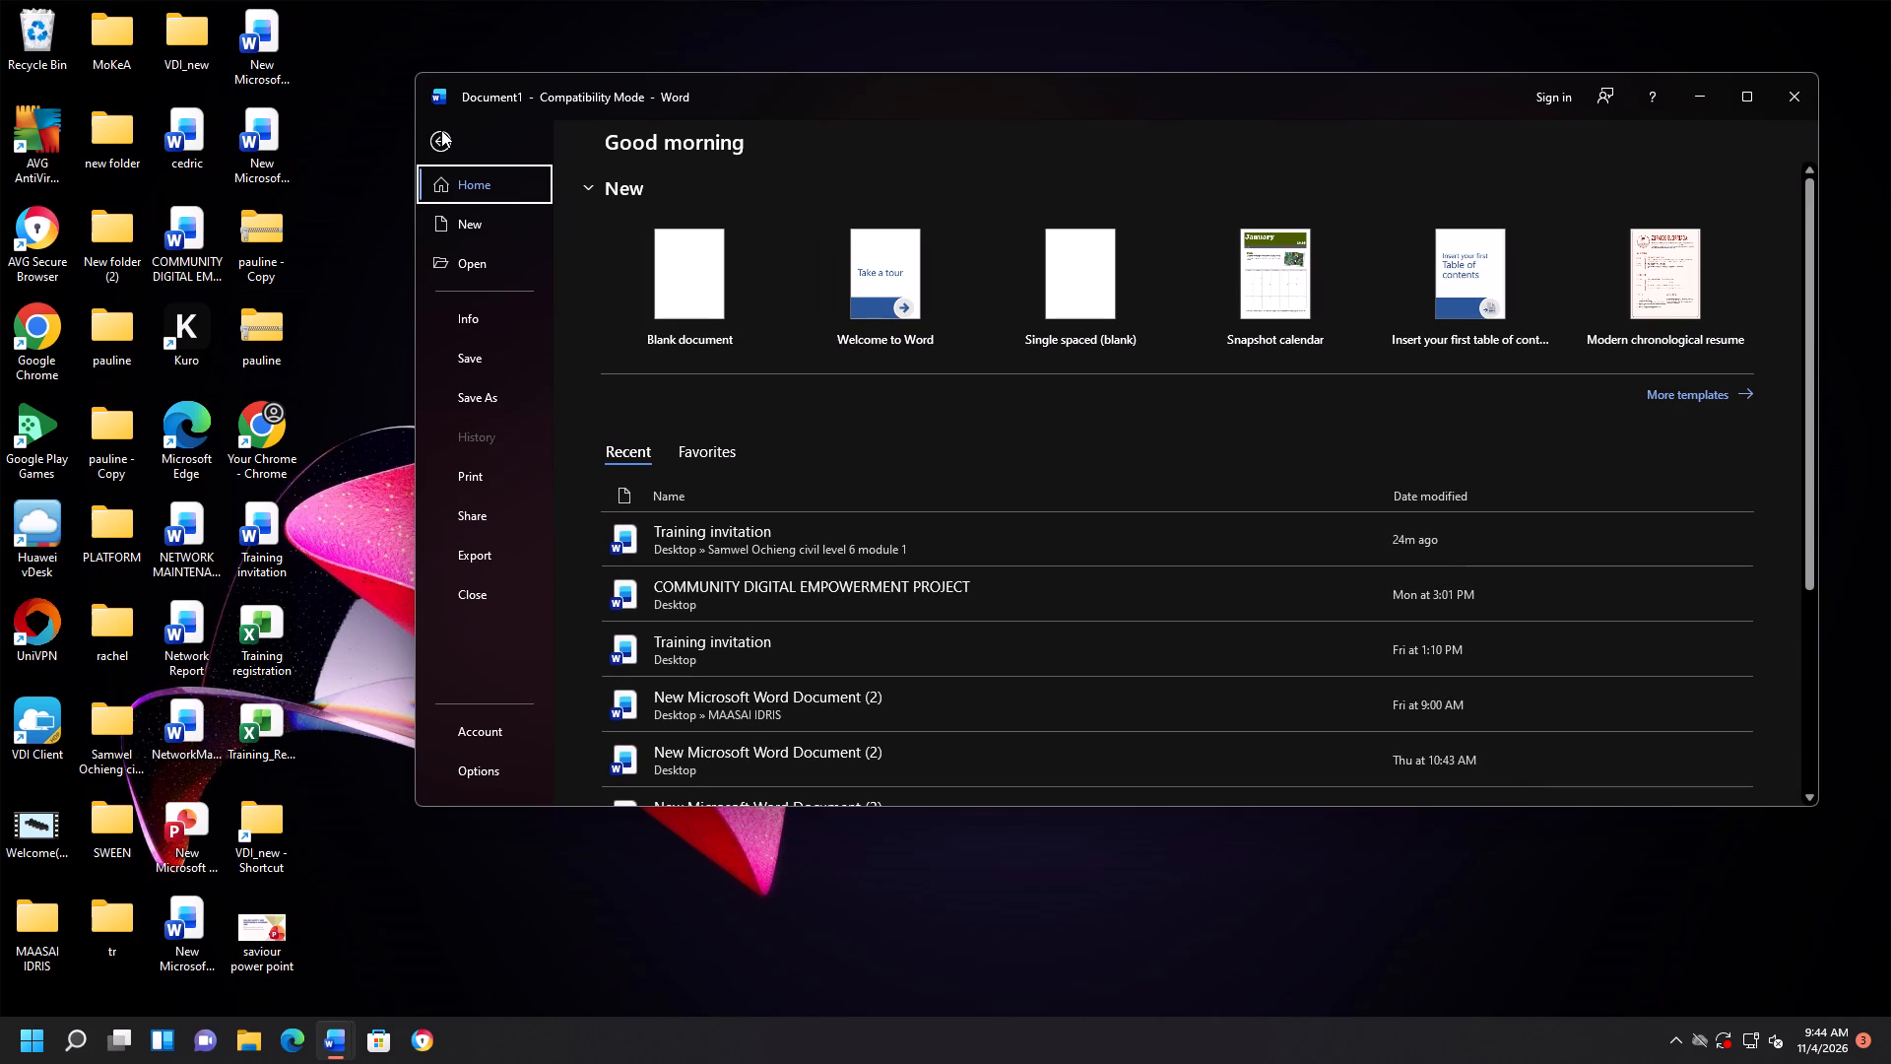
{"action": "left_click", "coordinate": [463, 392]}
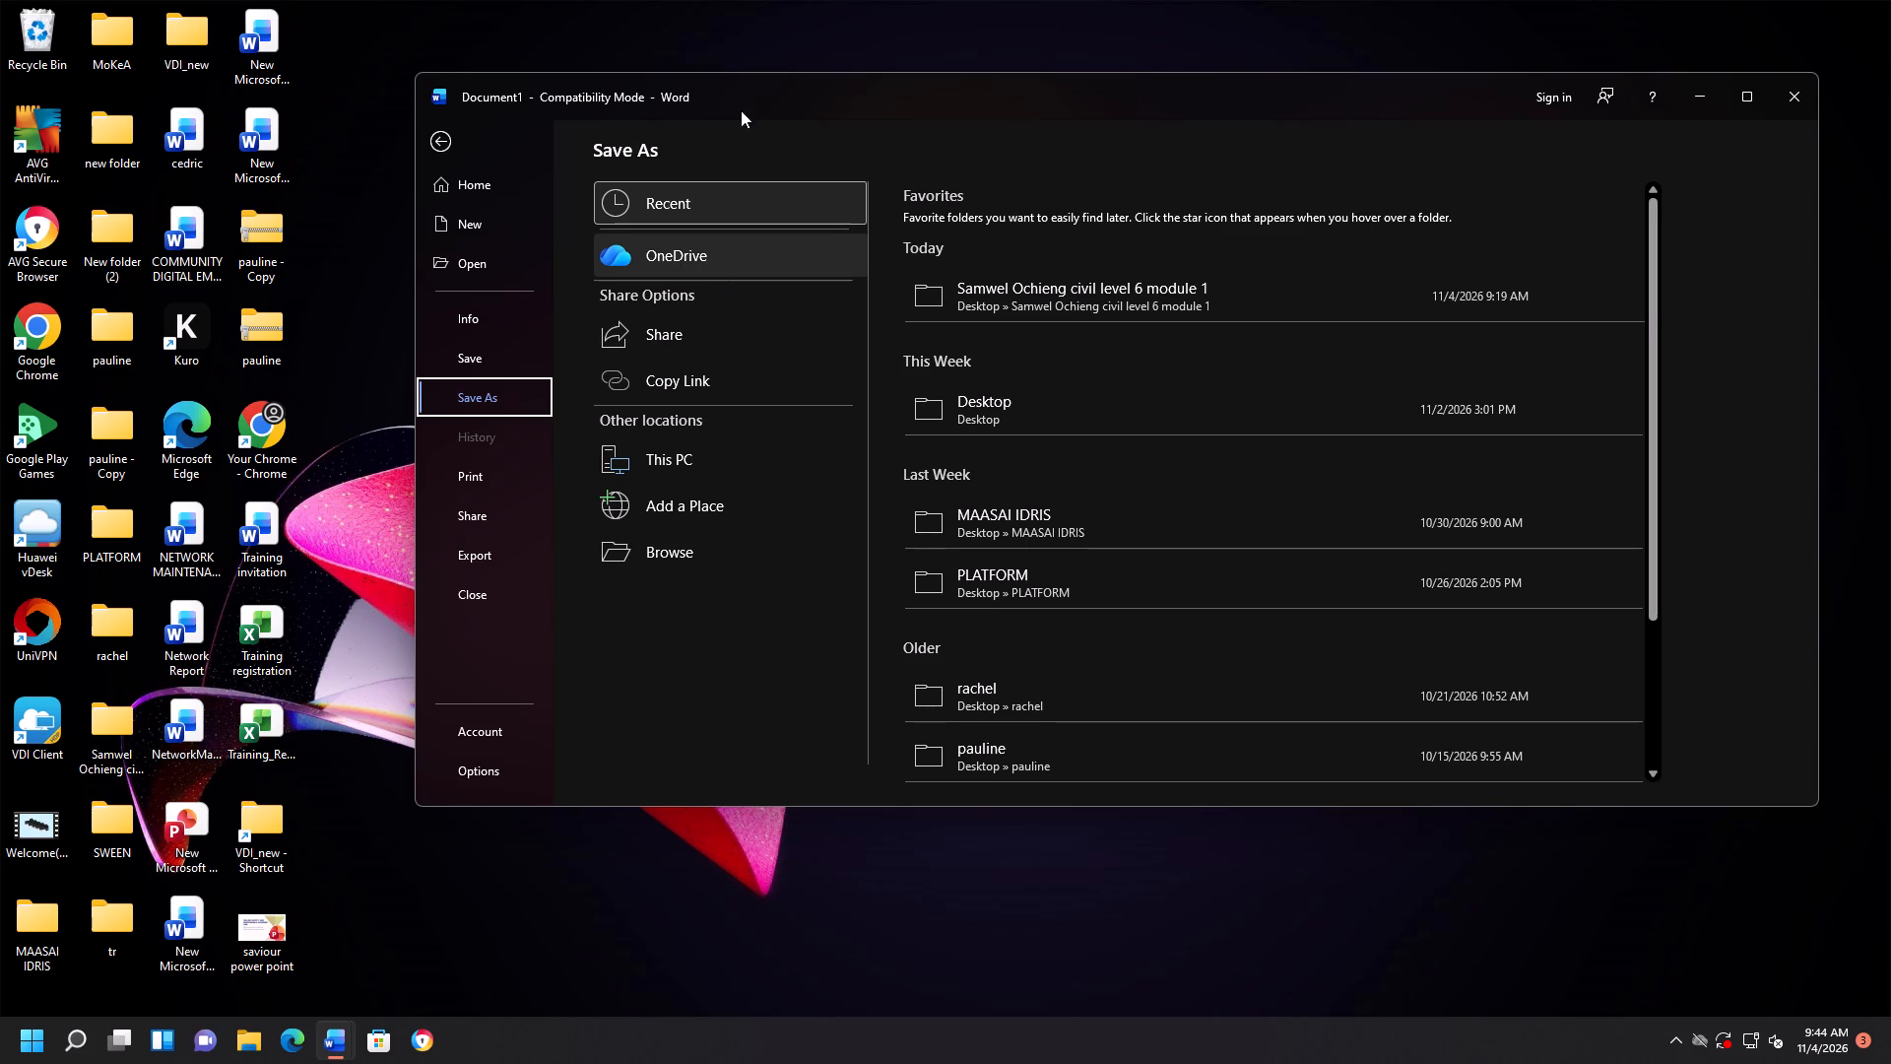
{"action": "left_click", "coordinate": [1000, 402]}
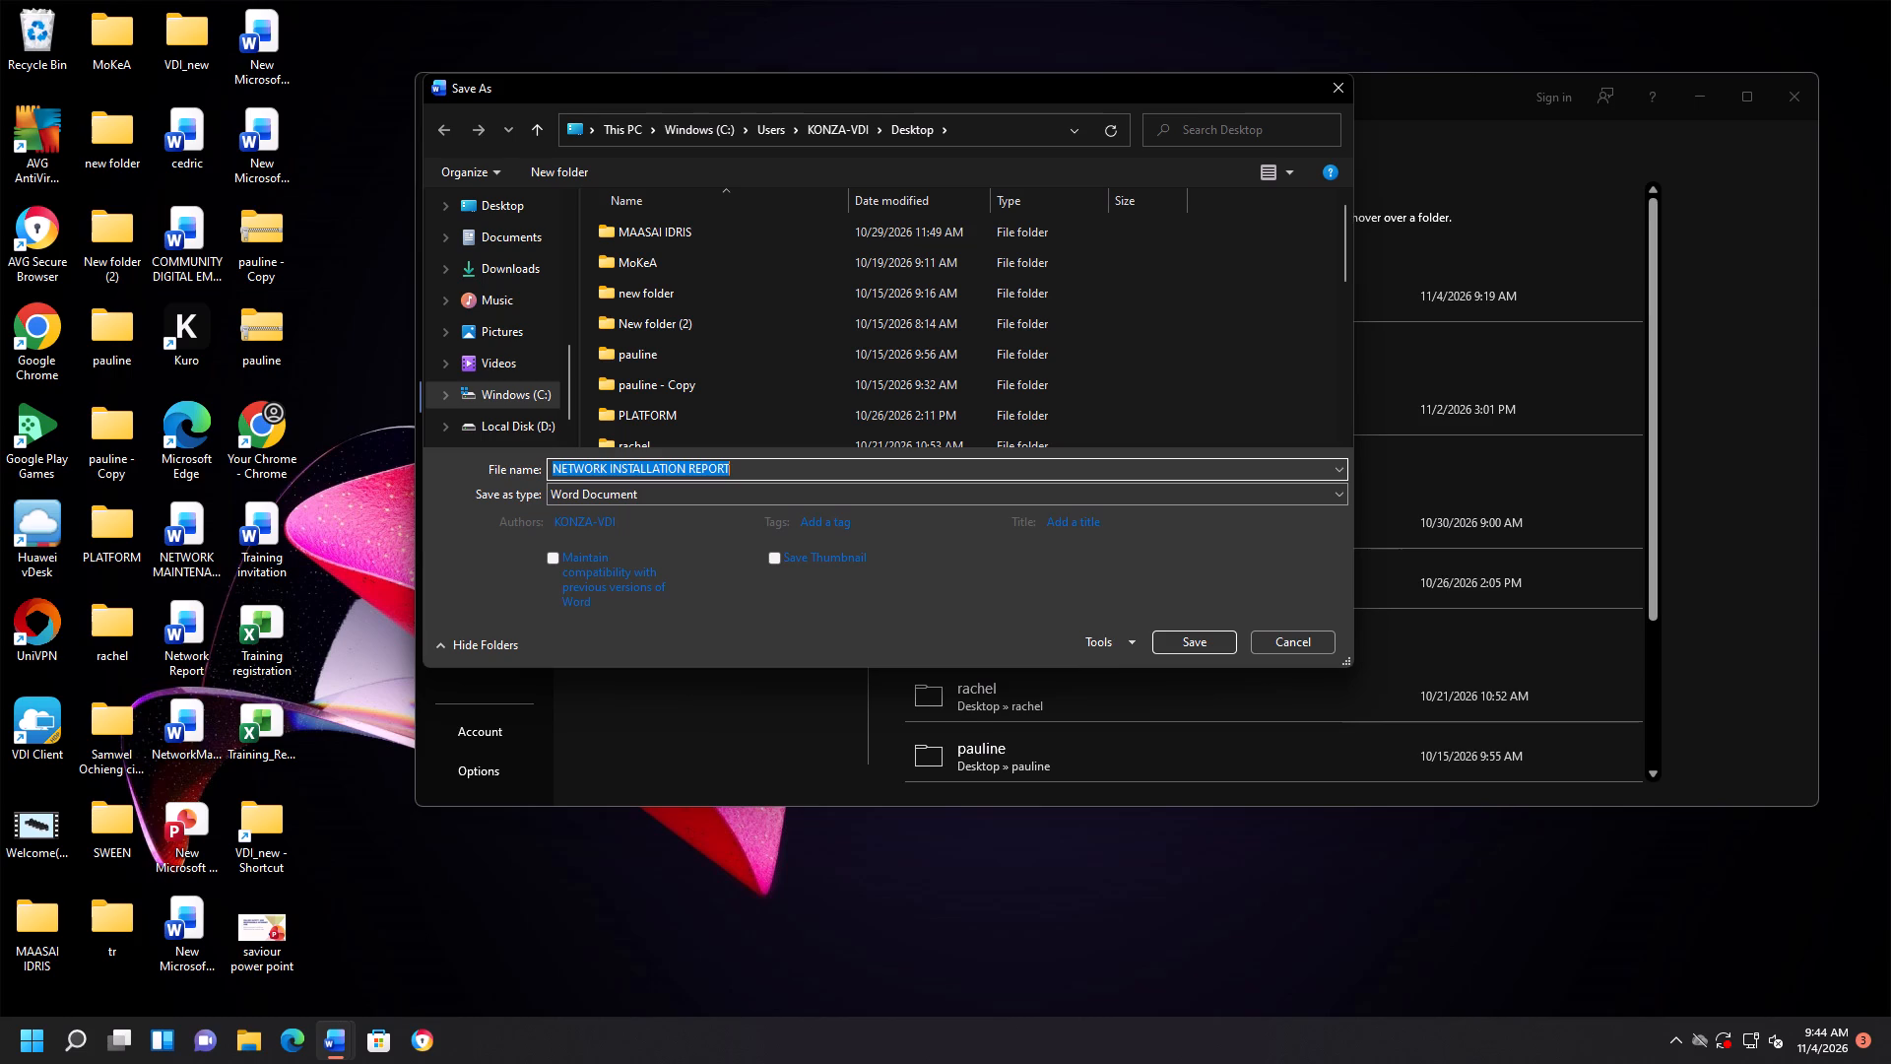
Save the report to the Desktop as a Word Document named "RESOURCES", accepting the upgrade to the newest file format.
{"action": "key", "text": "BackSpace"}
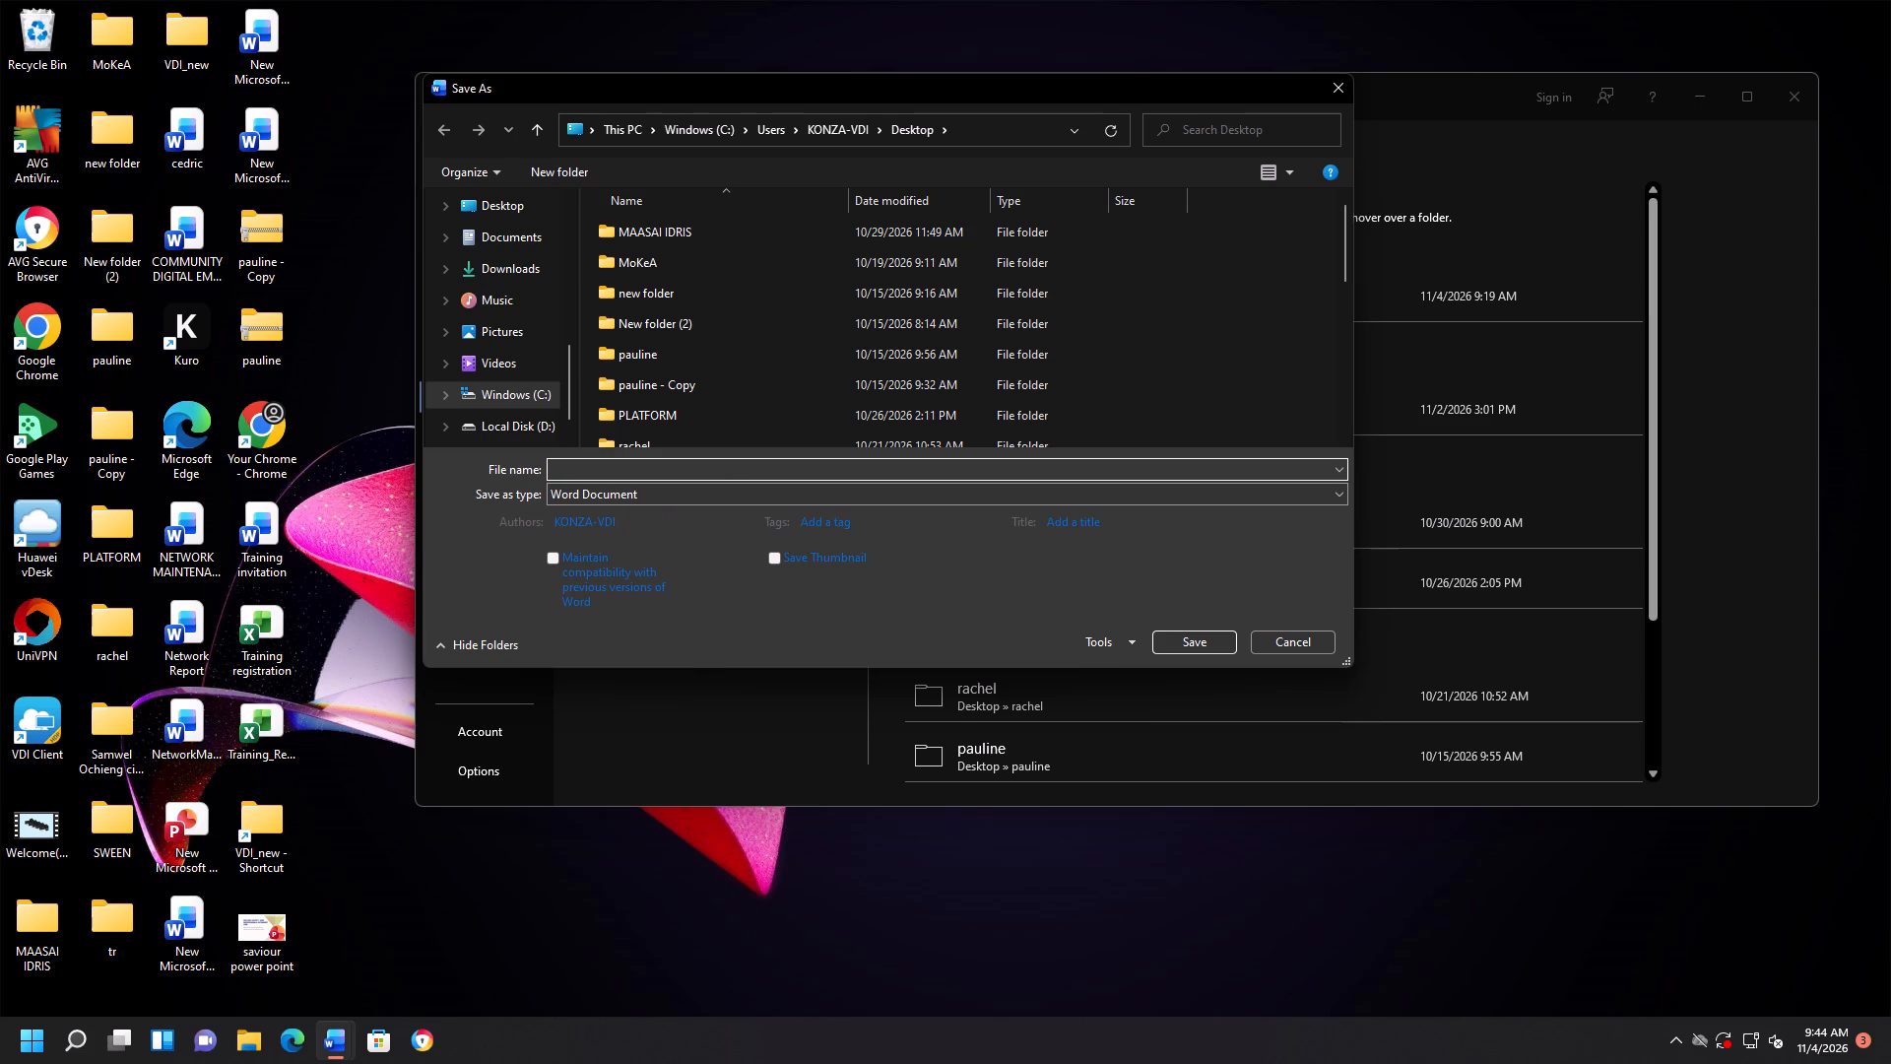
{"action": "type", "text": "RES"}
{"action": "type", "text": "OURCES"}
{"action": "scroll", "coordinate": [685, 250], "scroll_direction": "down", "scroll_amount": 6}
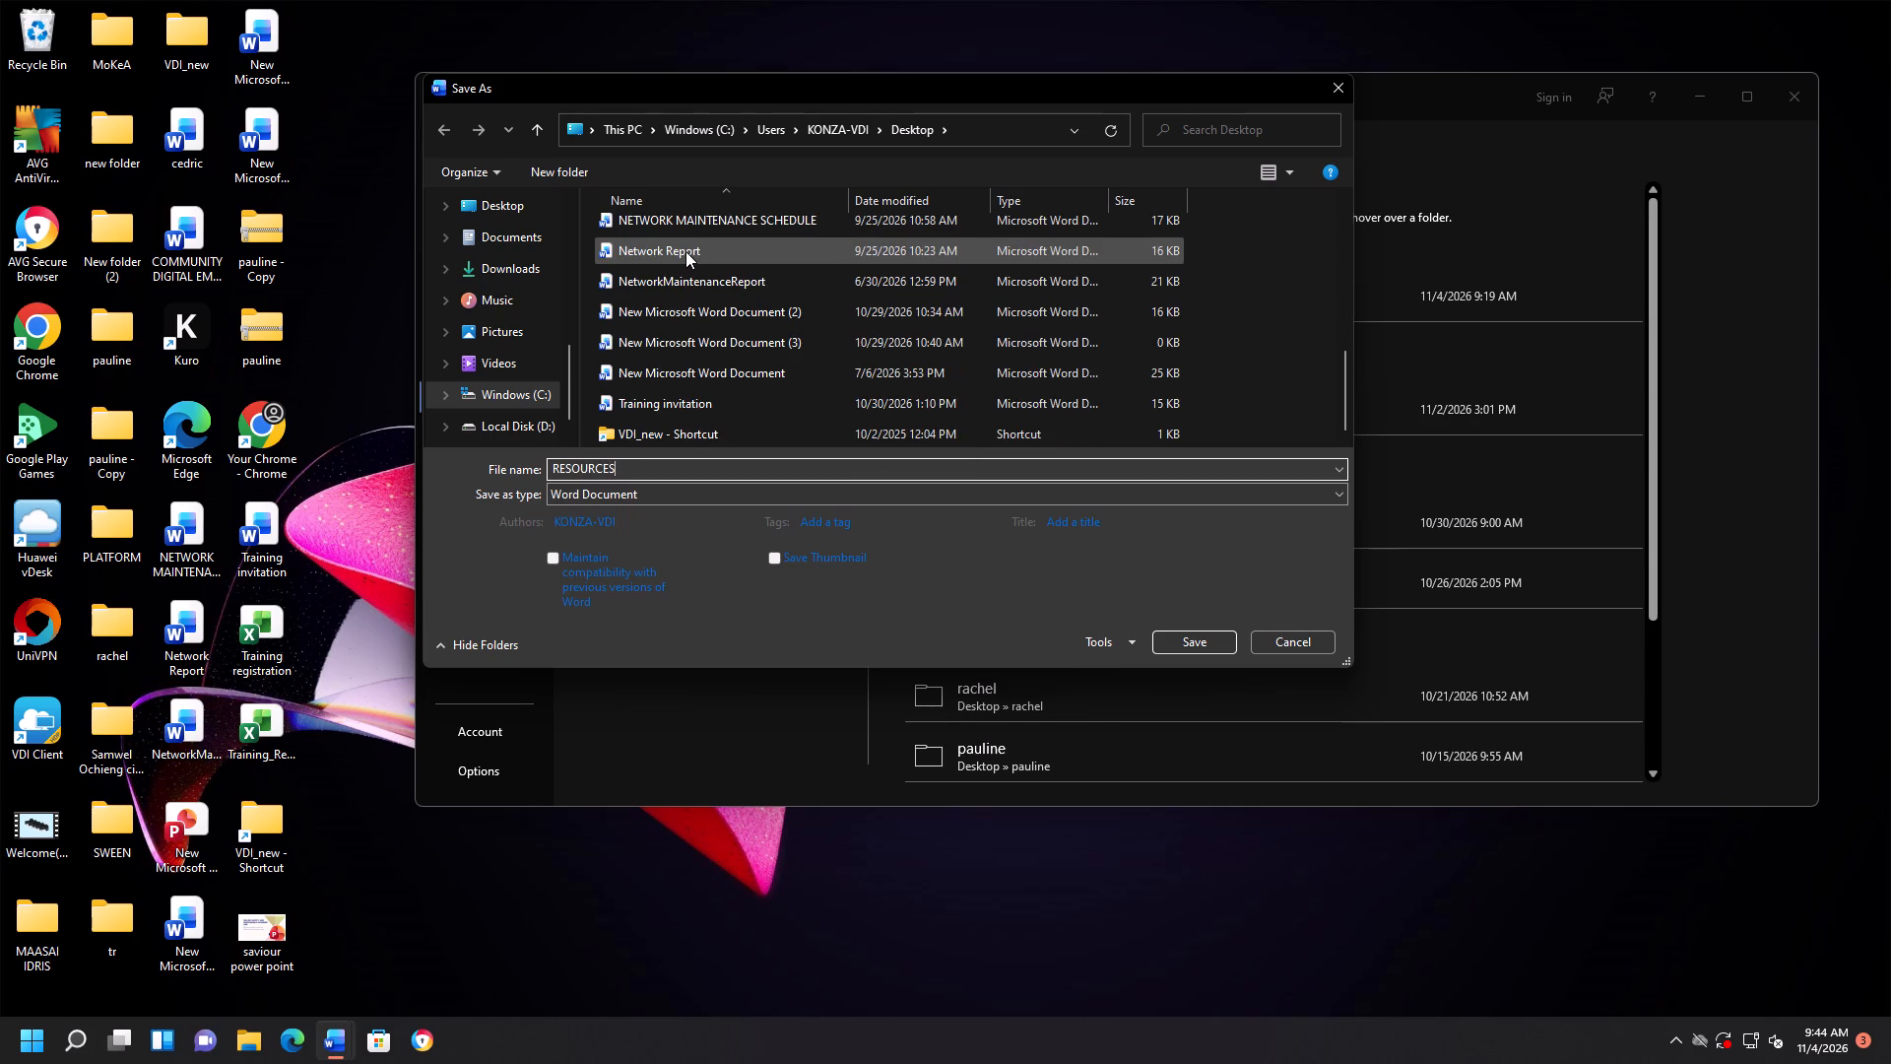
{"action": "scroll", "coordinate": [685, 251], "scroll_direction": "down", "scroll_amount": 13}
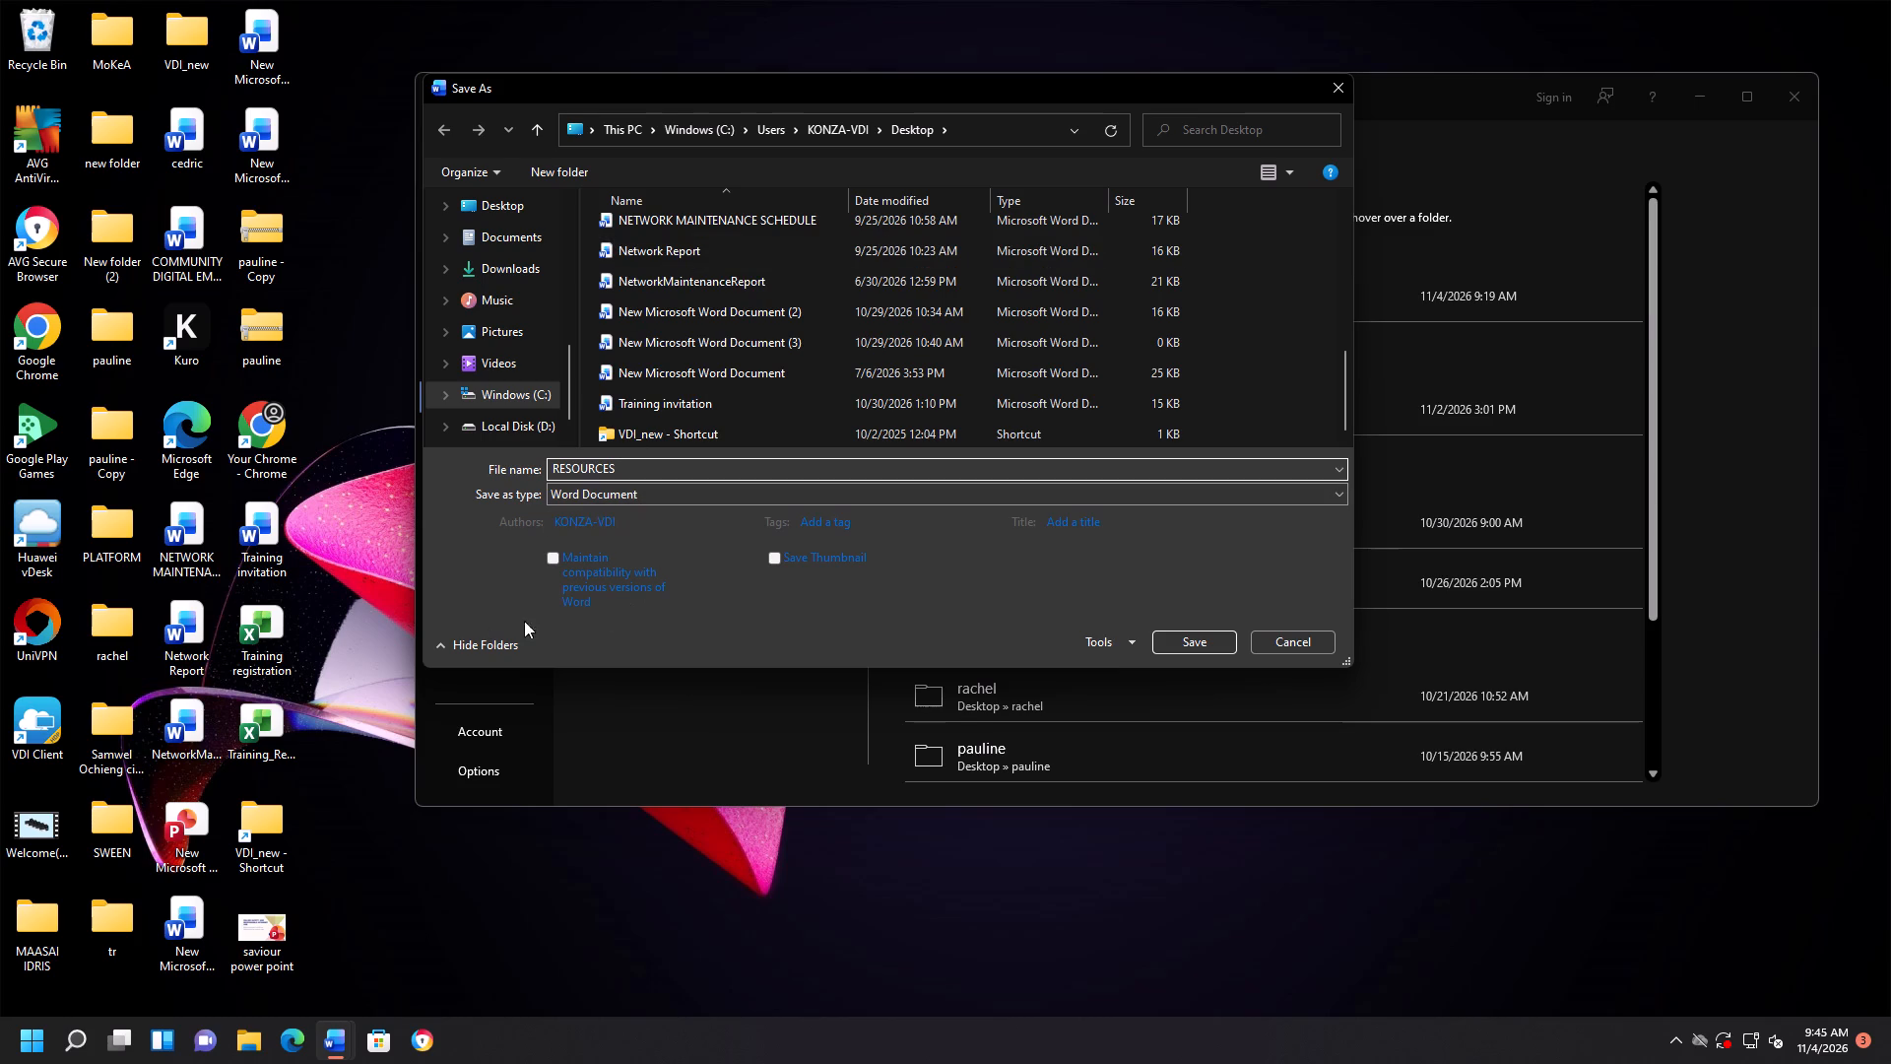
{"action": "left_click", "coordinate": [1132, 637]}
{"action": "left_click", "coordinate": [1164, 580]}
{"action": "left_click", "coordinate": [1216, 644]}
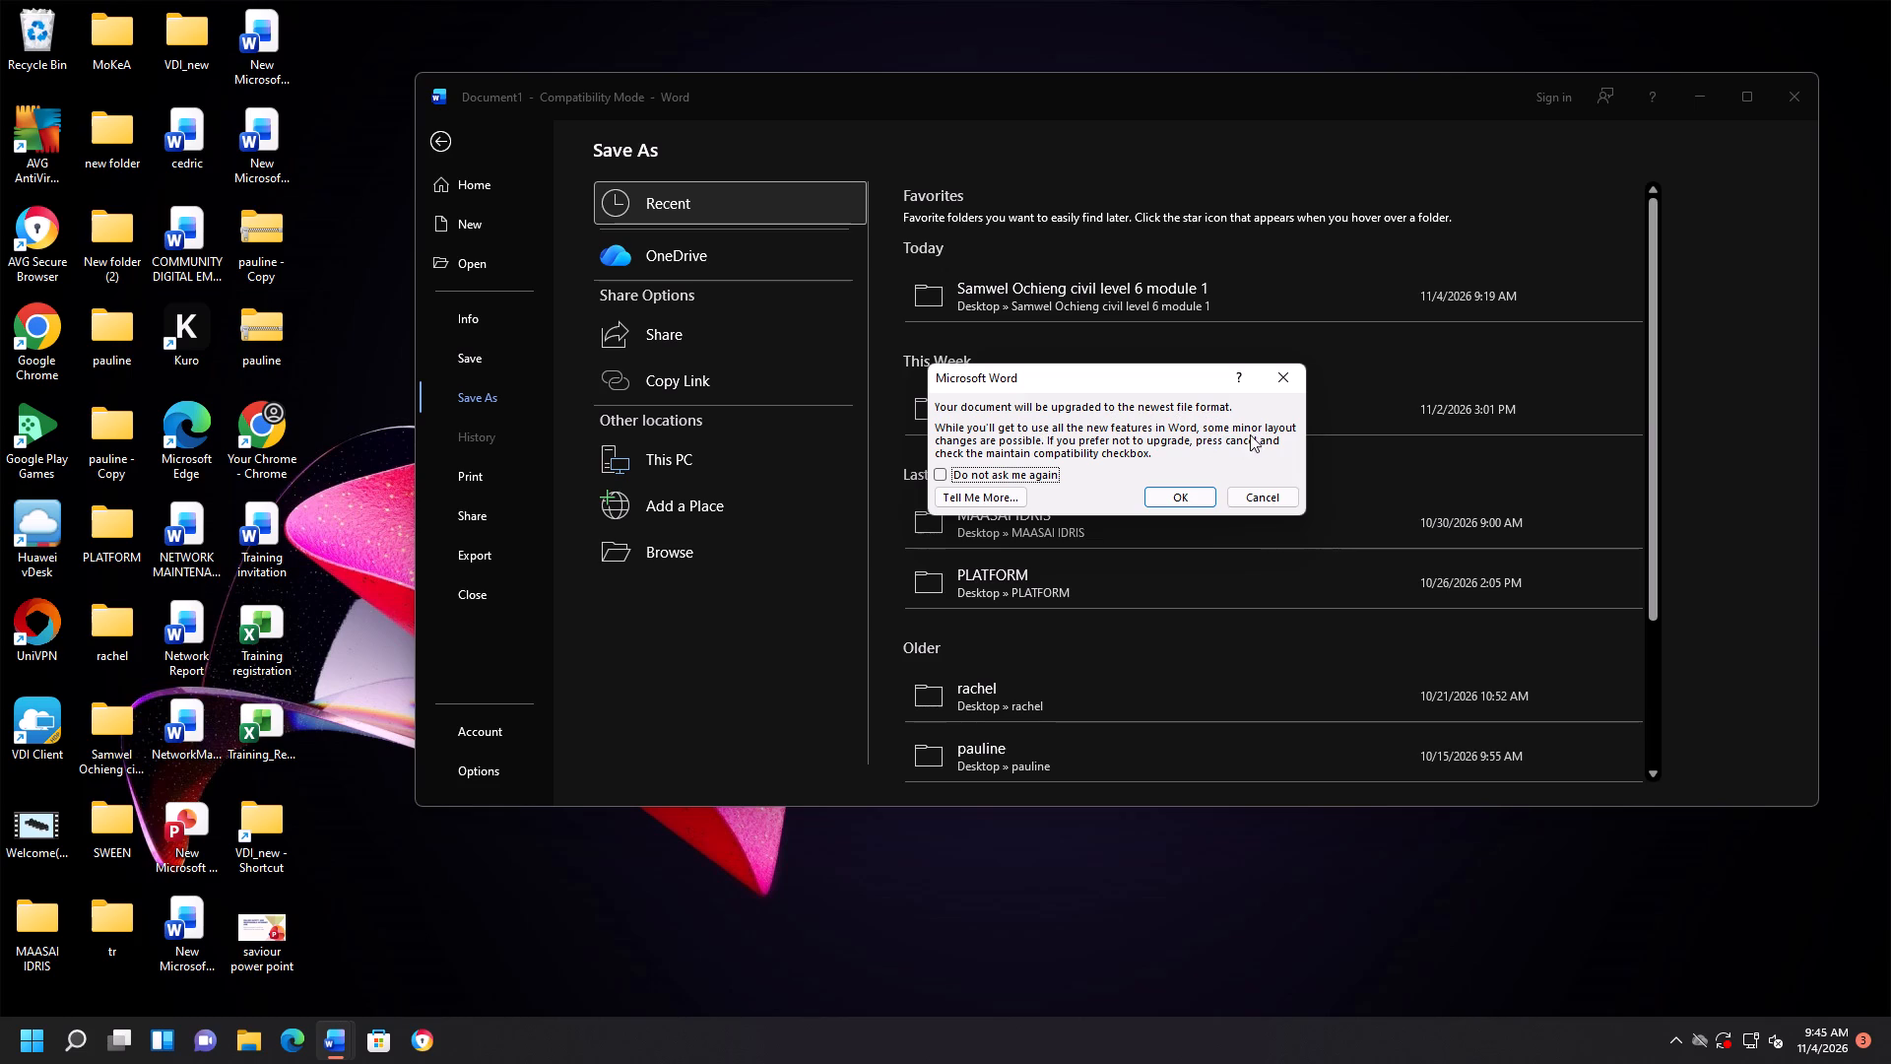
{"action": "left_click", "coordinate": [1177, 500]}
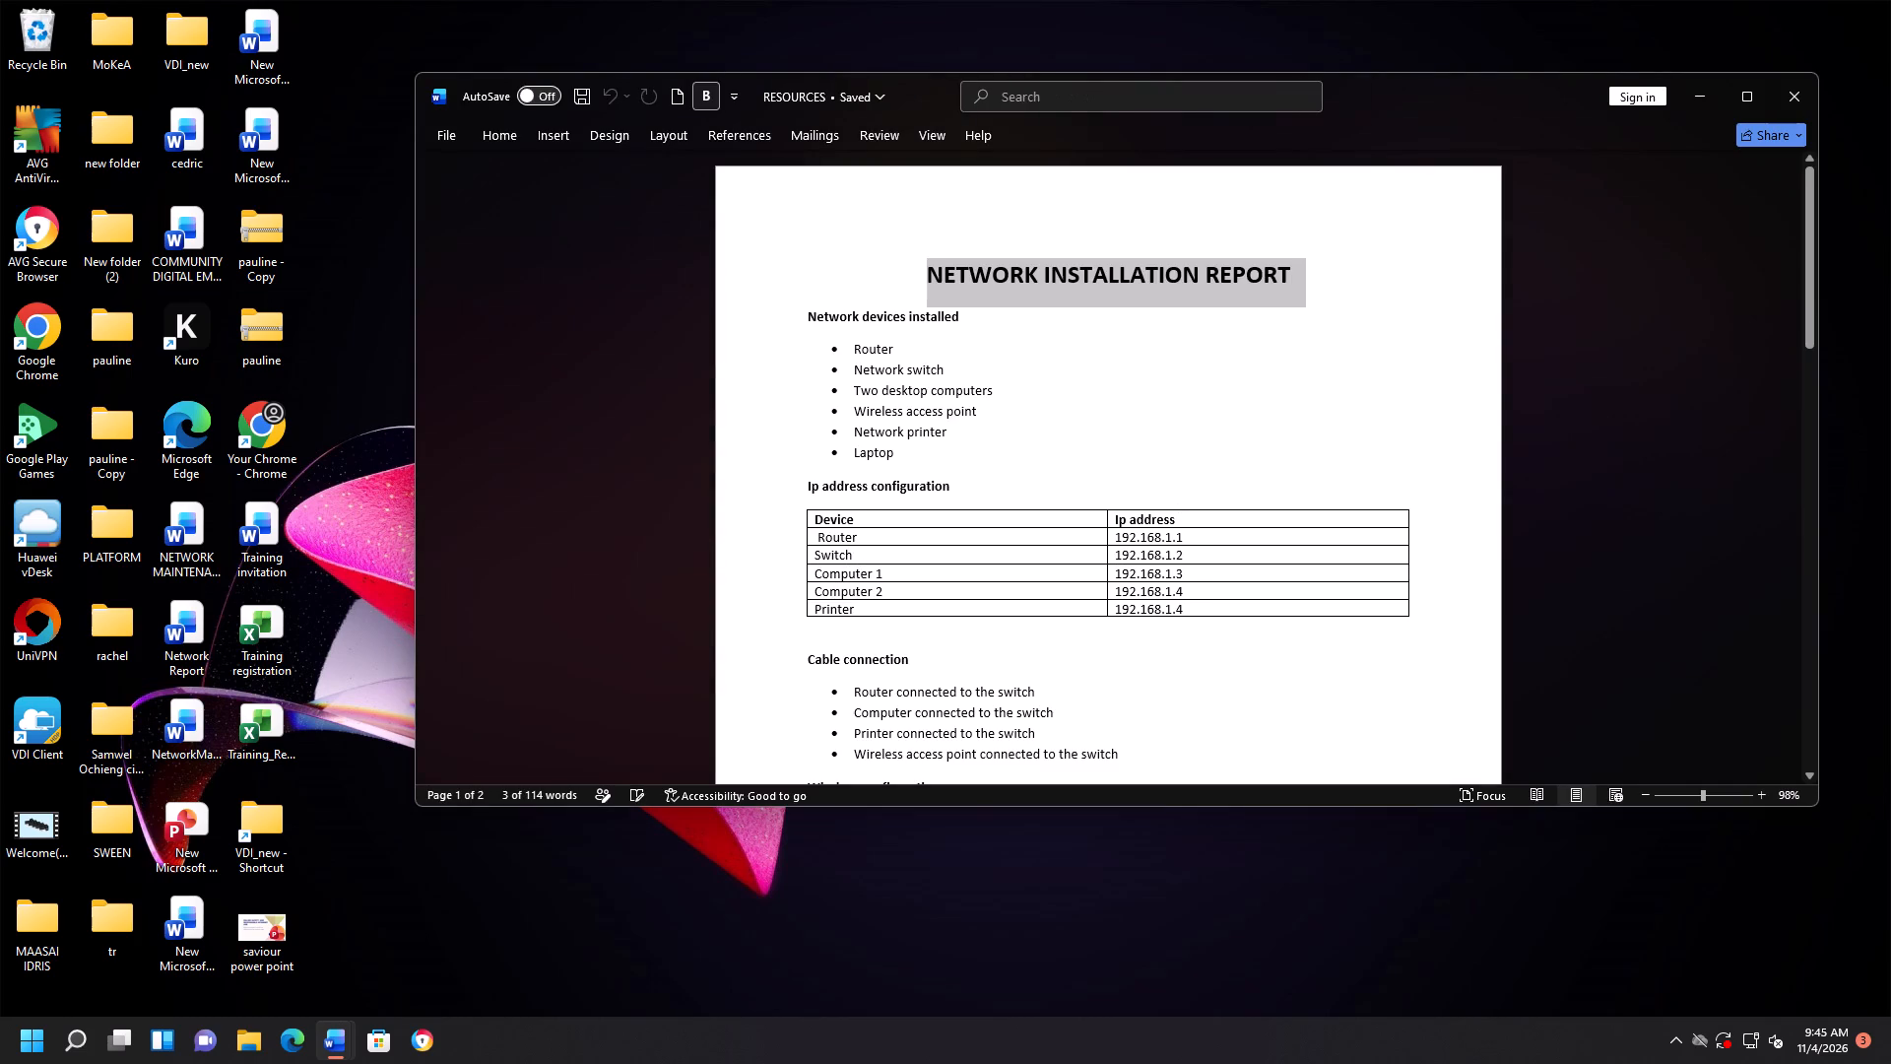
Save the RESOURCES document again and close it.
{"action": "scroll", "coordinate": [1183, 471], "scroll_direction": "down", "scroll_amount": 6}
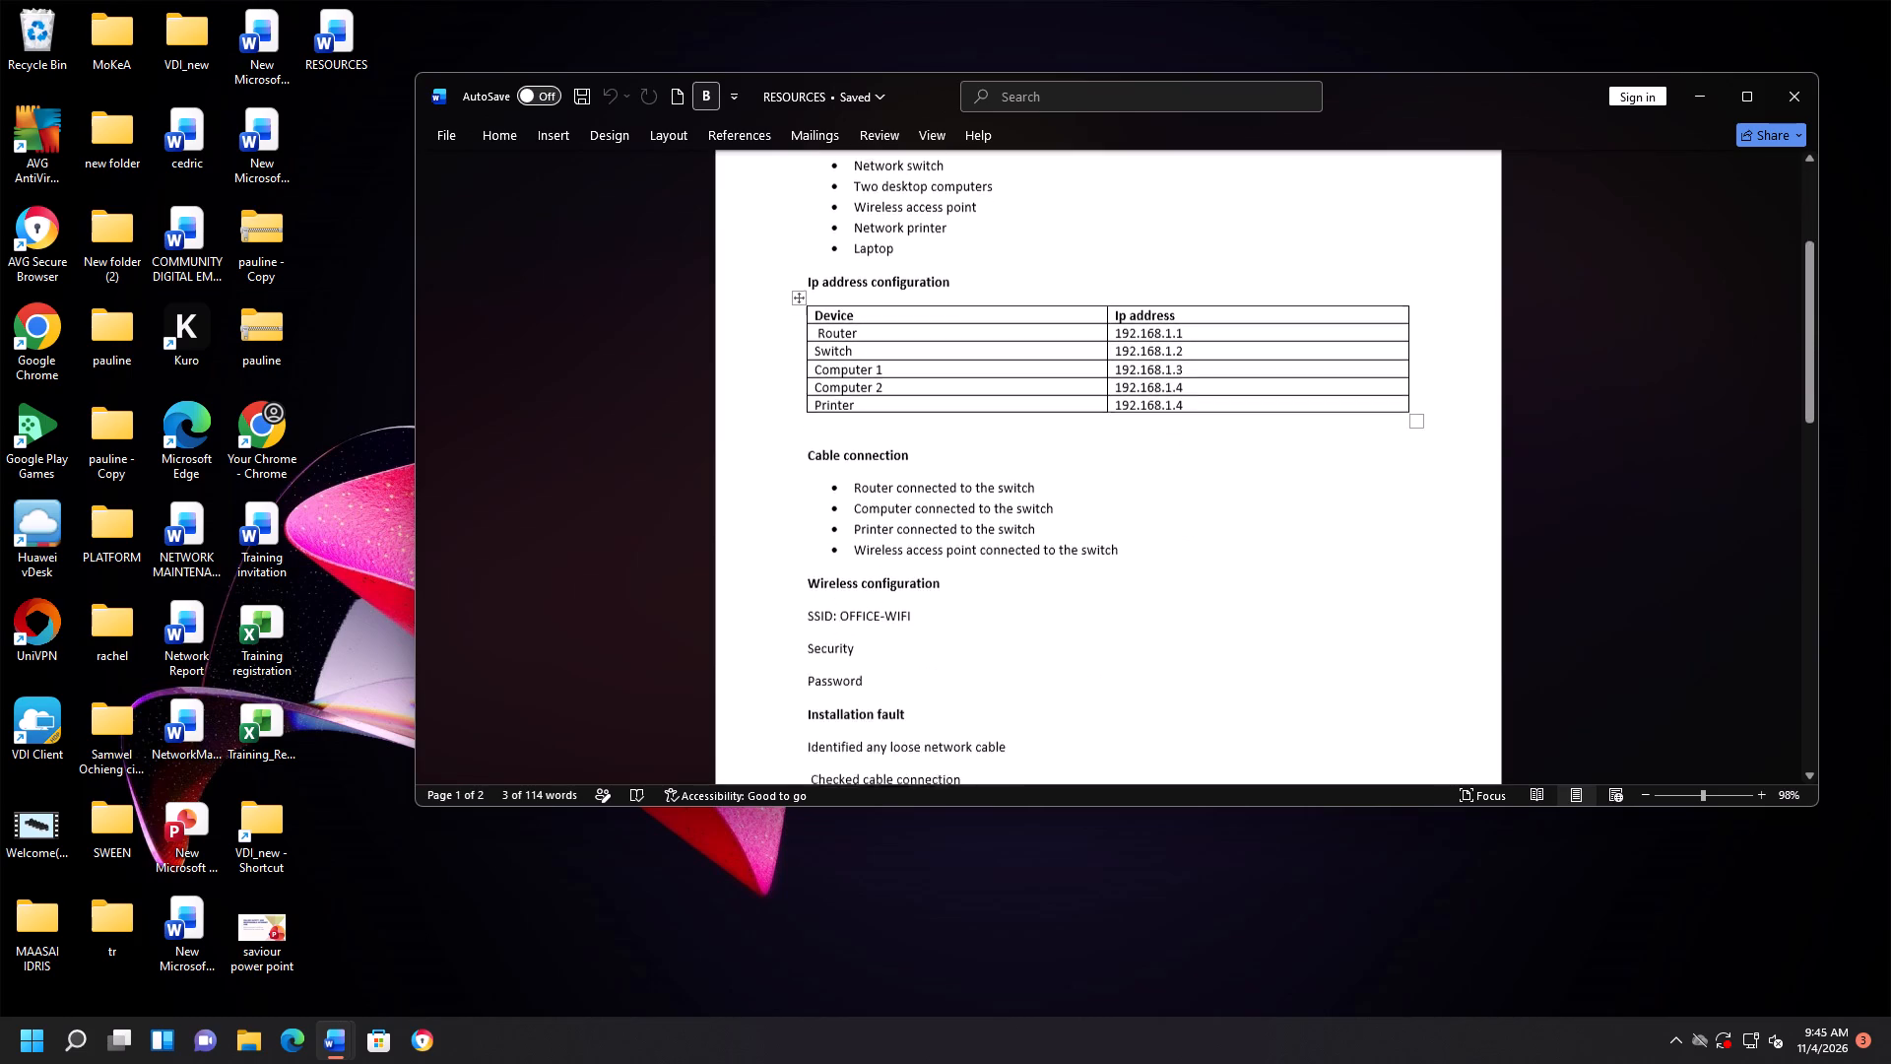
{"action": "scroll", "coordinate": [1183, 471], "scroll_direction": "down", "scroll_amount": 20}
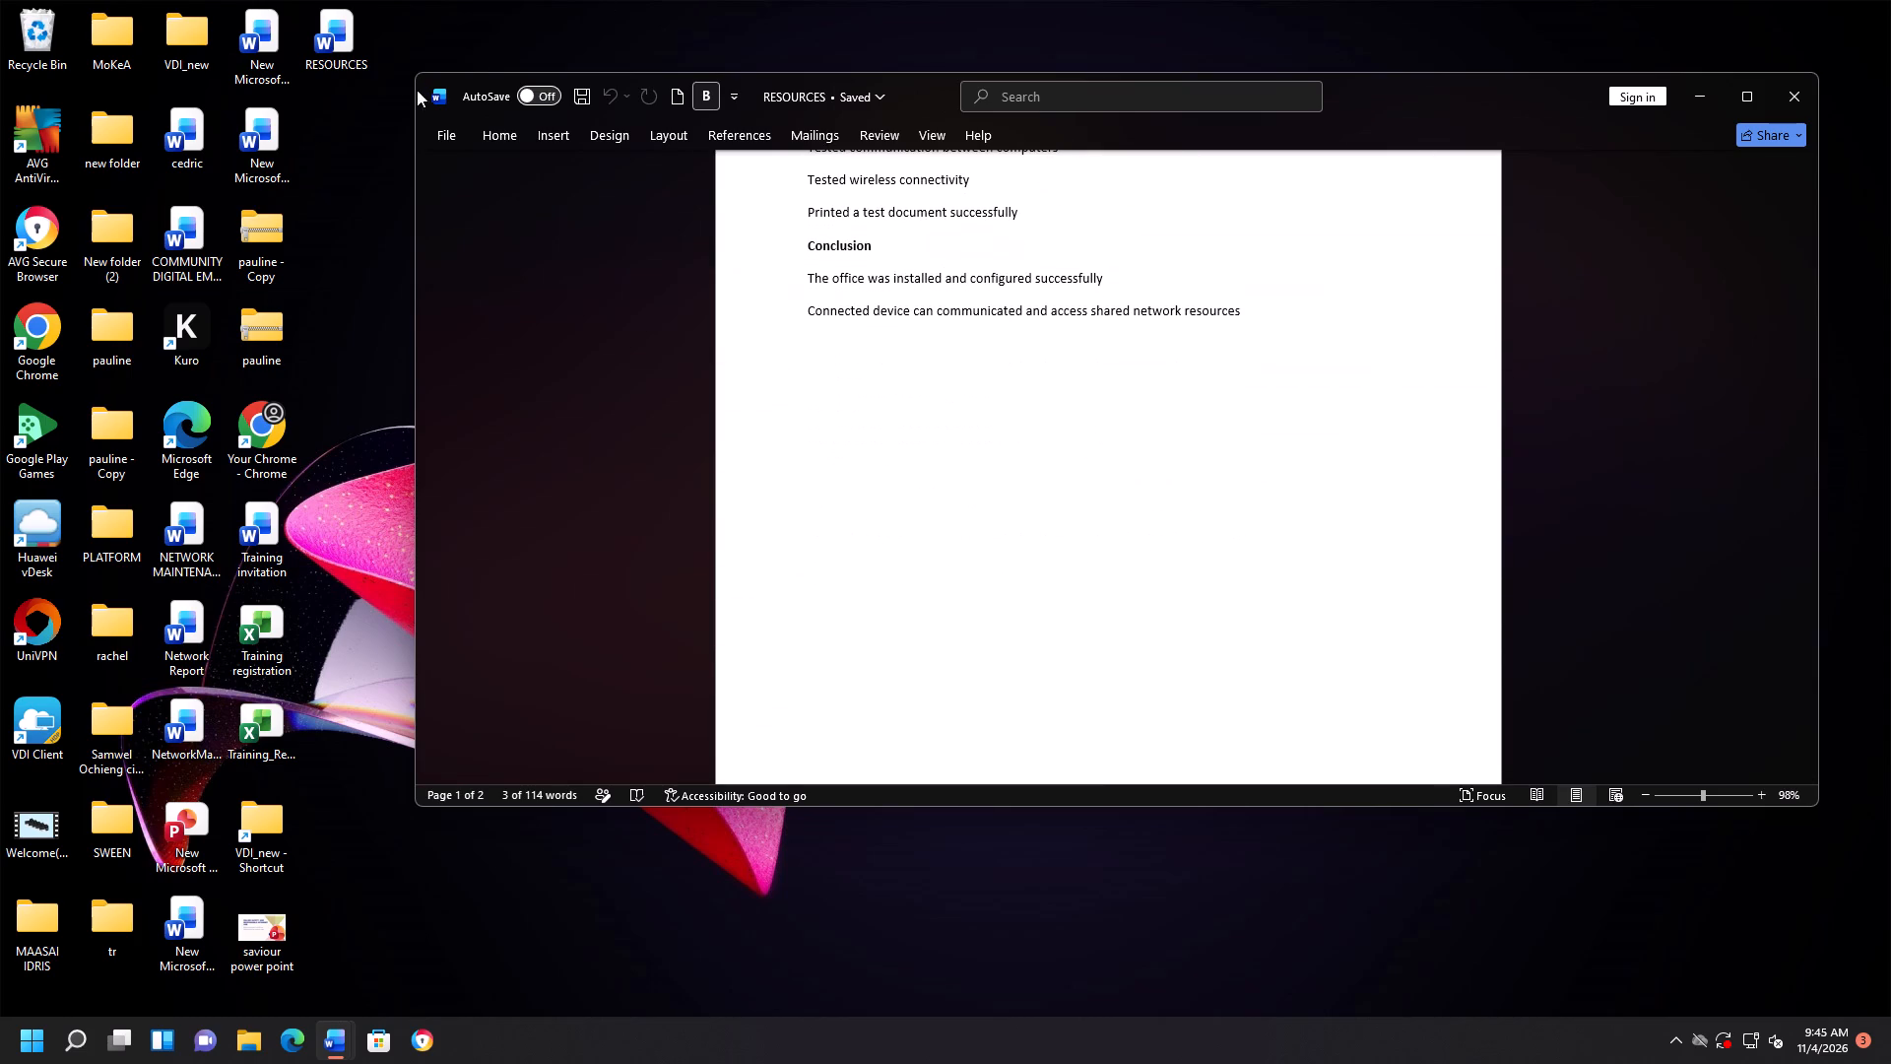
{"action": "left_click", "coordinate": [448, 135]}
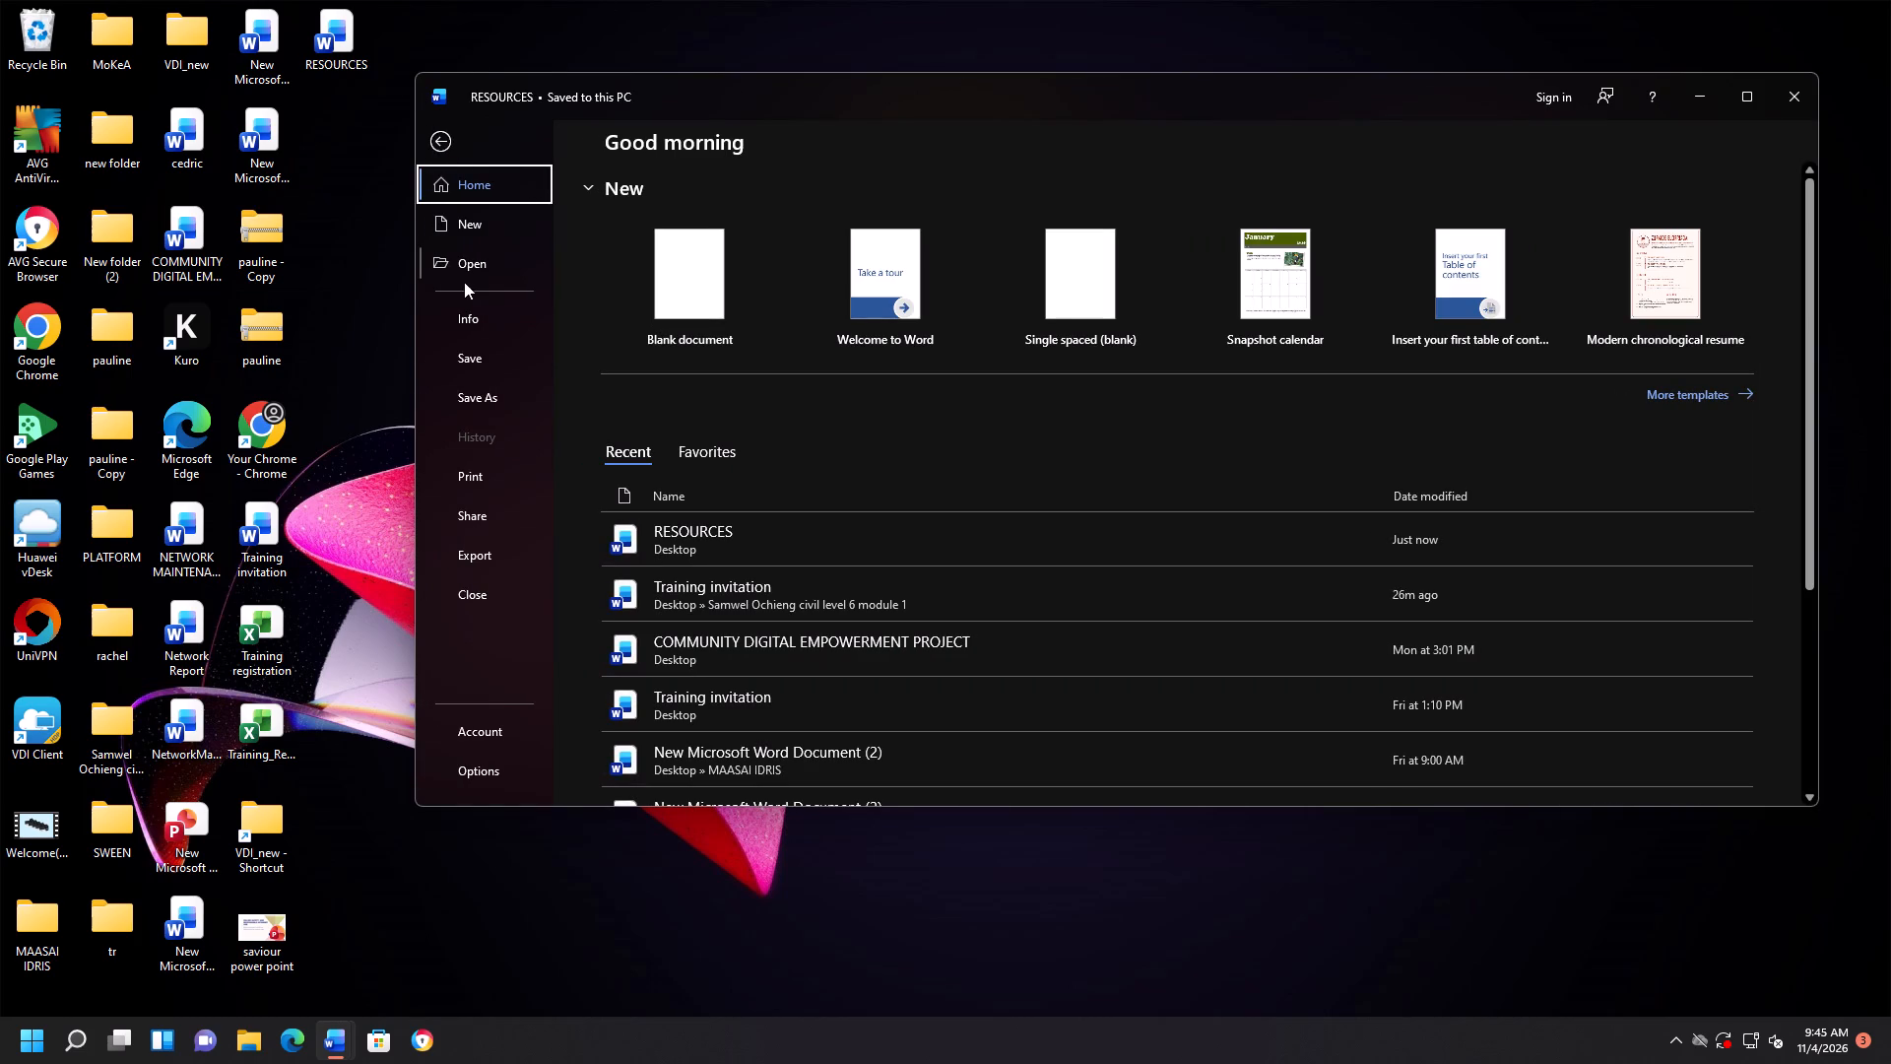
{"action": "left_click", "coordinate": [476, 352]}
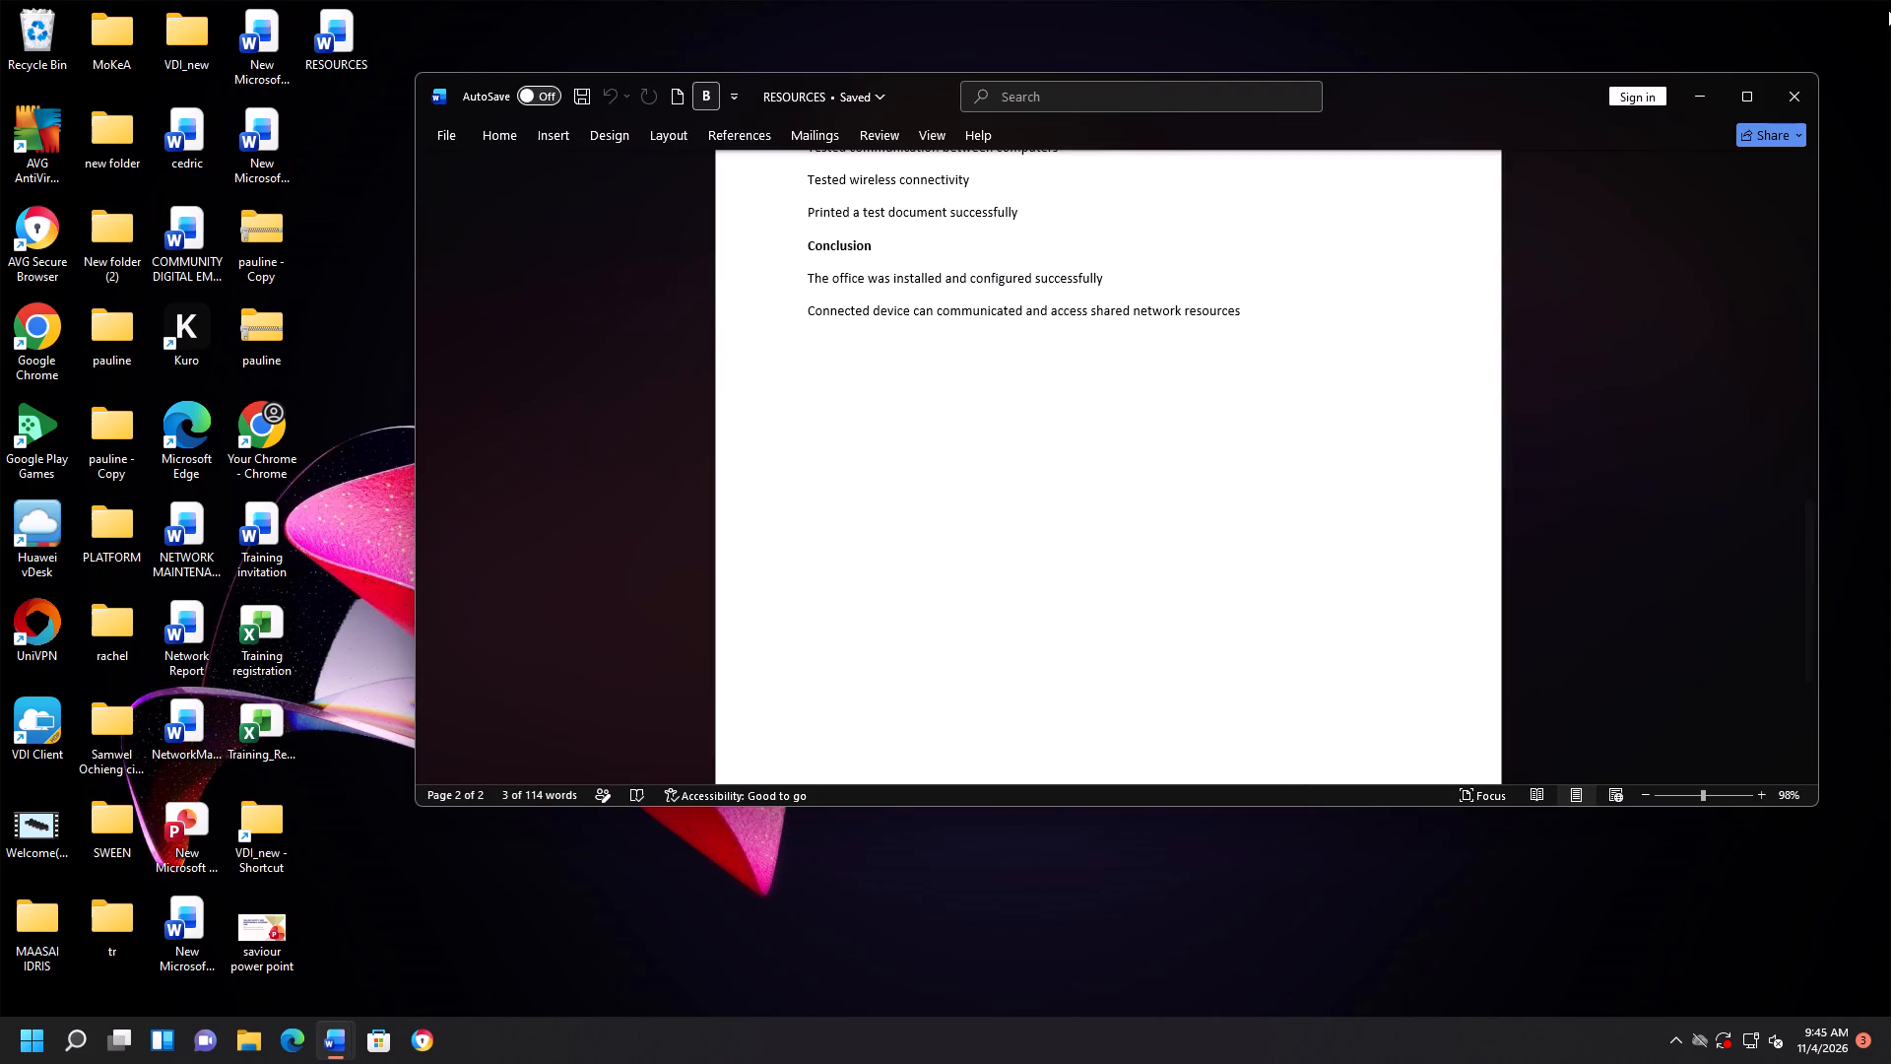
{"action": "left_click", "coordinate": [1804, 107]}
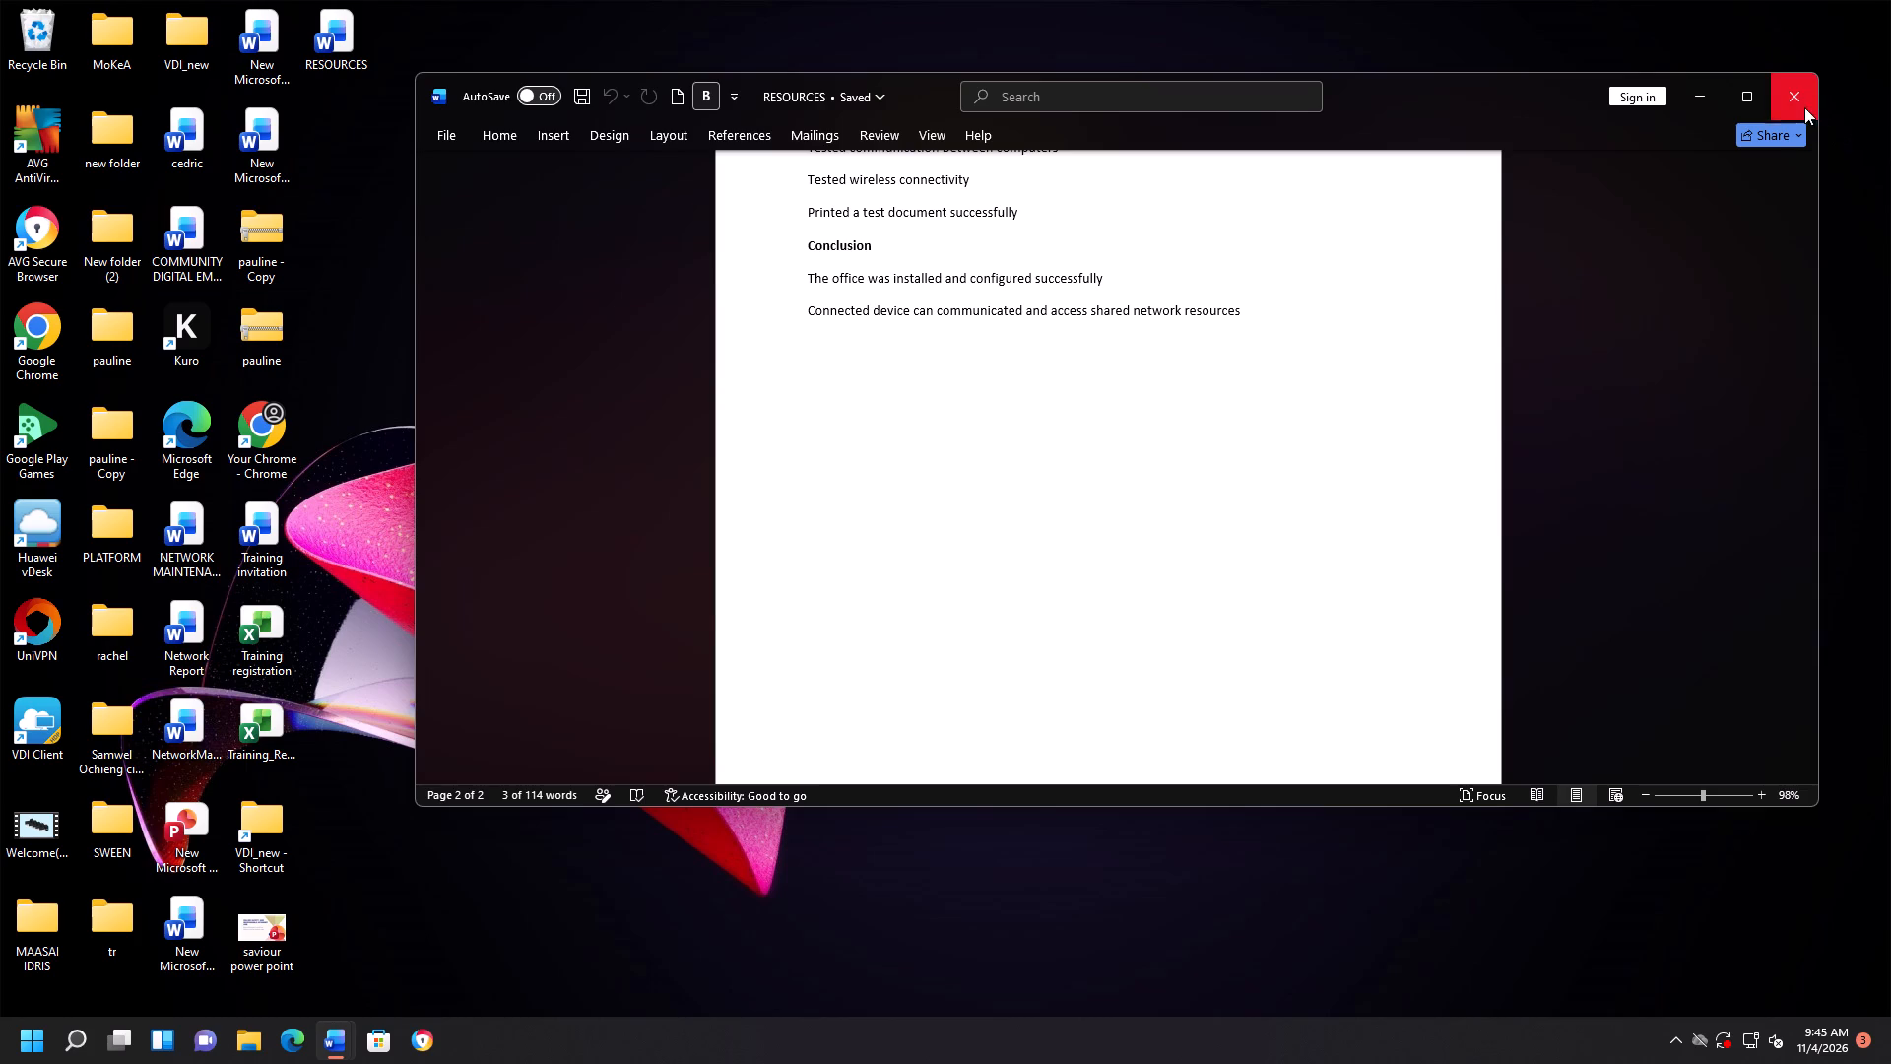
Create a new folder on the desktop named "YVONNE".
{"action": "right_click", "coordinate": [999, 505]}
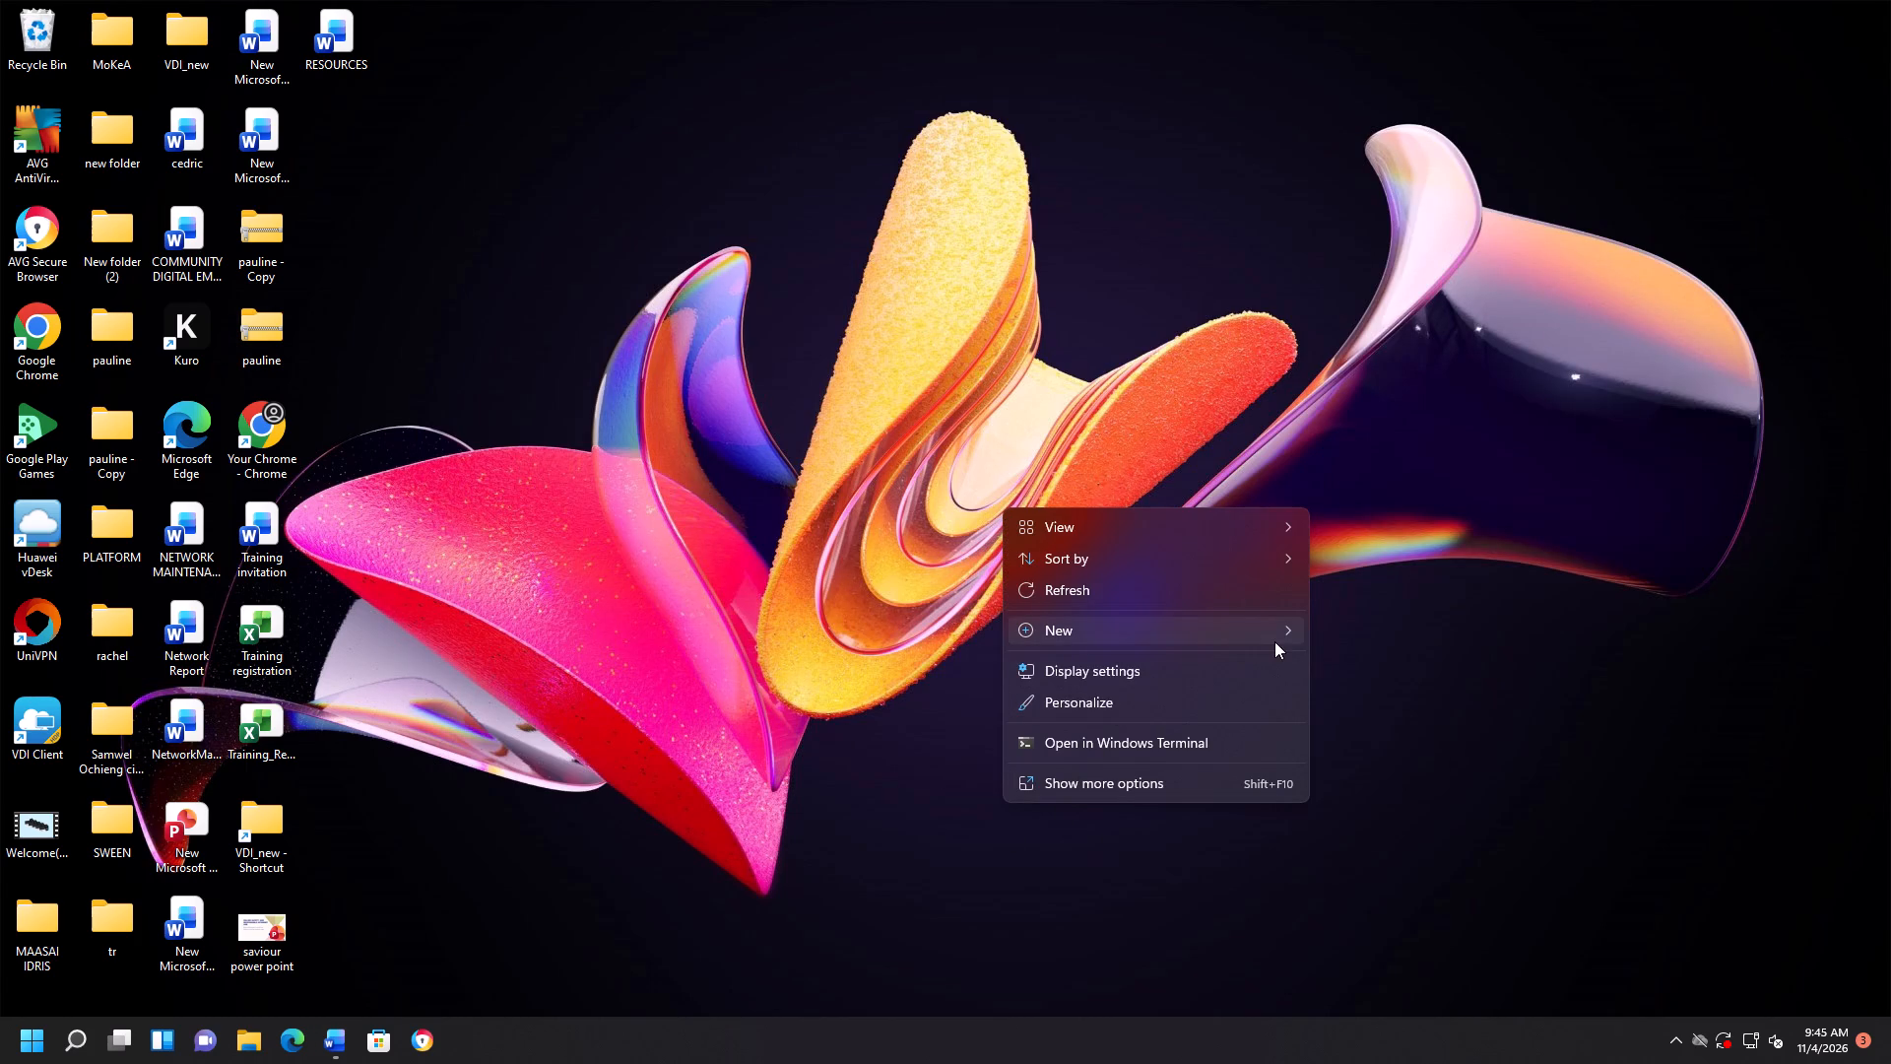
{"action": "left_click", "coordinate": [1380, 639]}
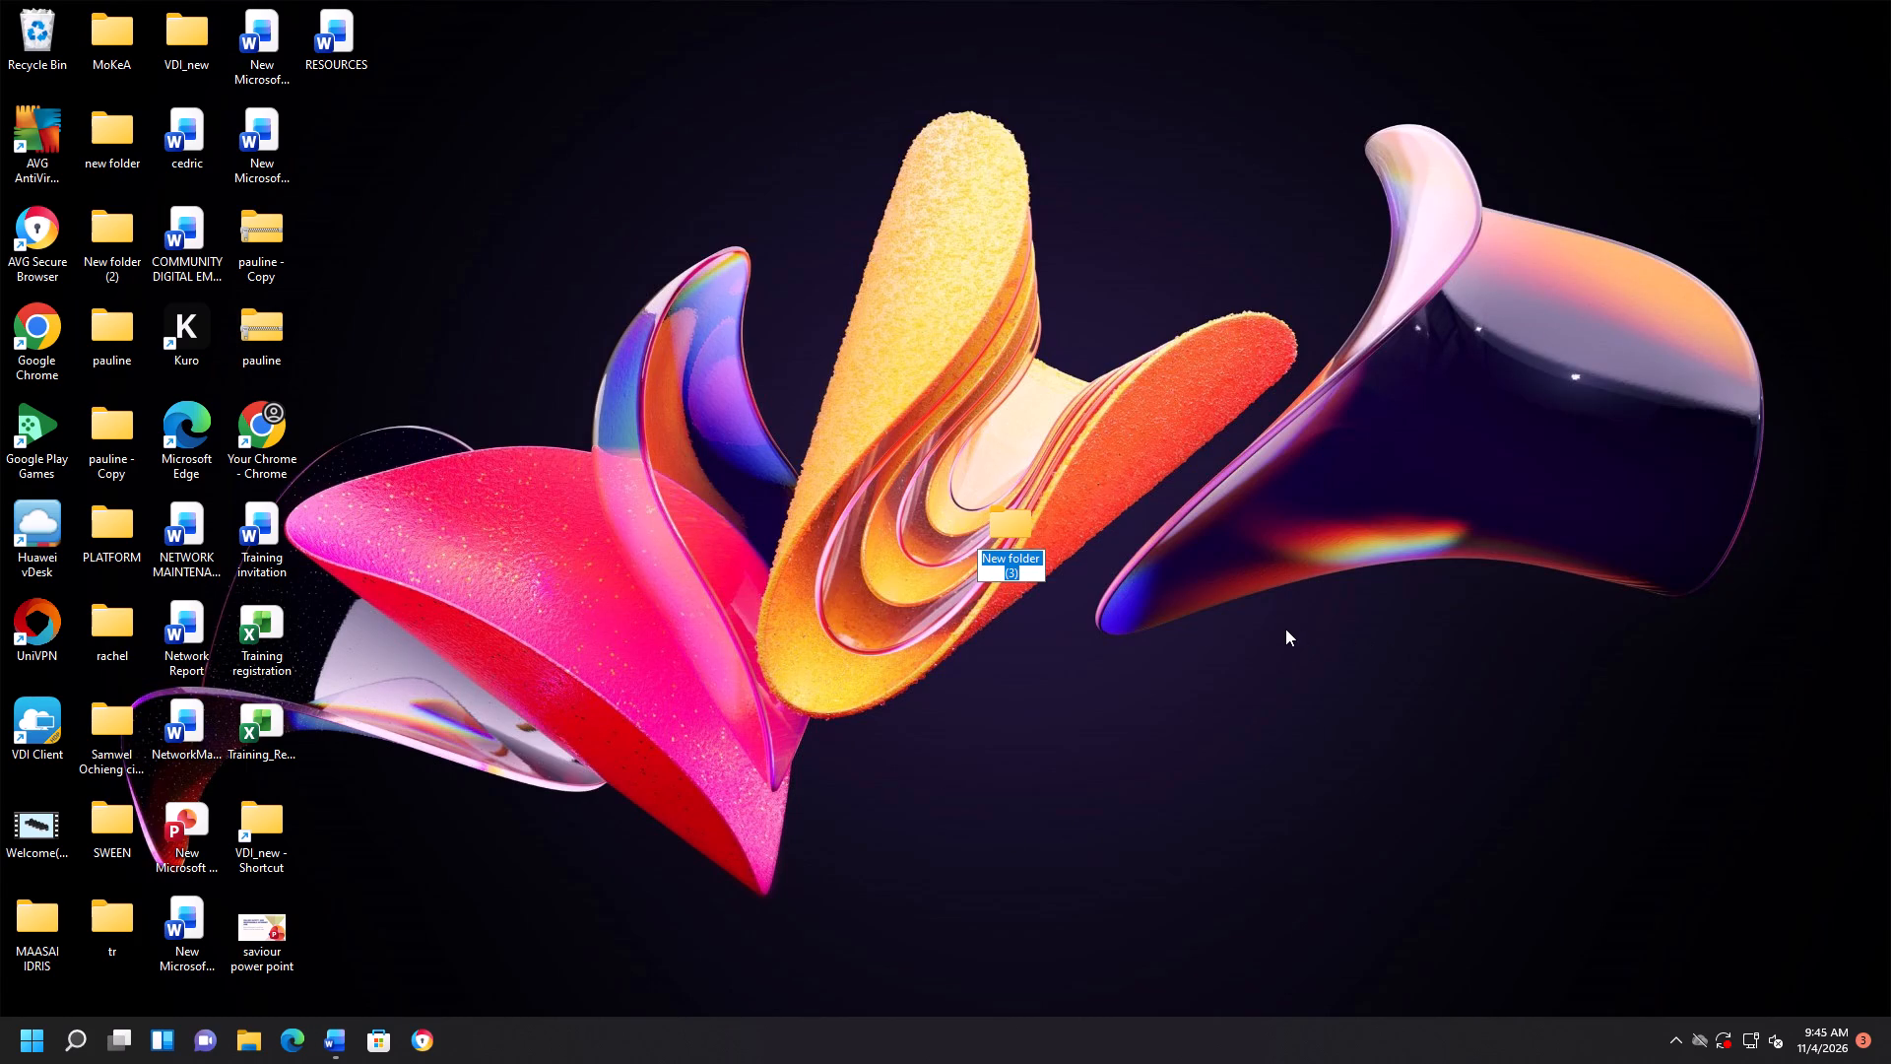
{"action": "key", "text": "BackSpace"}
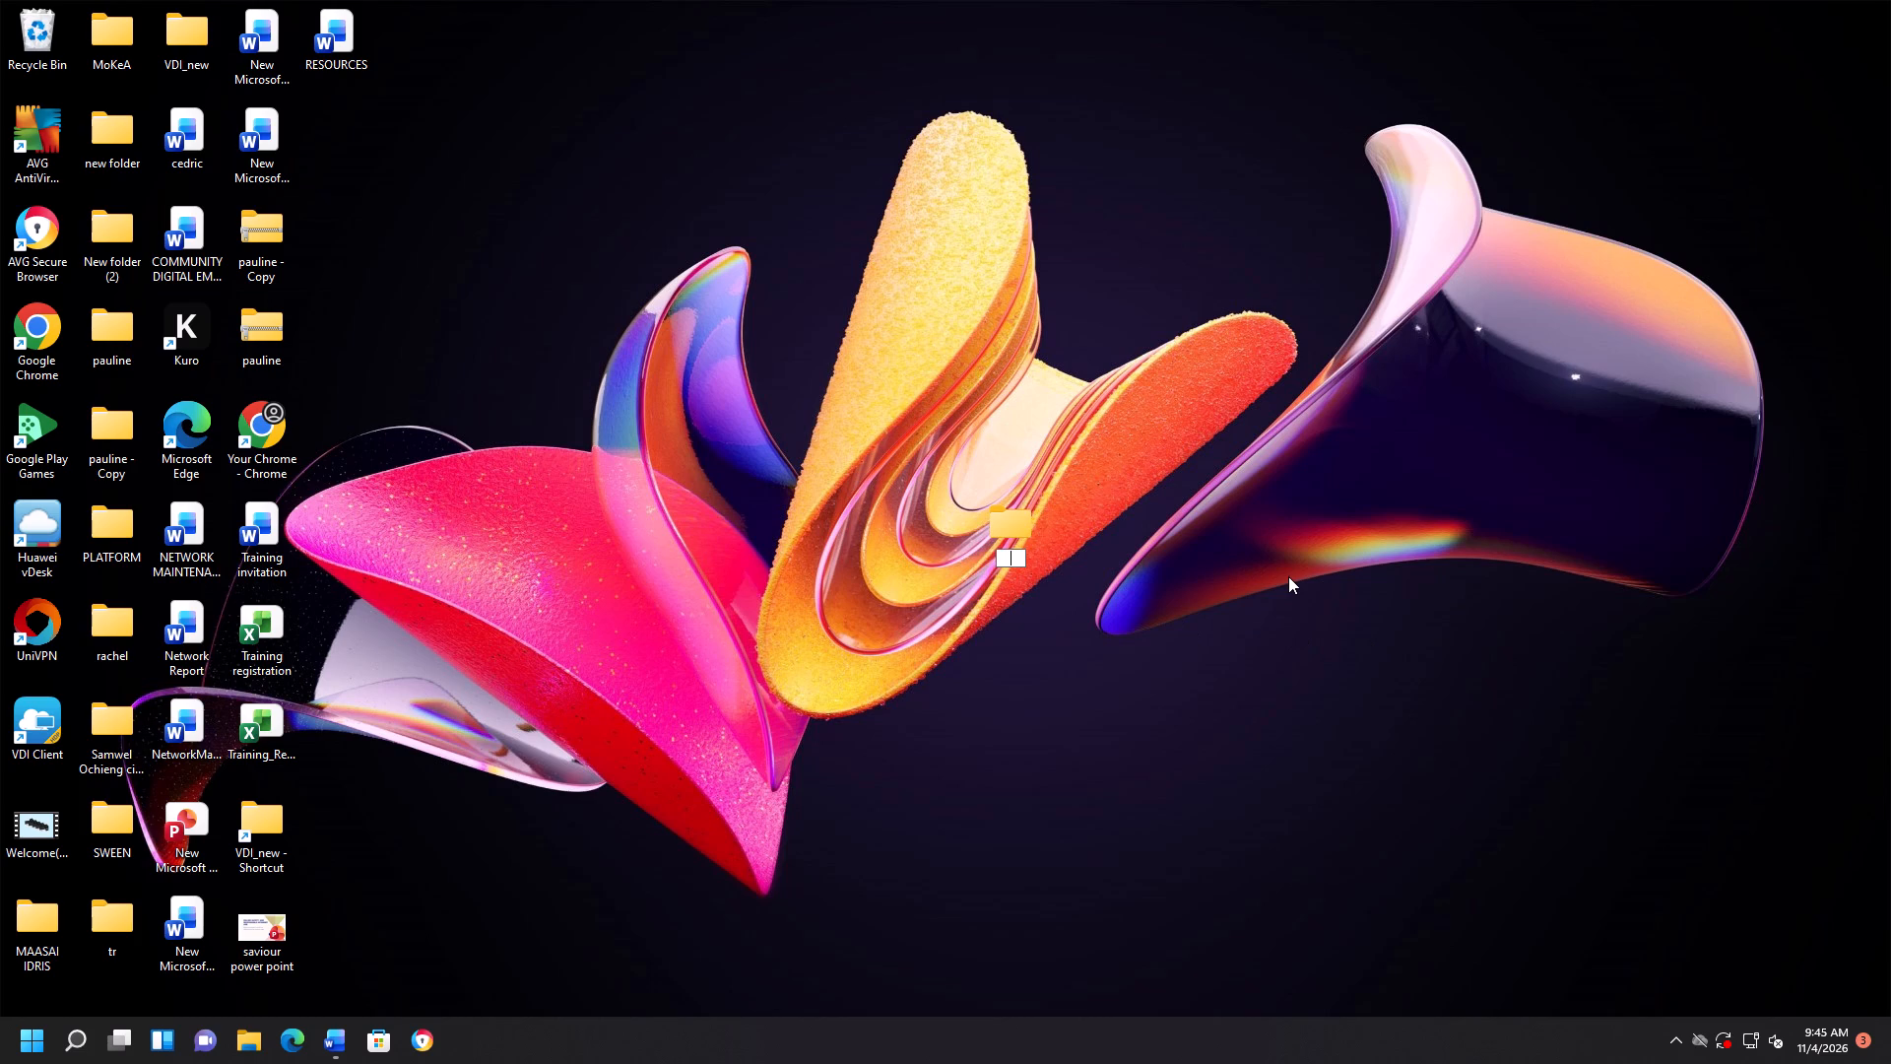
{"action": "key", "text": "y"}
{"action": "type", "text": "VONNE"}
{"action": "left_click", "coordinate": [1164, 432]}
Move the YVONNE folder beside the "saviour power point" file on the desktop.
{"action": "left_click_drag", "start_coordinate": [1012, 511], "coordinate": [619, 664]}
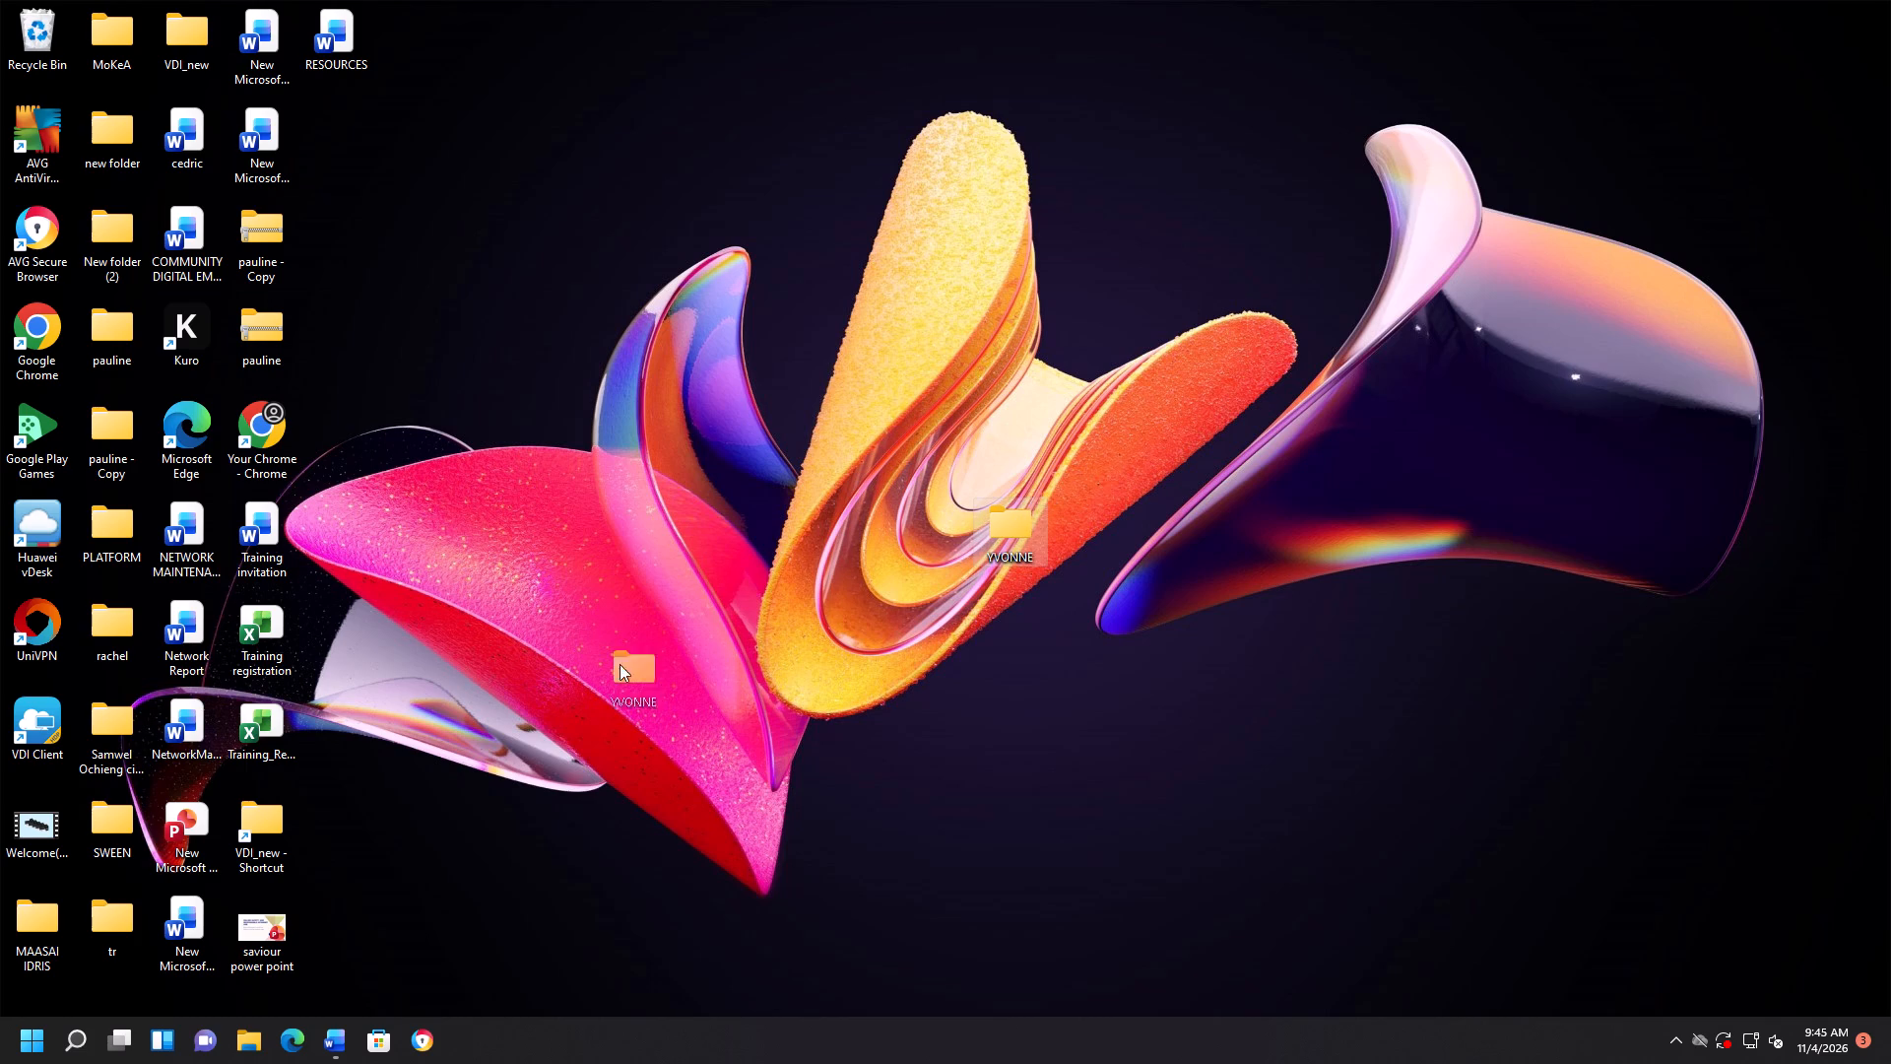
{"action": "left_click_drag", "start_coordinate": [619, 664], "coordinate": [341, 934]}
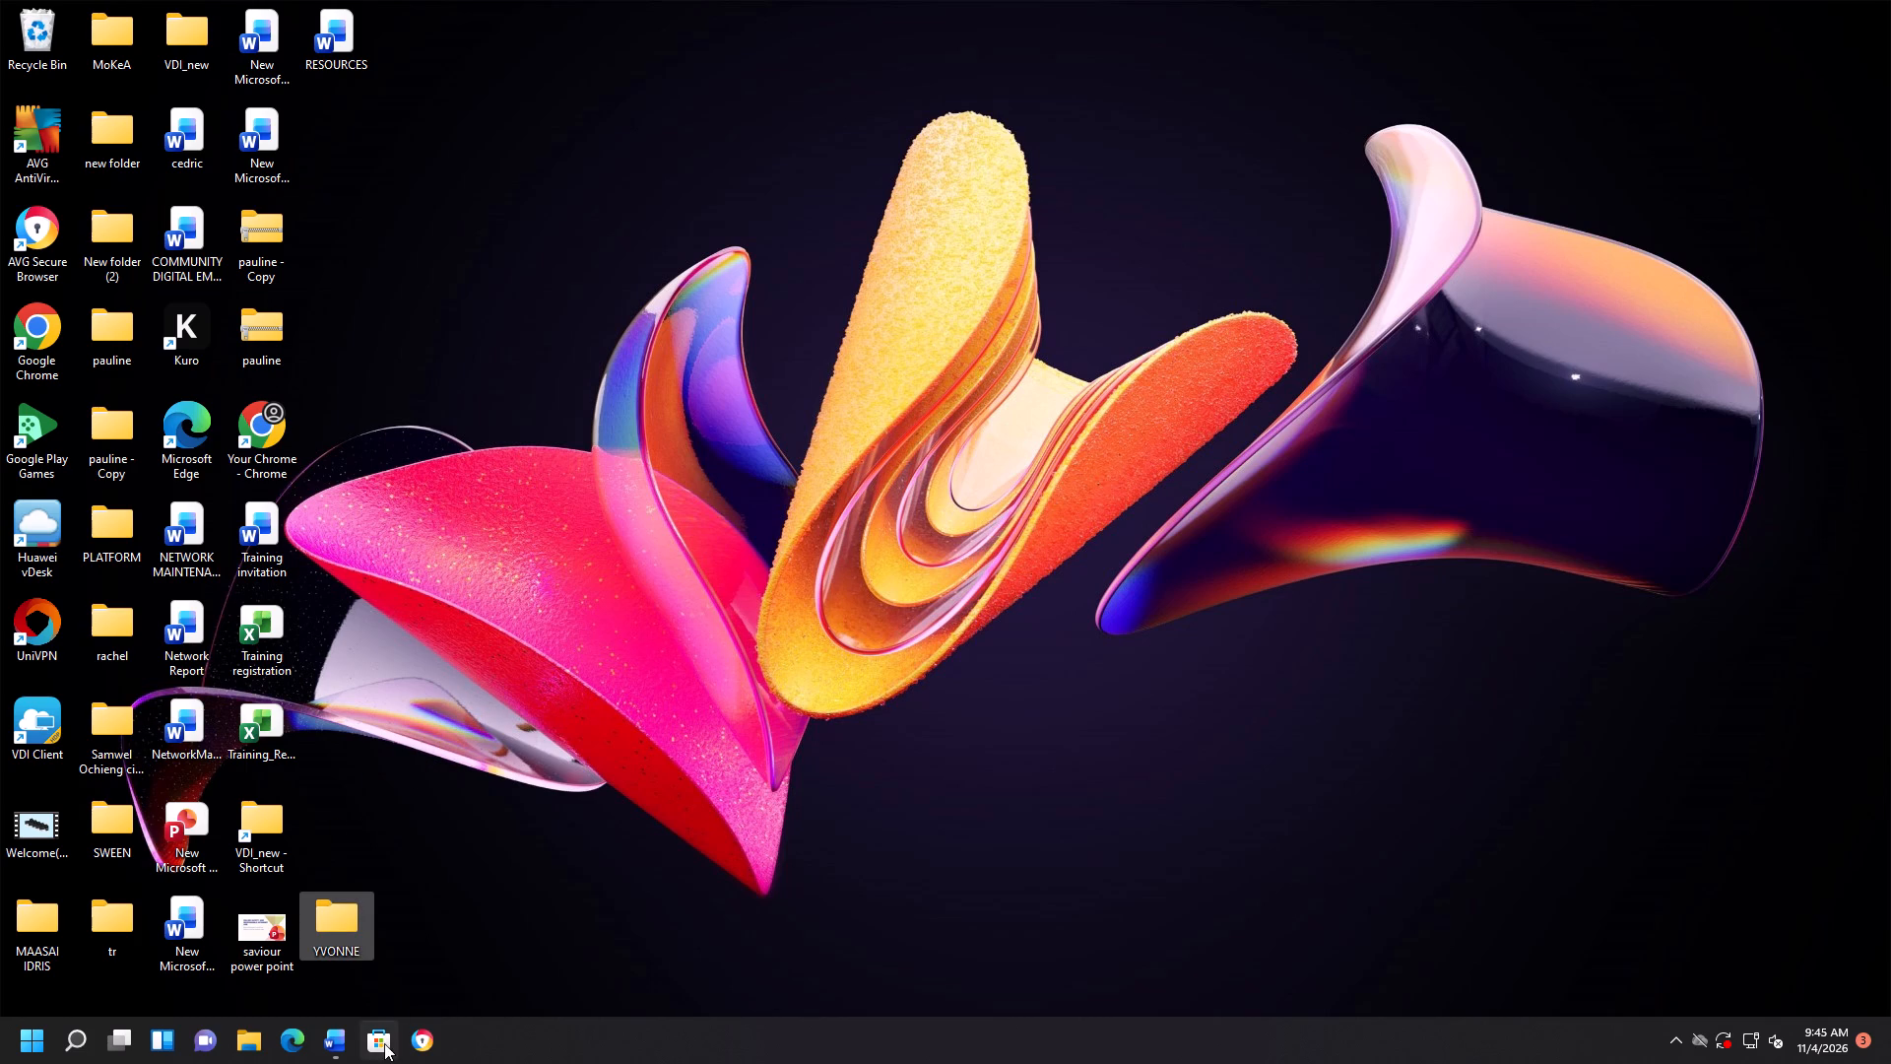
Bring up the open "Training invitation" Word document and close it.
{"action": "left_click", "coordinate": [333, 1040]}
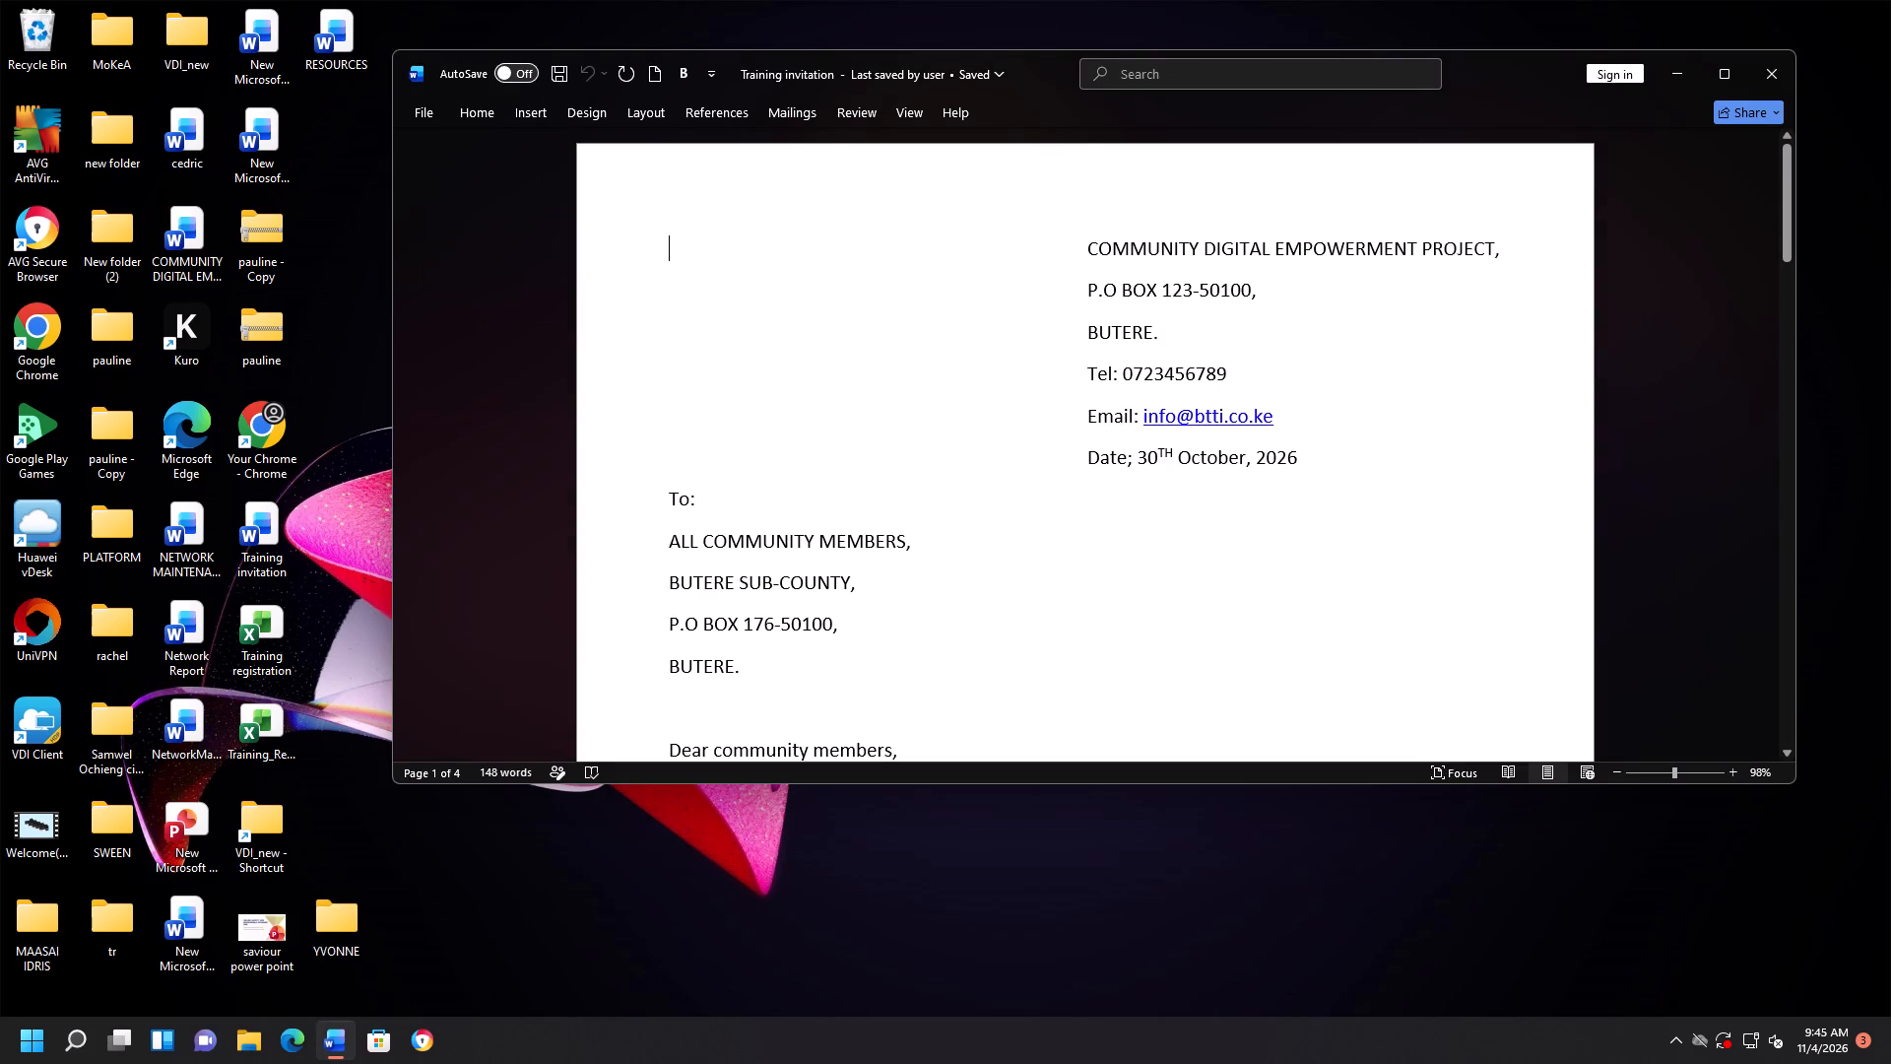
{"action": "left_click", "coordinate": [1761, 75]}
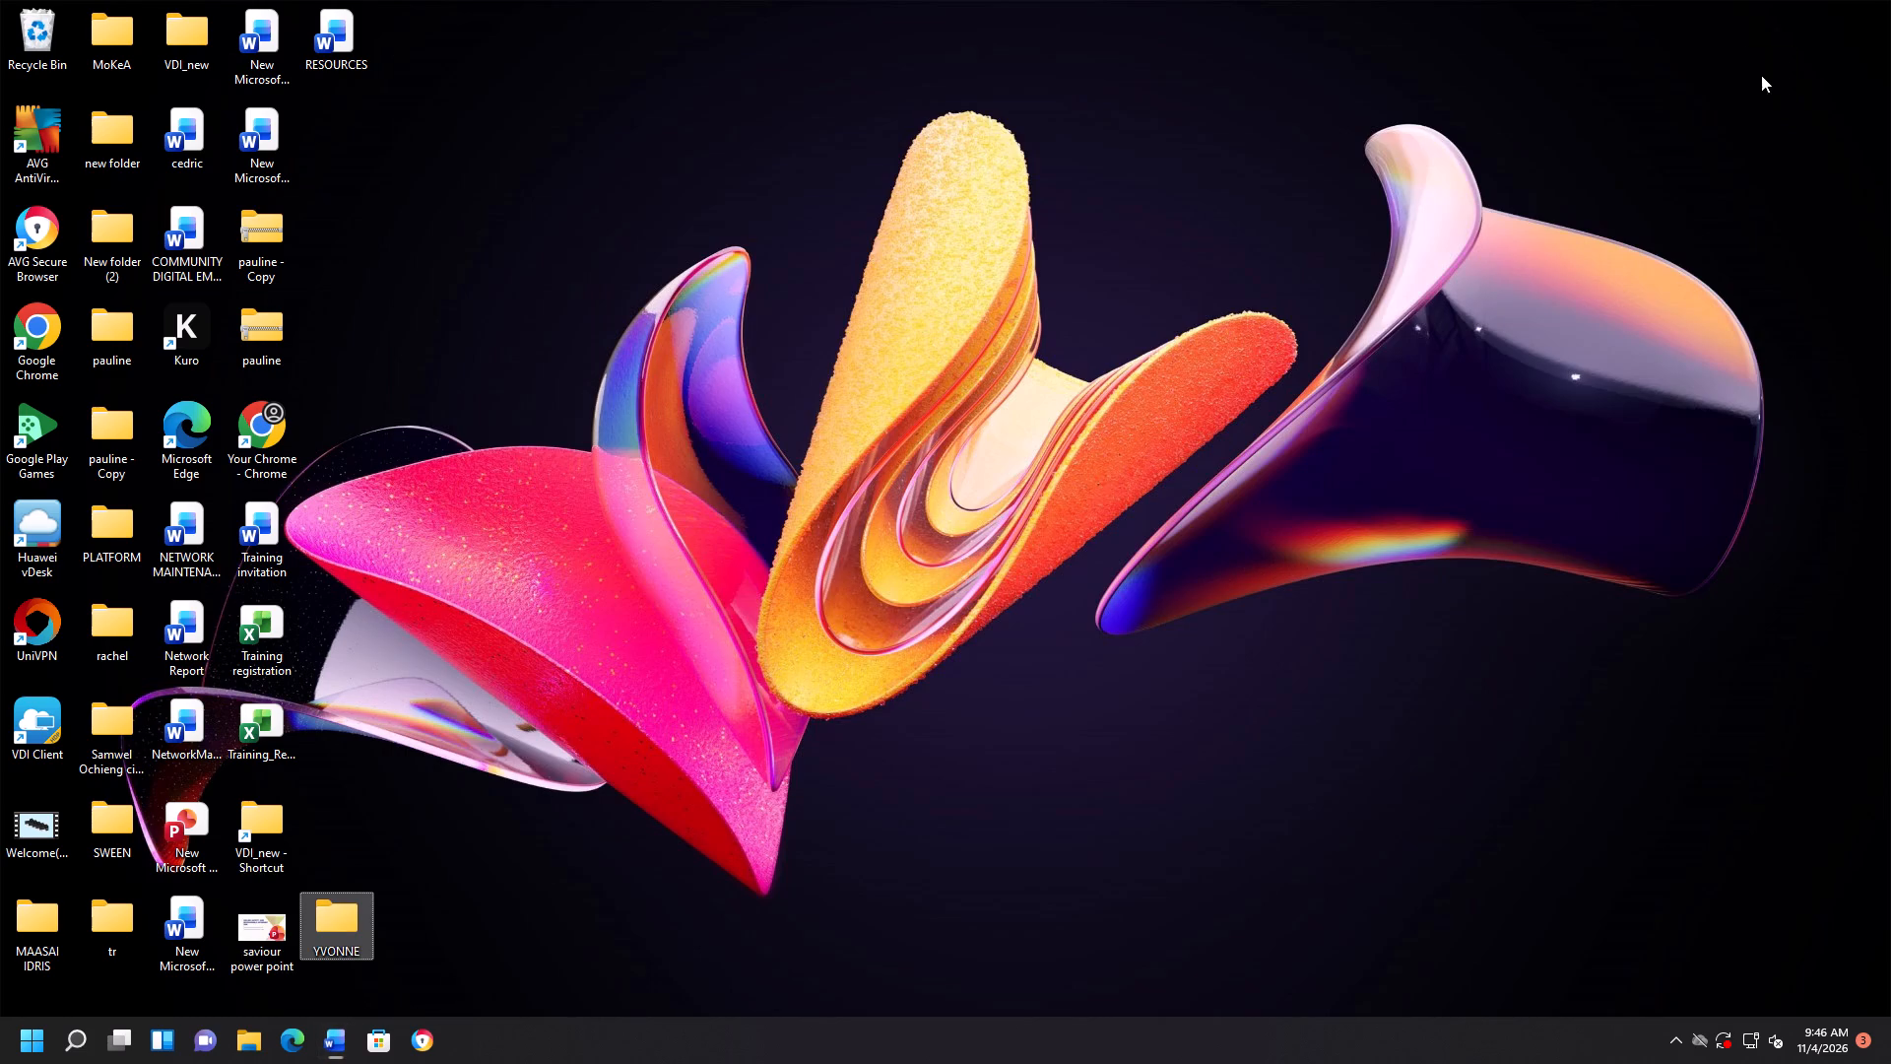
Move the YVONNE folder directly below the RESOURCES file on the desktop.
{"action": "left_click_drag", "start_coordinate": [337, 947], "coordinate": [460, 690]}
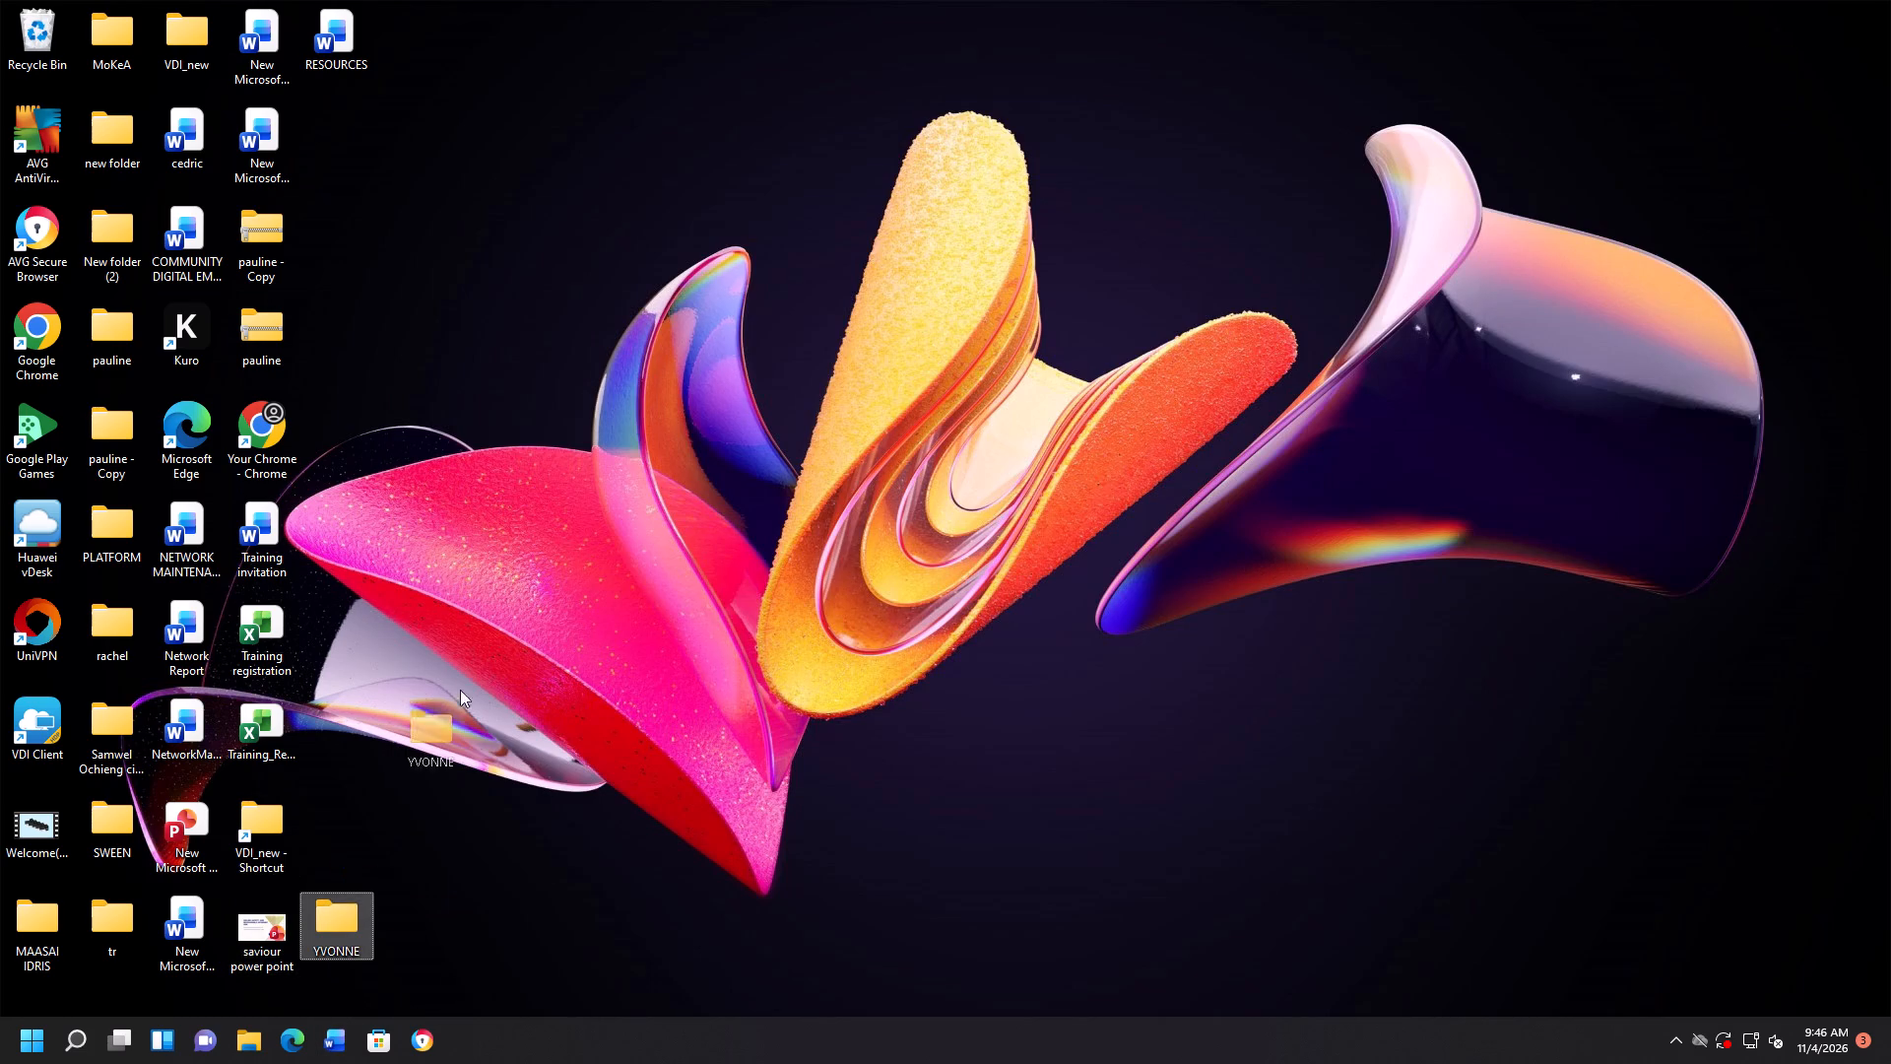
{"action": "left_click_drag", "start_coordinate": [460, 690], "coordinate": [368, 157]}
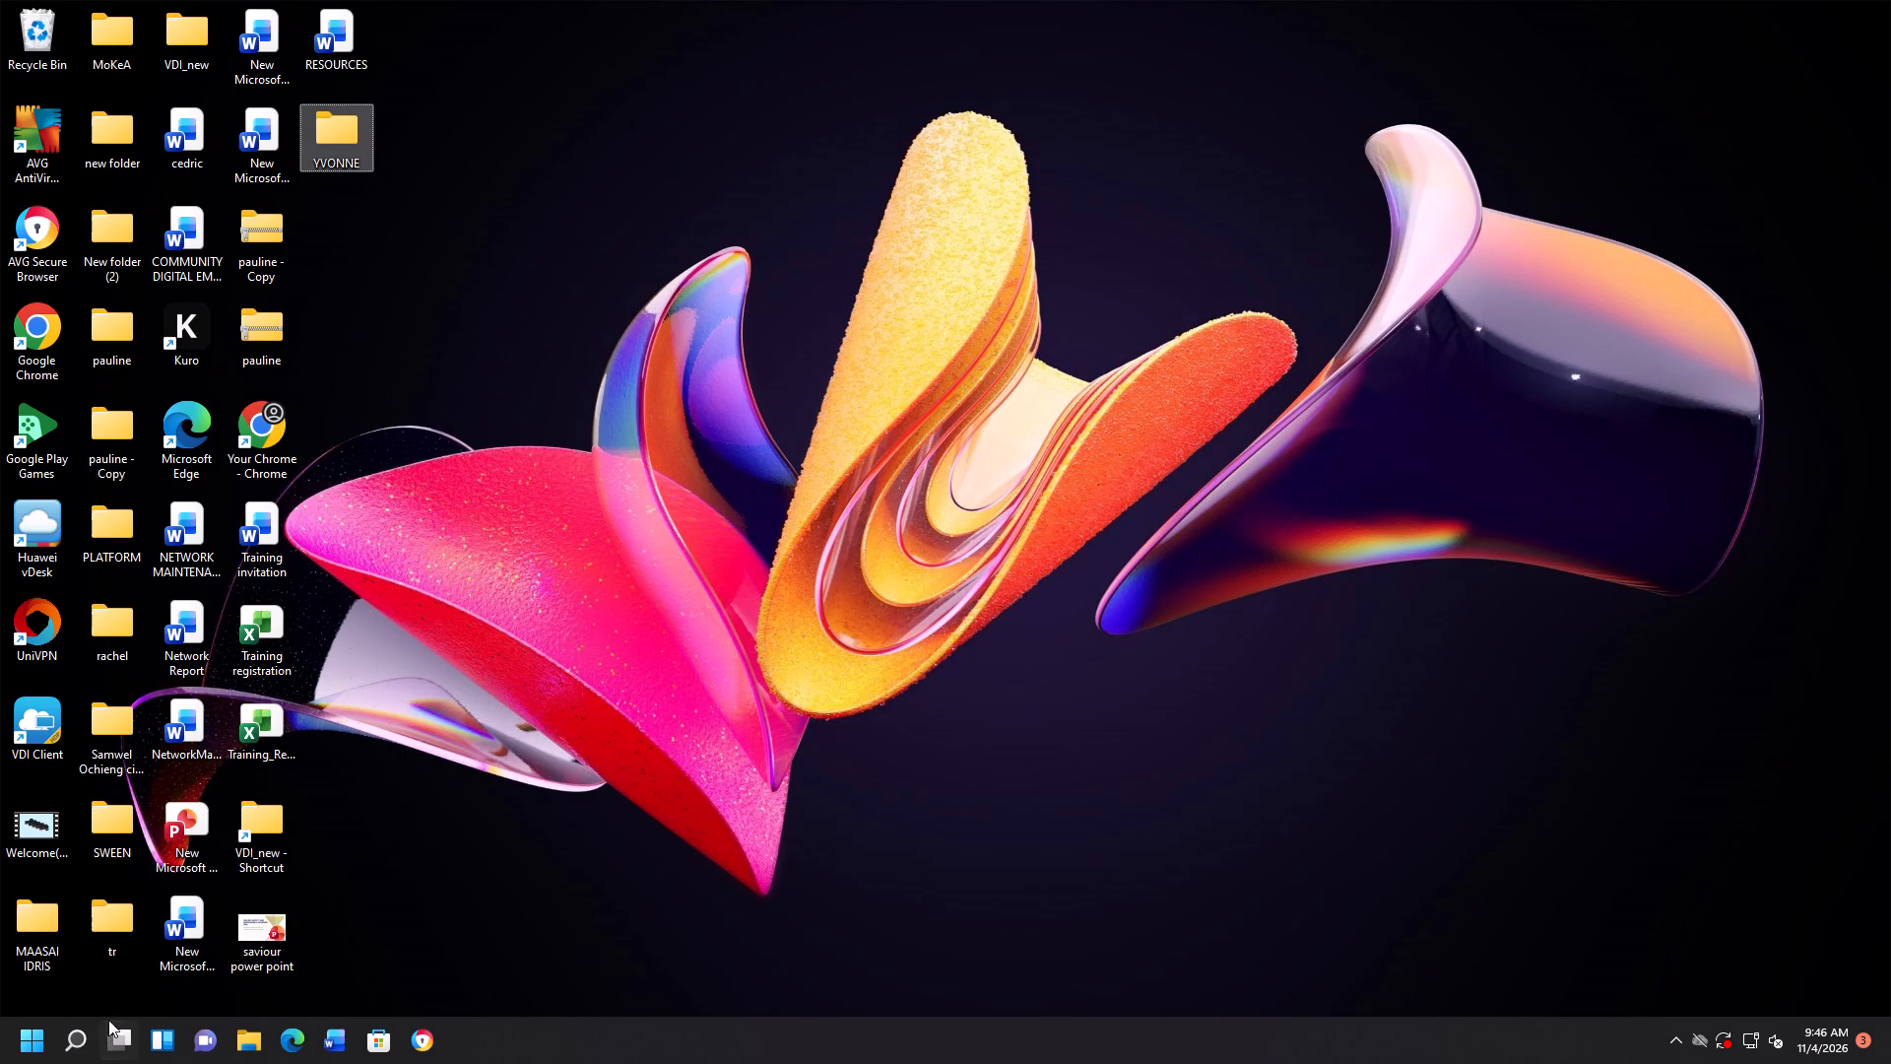
Search Windows for "RE" and open the RESOURCES Word document.
{"action": "left_click", "coordinate": [88, 1031]}
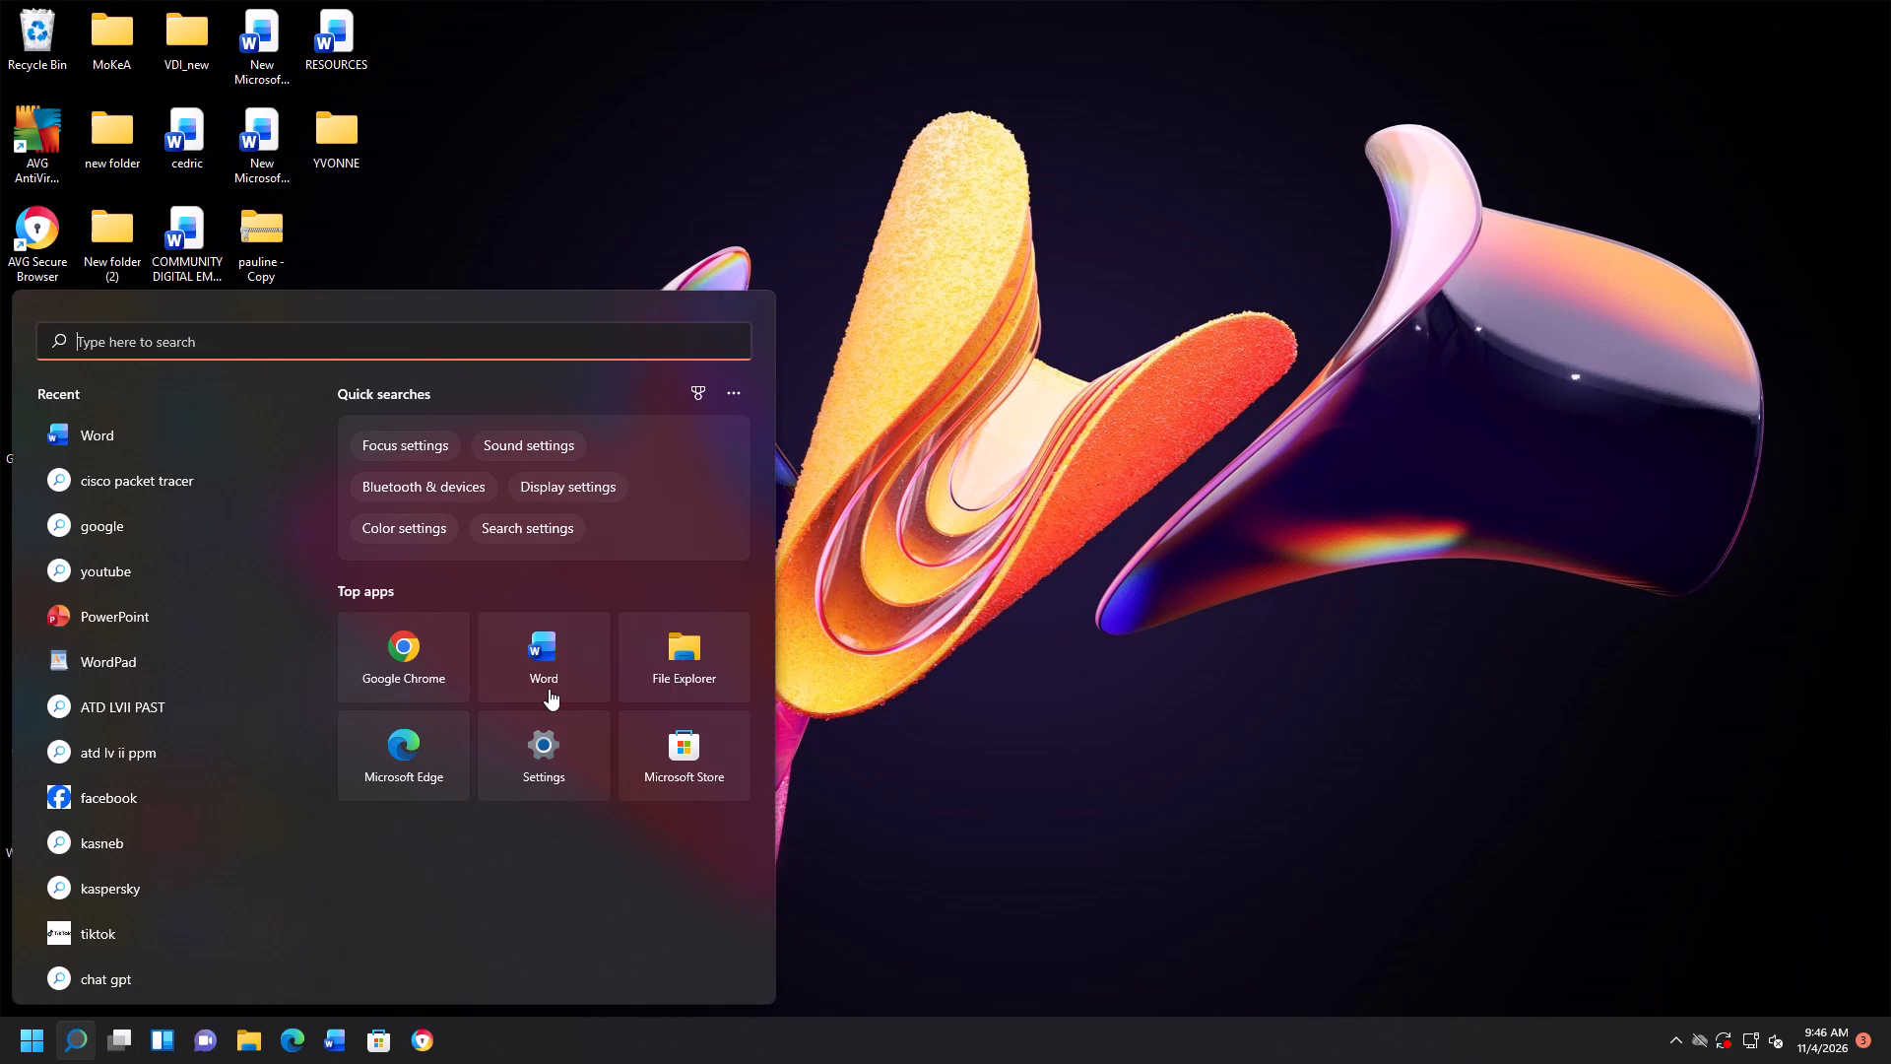
{"action": "type", "text": "RE"}
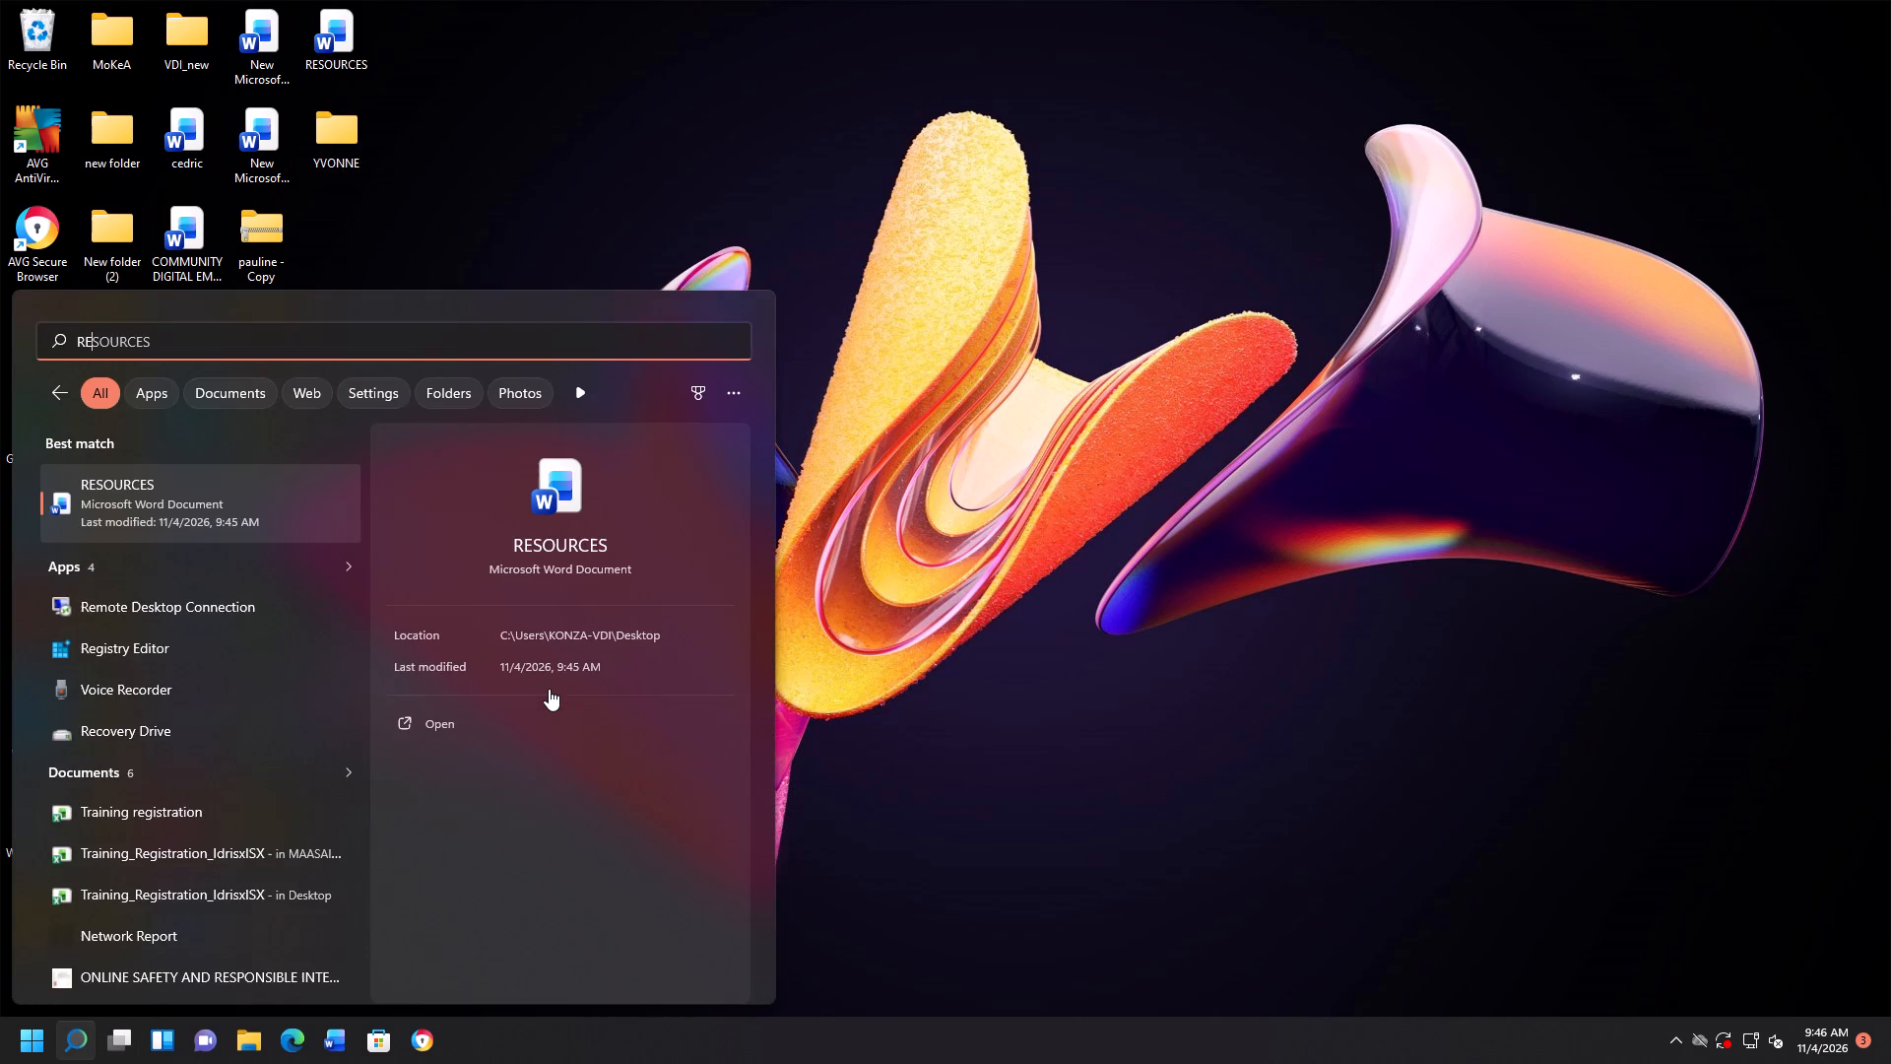
{"action": "double_click", "coordinate": [176, 509]}
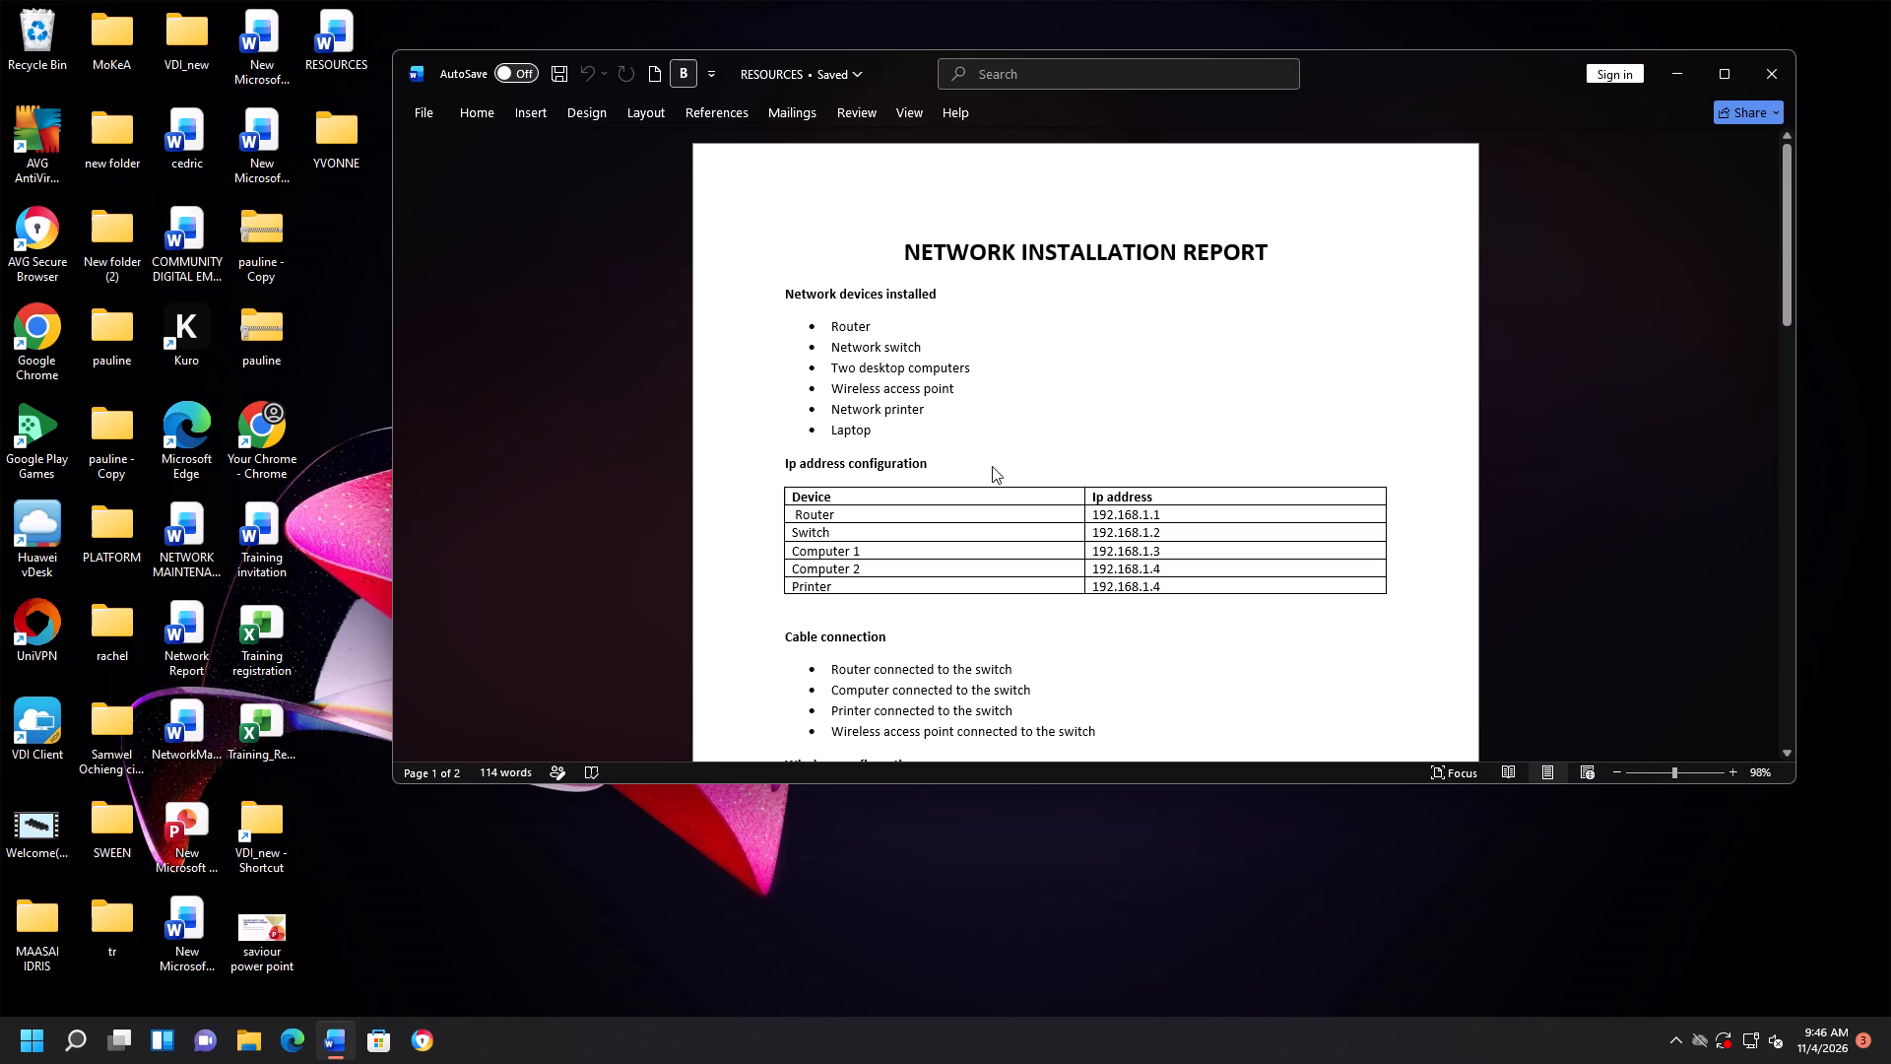
Save a copy of the RESOURCES report as a Word document in the YVONNE folder on the Desktop, keeping the name RESOURCES.
{"action": "scroll", "coordinate": [992, 466], "scroll_direction": "down", "scroll_amount": 18}
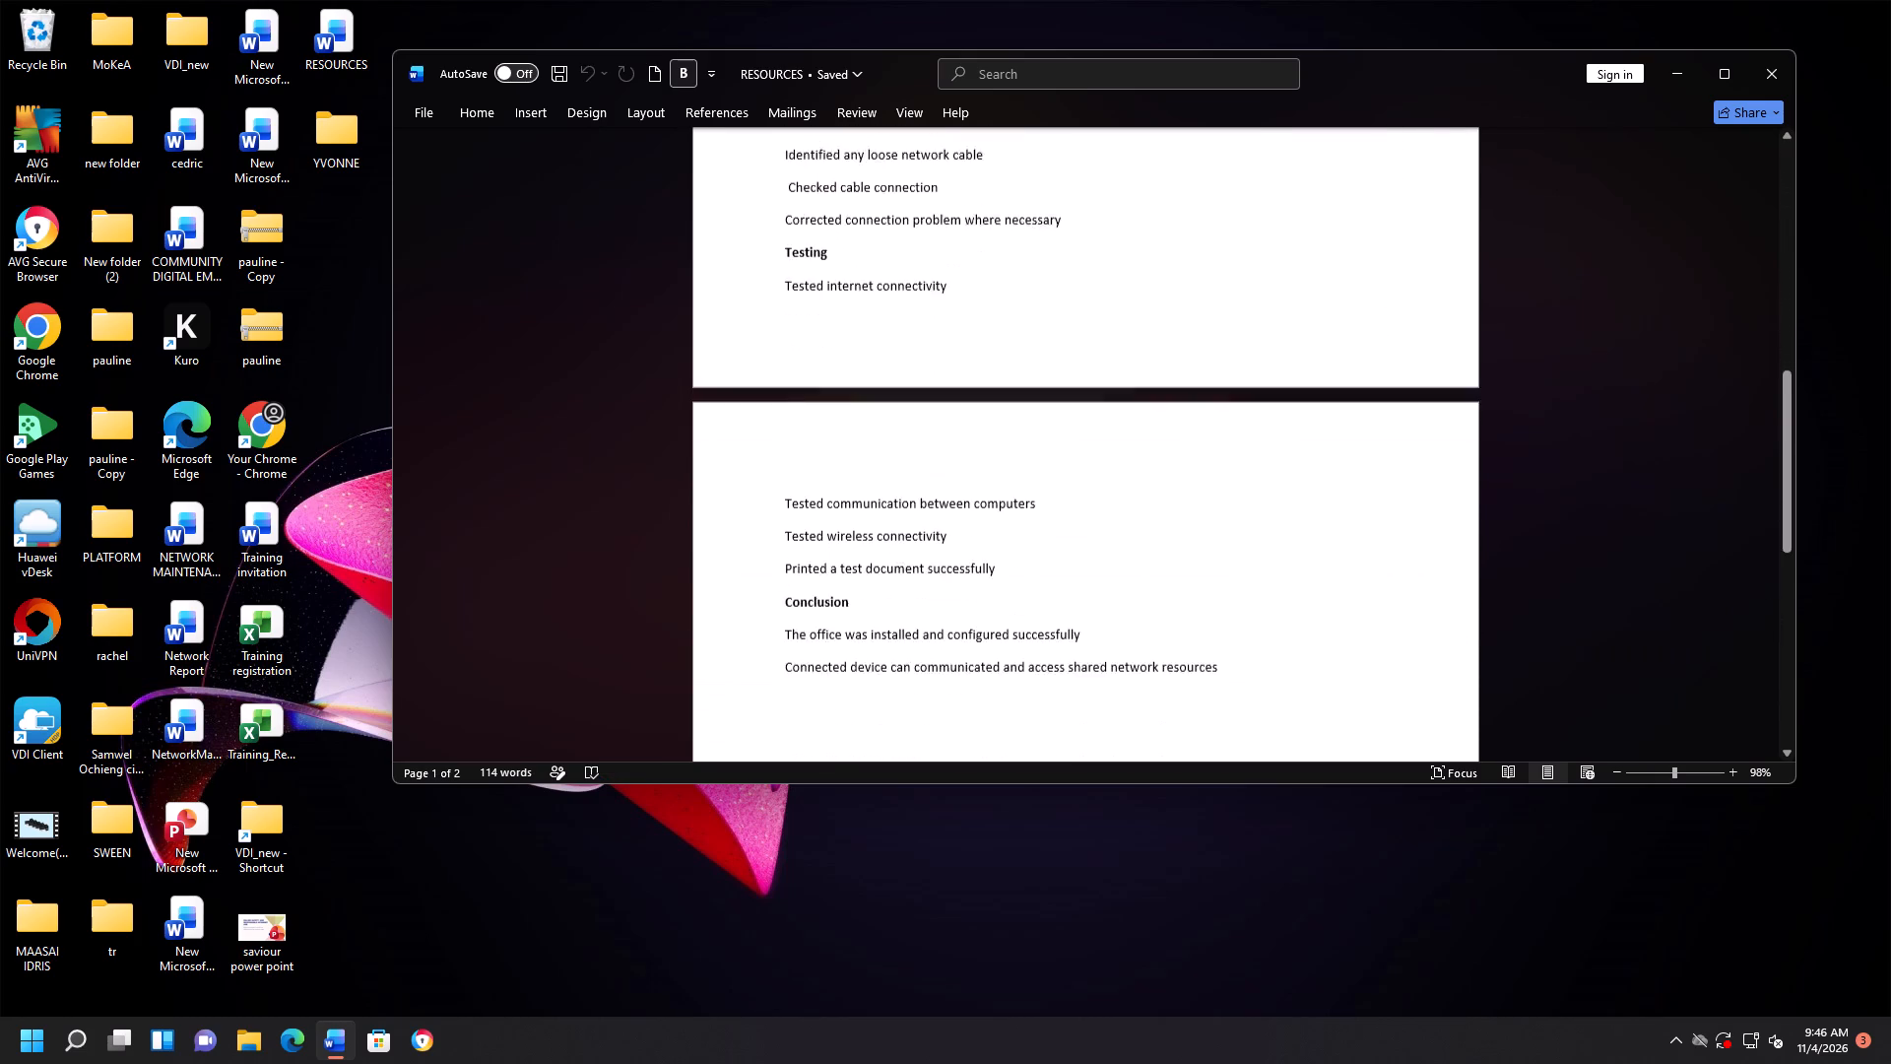
{"action": "scroll", "coordinate": [992, 466], "scroll_direction": "down", "scroll_amount": 4}
{"action": "scroll", "coordinate": [992, 466], "scroll_direction": "up", "scroll_amount": 6}
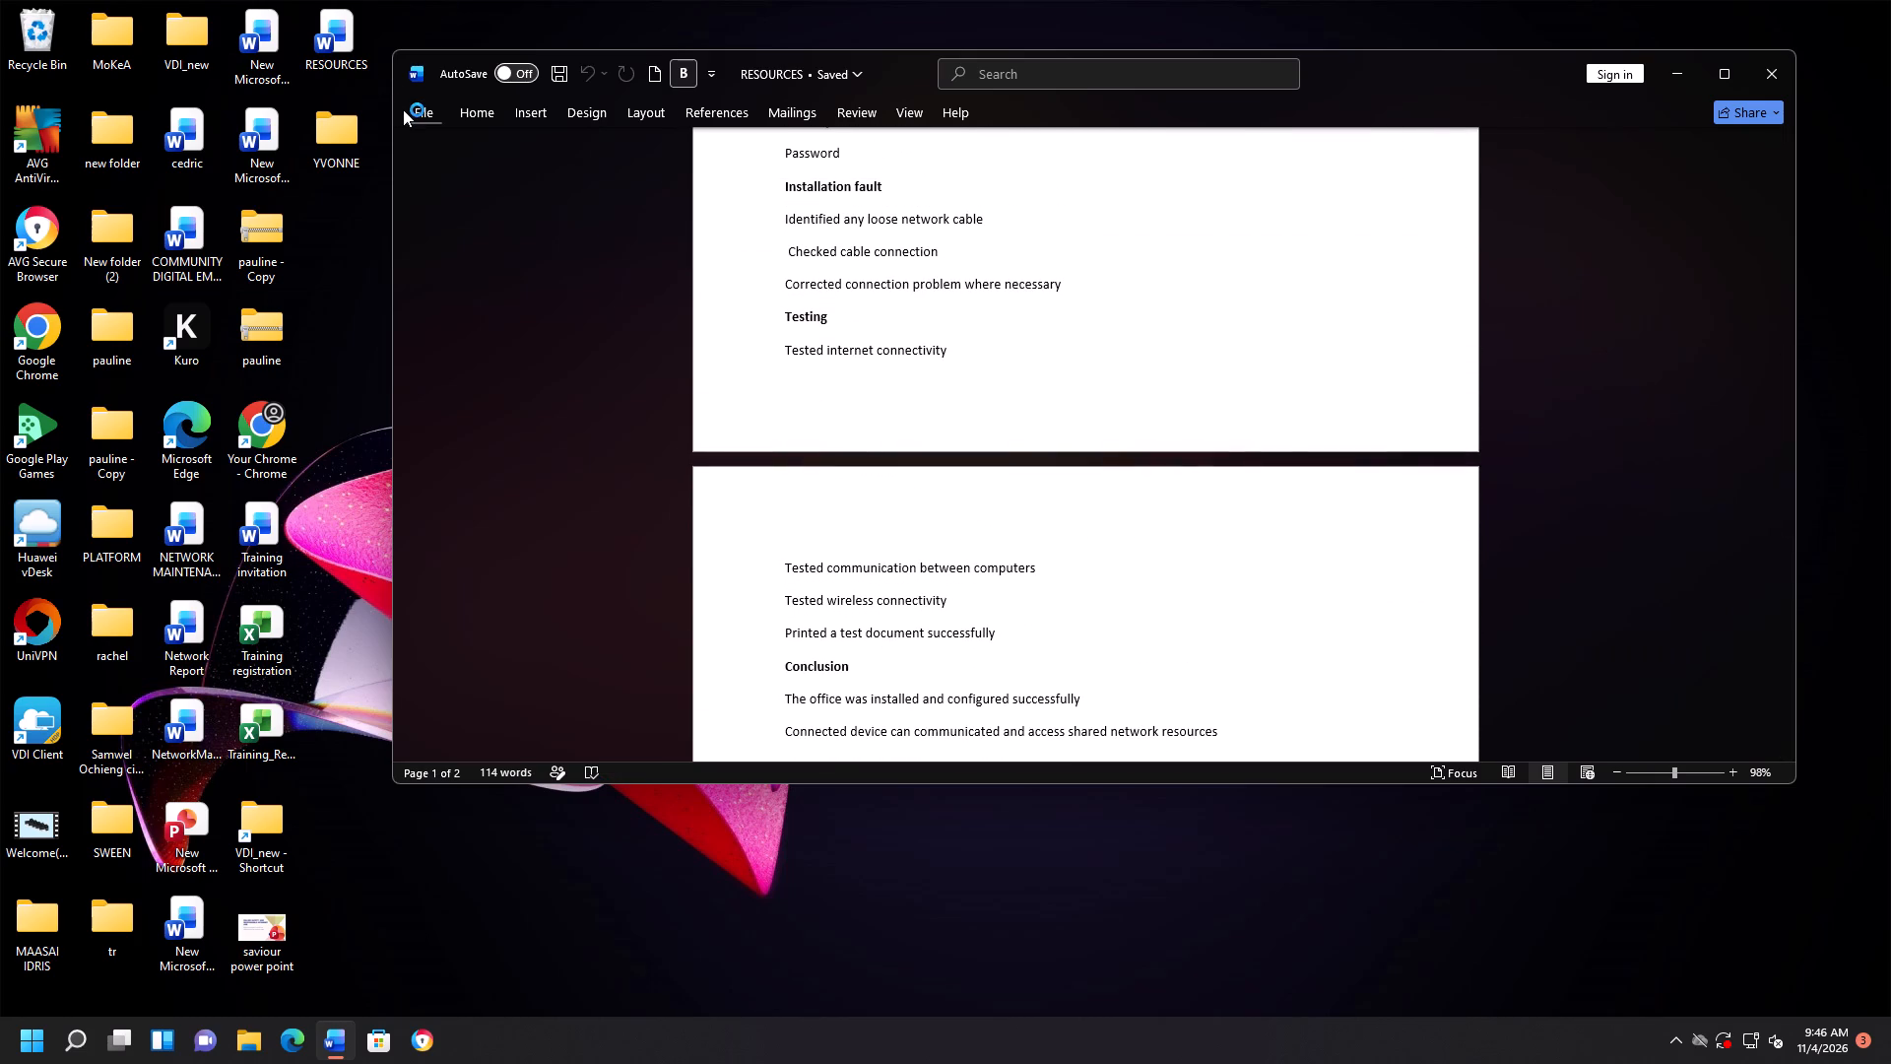
{"action": "left_click", "coordinate": [419, 110]}
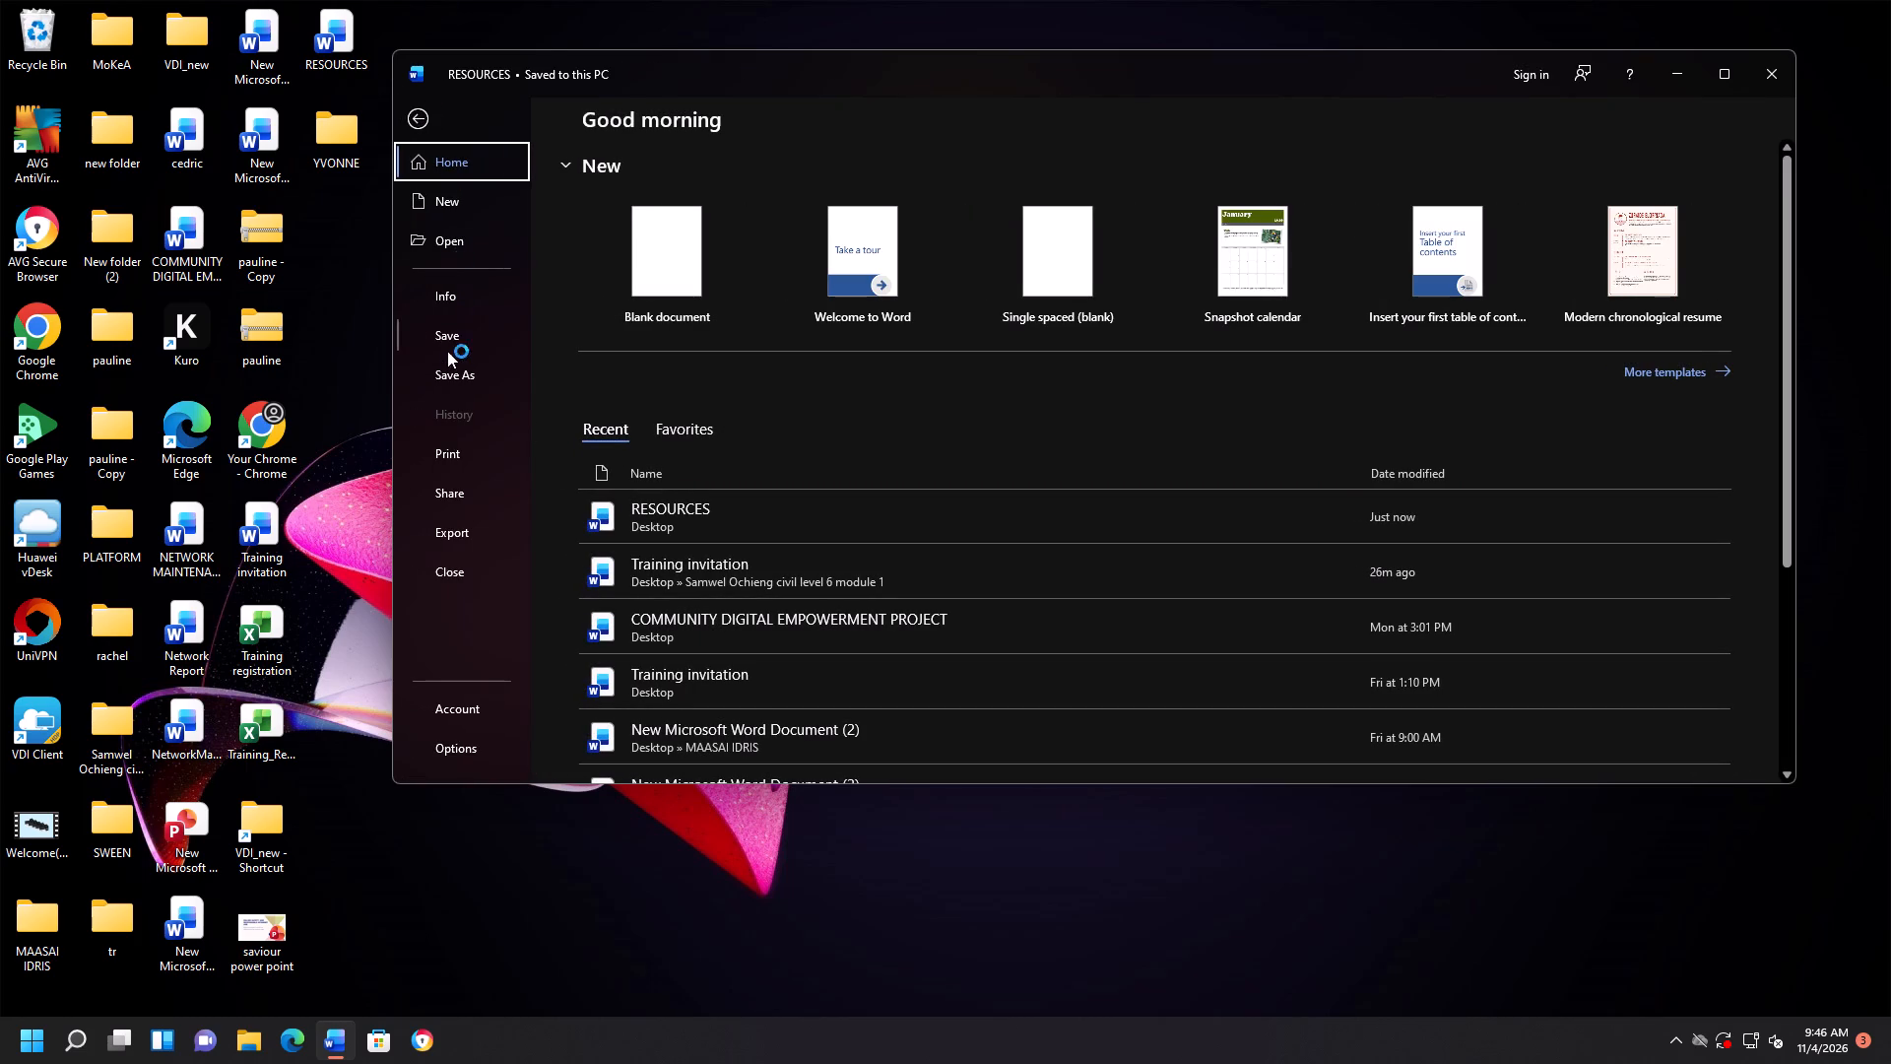
{"action": "left_click", "coordinate": [448, 368]}
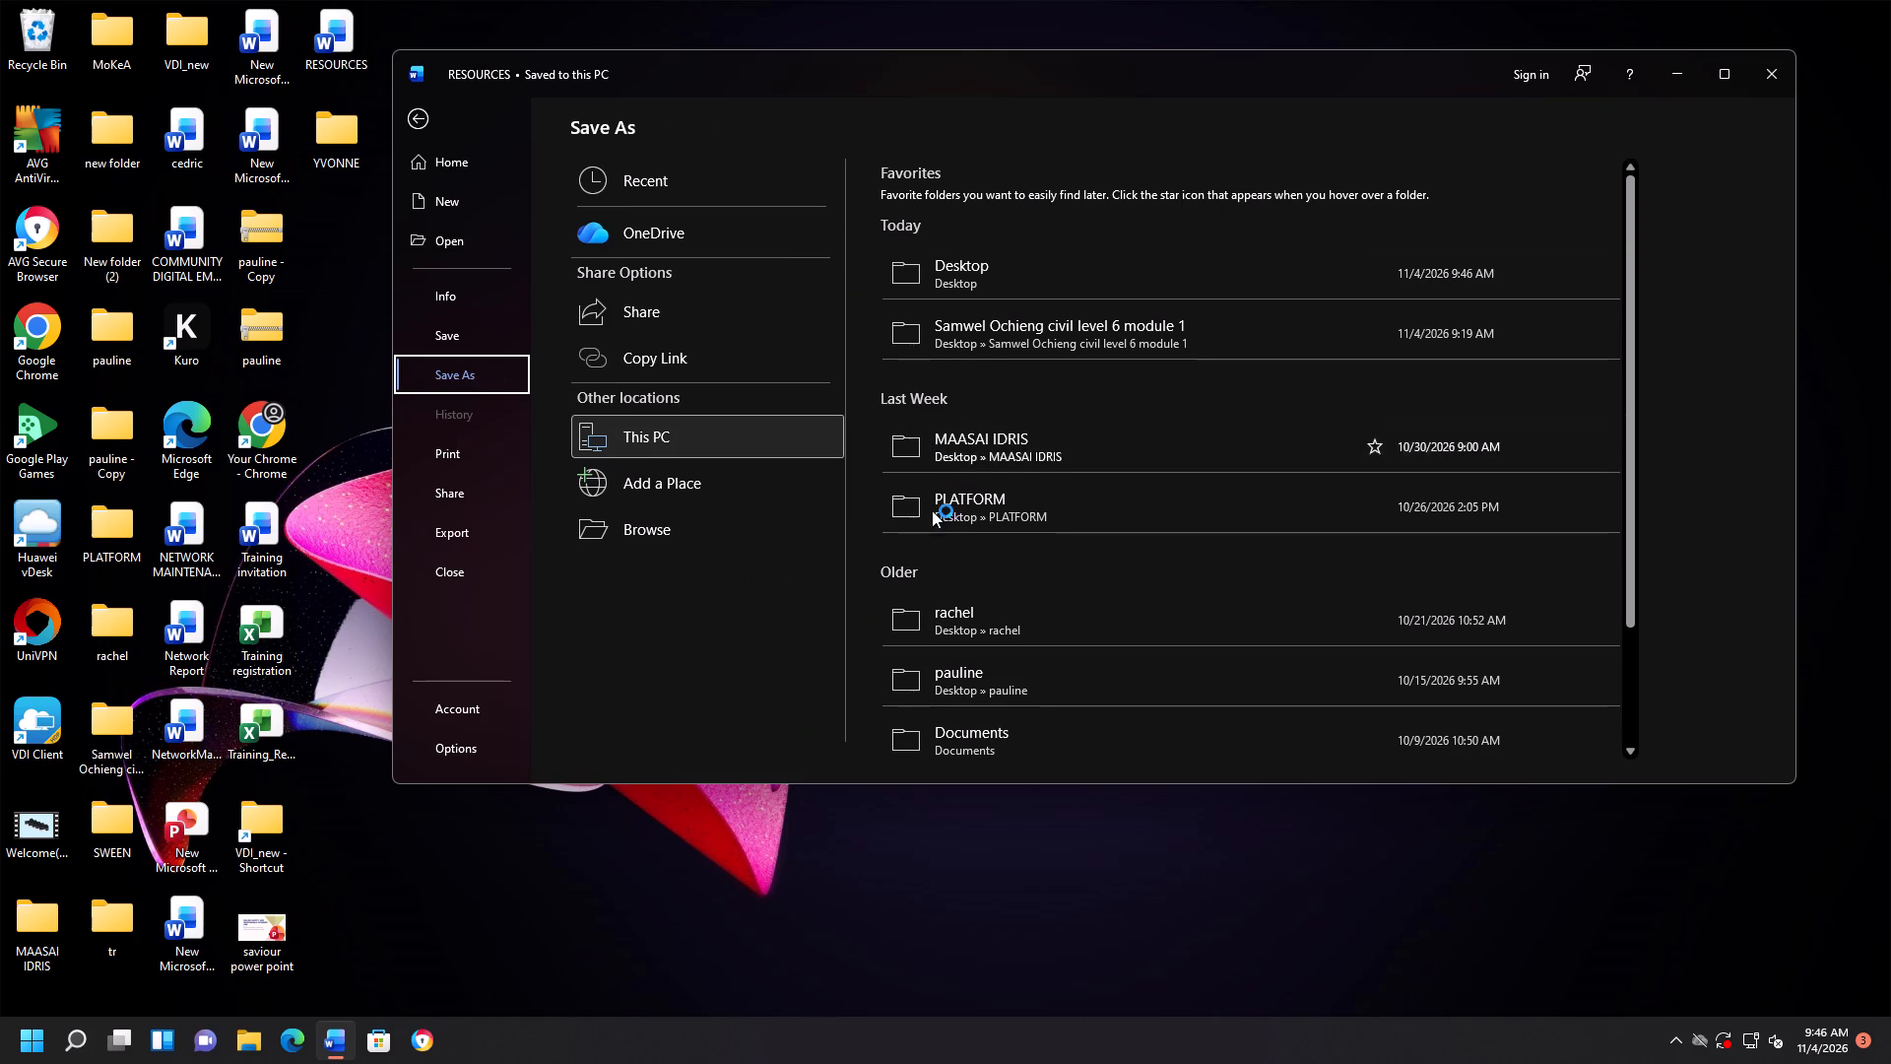
{"action": "left_click", "coordinate": [920, 681]}
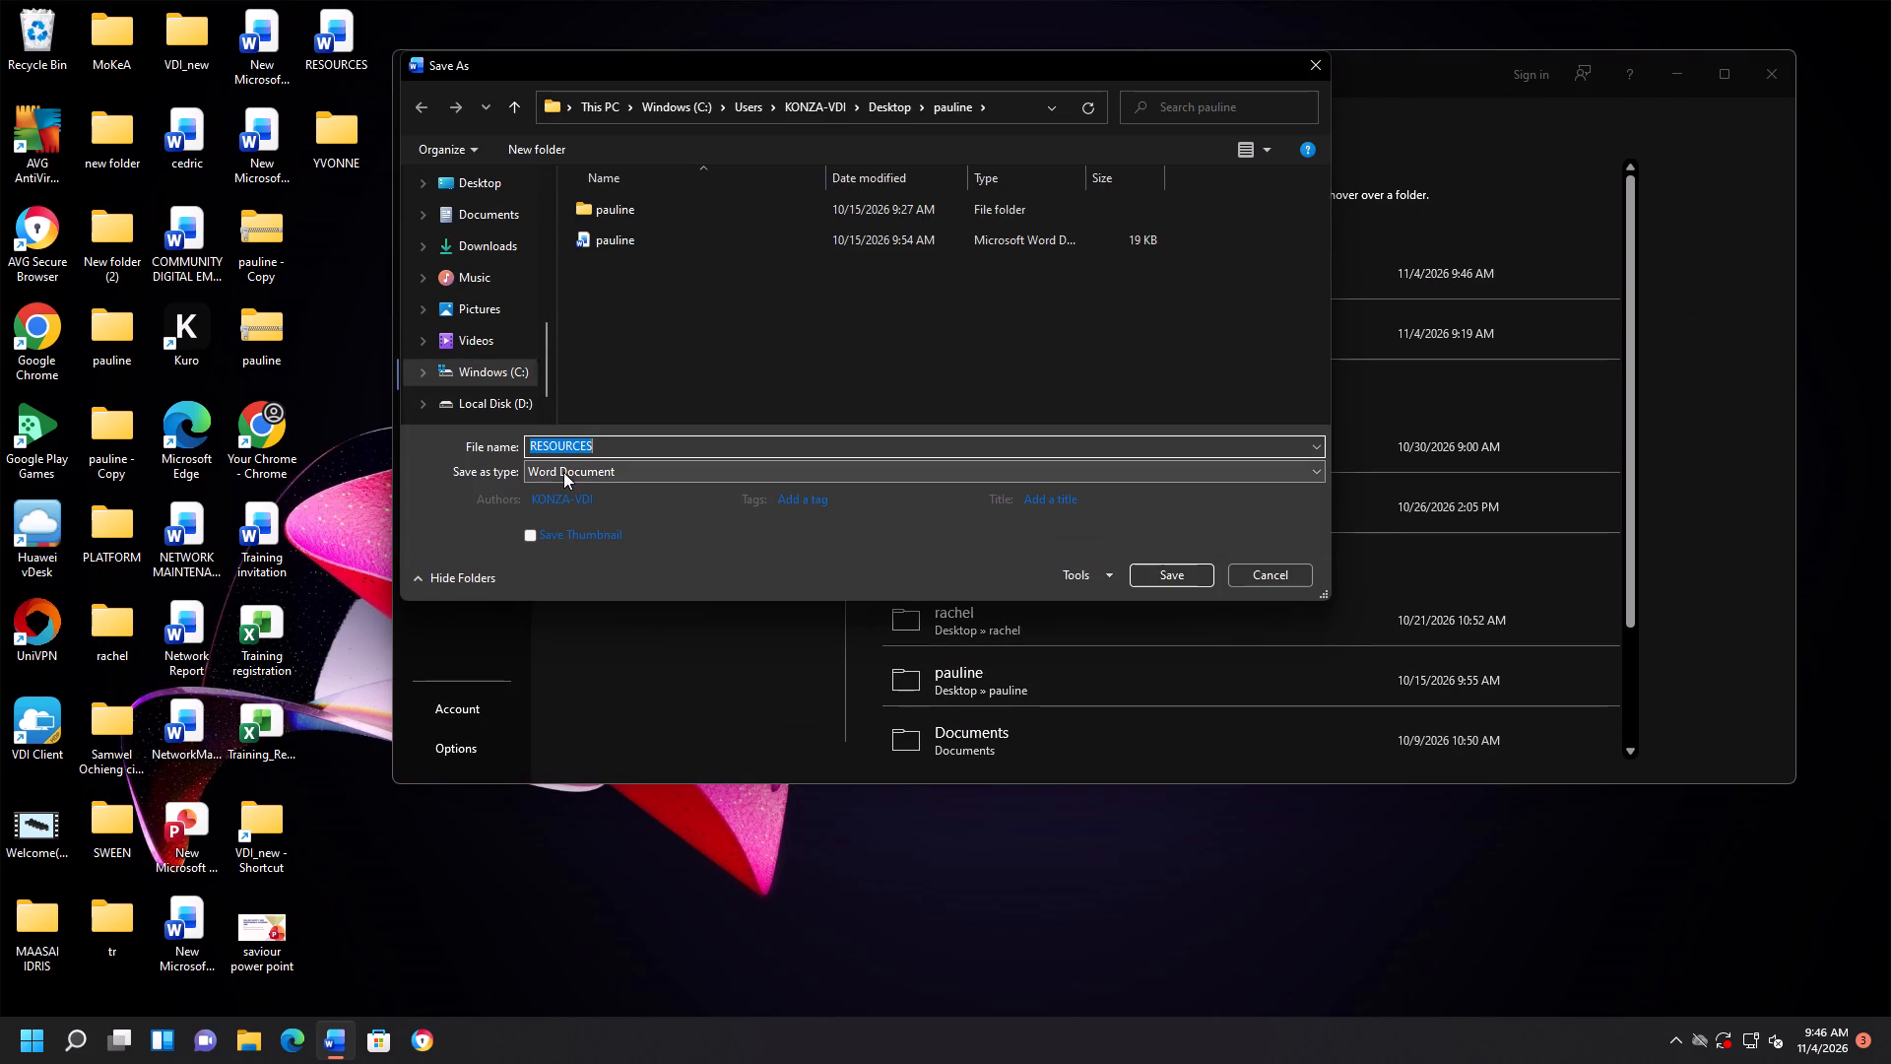
{"action": "left_click", "coordinate": [499, 186]}
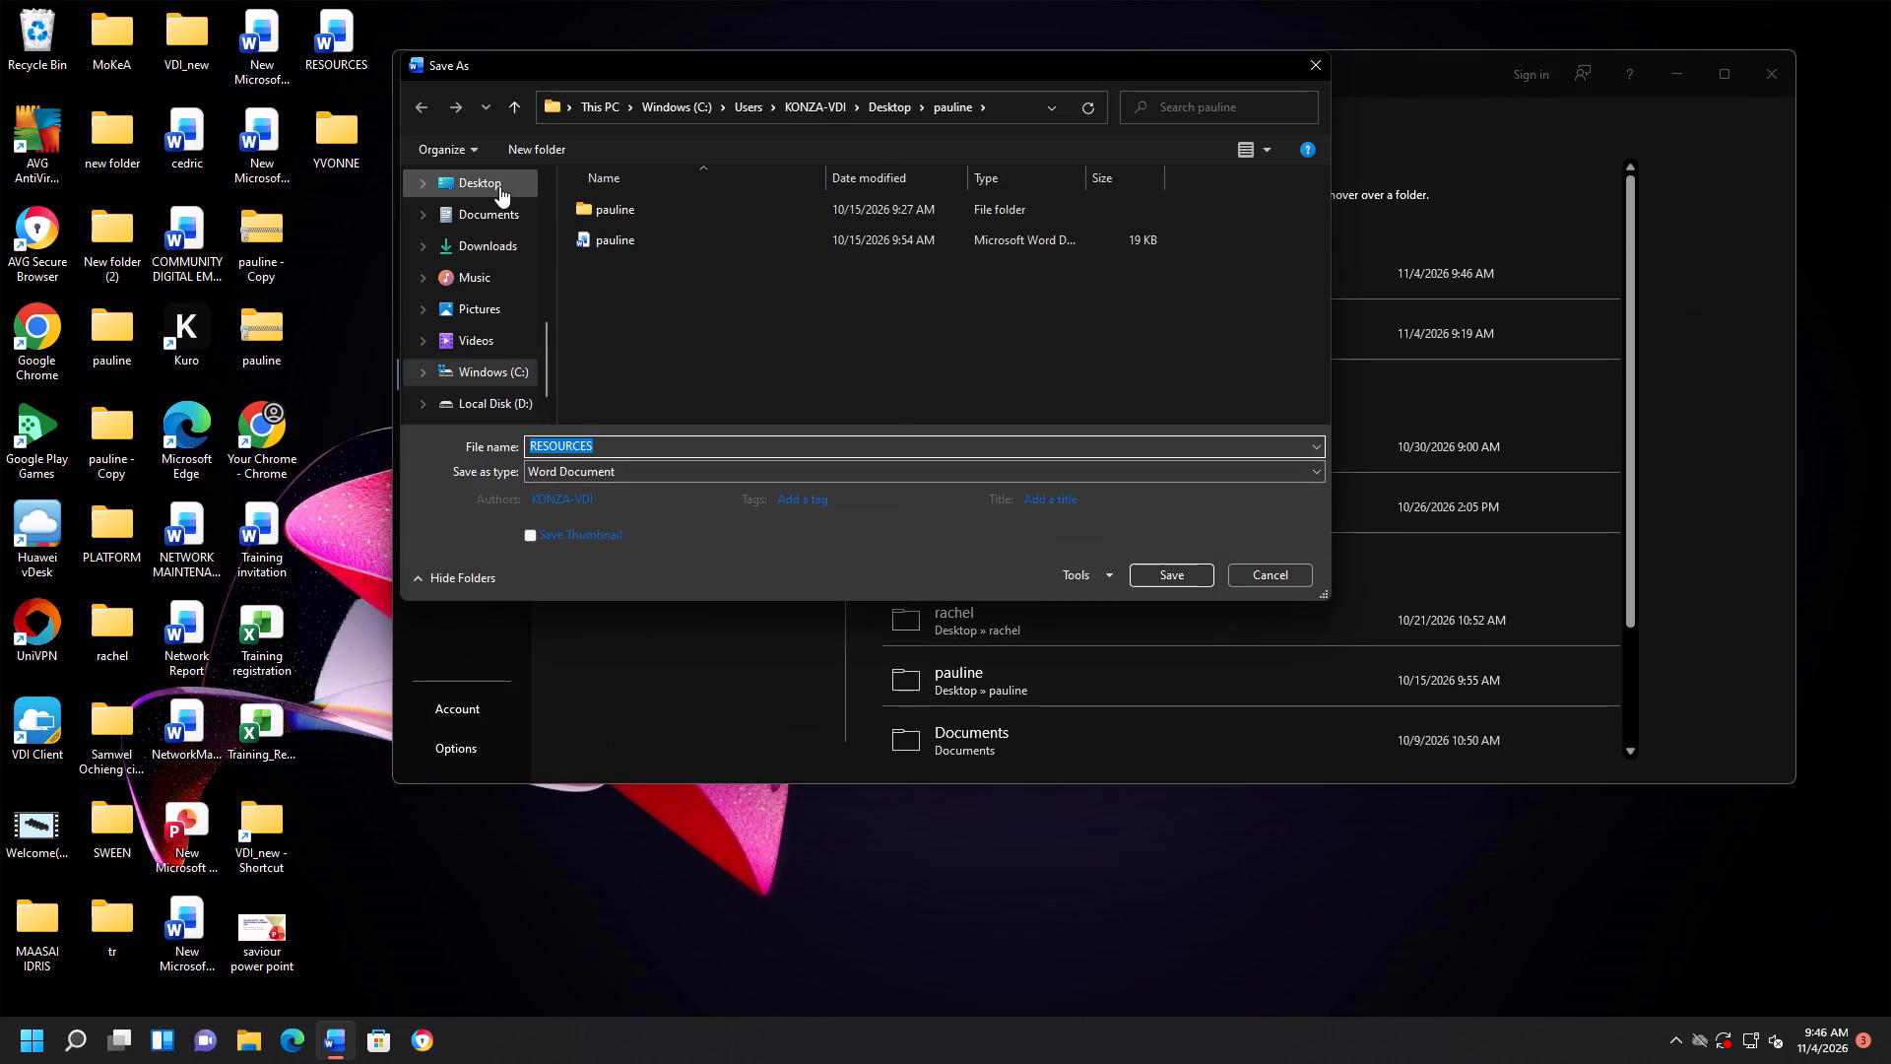
{"action": "scroll", "coordinate": [712, 211], "scroll_direction": "down", "scroll_amount": 2}
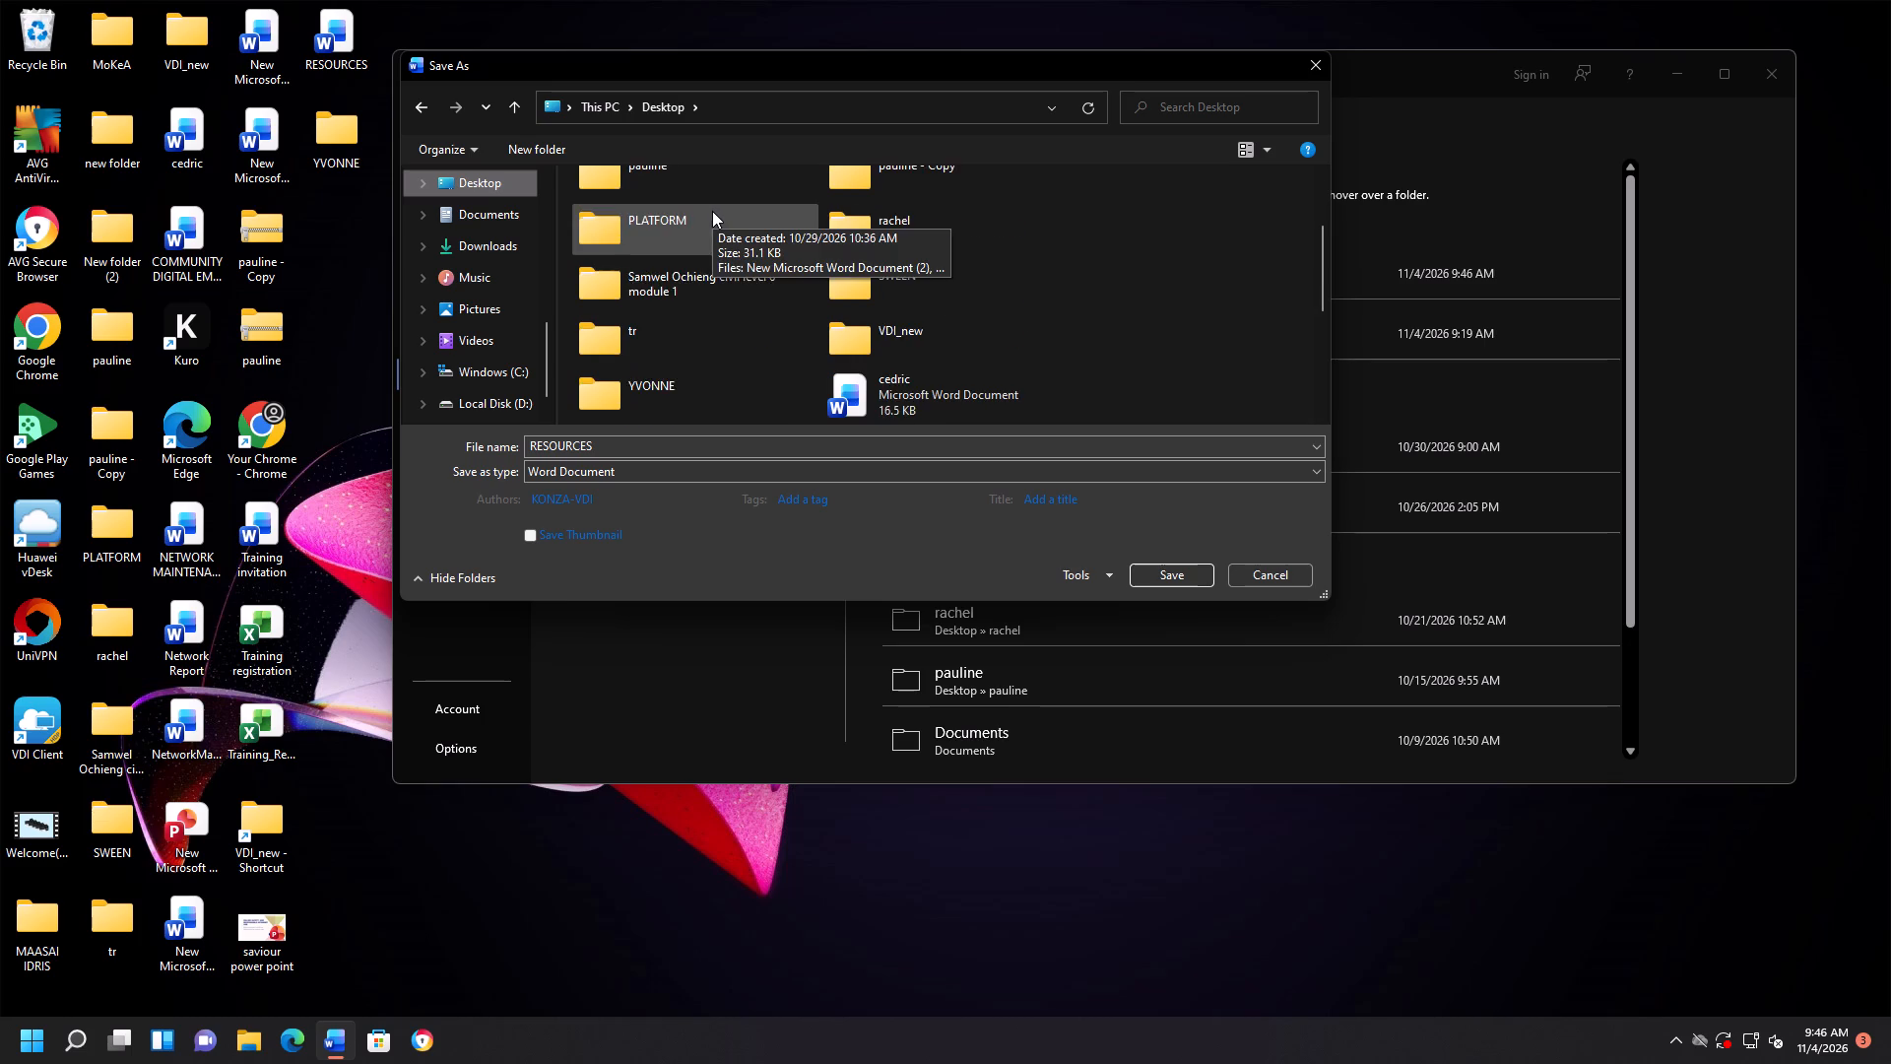
{"action": "left_click", "coordinate": [664, 227]}
{"action": "double_click", "coordinate": [664, 227]}
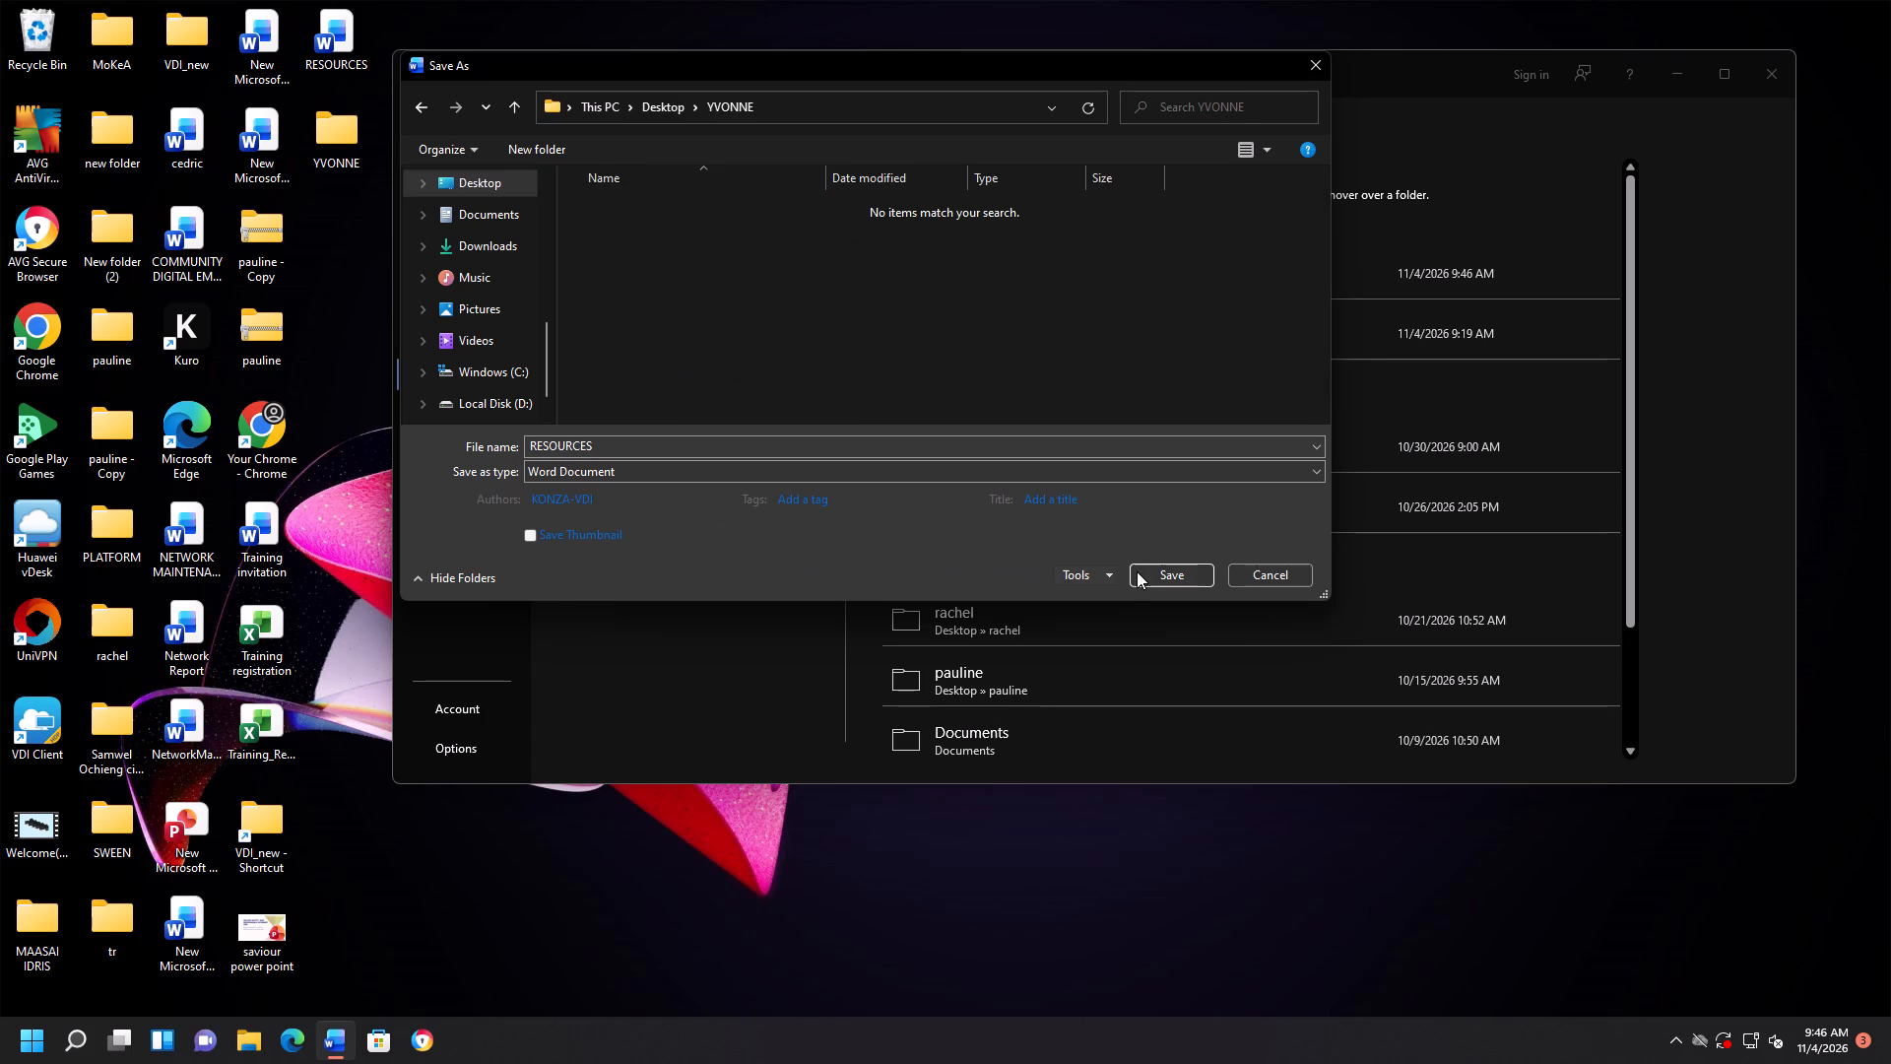
{"action": "left_click", "coordinate": [1139, 570]}
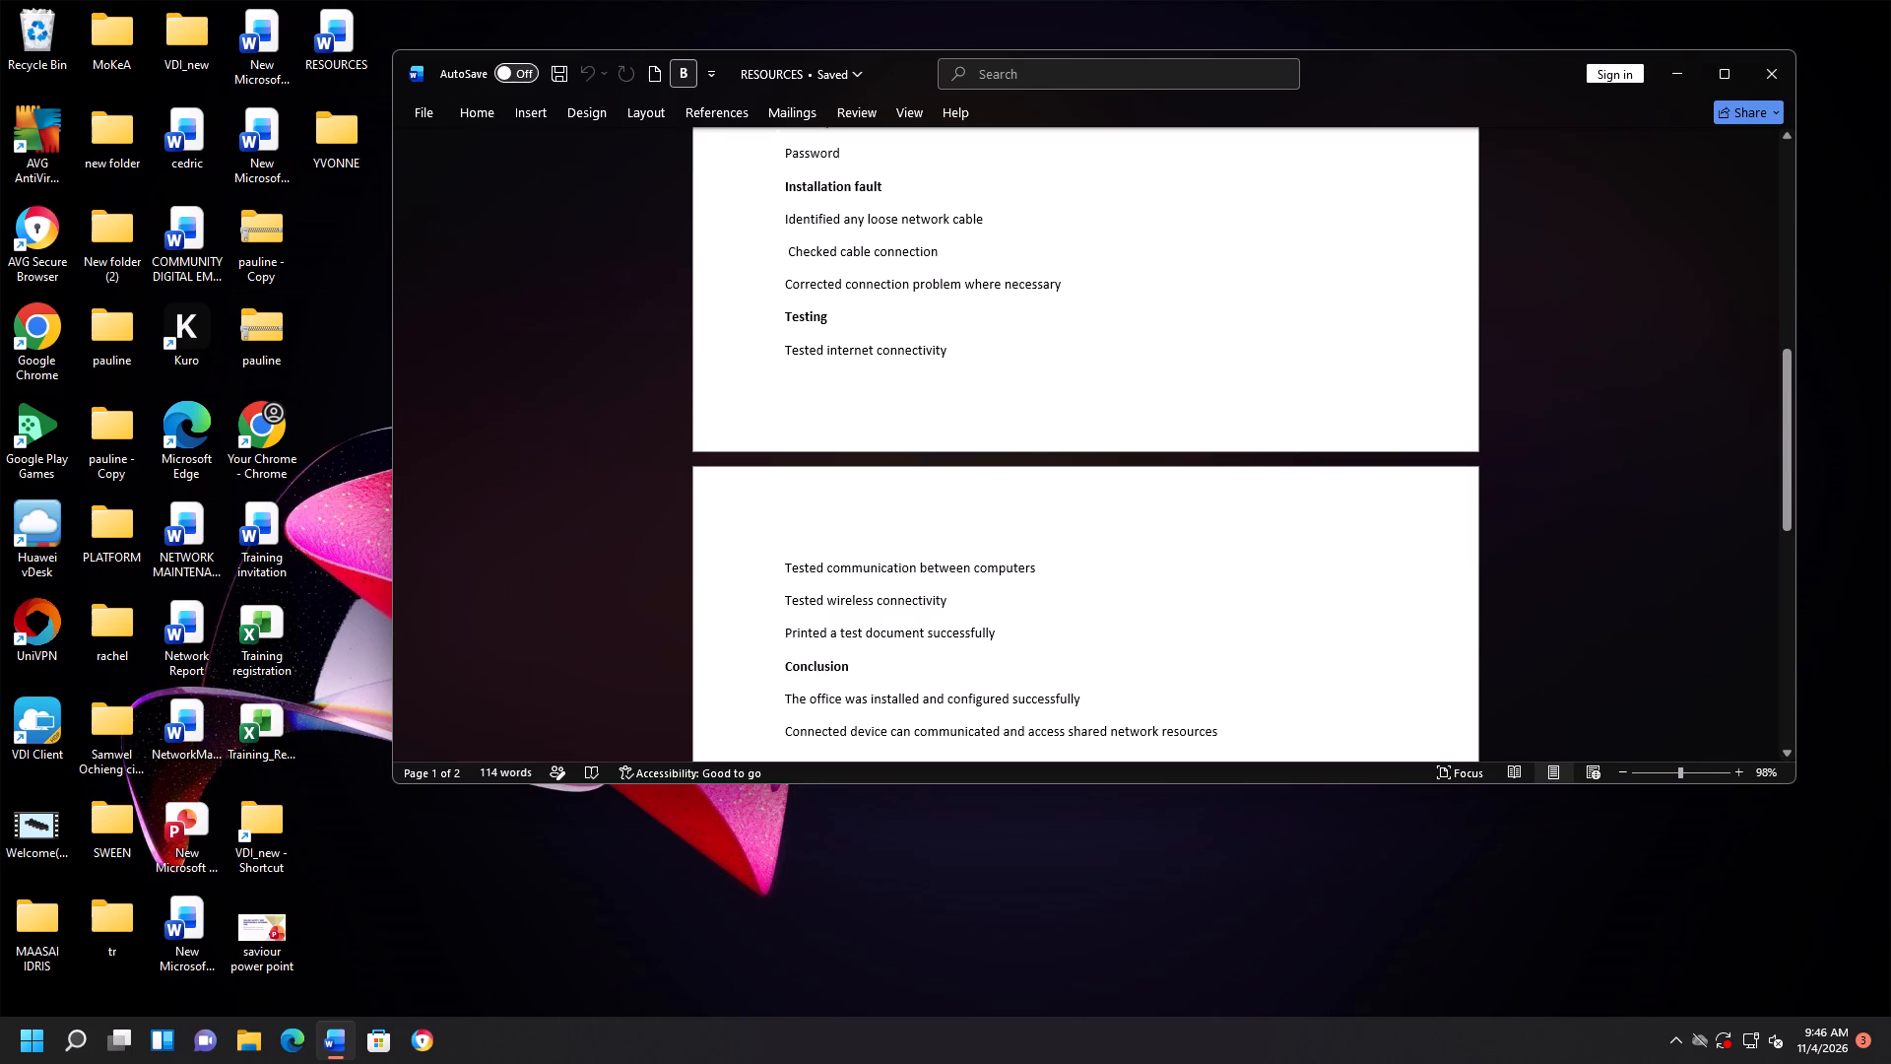
Review the RESOURCES report from its title through the Conclusion section, and close the document.
{"action": "scroll", "coordinate": [978, 359], "scroll_direction": "up", "scroll_amount": 9}
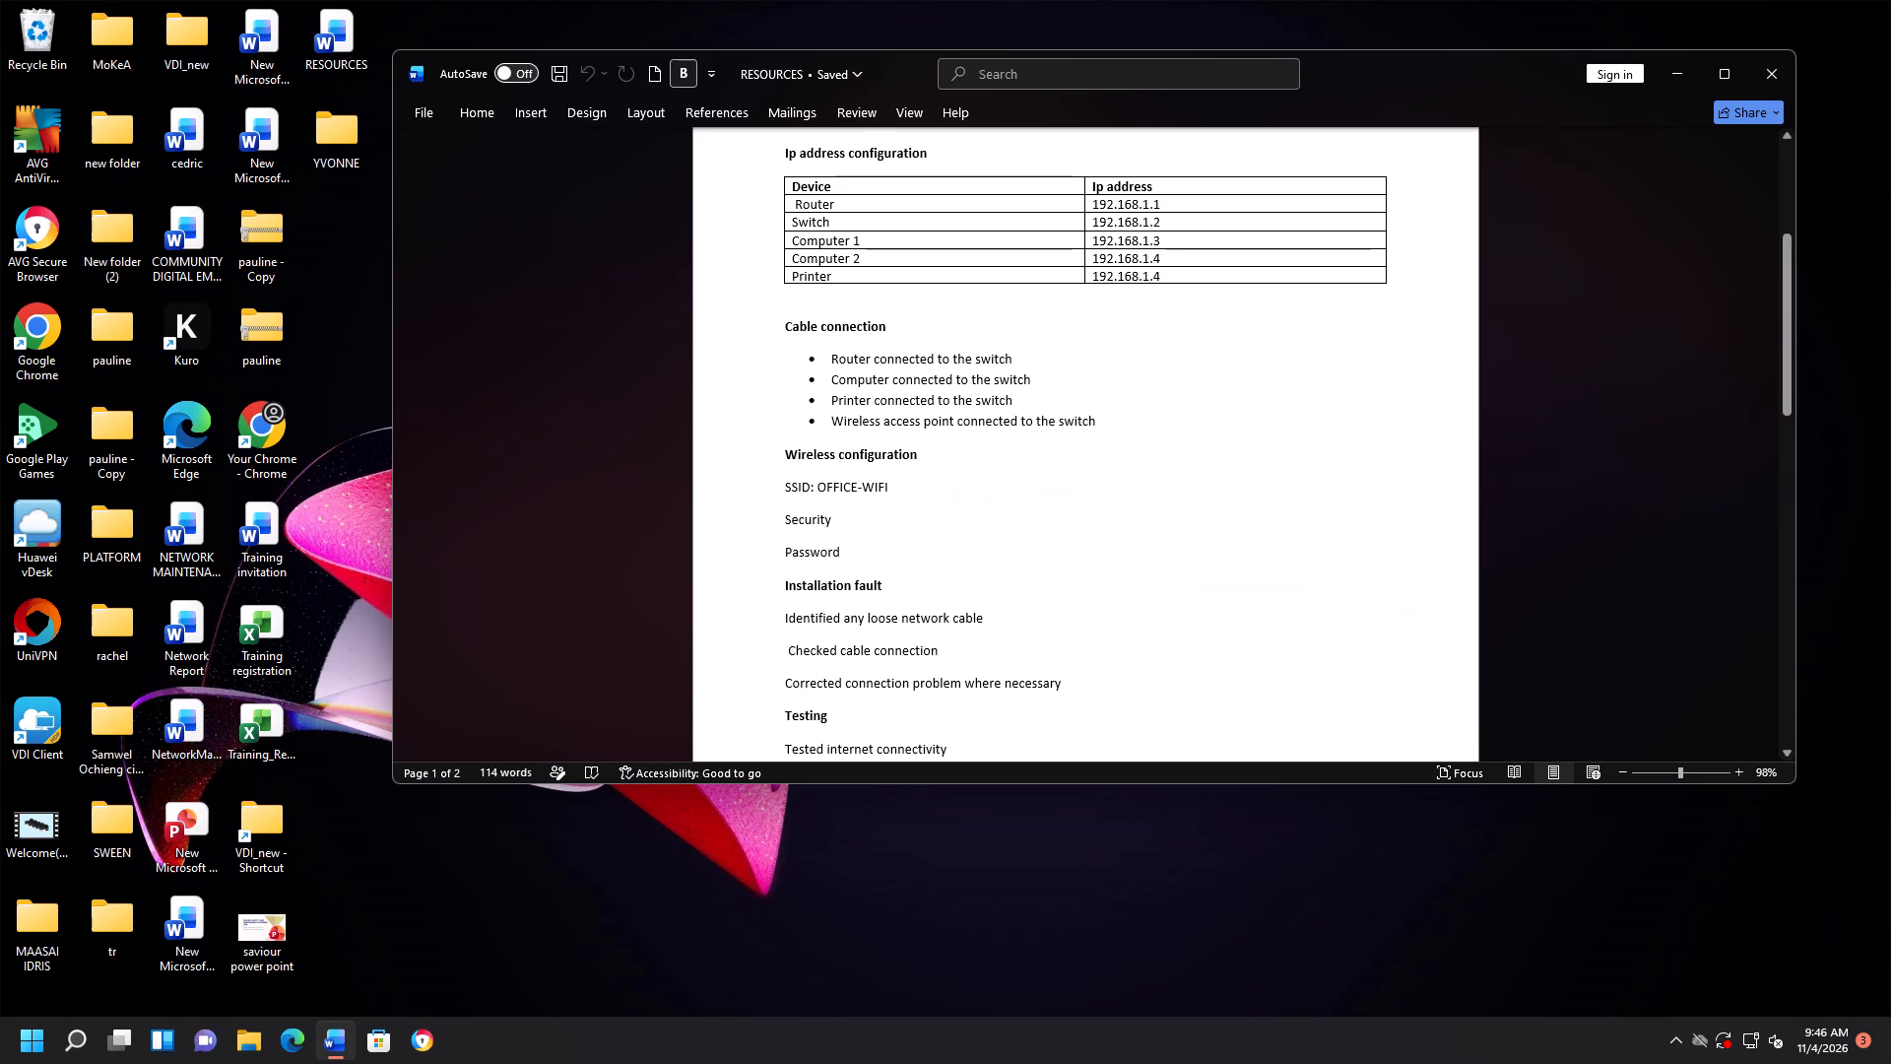
{"action": "scroll", "coordinate": [993, 333], "scroll_direction": "up", "scroll_amount": 15}
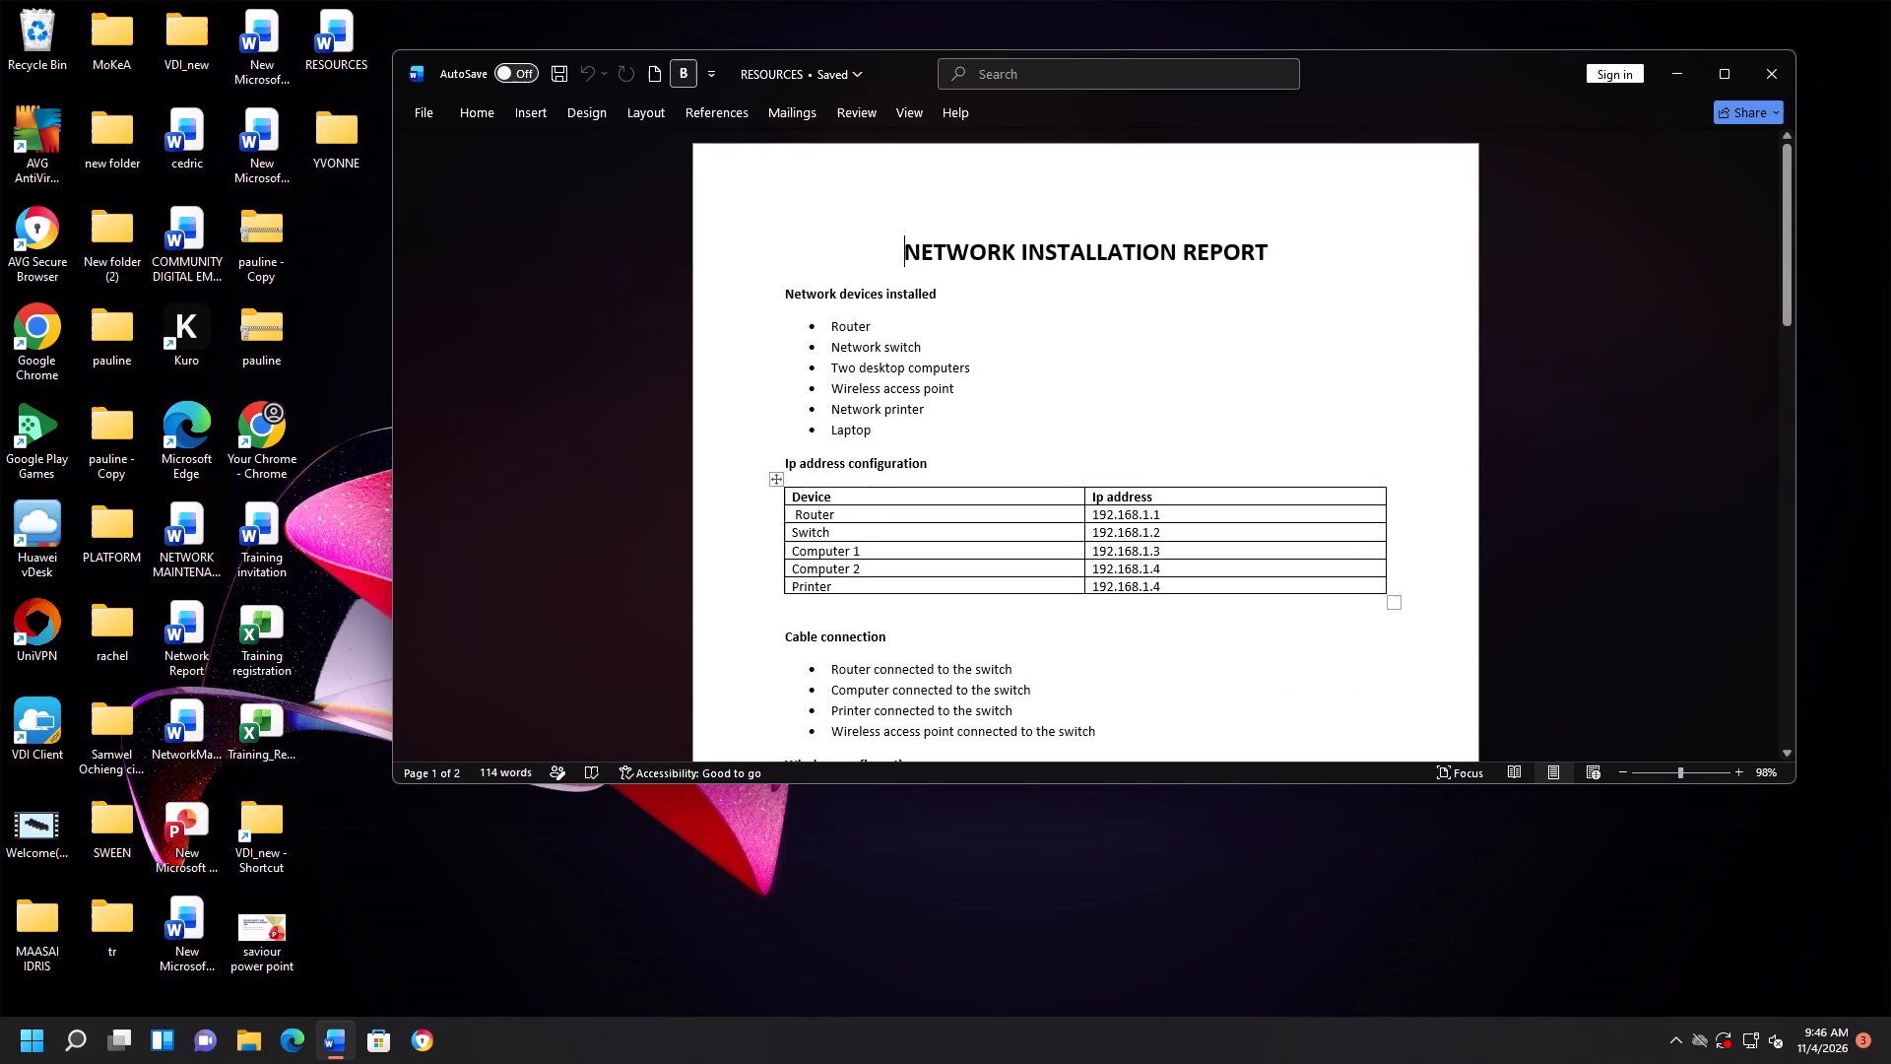
{"action": "scroll", "coordinate": [1023, 299], "scroll_direction": "down", "scroll_amount": 15}
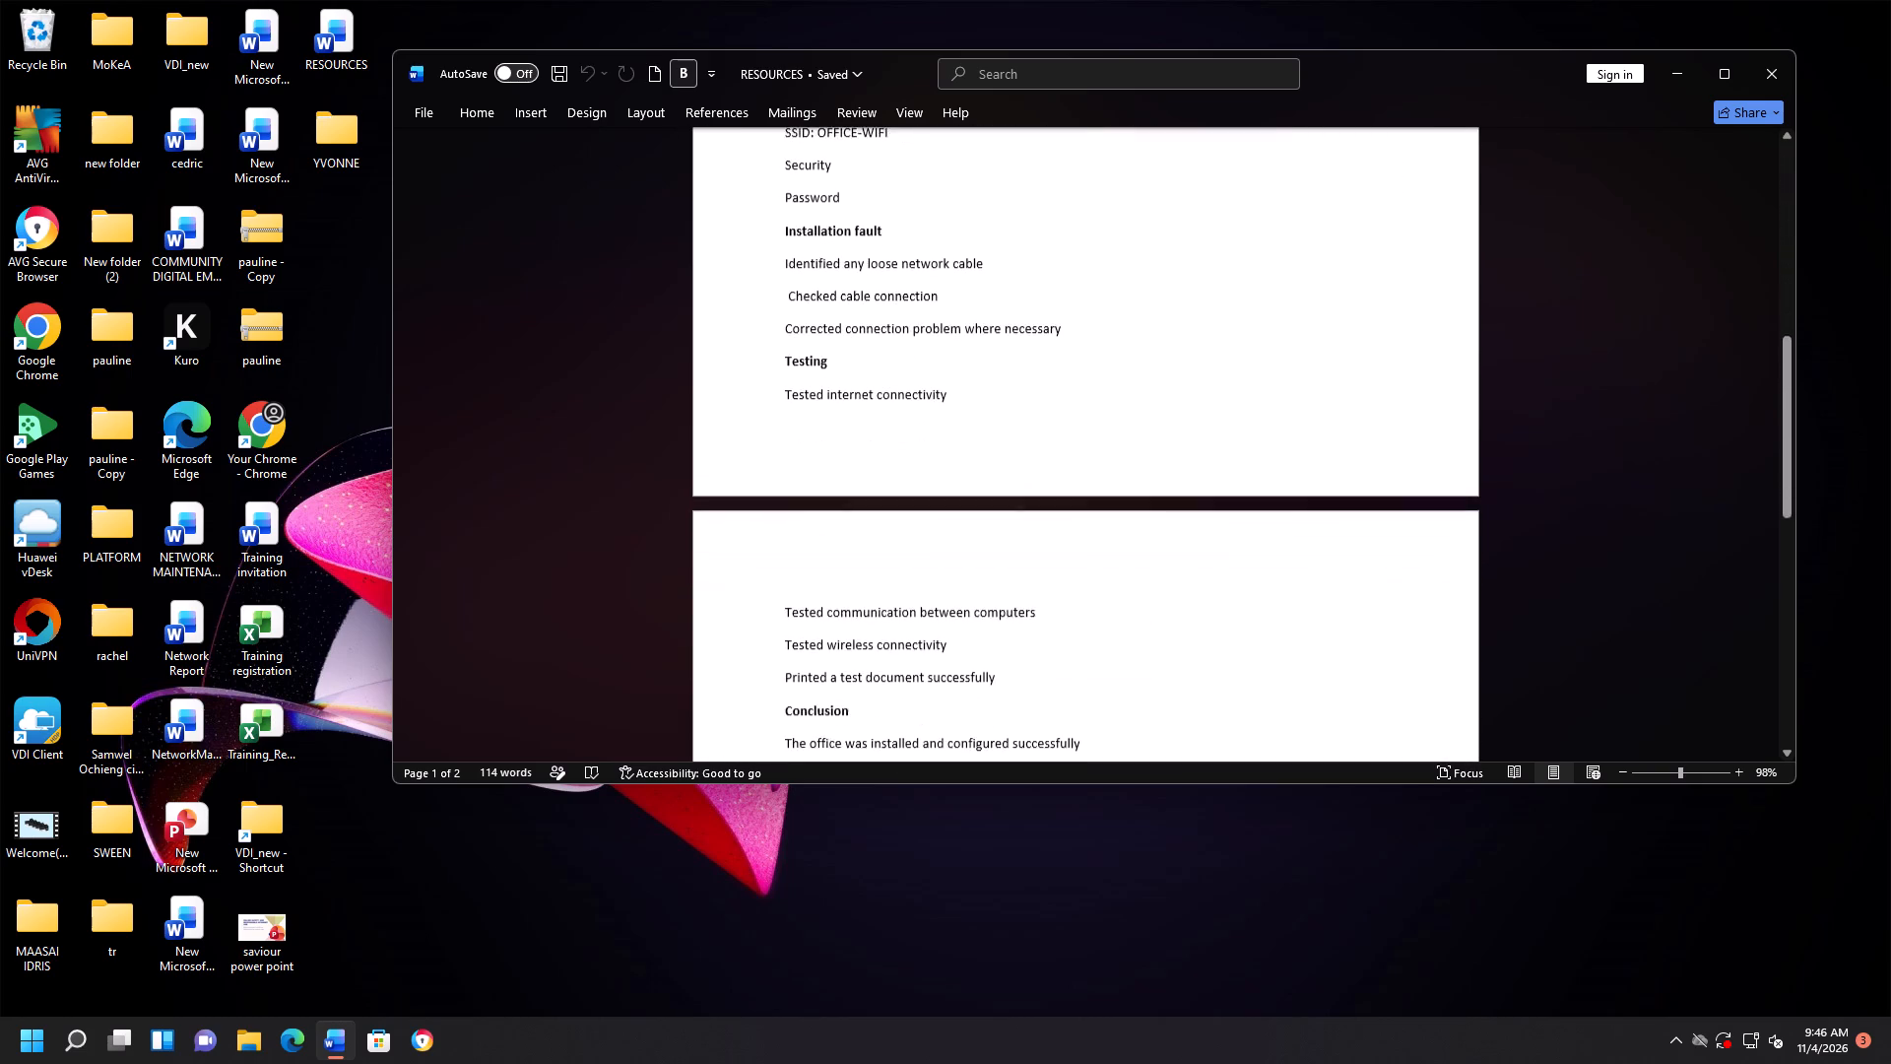
{"action": "scroll", "coordinate": [1010, 304], "scroll_direction": "down", "scroll_amount": 6}
{"action": "left_click", "coordinate": [1770, 68]}
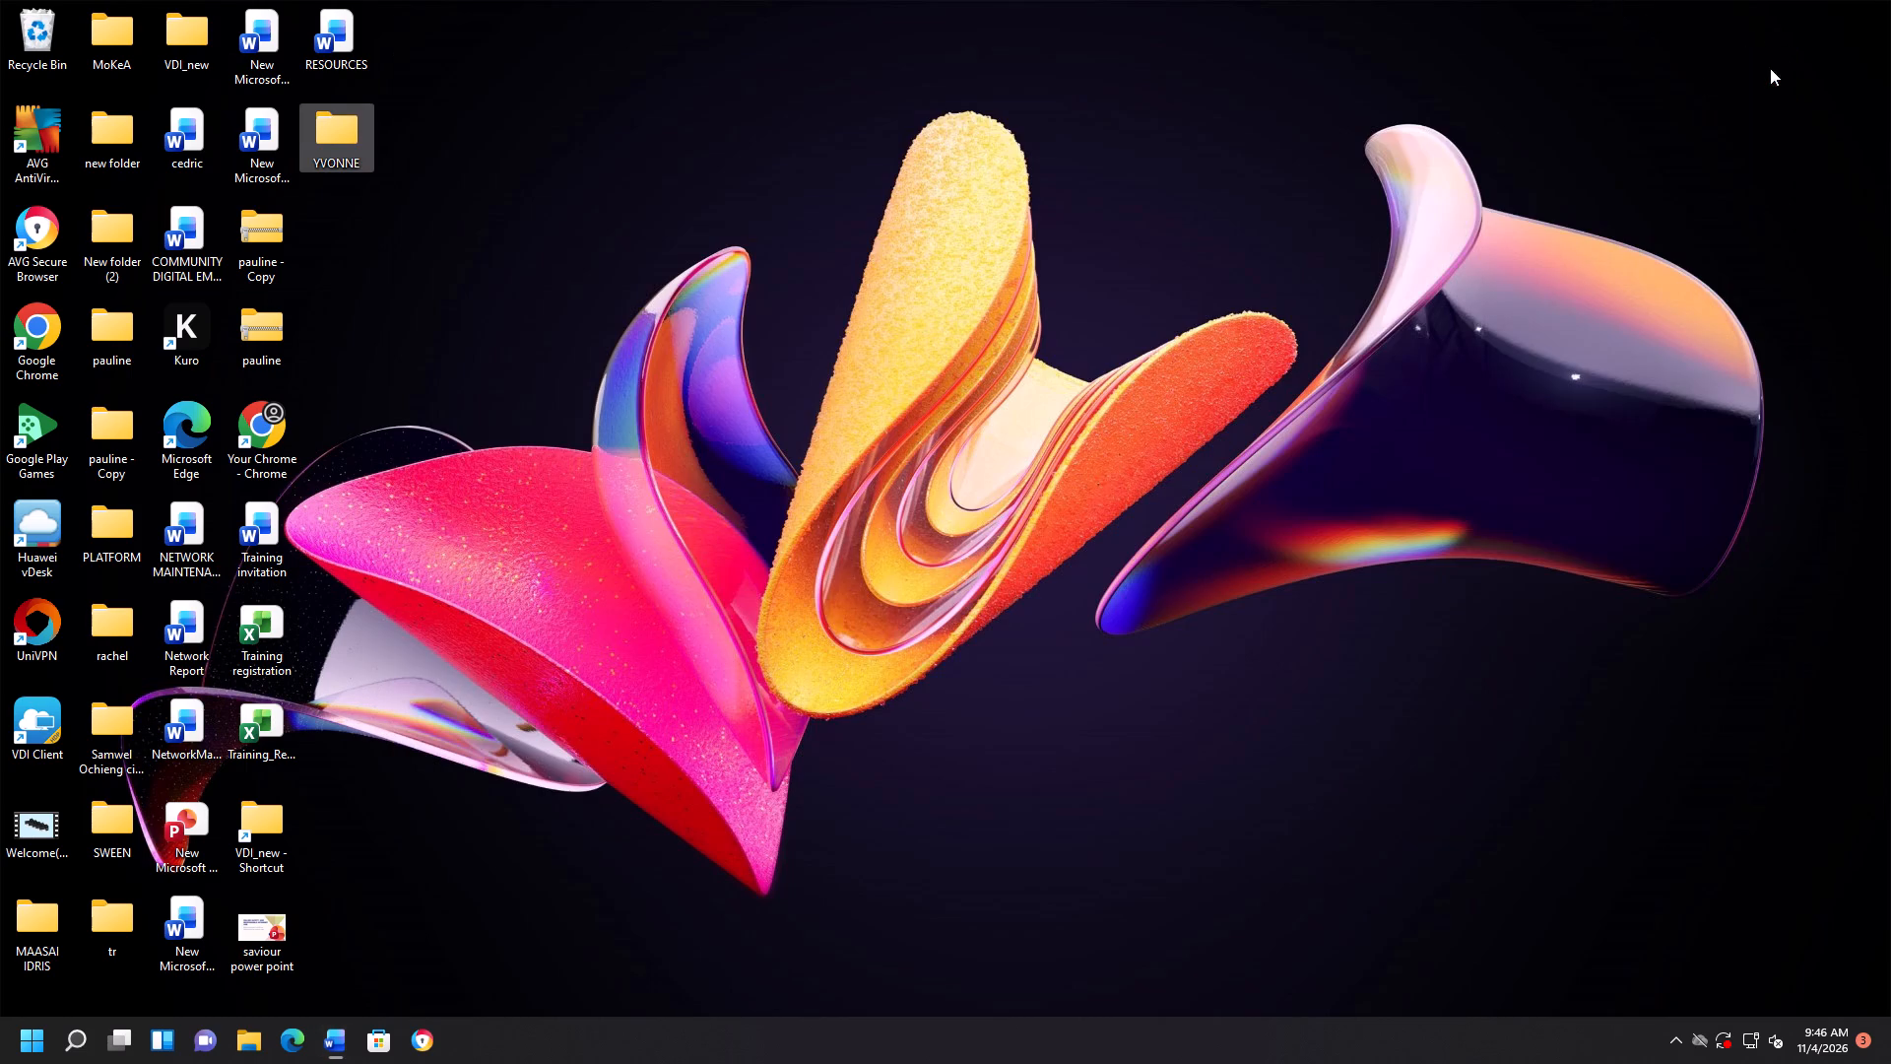
Open the YVONNE folder to check its contents and close its window.
{"action": "double_click", "coordinate": [342, 128]}
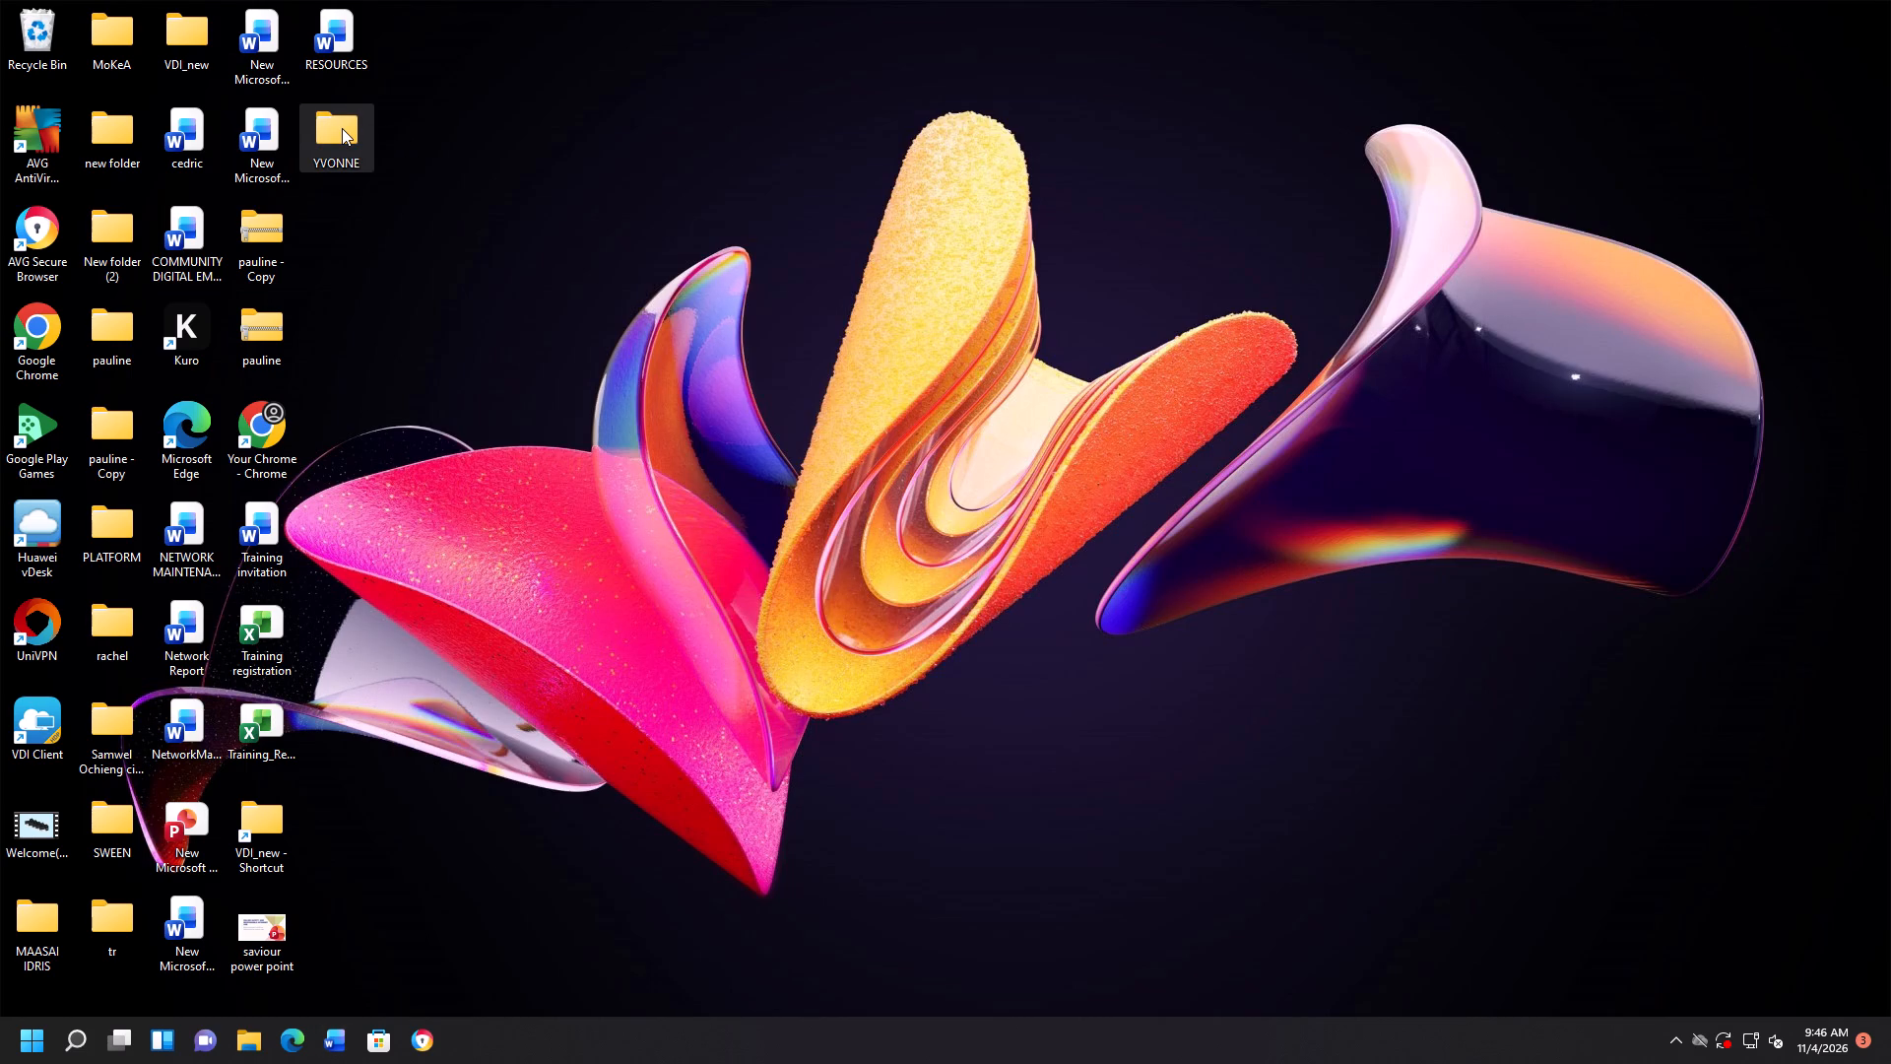
{"action": "double_click", "coordinate": [342, 128]}
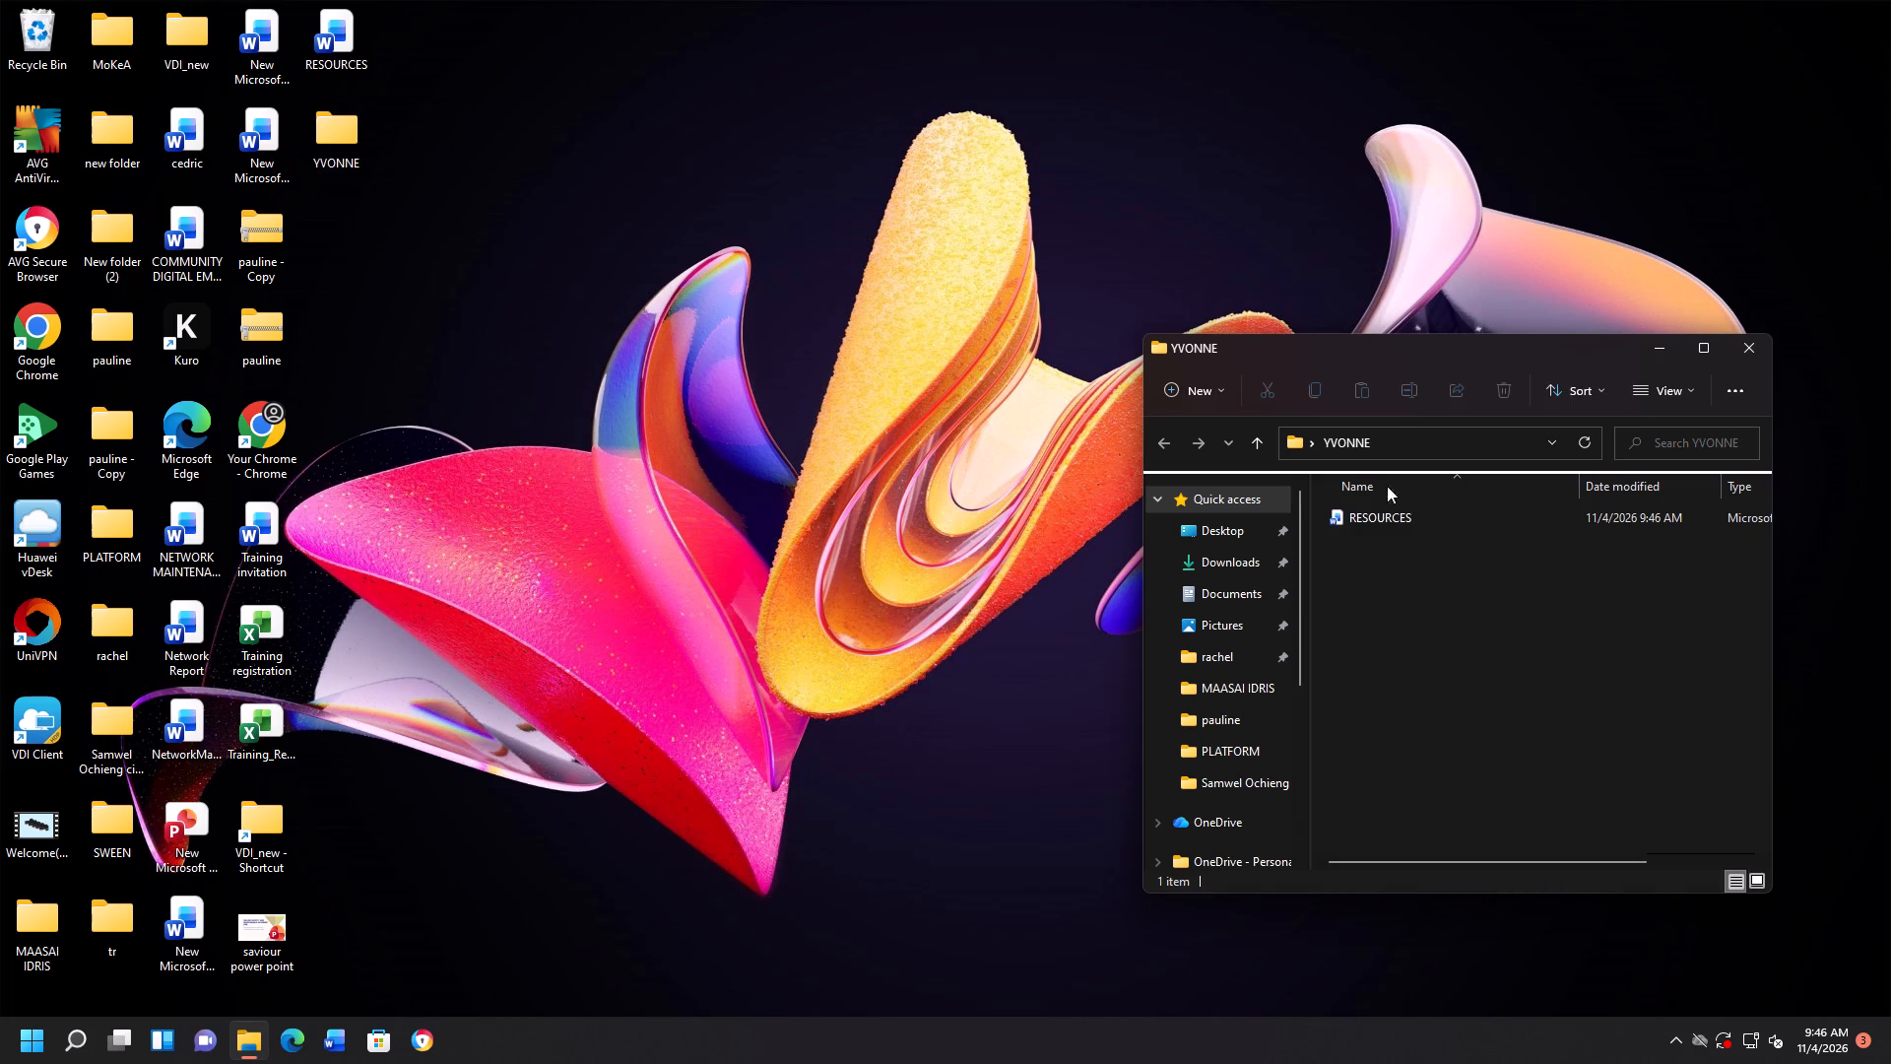
{"action": "scroll", "coordinate": [1505, 589], "scroll_direction": "up", "scroll_amount": 3}
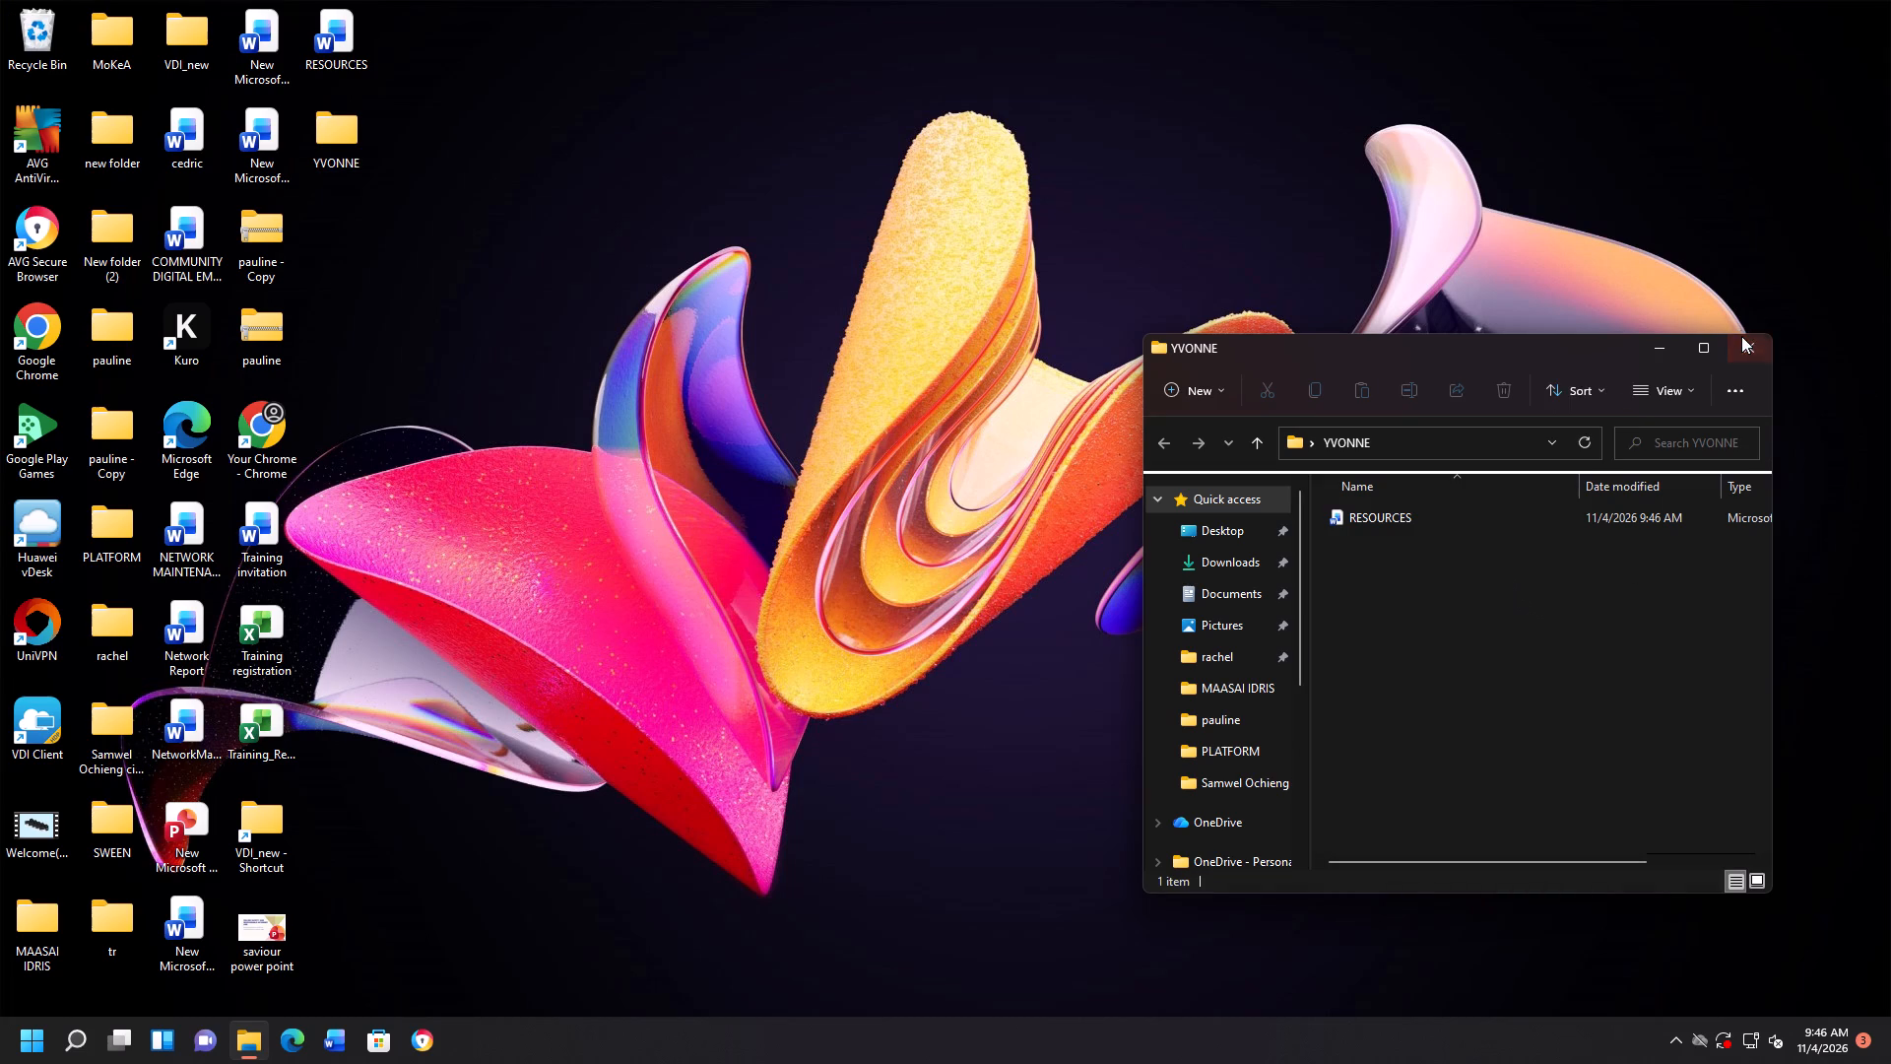
{"action": "left_click", "coordinate": [1741, 341]}
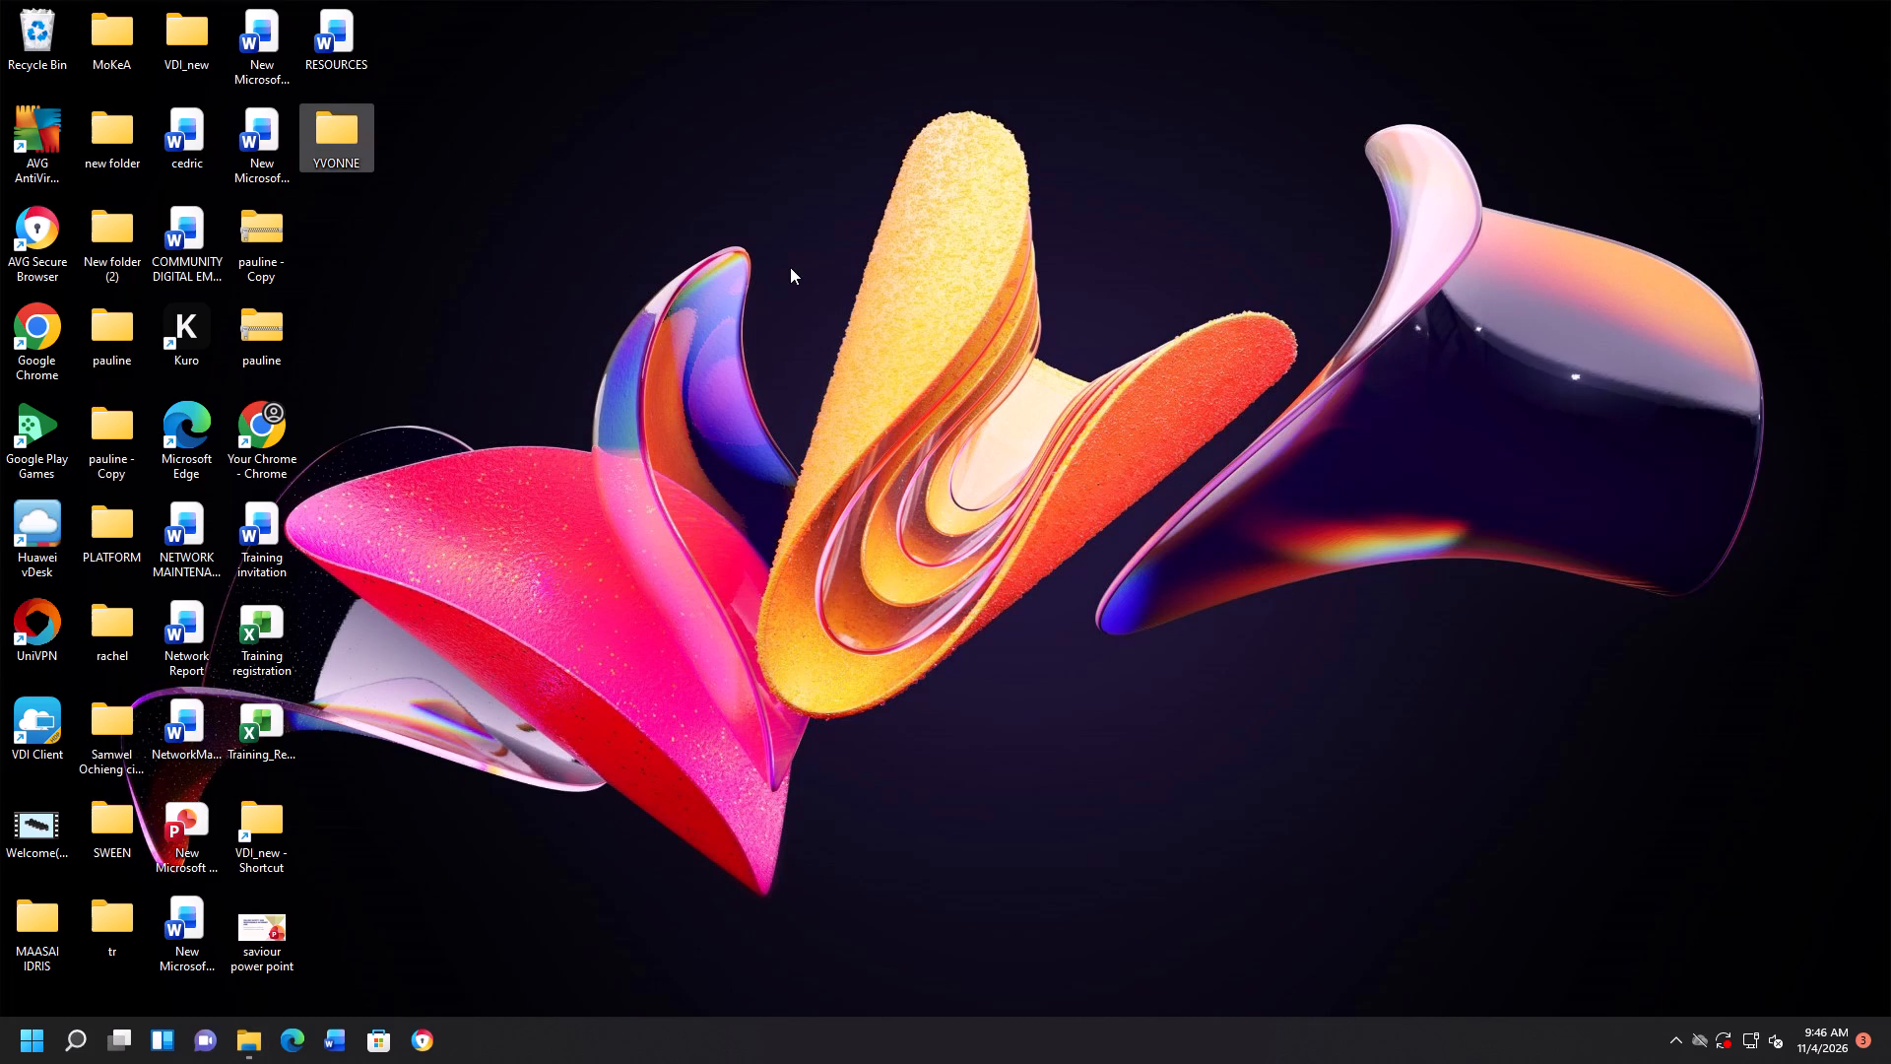
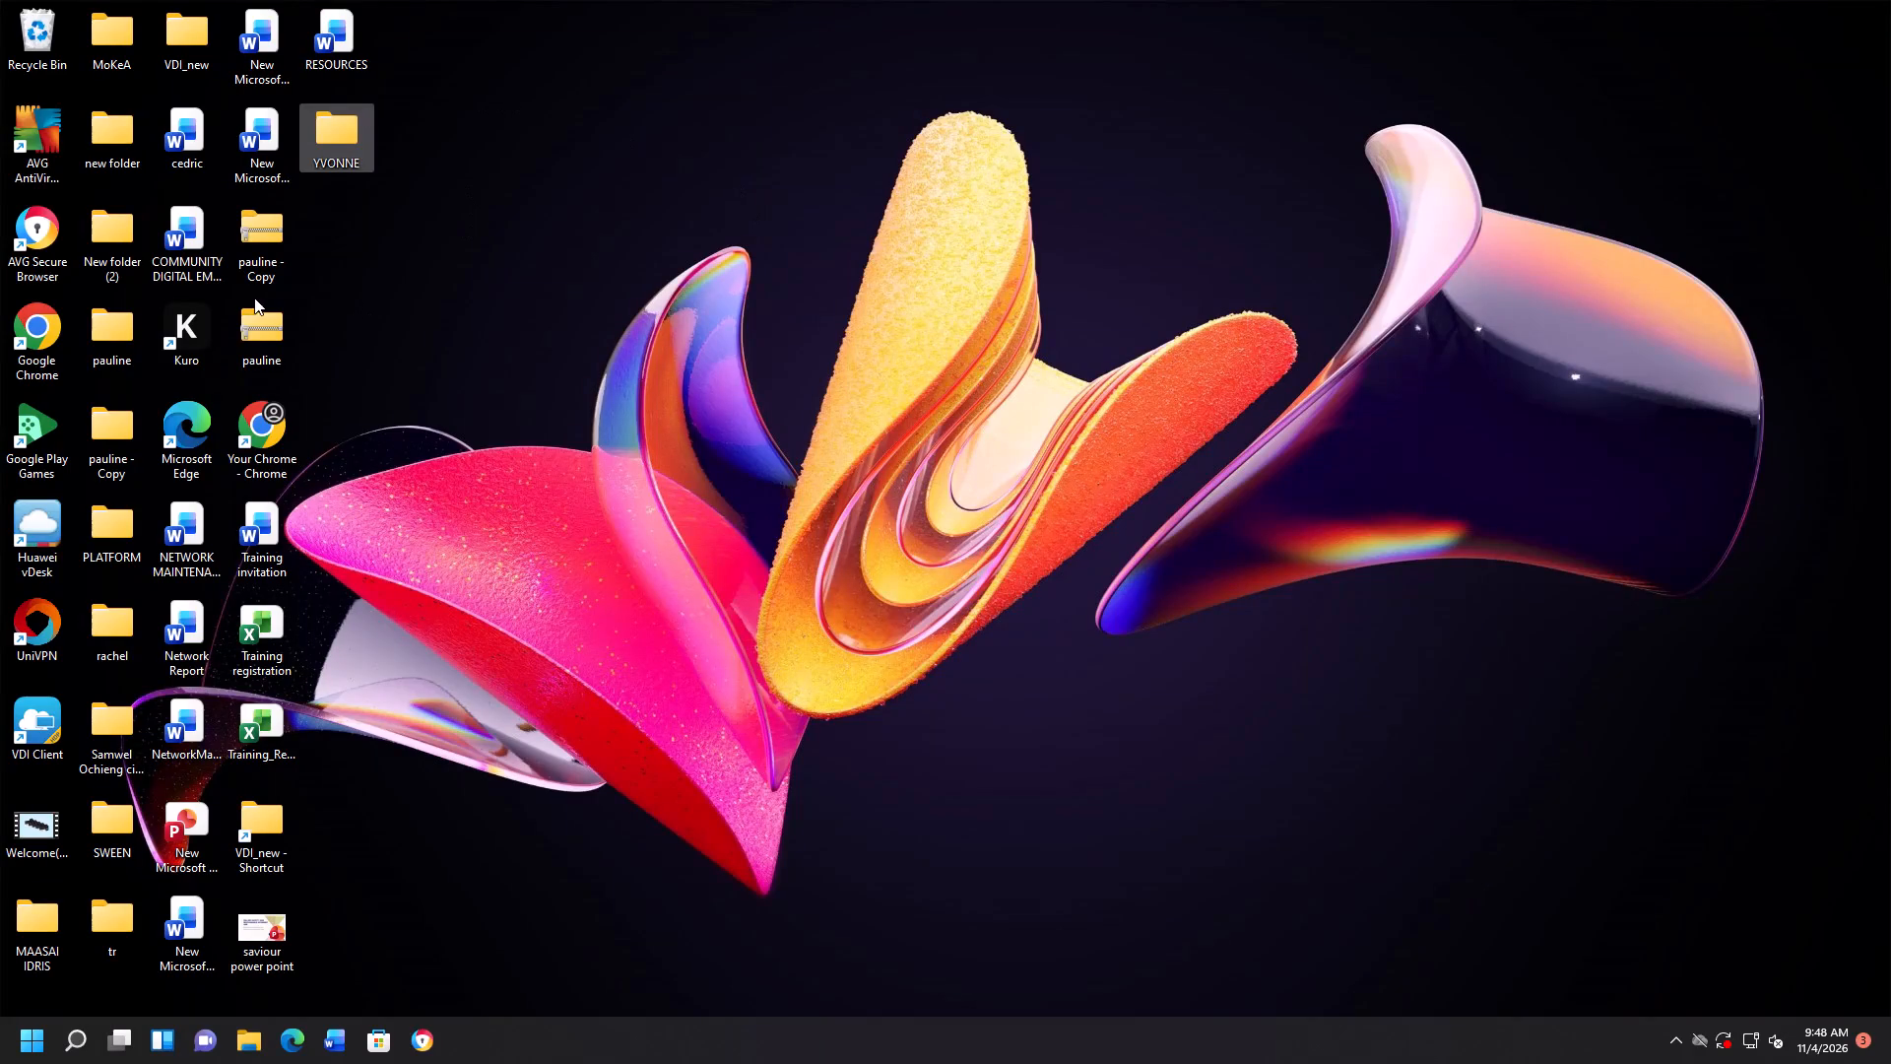
Launch the Kuro application from its desktop shortcut.
{"action": "double_click", "coordinate": [192, 329]}
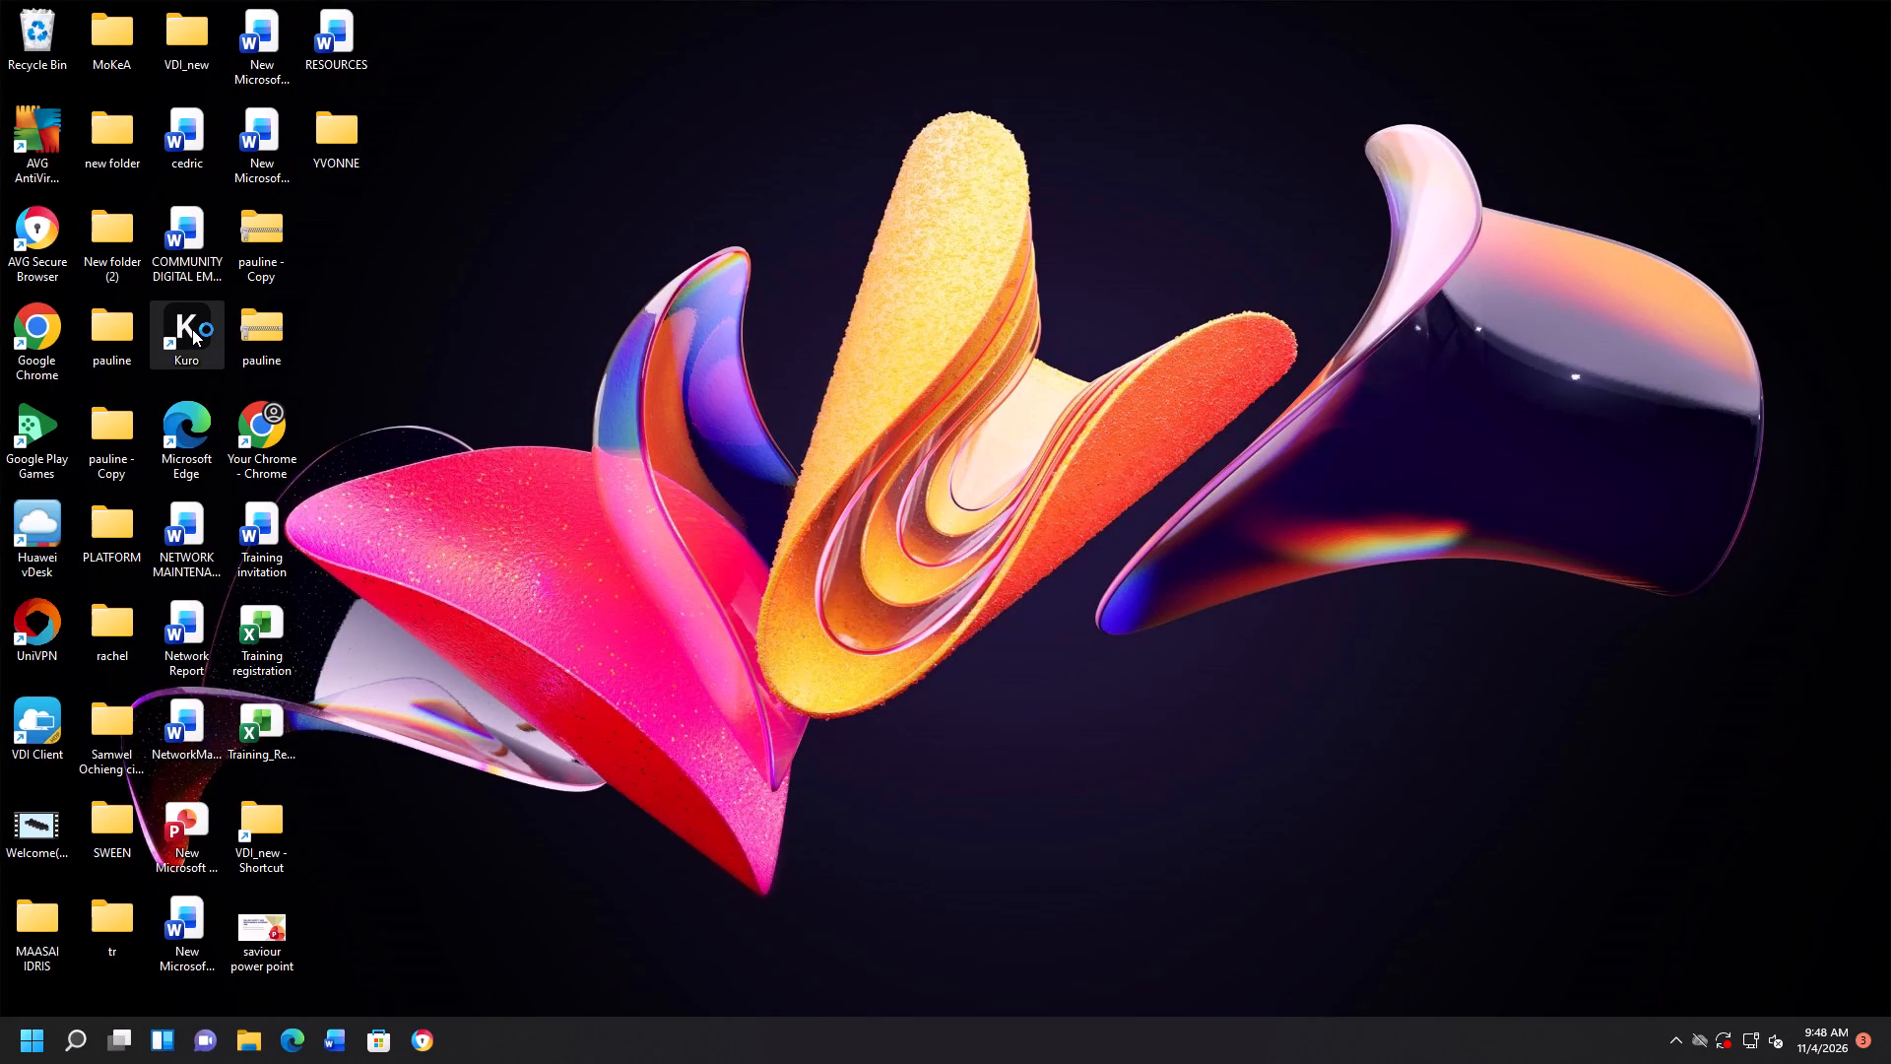